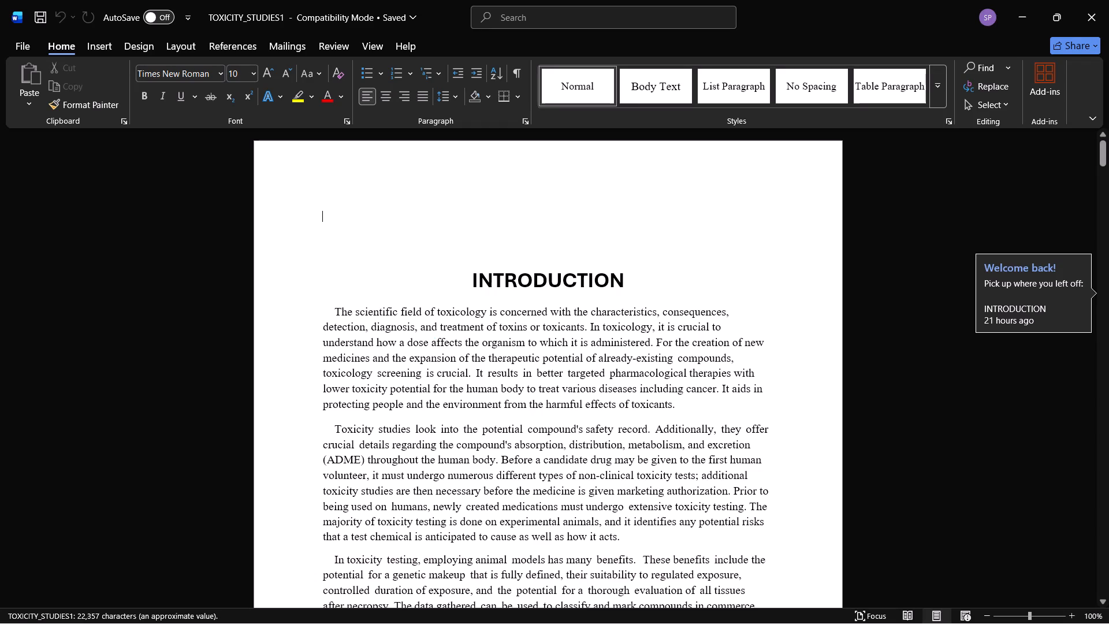
Insert a blank line on page 2 between the paragraph ending "to assist toxicity studies" and the one beginning "Toxicity studies investigate".
scroll(422, 337, "down", 2)
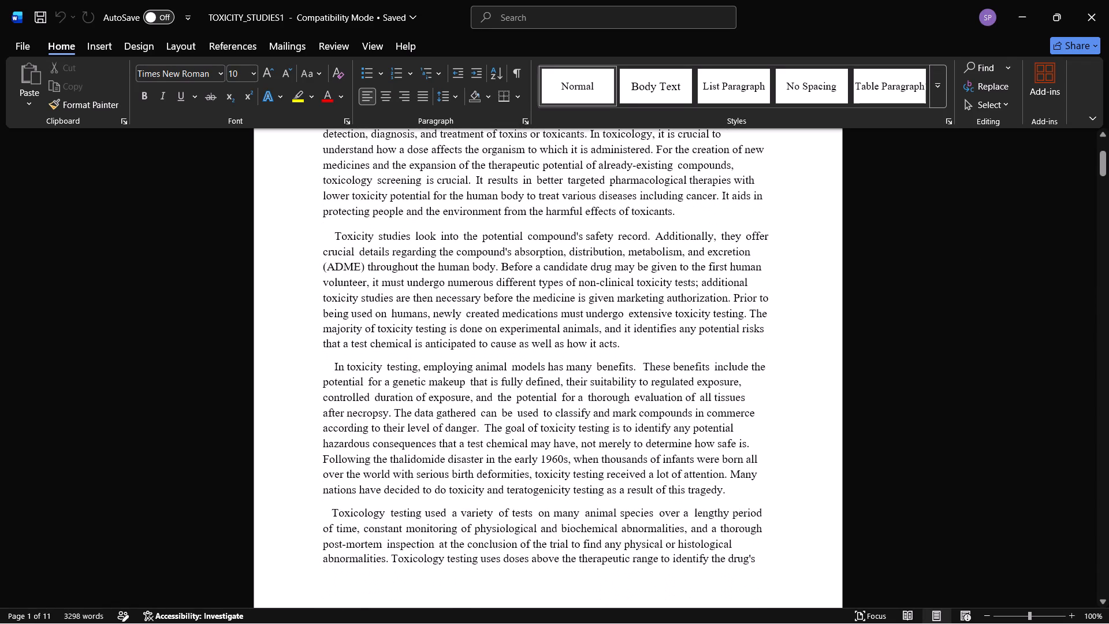
scroll(422, 337, "down", 3)
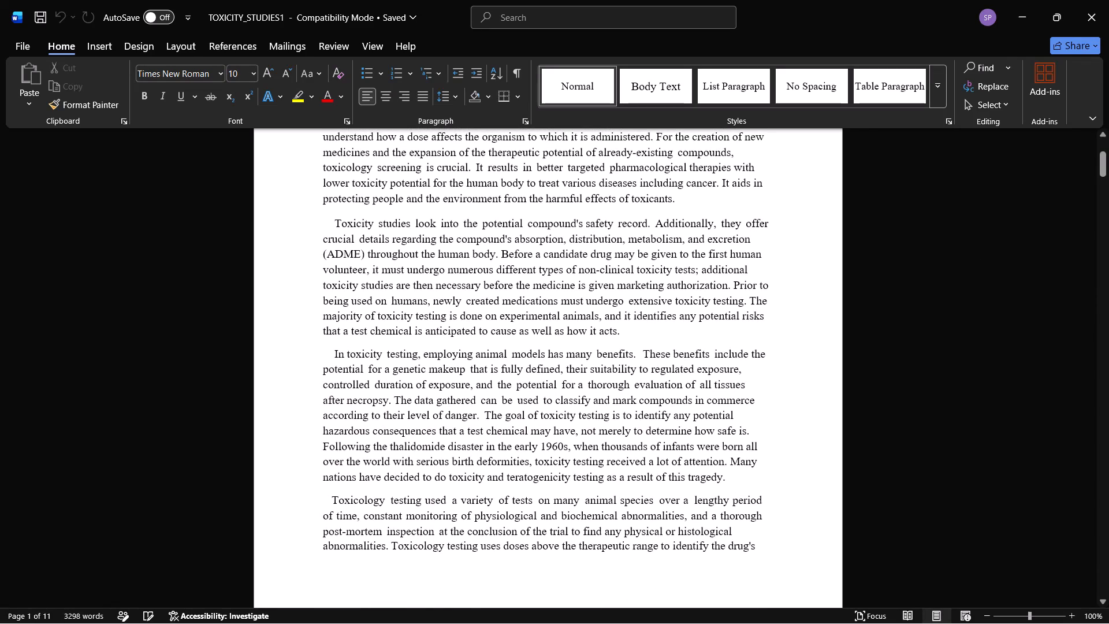
scroll(422, 337, "down", 1)
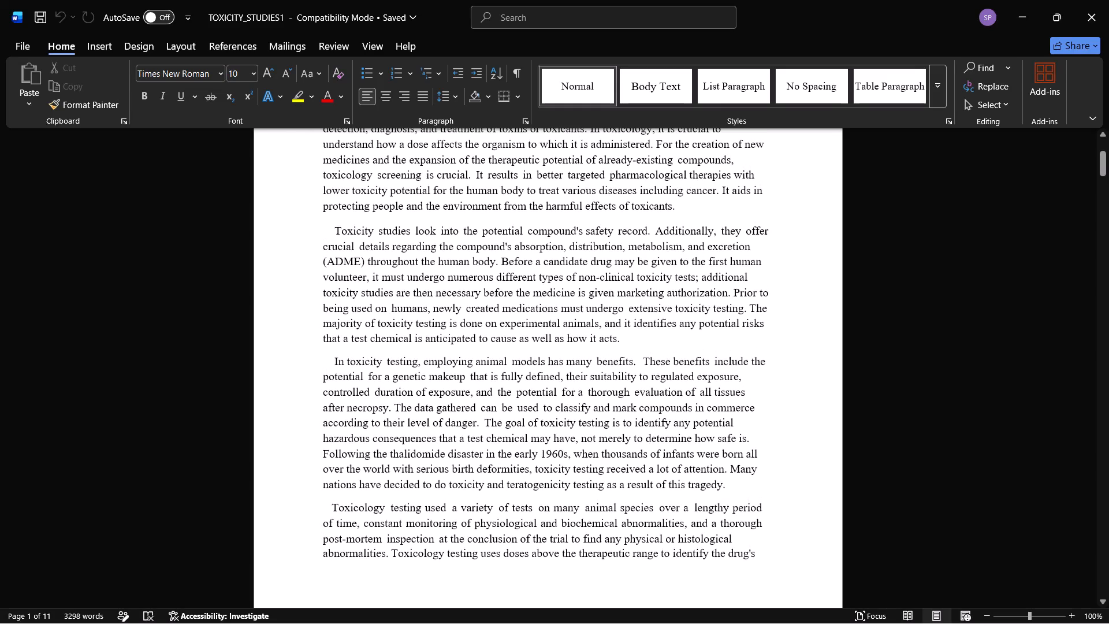
scroll(422, 337, "down", 1)
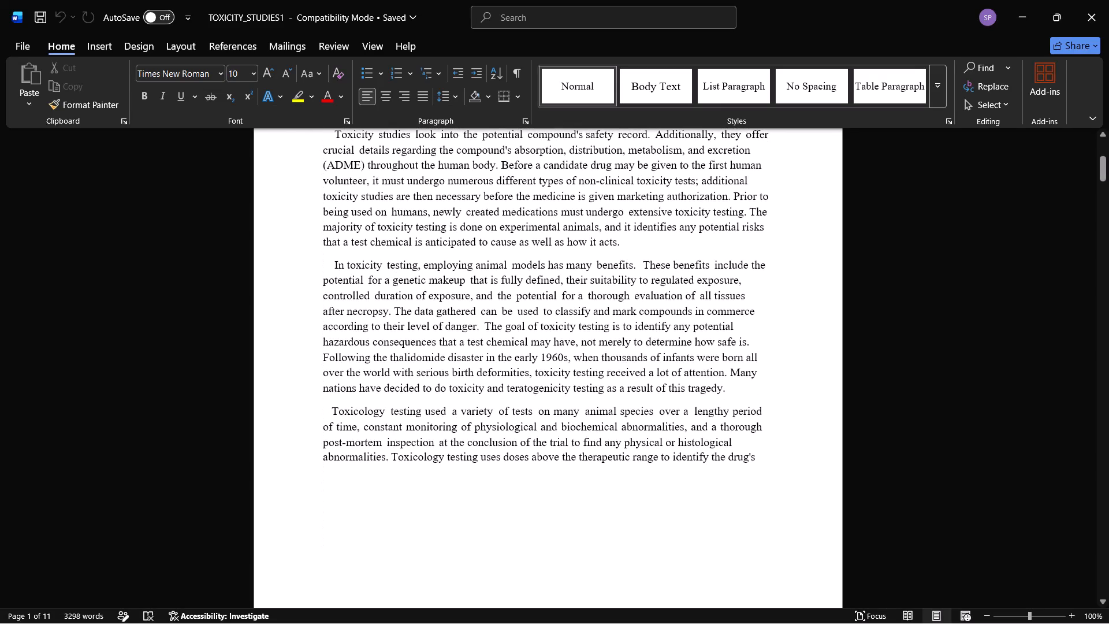
scroll(422, 337, "down", 1)
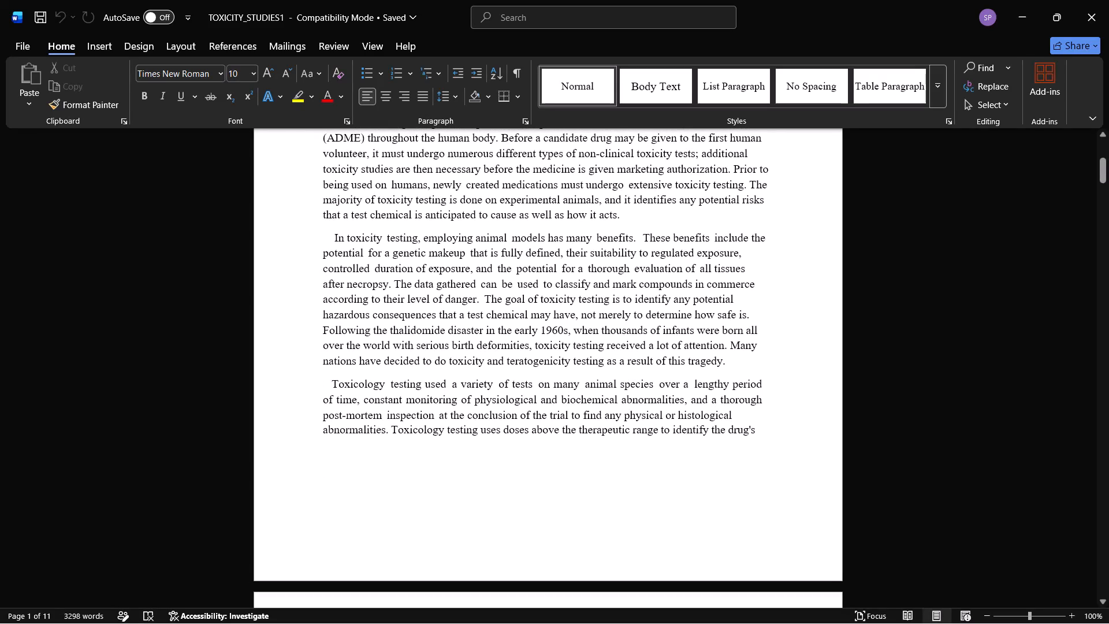
scroll(422, 337, "down", 1)
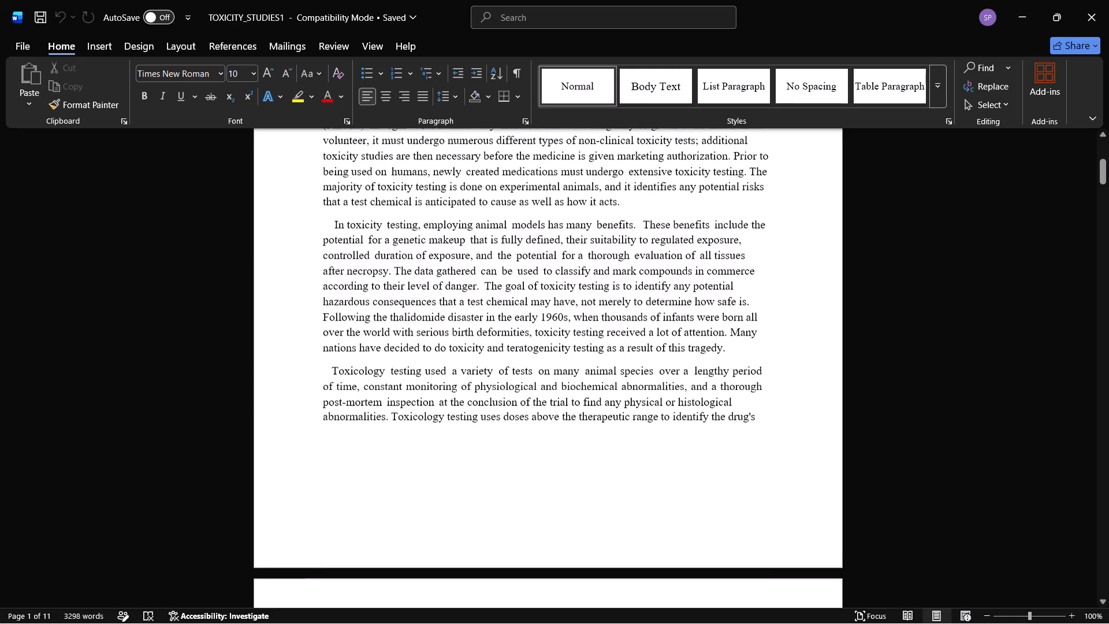
scroll(422, 337, "down", 3)
scroll(422, 337, "up", 1)
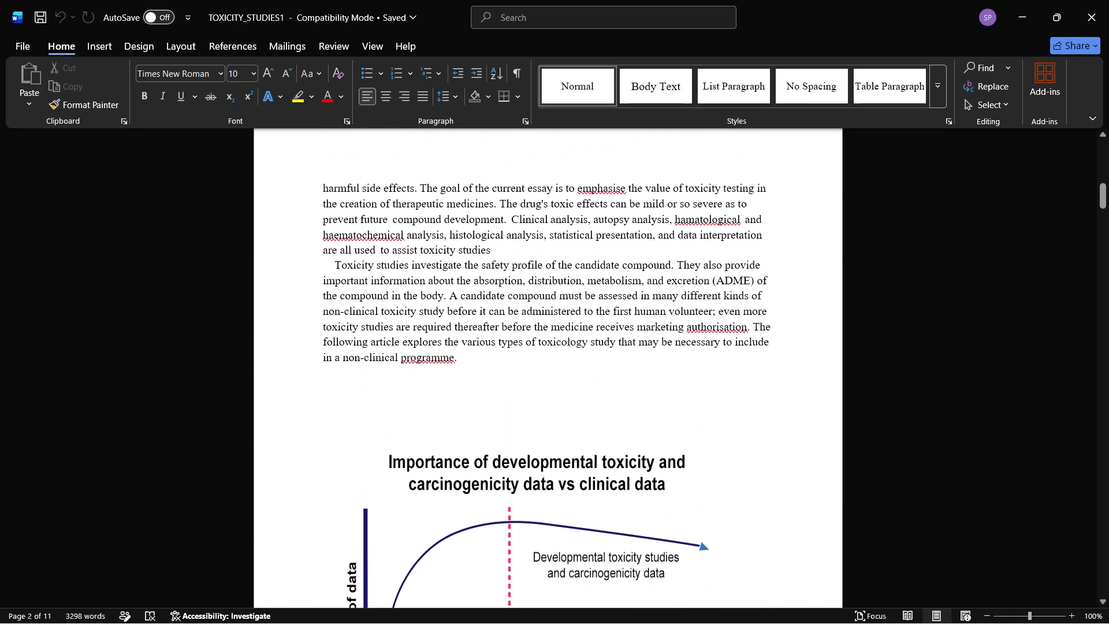
left_click(497, 251)
key("BackSpace")
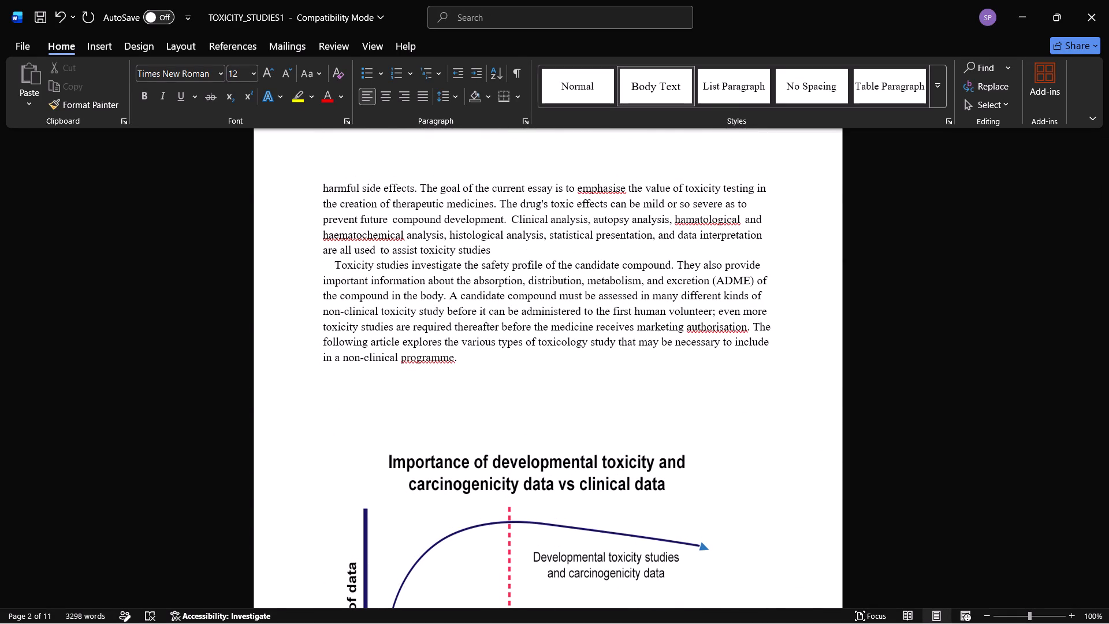
key("space")
key("Return")
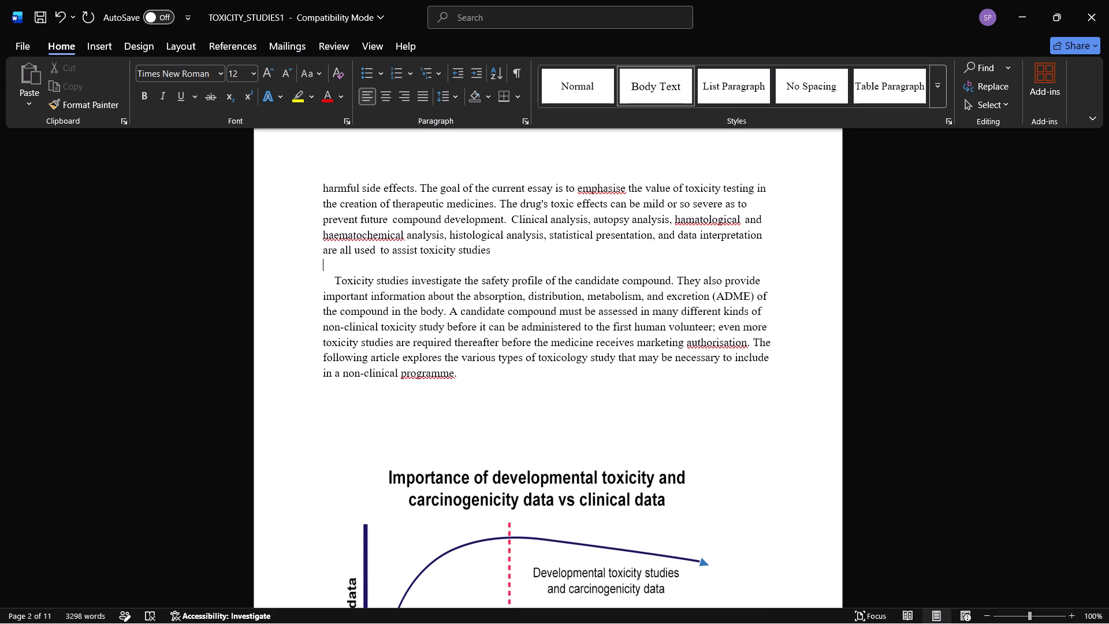
Change "emphasise" to "emphasis" in the sentence about the goal of the current essay on page 2.
left_click(631, 188)
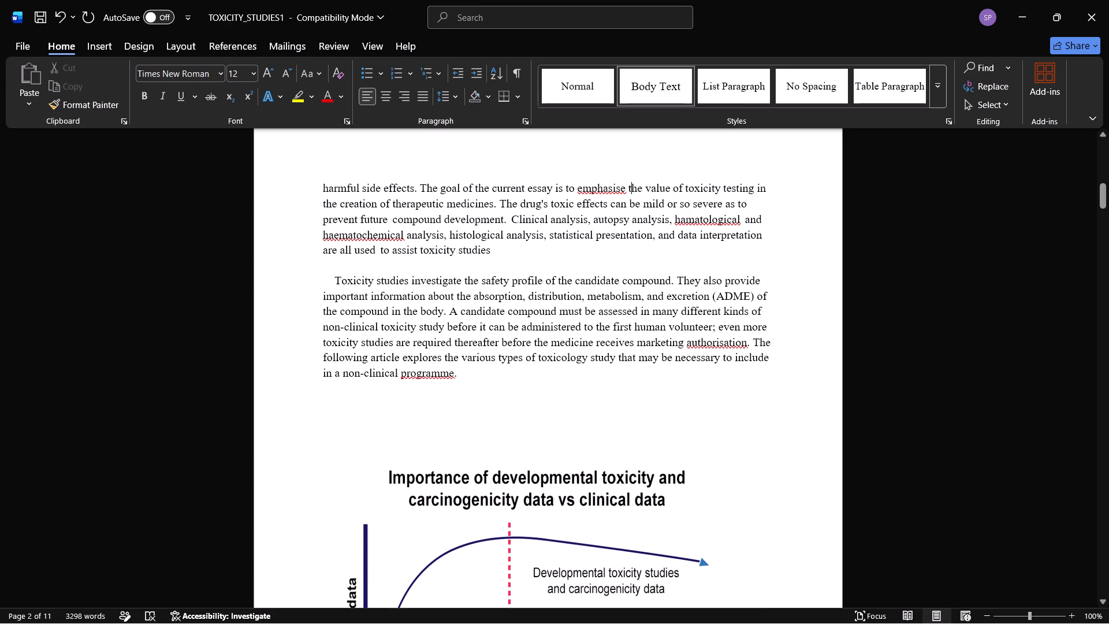
left_click(627, 189)
key("BackSpace")
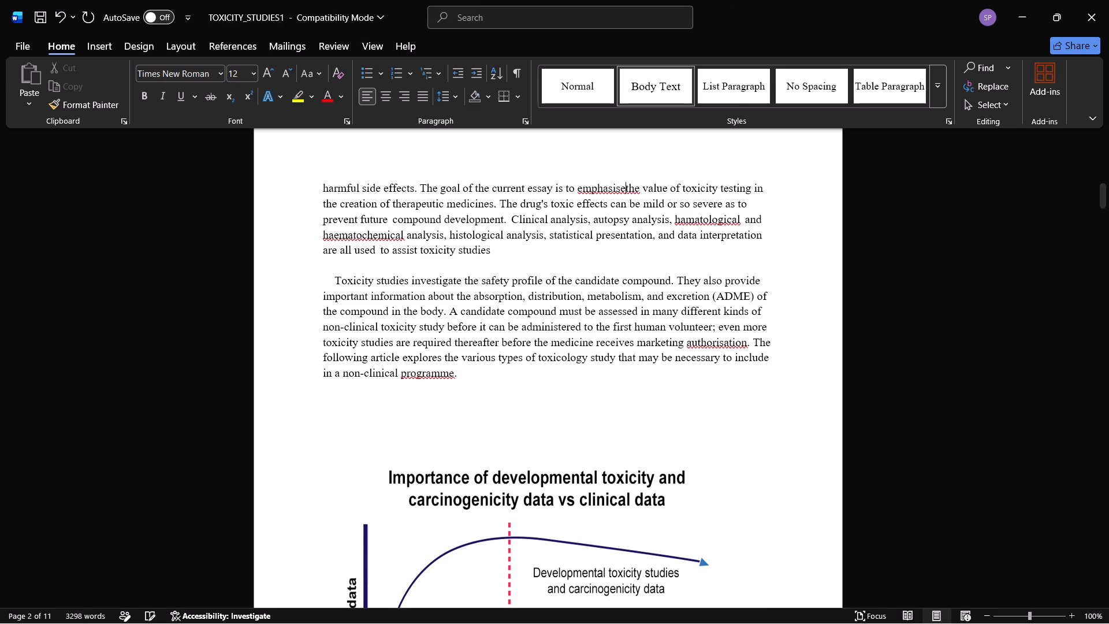
key("BackSpace")
key("space")
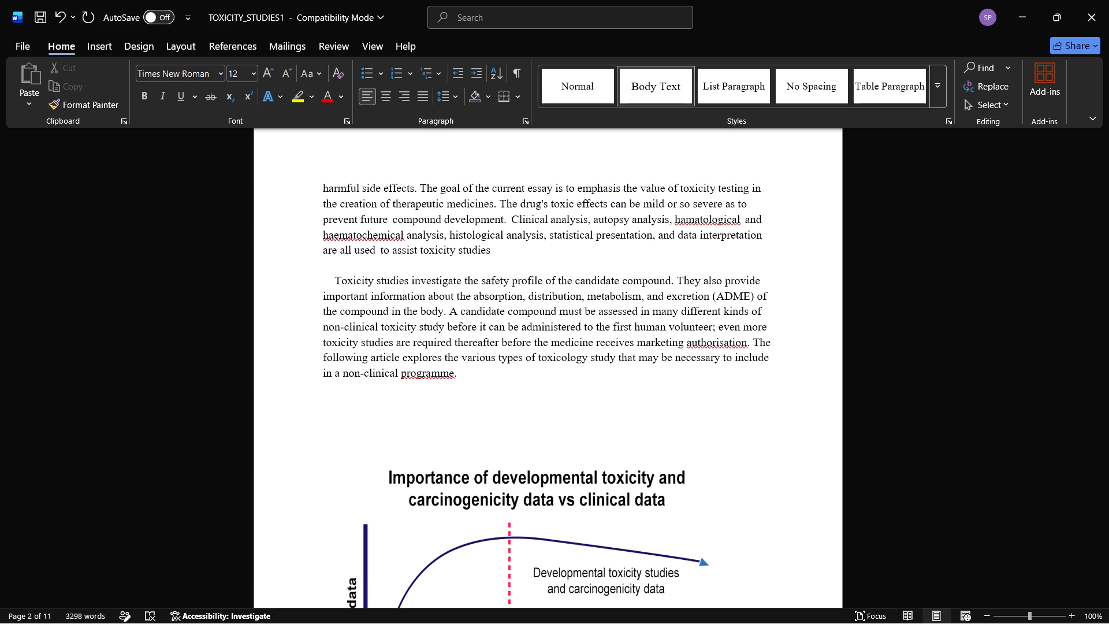
Correct "hamatological" to "haematological" in the sentence listing the analyses that assist toxicity studies.
left_click(687, 218)
key("e")
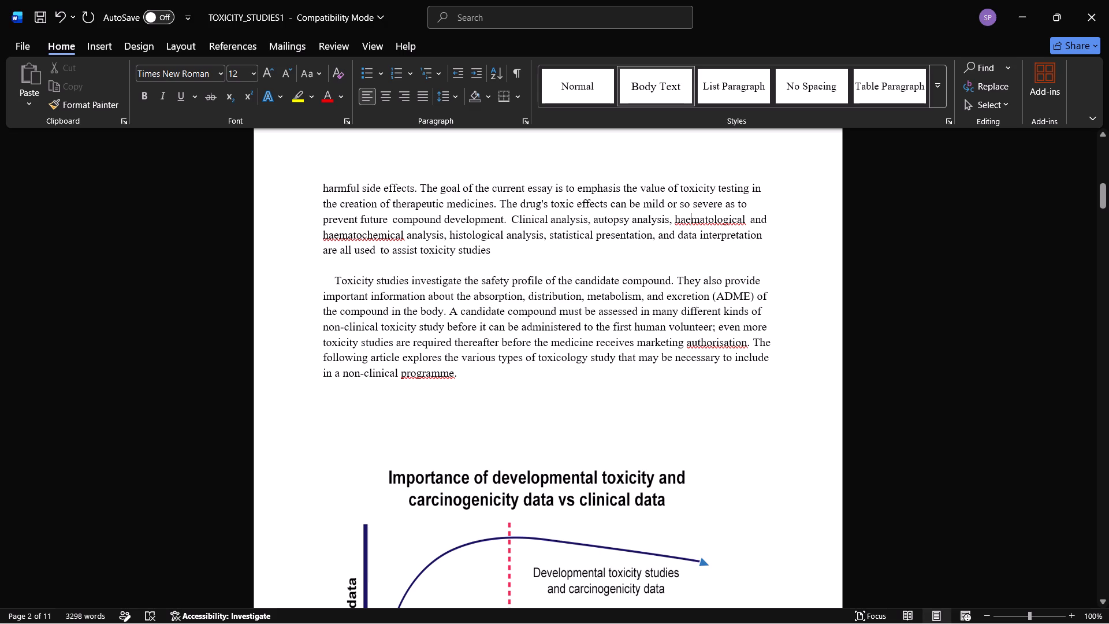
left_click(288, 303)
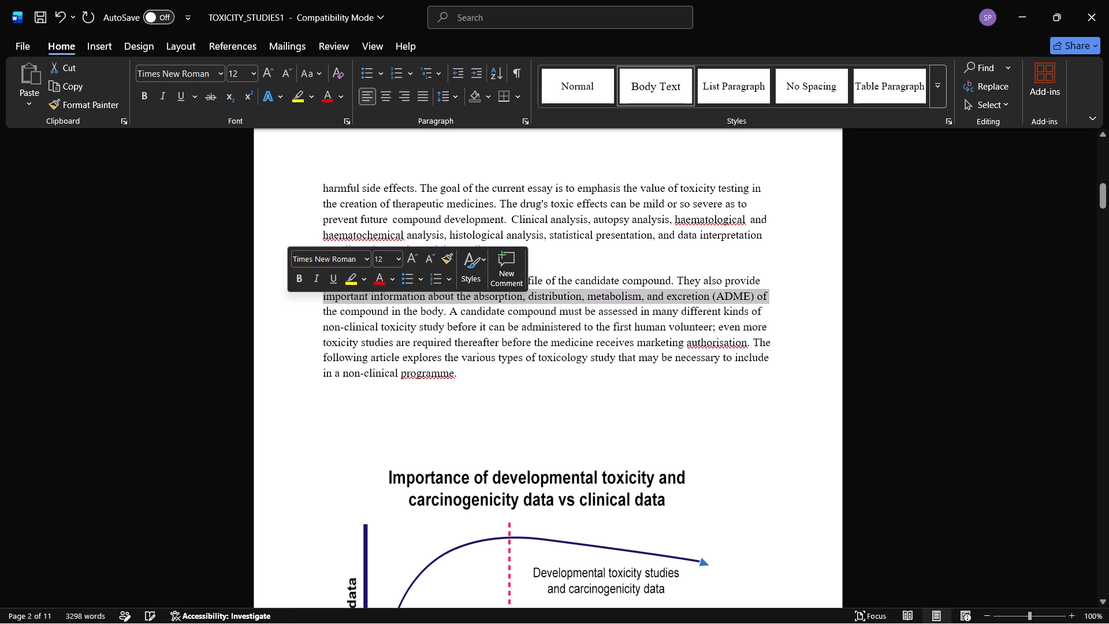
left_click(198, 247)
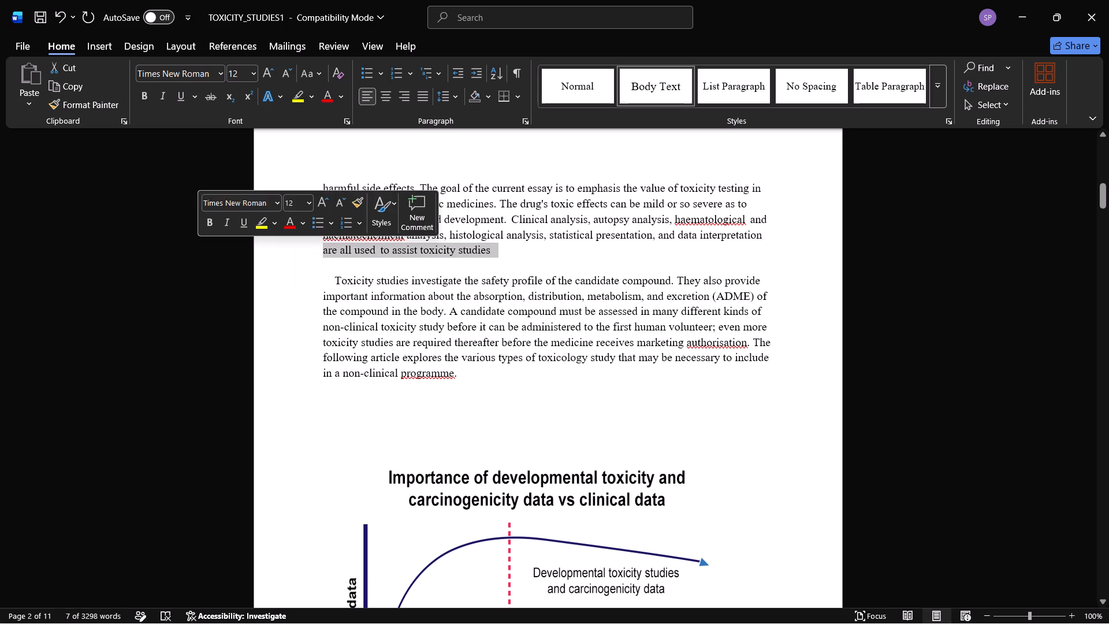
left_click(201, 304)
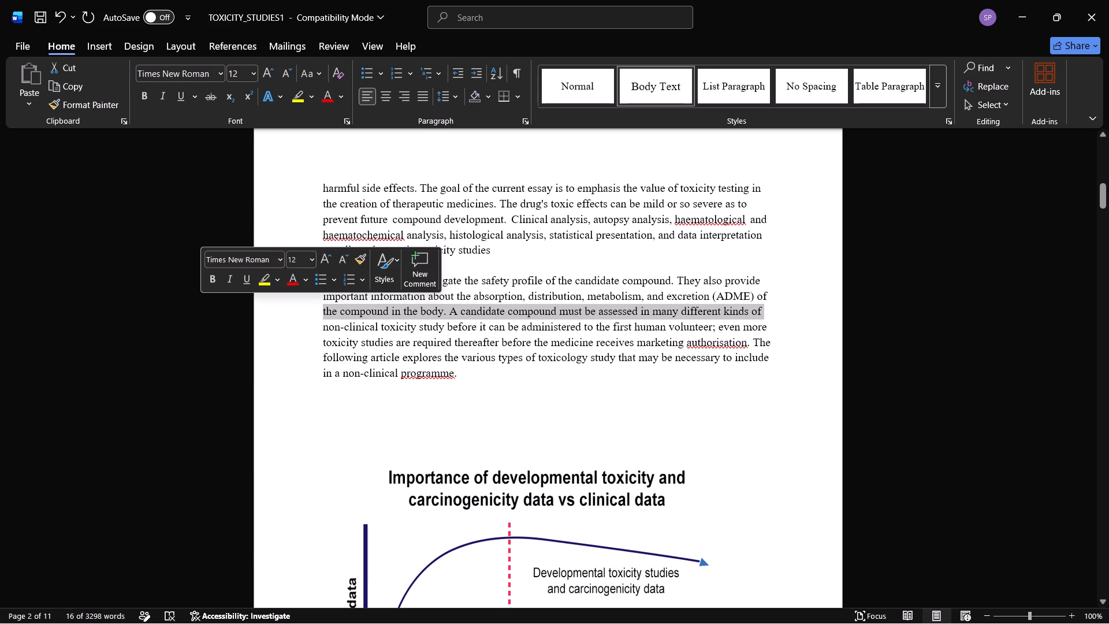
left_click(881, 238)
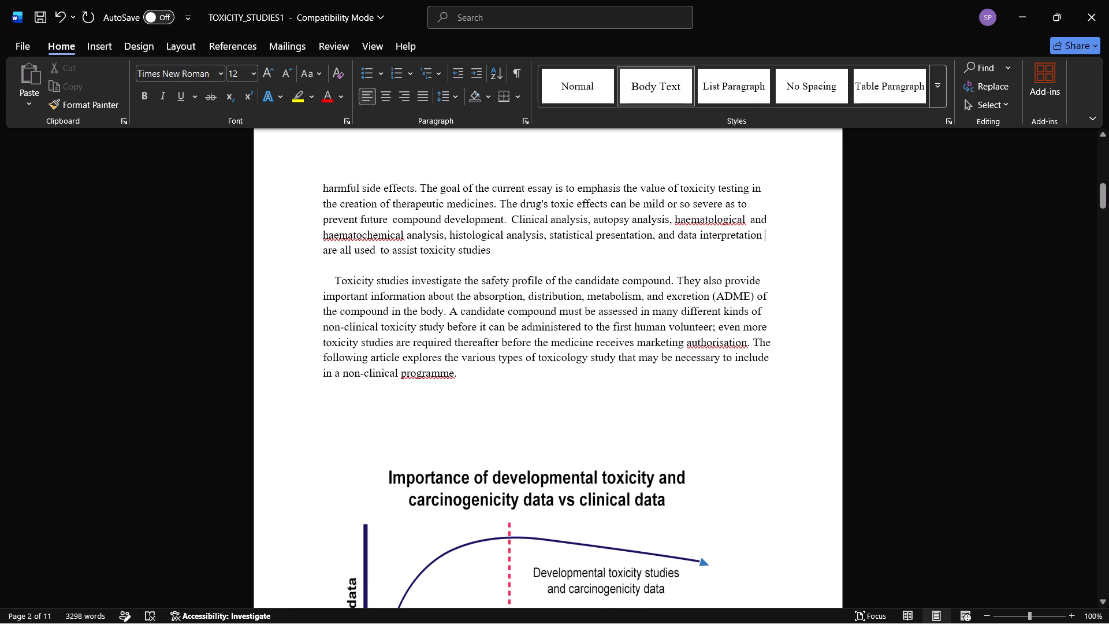
Review the Mechanistic Toxicology and Descriptive Toxicology sections on page 3 for text that needs correcting.
scroll(881, 238, "down", 5)
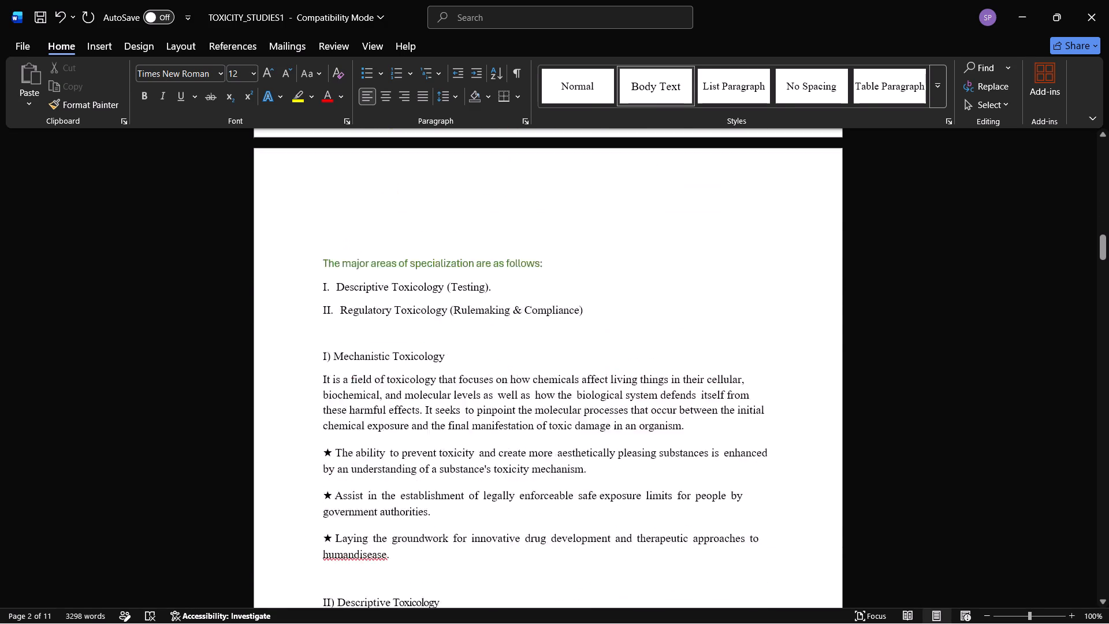
scroll(881, 238, "down", 1)
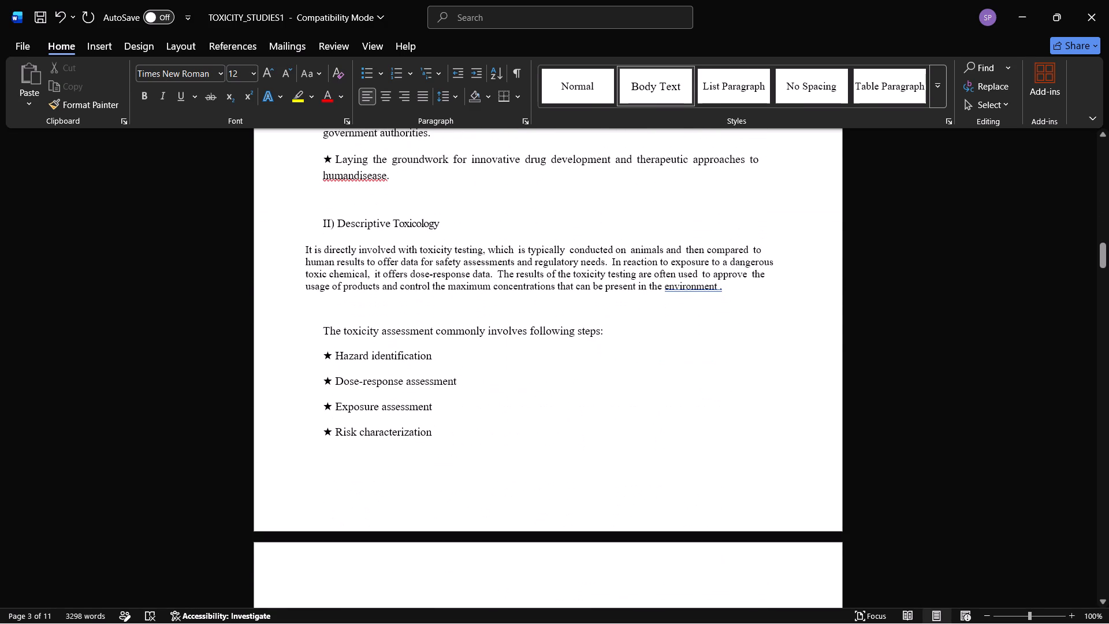
scroll(881, 238, "down", 1)
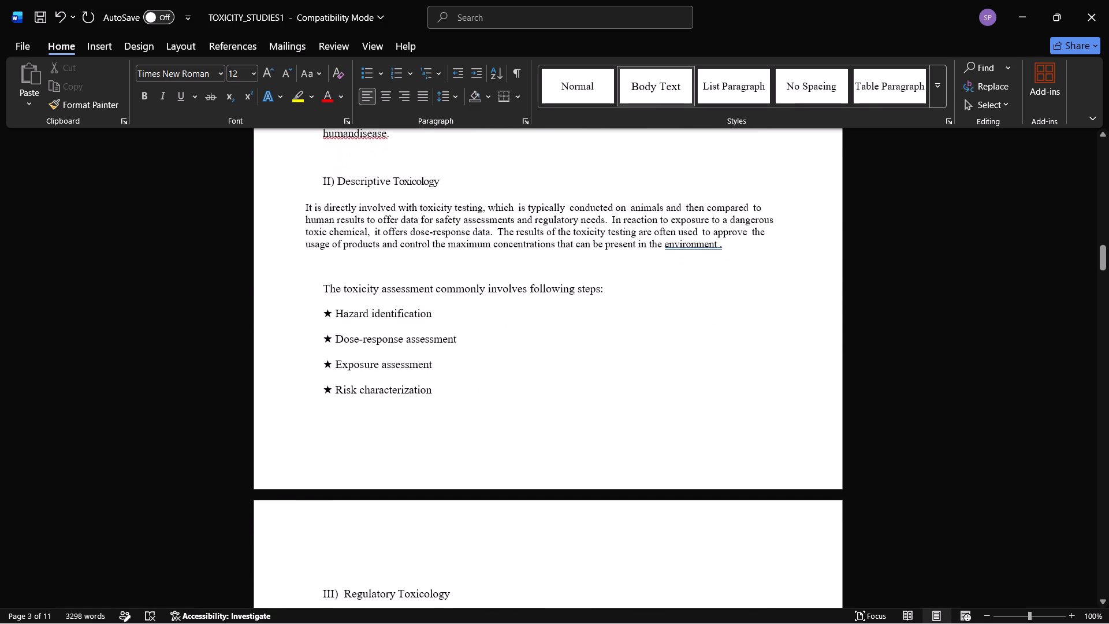
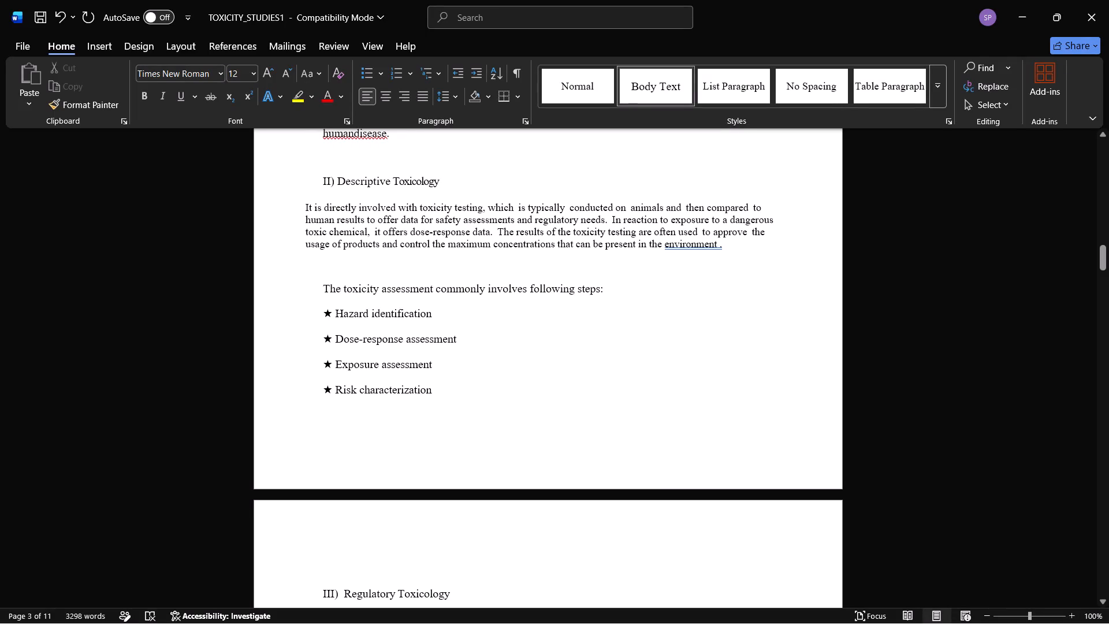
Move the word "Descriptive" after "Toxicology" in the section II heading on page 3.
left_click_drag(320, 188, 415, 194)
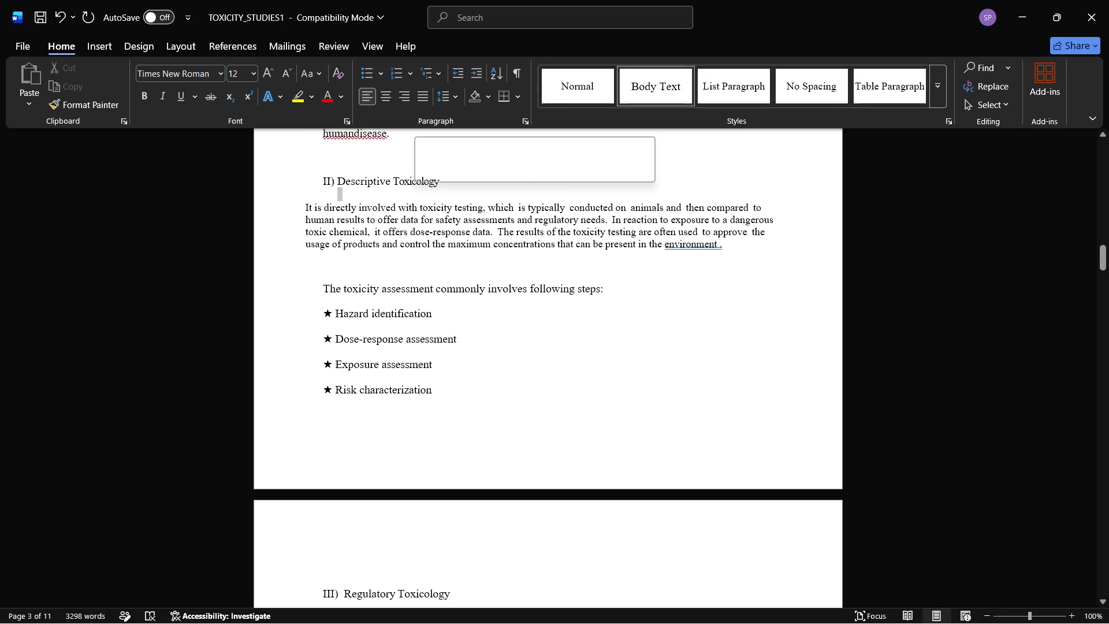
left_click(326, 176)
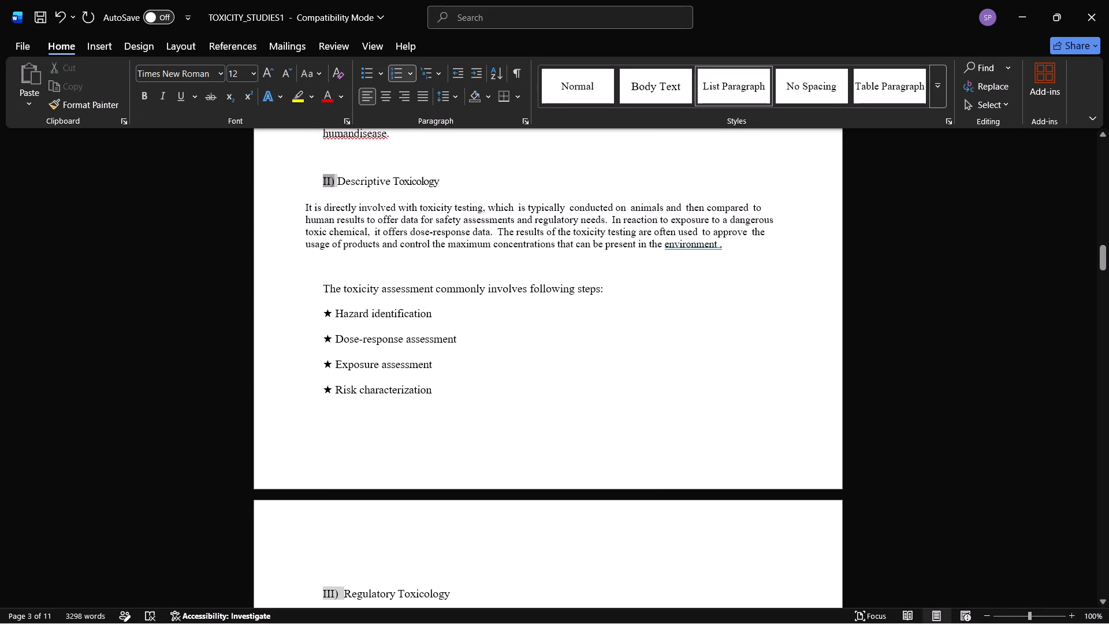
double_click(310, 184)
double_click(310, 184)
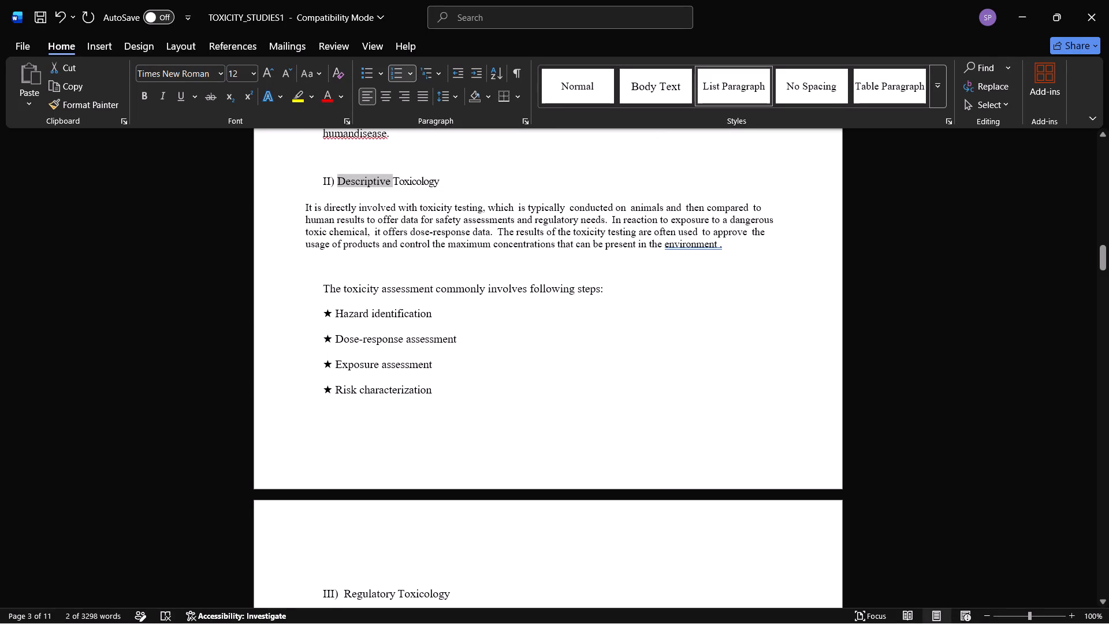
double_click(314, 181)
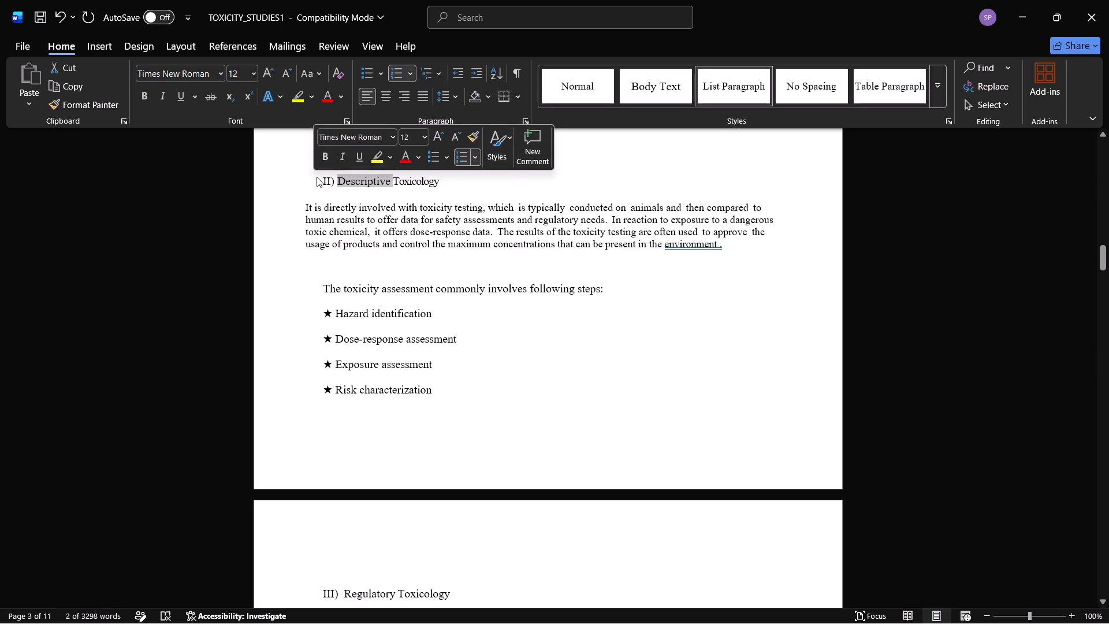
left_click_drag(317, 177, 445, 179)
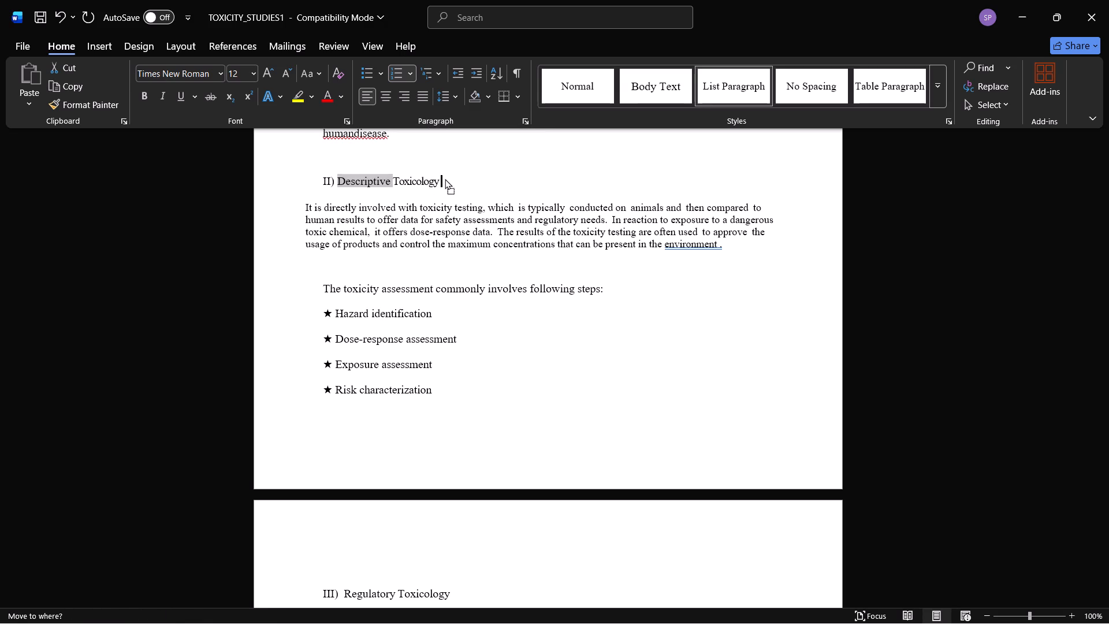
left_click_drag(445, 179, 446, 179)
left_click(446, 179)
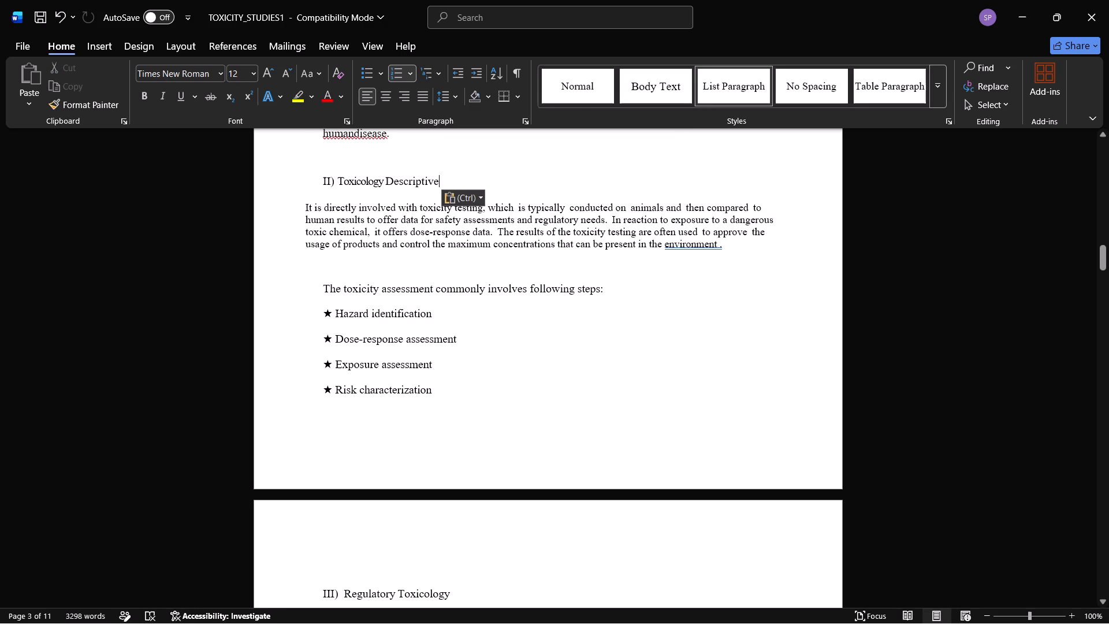
Restore the section II heading to "Descriptive Toxicology" by deleting its leading "Toxicology" and retyping that word after "Descriptive".
left_click_drag(340, 181, 414, 188)
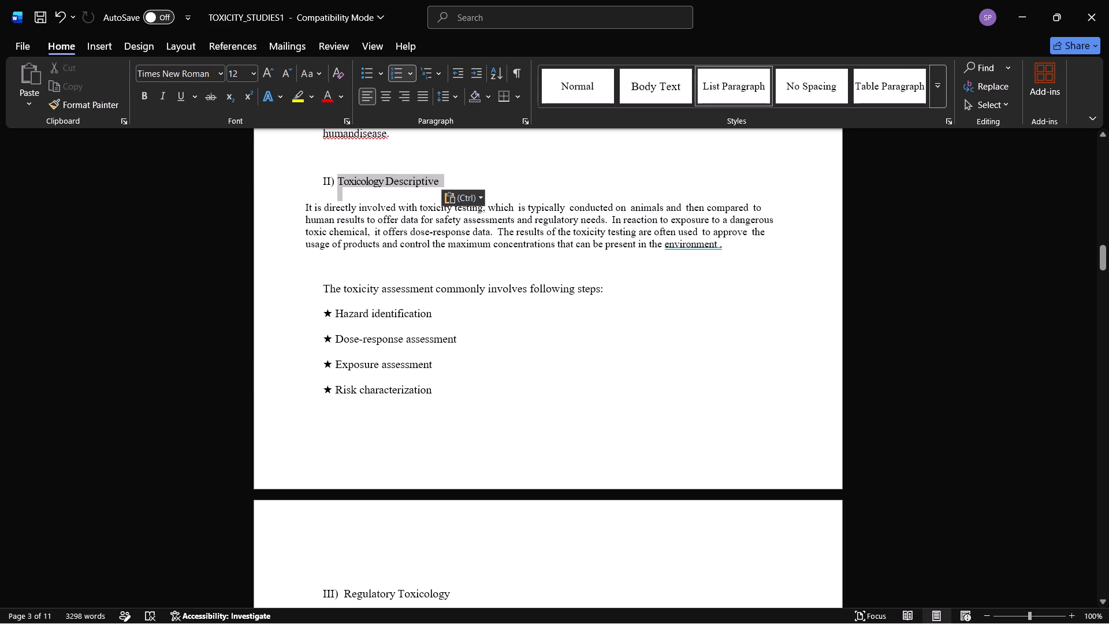
left_click_drag(414, 188, 442, 189)
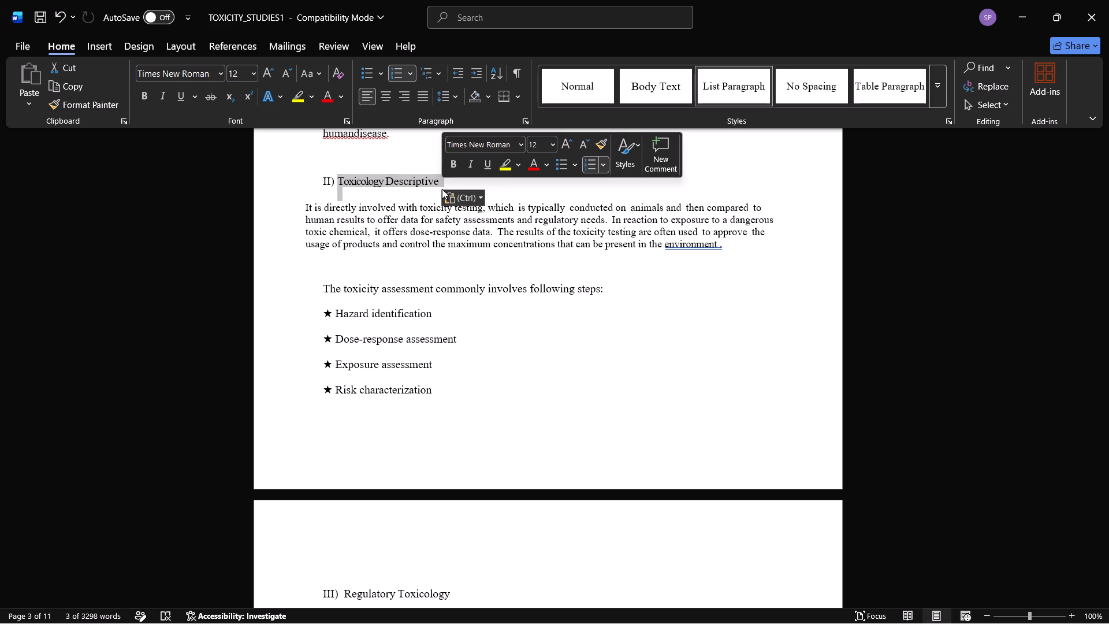
left_click(380, 176)
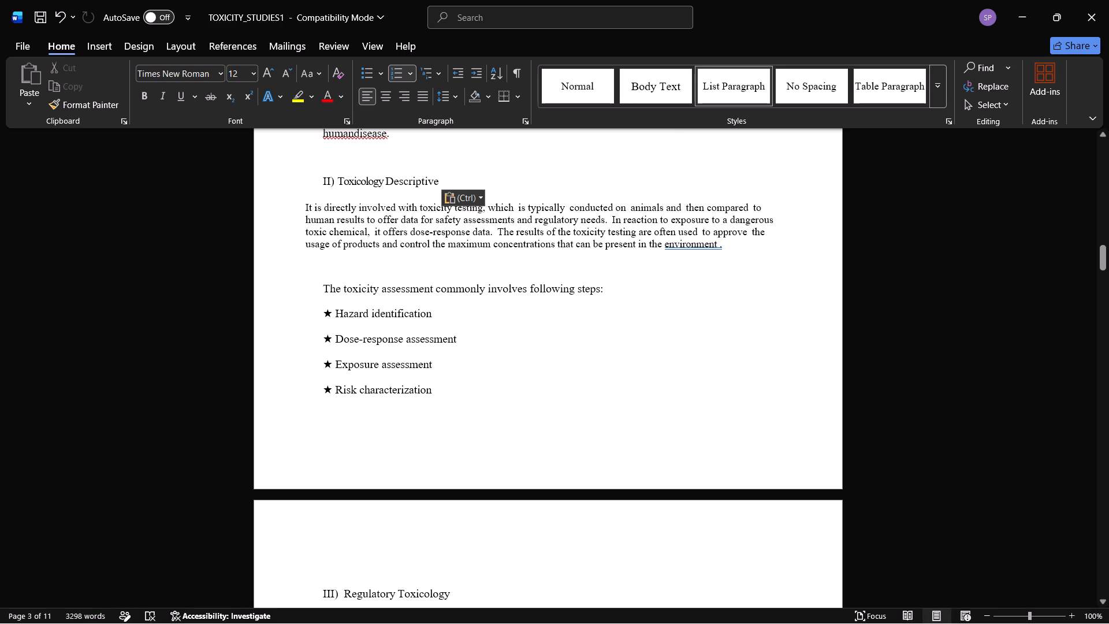
left_click(385, 181)
key("BackSpace")
key("BackSpace")
key("BackSpace")
key("BackSpace")
key("BackSpace")
key("BackSpace")
key("BackSpace")
key("BackSpace")
key("BackSpace")
key("BackSpace")
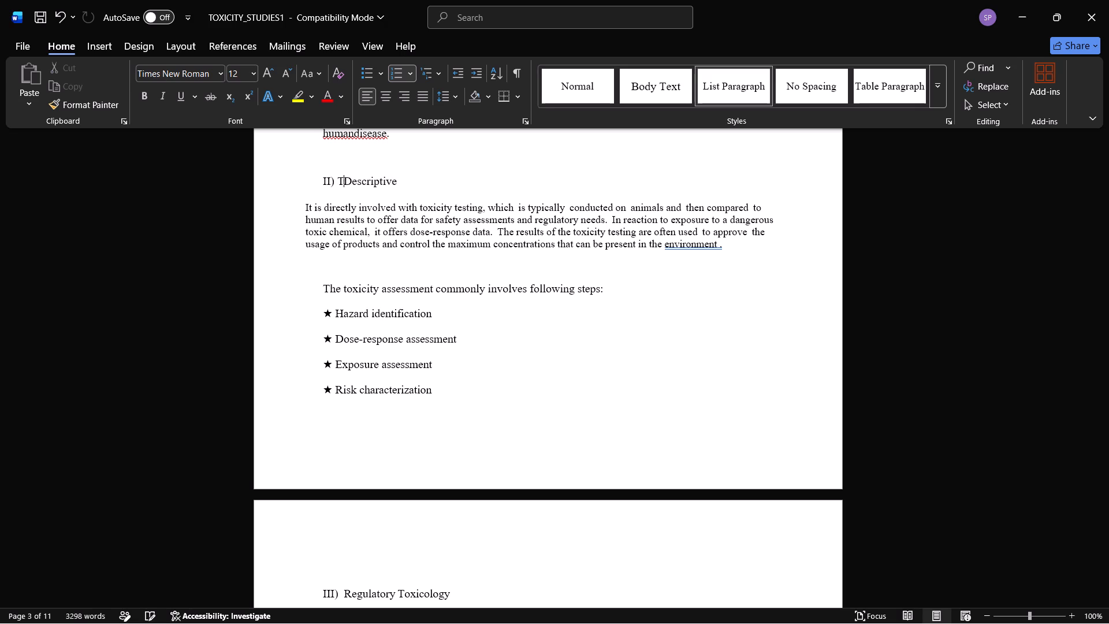
key("BackSpace")
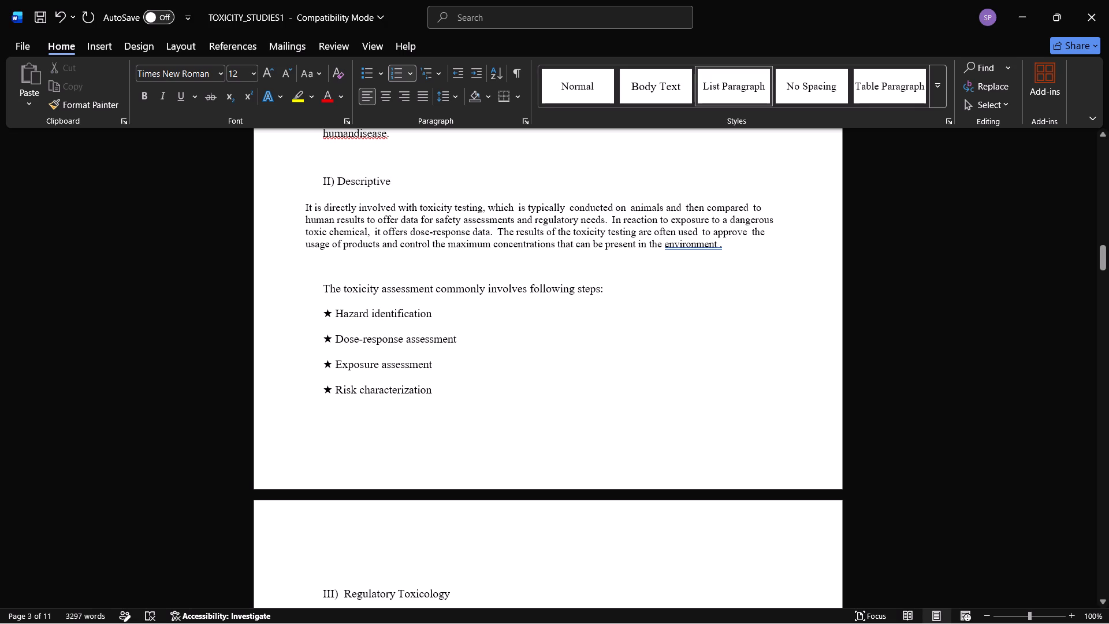
left_click(399, 178)
key("space")
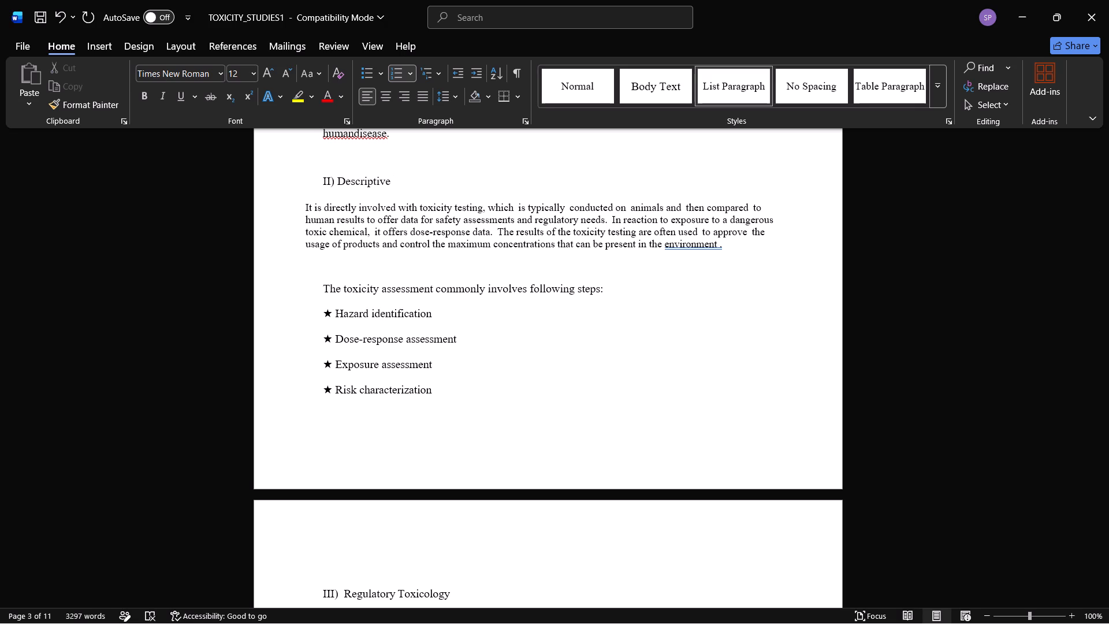
type("oxi")
type("cology")
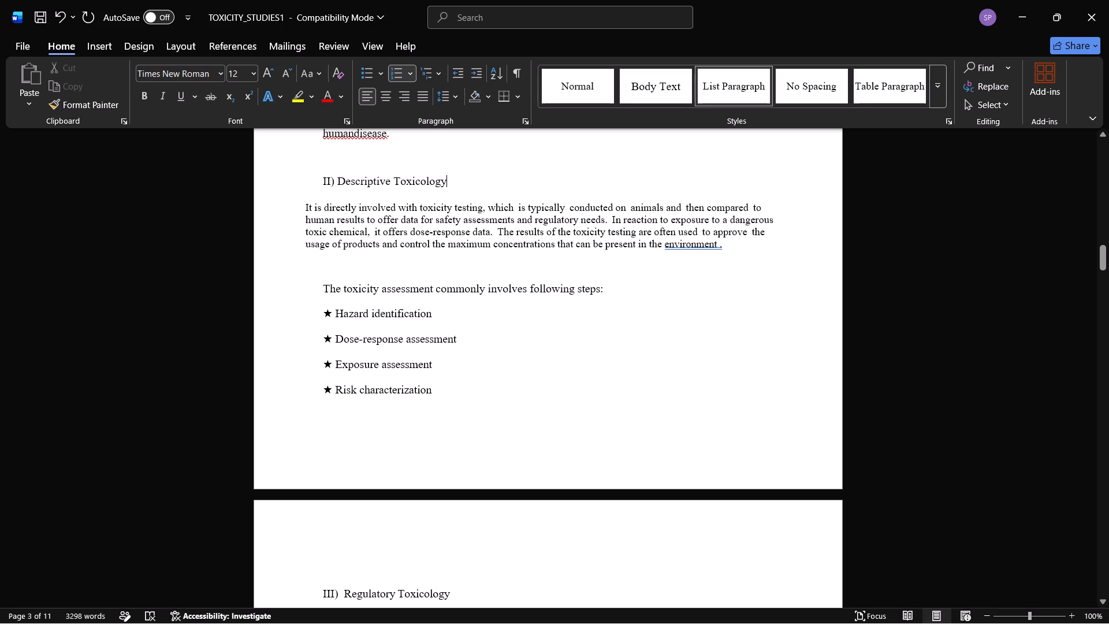
Increase the font size of the "Descriptive Toxicology" heading text to 14.
left_click_drag(333, 181, 214, 229)
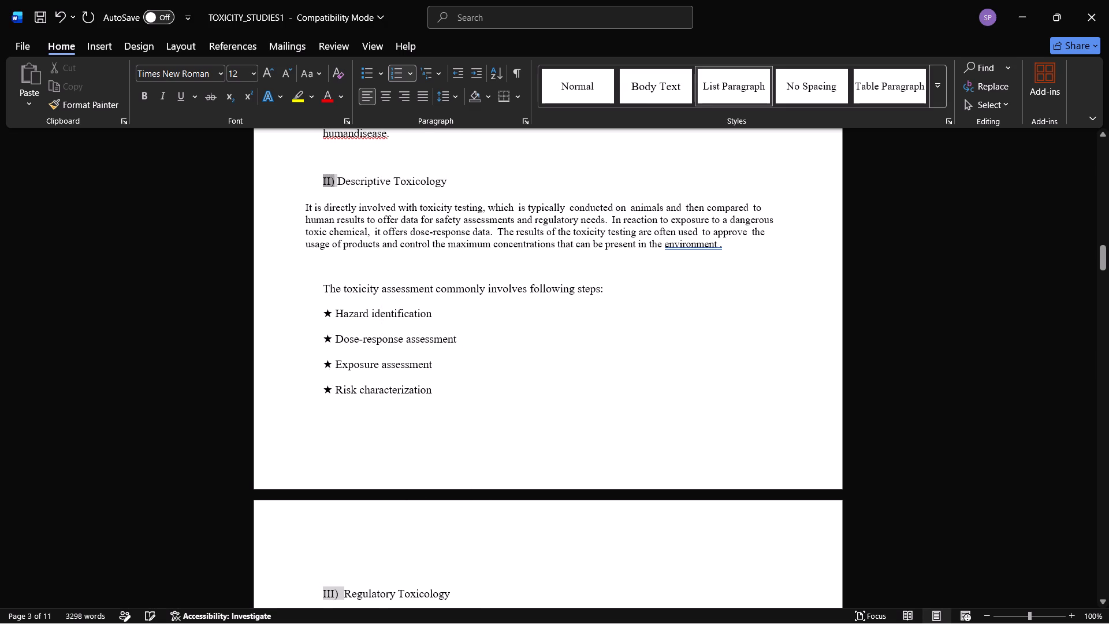
left_click(214, 229)
left_click_drag(154, 281, 303, 179)
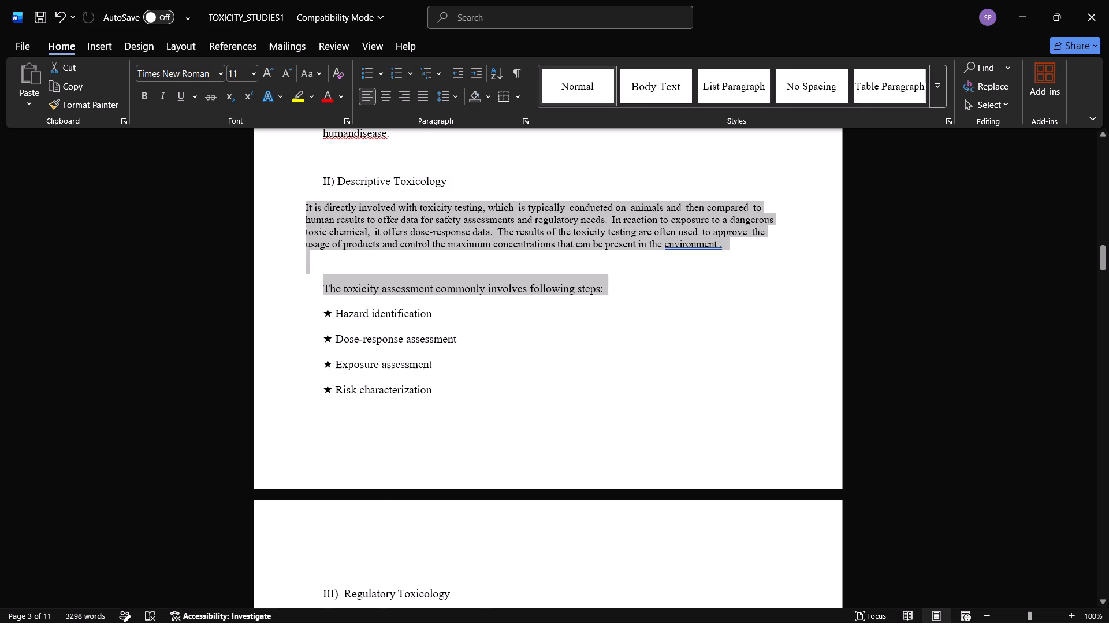
left_click_drag(303, 179, 199, 238)
left_click(199, 238)
left_click(880, 255)
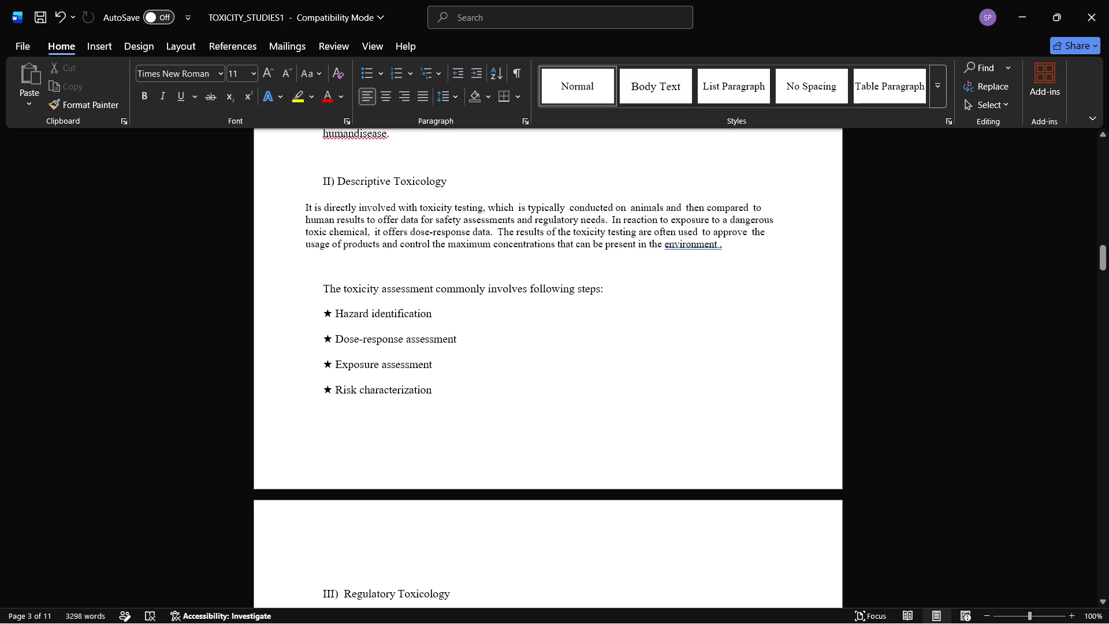
left_click_drag(334, 178, 453, 177)
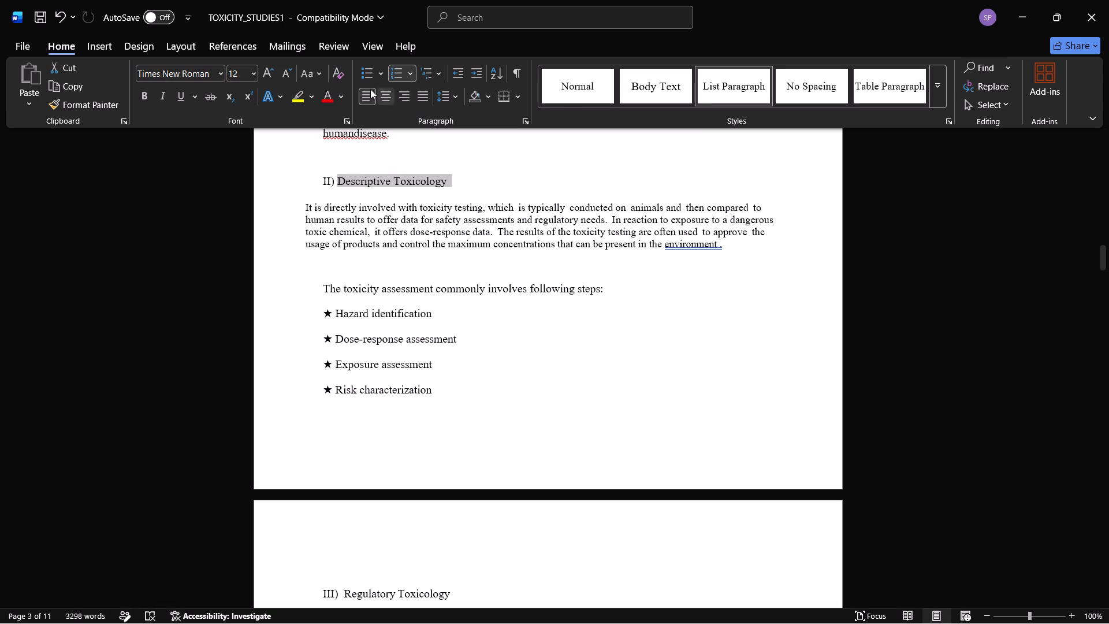
left_click(265, 76)
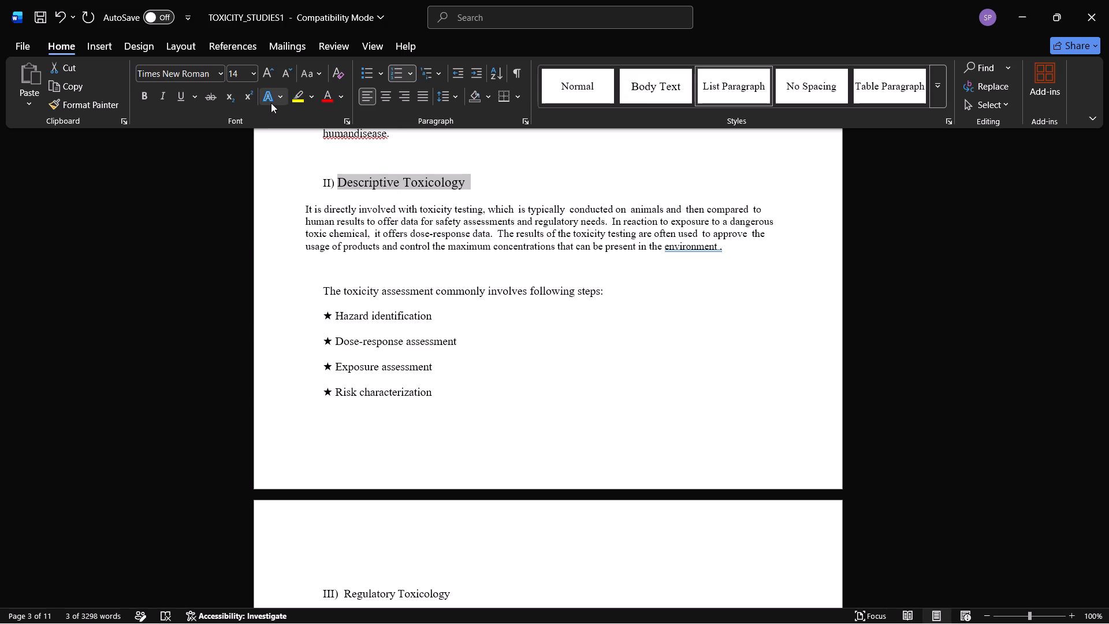
left_click(226, 253)
Increase the font size of the Roman-numeral numbering on the toxicology section headings to 14.
left_click_drag(322, 185, 334, 186)
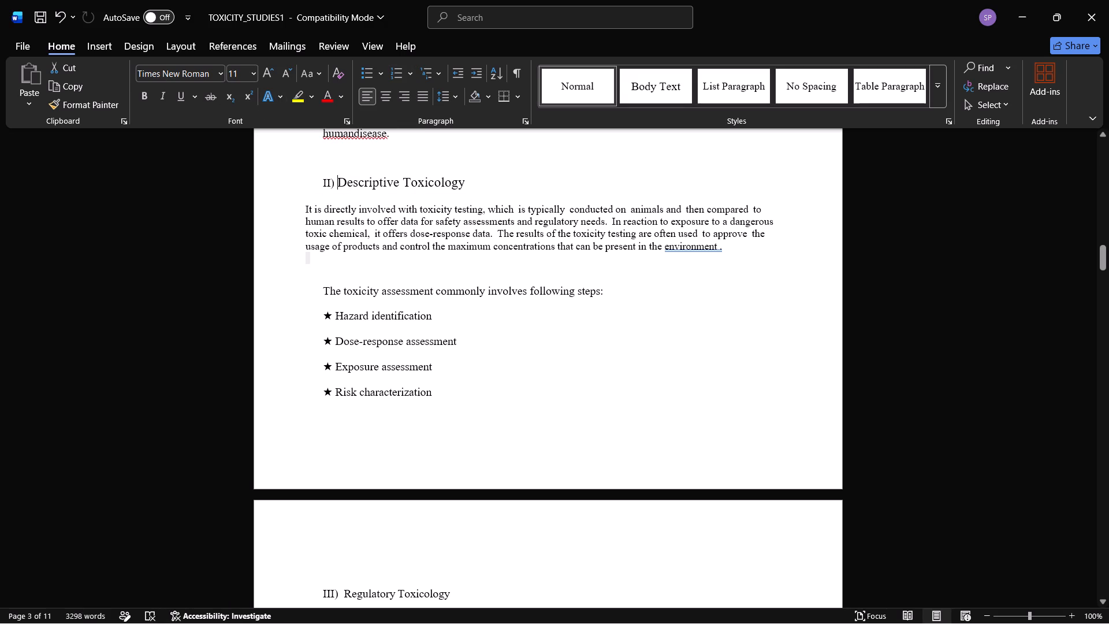
left_click_drag(334, 186, 332, 181)
left_click_drag(332, 181, 312, 180)
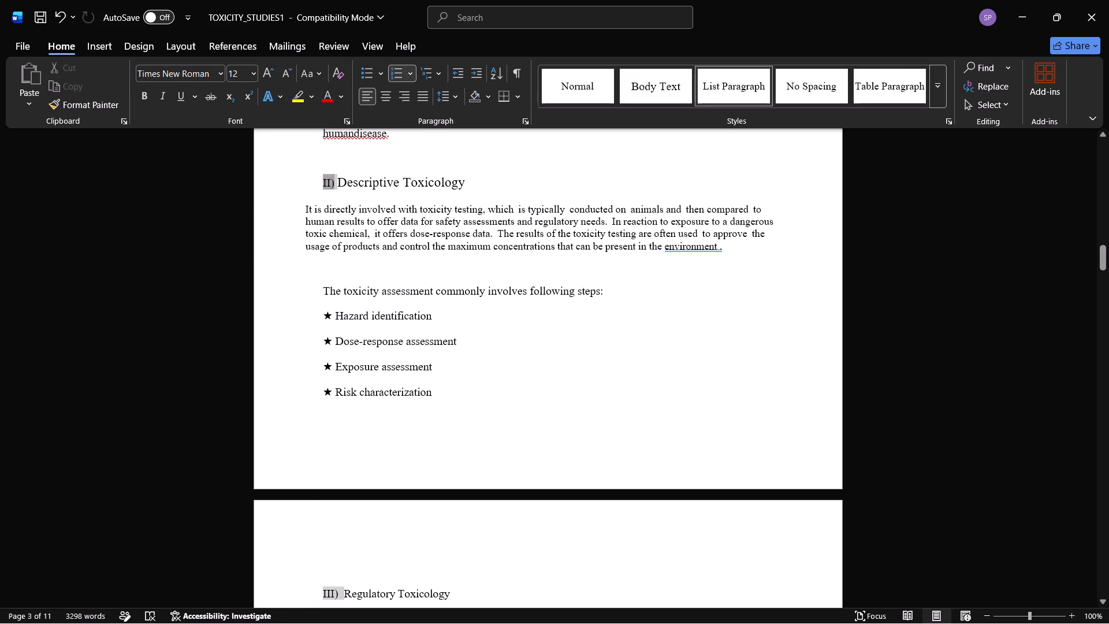
left_click(263, 73)
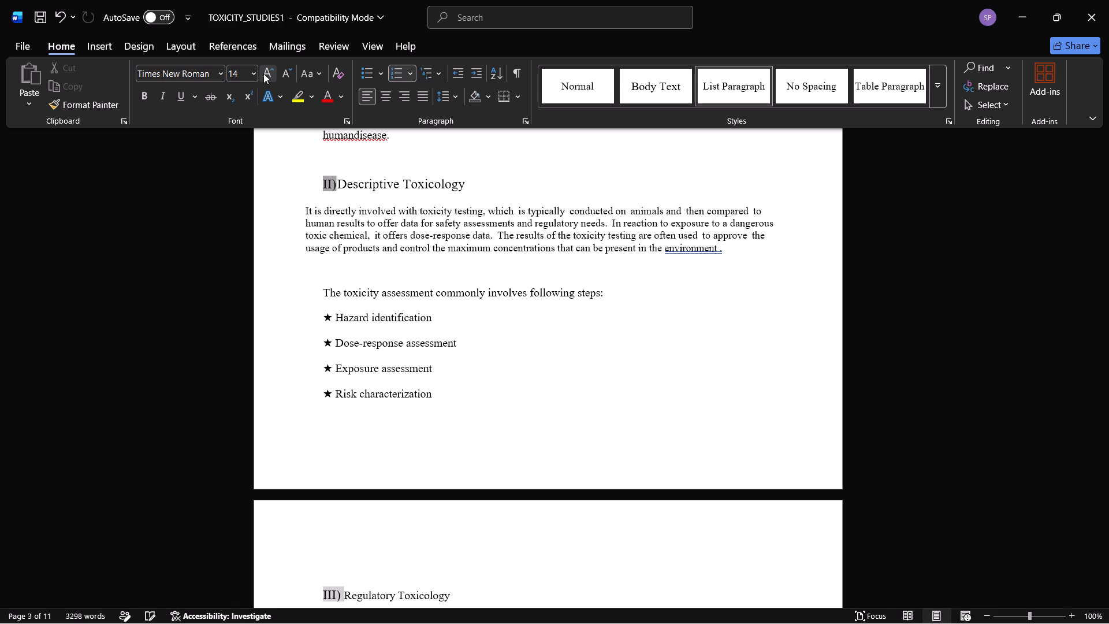
left_click(217, 184)
Increase the font size of the "Mechanistic Toxicology" heading text on page 3 to 14.
scroll(217, 184, "up", 2)
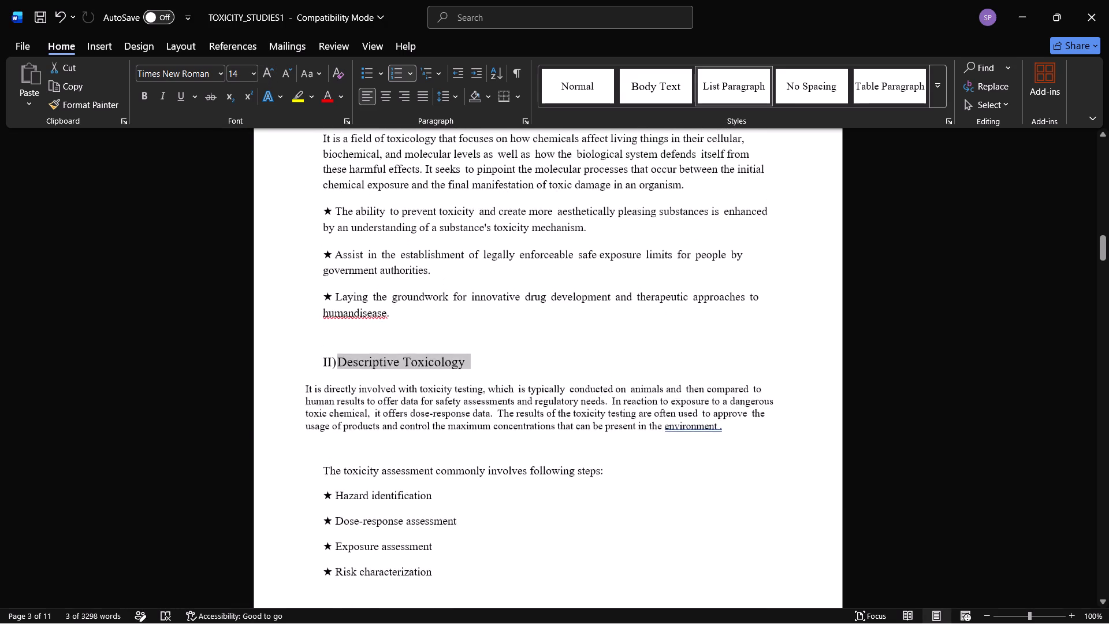
scroll(217, 184, "up", 1)
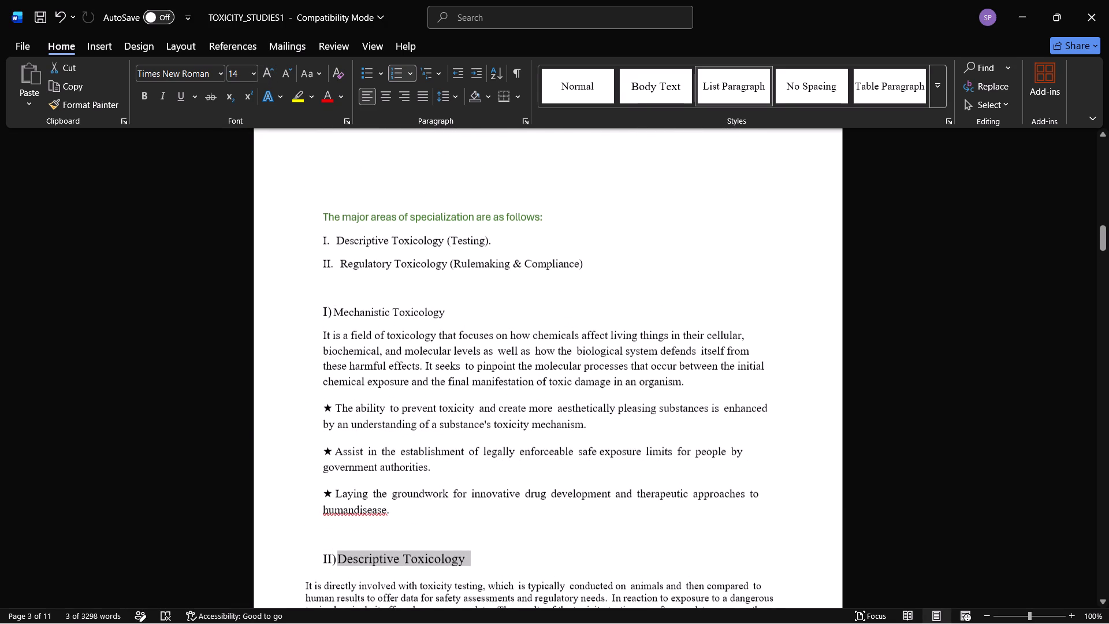
left_click_drag(328, 311, 392, 320)
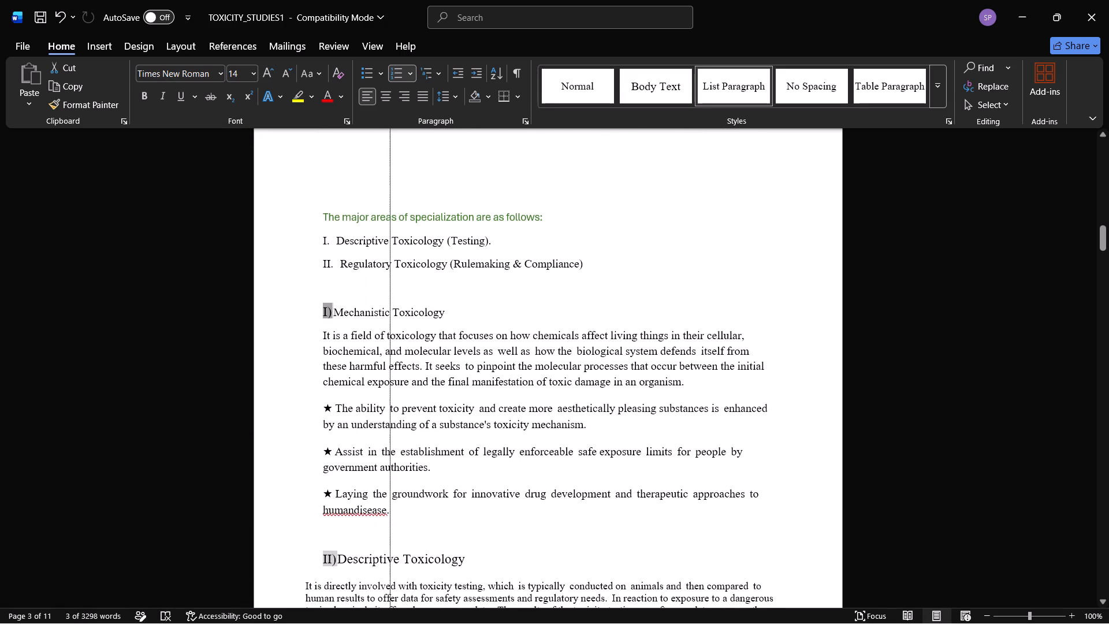
left_click_drag(392, 320, 139, 380)
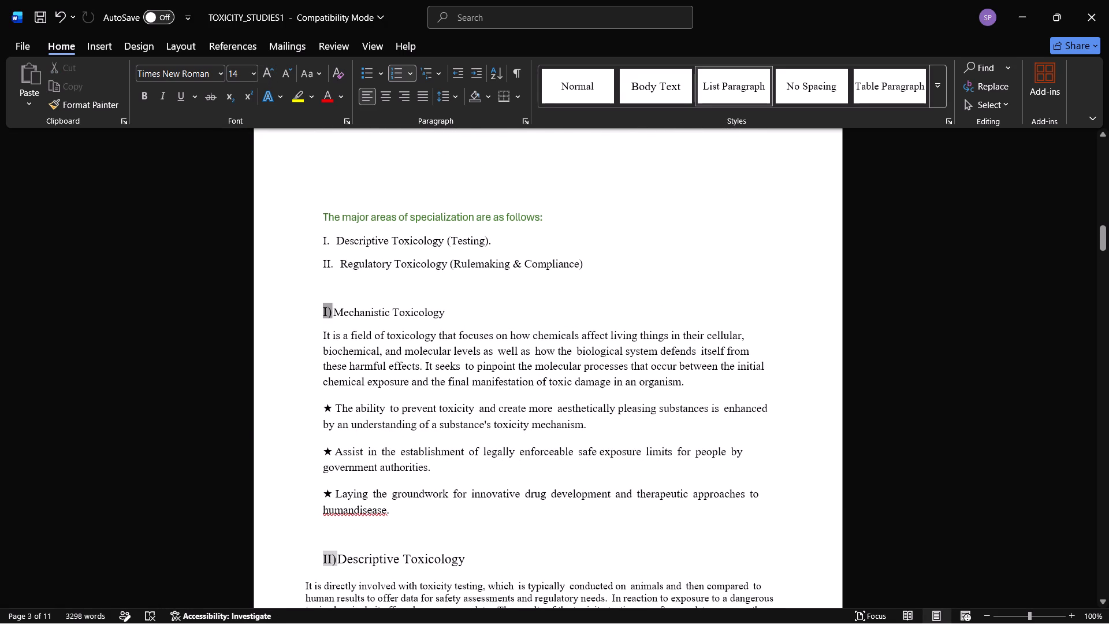
double_click(340, 317)
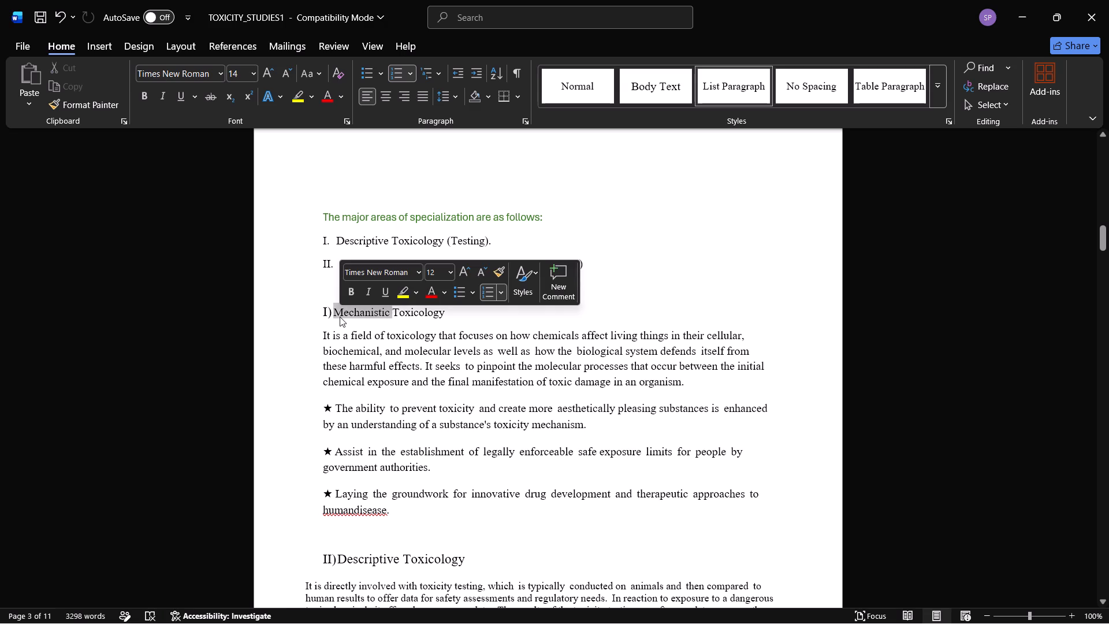
left_click(302, 298)
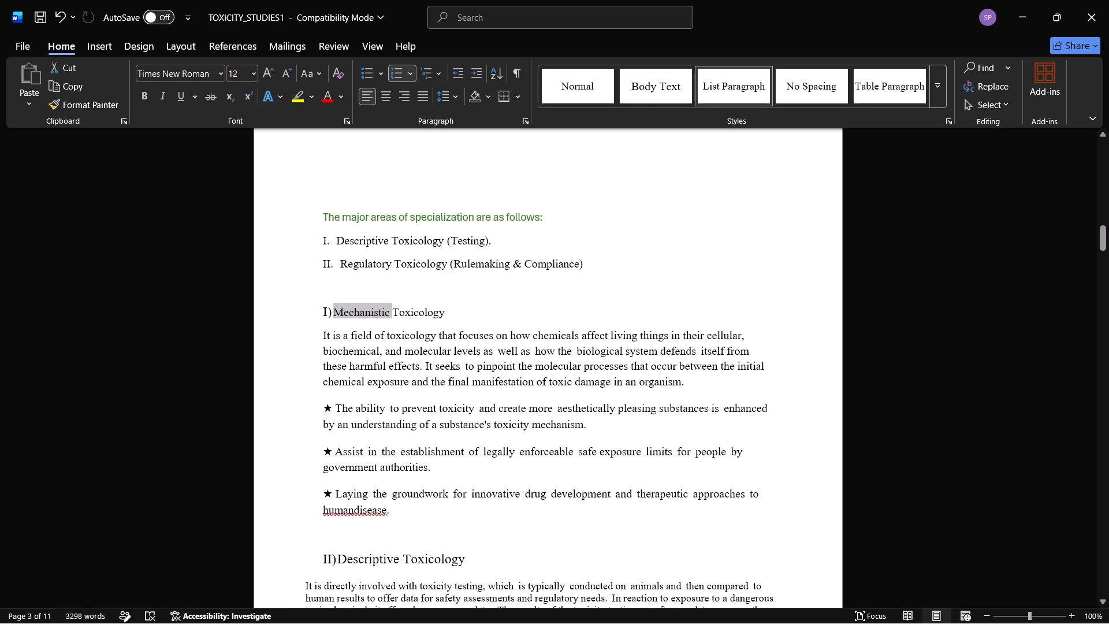
left_click_drag(334, 311, 457, 309)
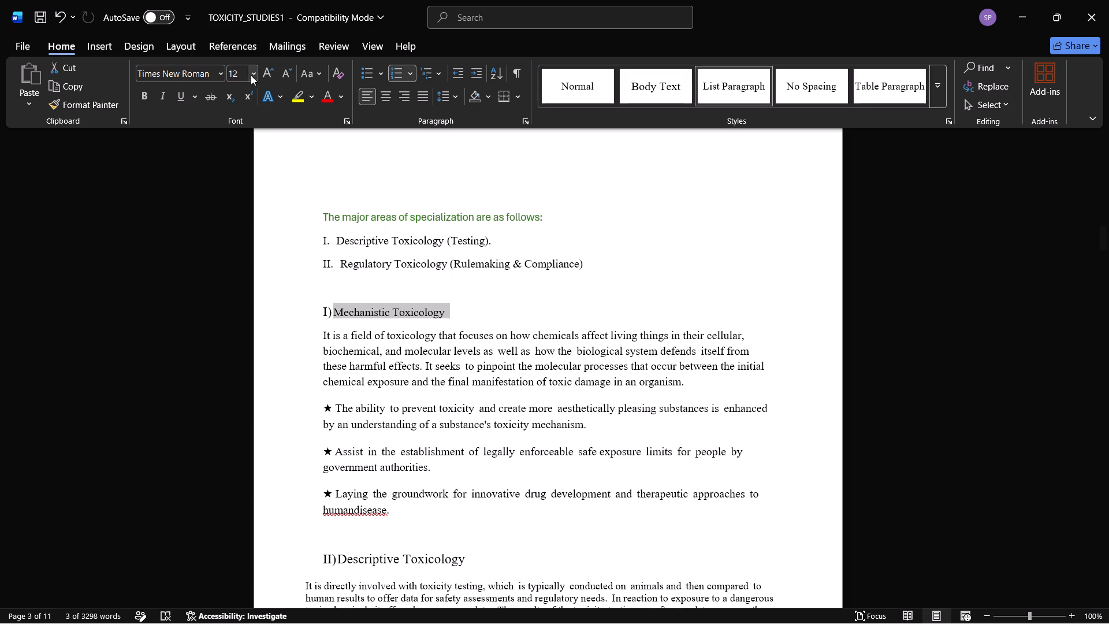
left_click(270, 75)
left_click(199, 315)
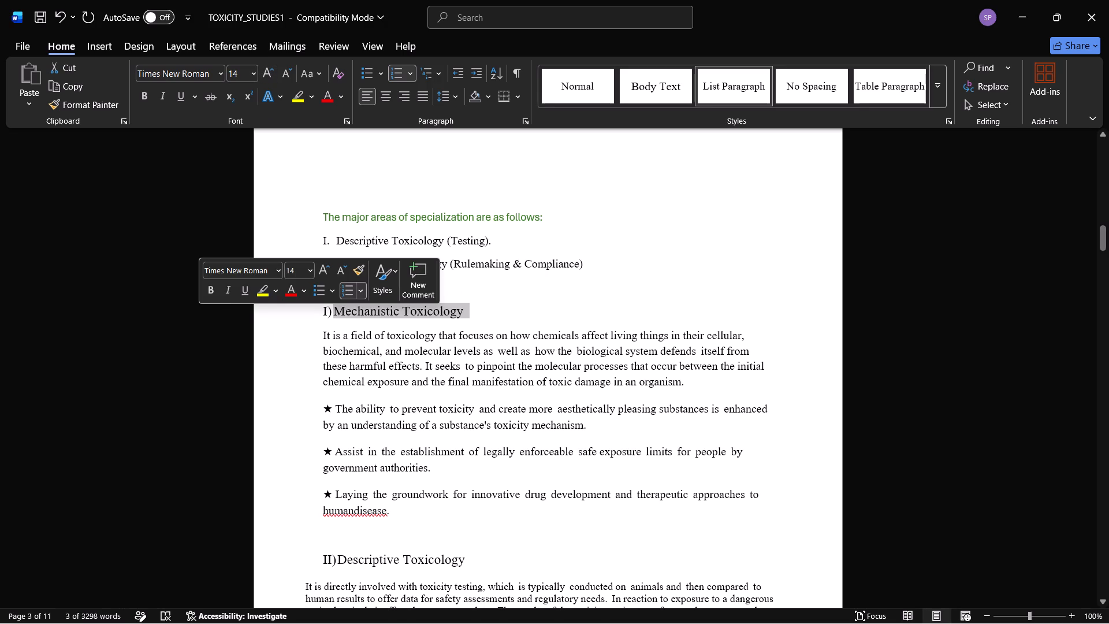
Increase the font size of the green line "The major areas of specialization are as follows:" to 14.
left_click_drag(315, 216, 316, 240)
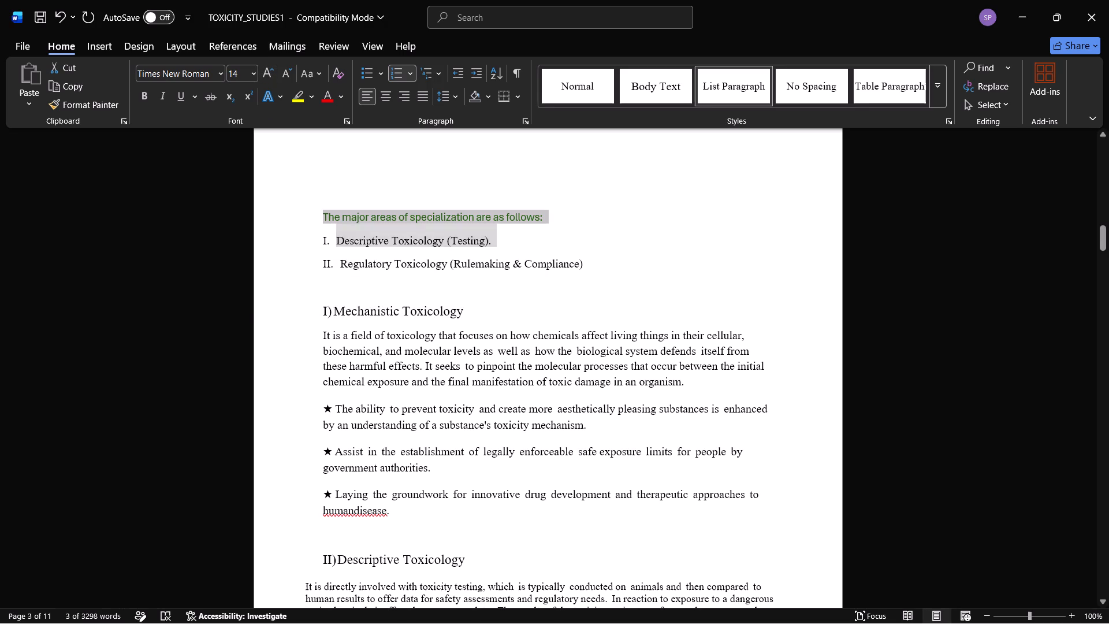
left_click_drag(316, 240, 326, 226)
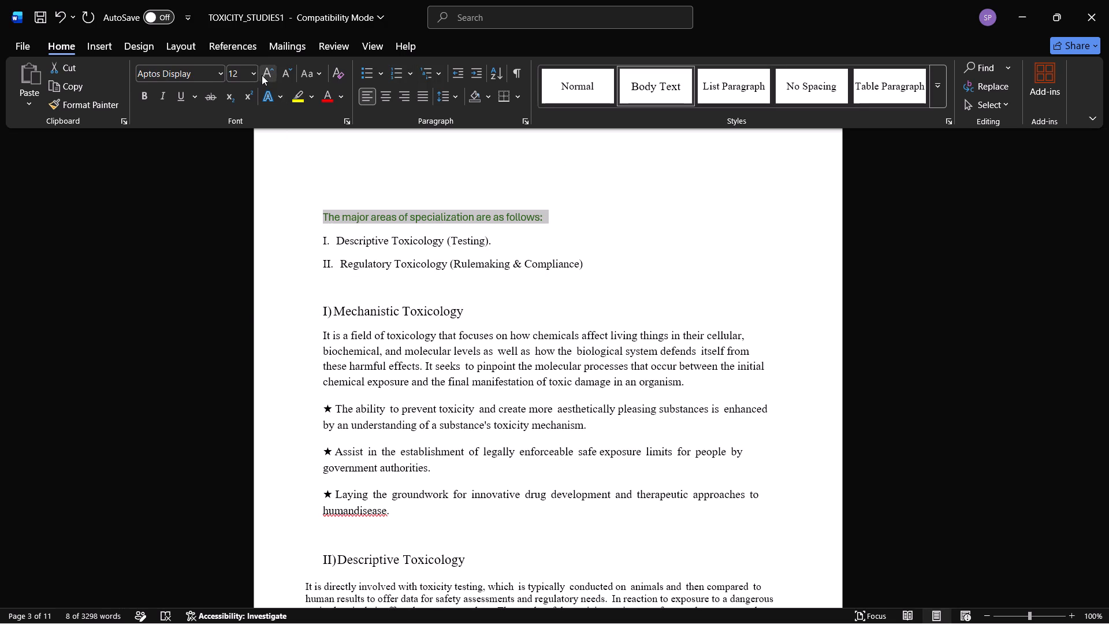
left_click(262, 75)
scroll(231, 278, "down", 1)
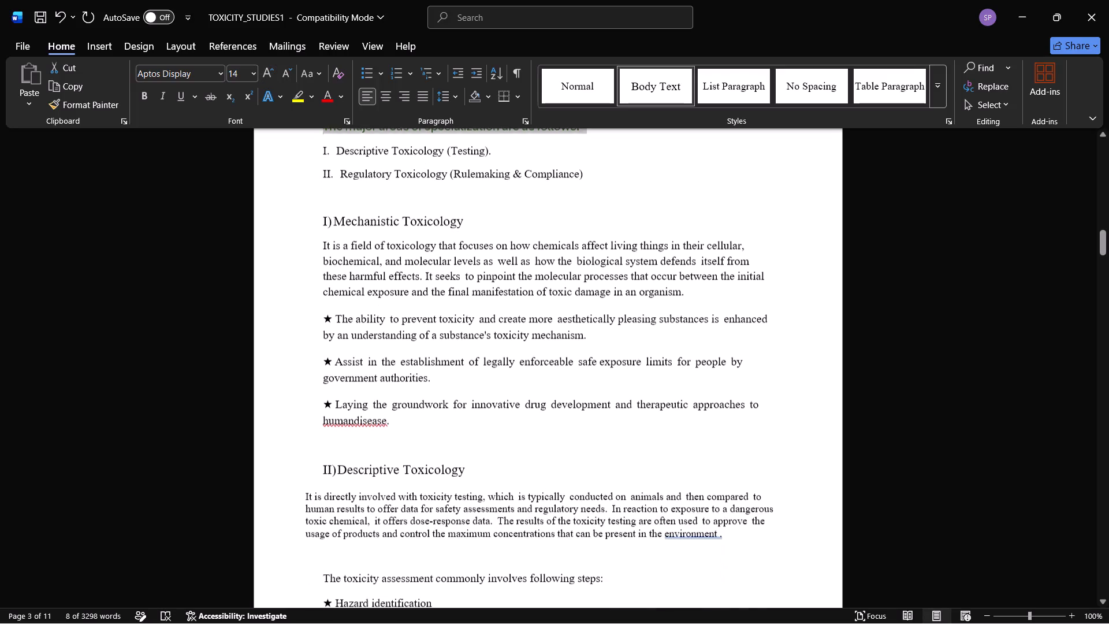
scroll(231, 278, "down", 1)
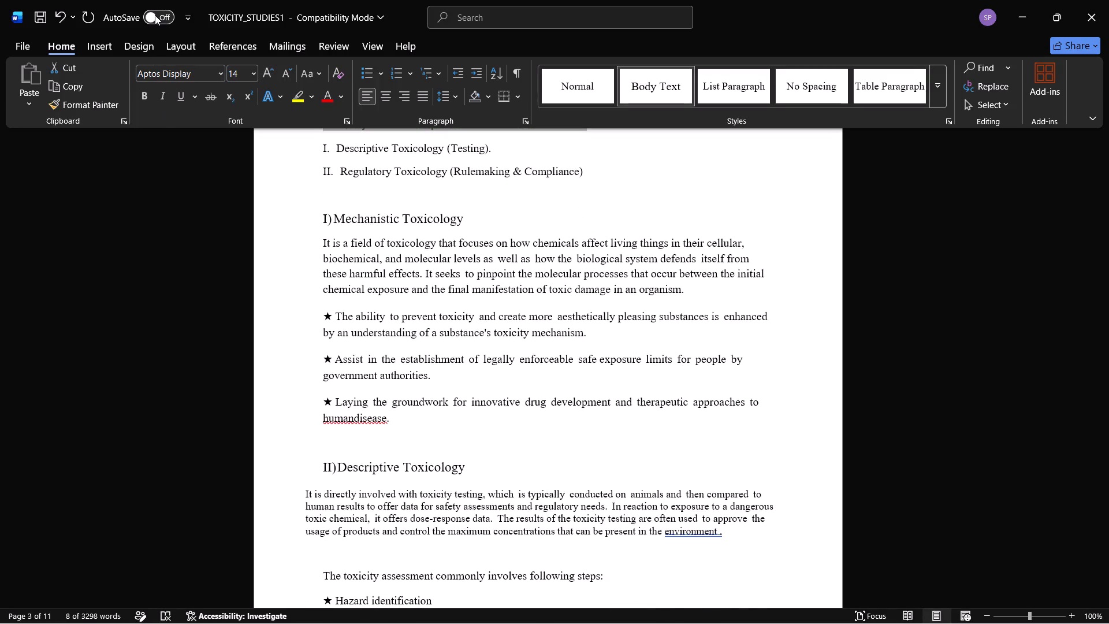
Turn on AutoSave for the document by uploading it to the personal OneDrive.
left_click(155, 15)
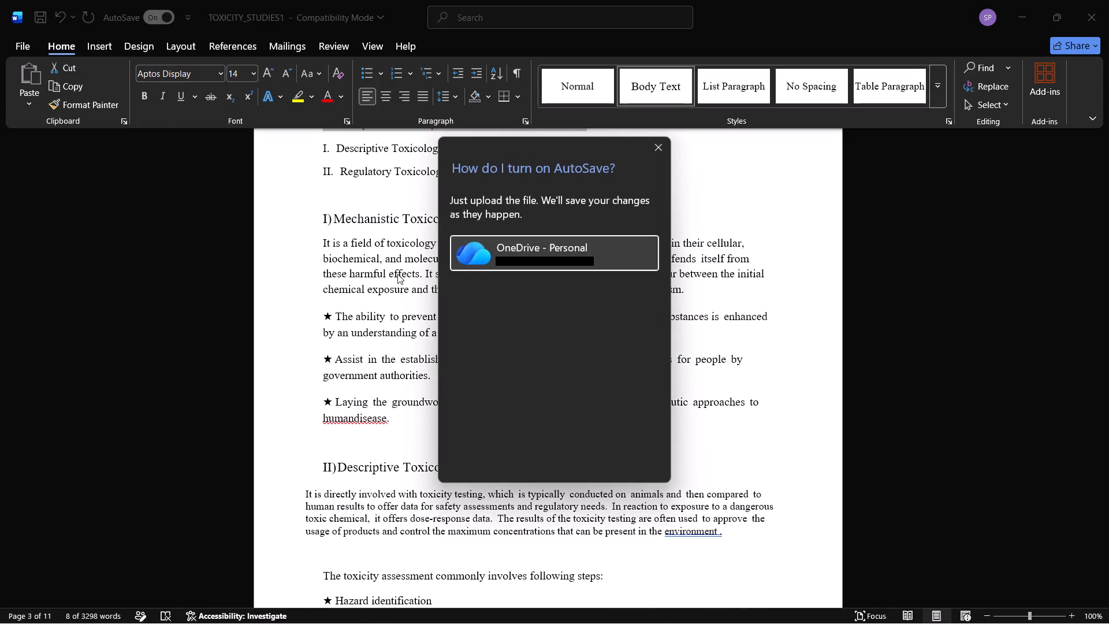
left_click(468, 268)
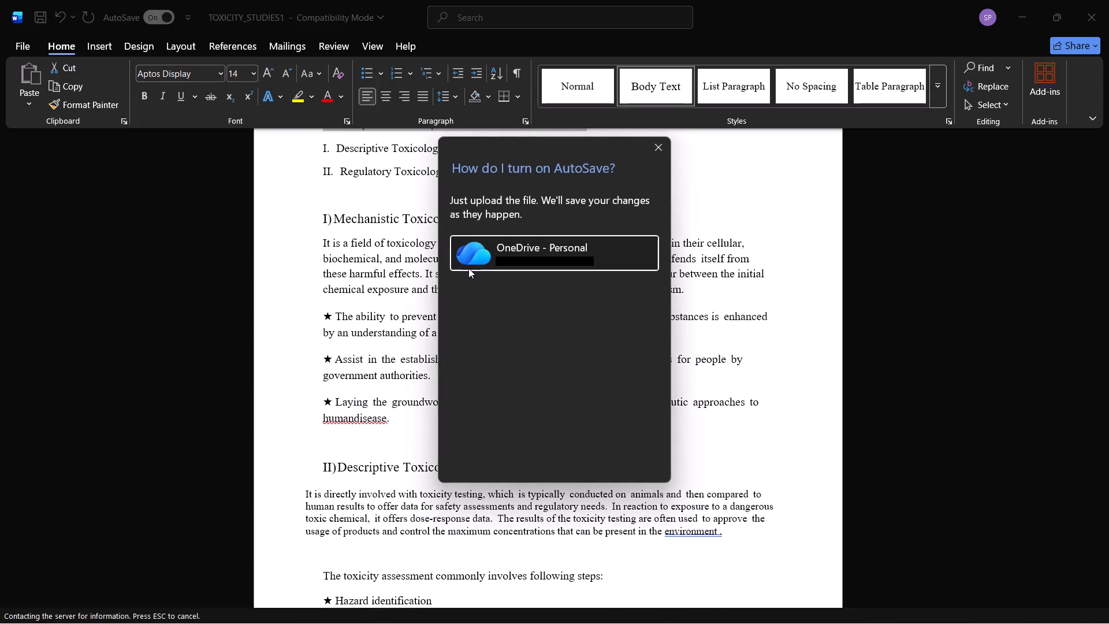
triple_click(468, 268)
double_click(493, 255)
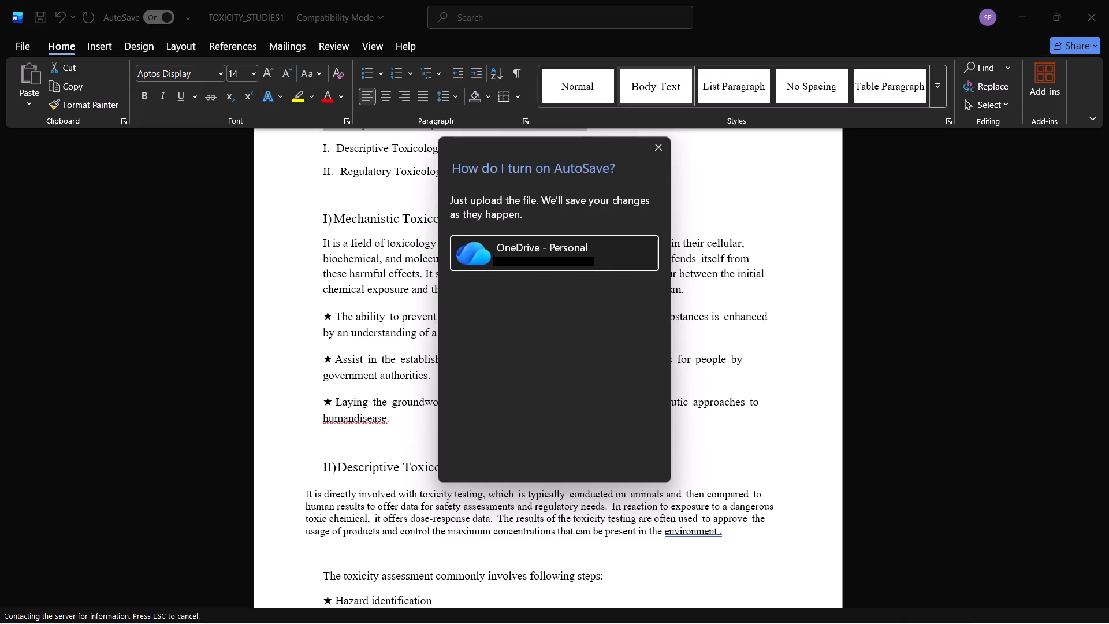
triple_click(515, 254)
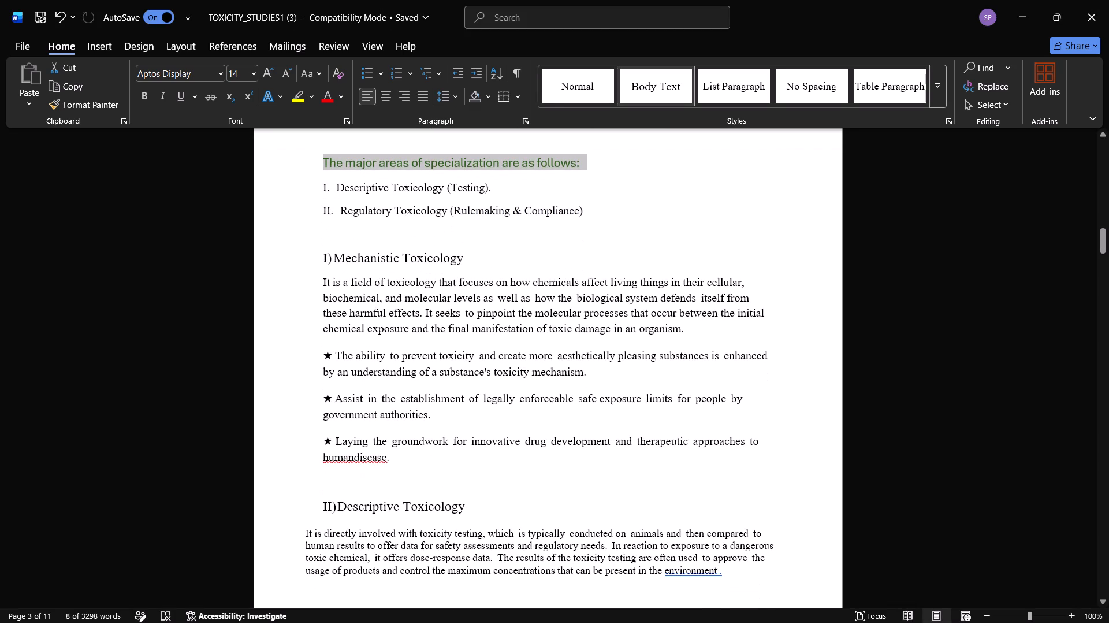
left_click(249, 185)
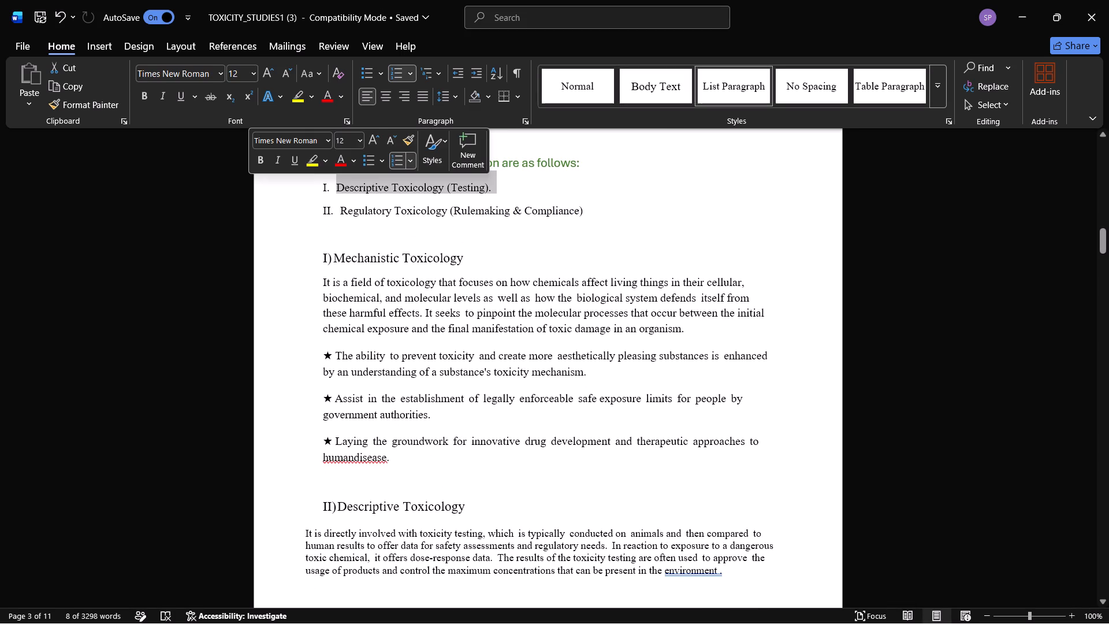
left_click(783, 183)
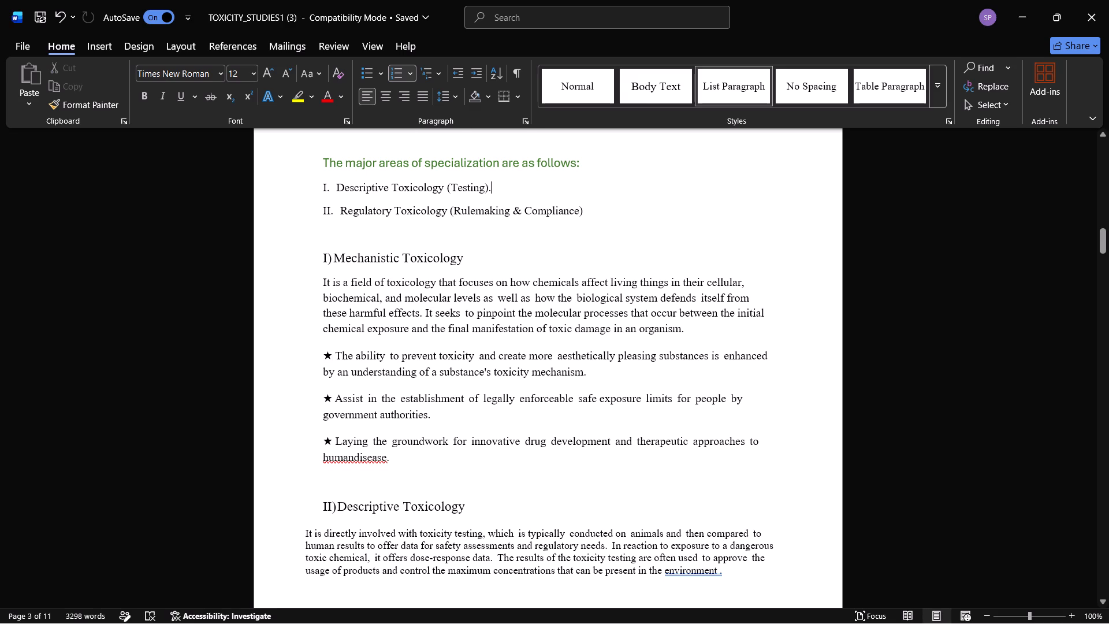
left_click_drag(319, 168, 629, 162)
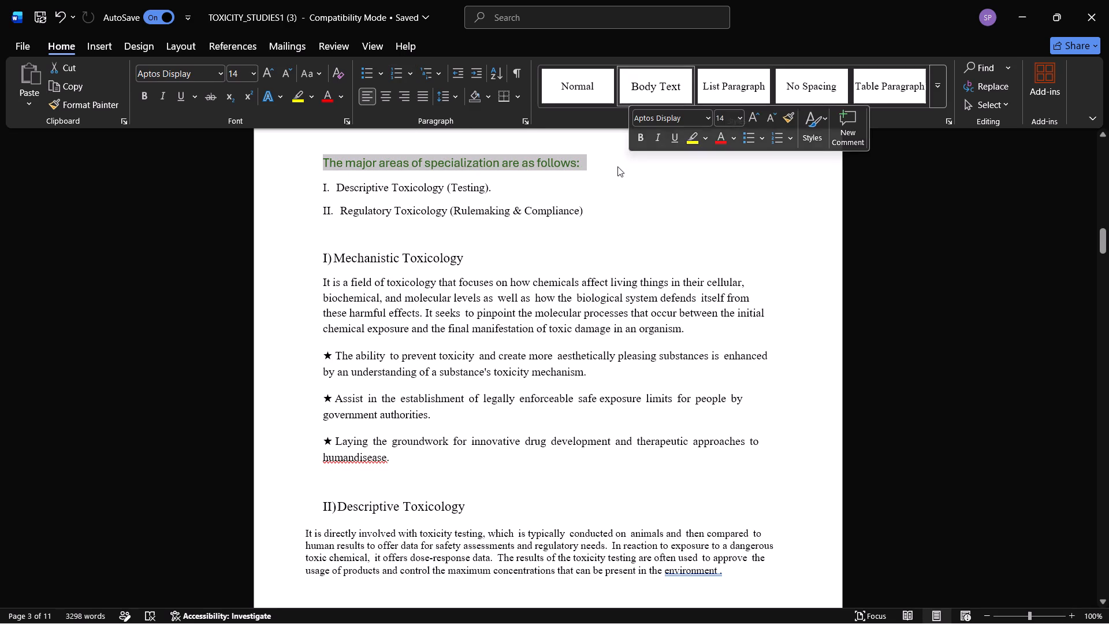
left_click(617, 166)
Increase the font size of the "Regulatory Toxicology" heading text on page 4 to 14.
scroll(617, 166, "down", 2)
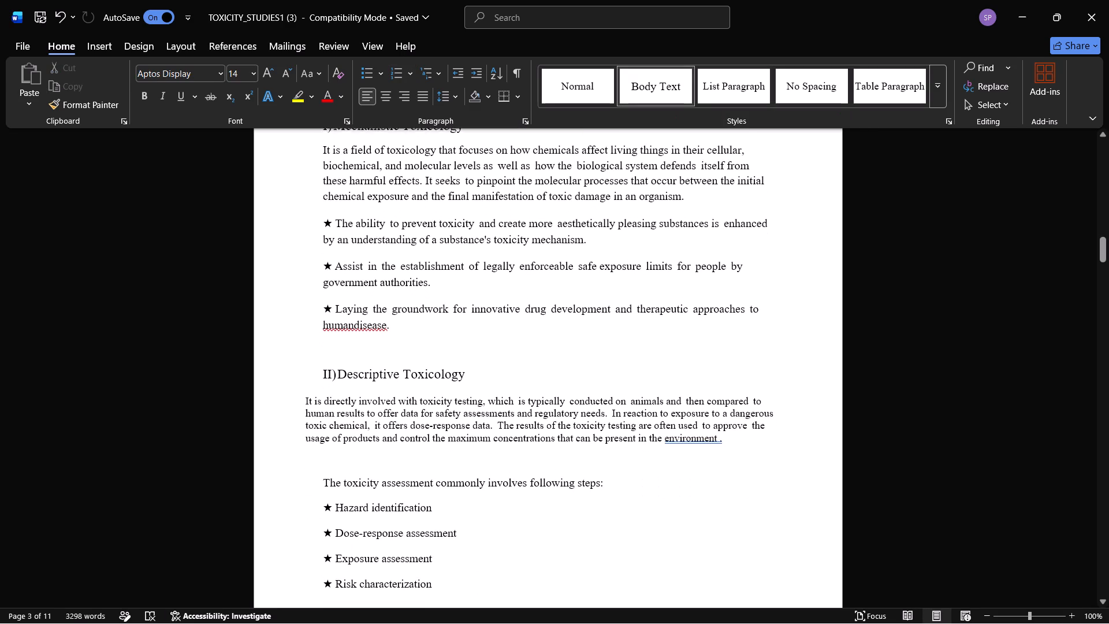
scroll(617, 166, "down", 3)
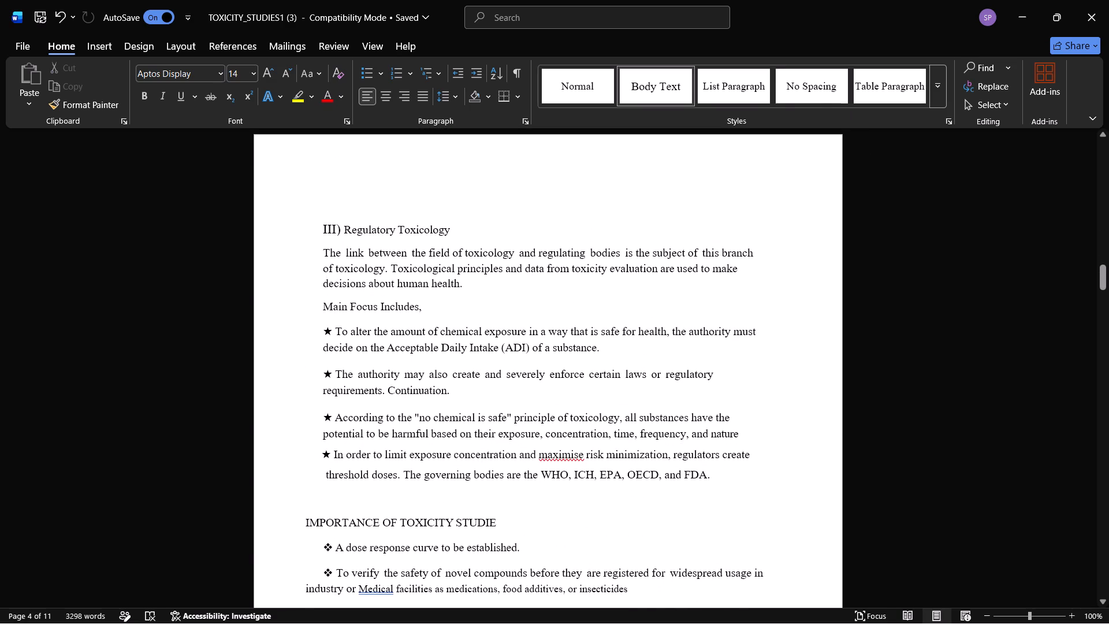
left_click(341, 233)
left_click_drag(341, 233, 364, 243)
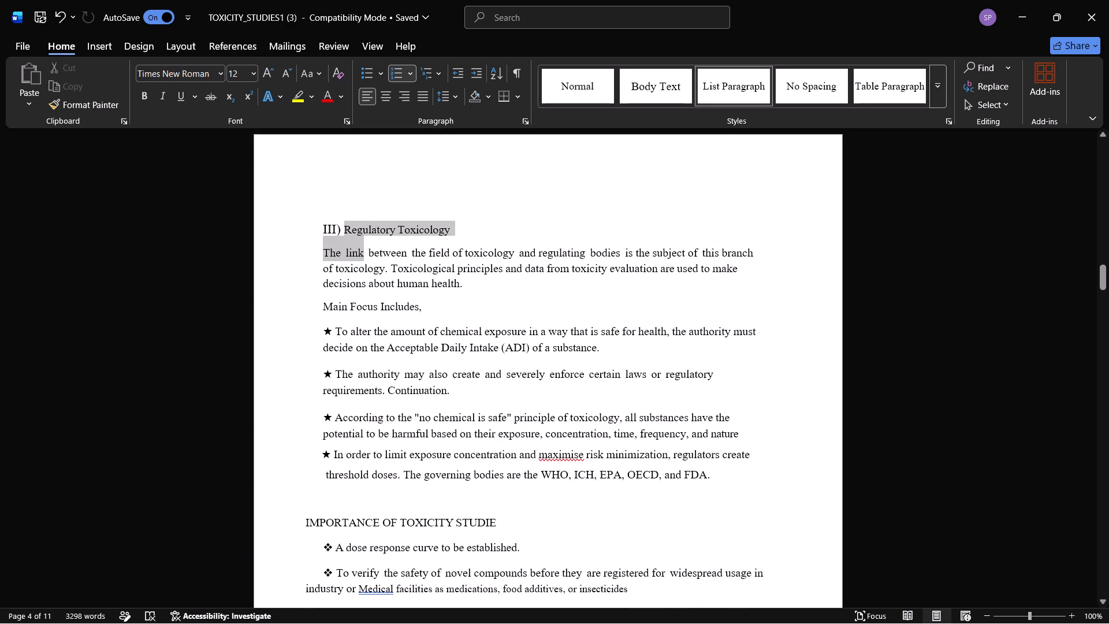
left_click_drag(364, 243, 470, 223)
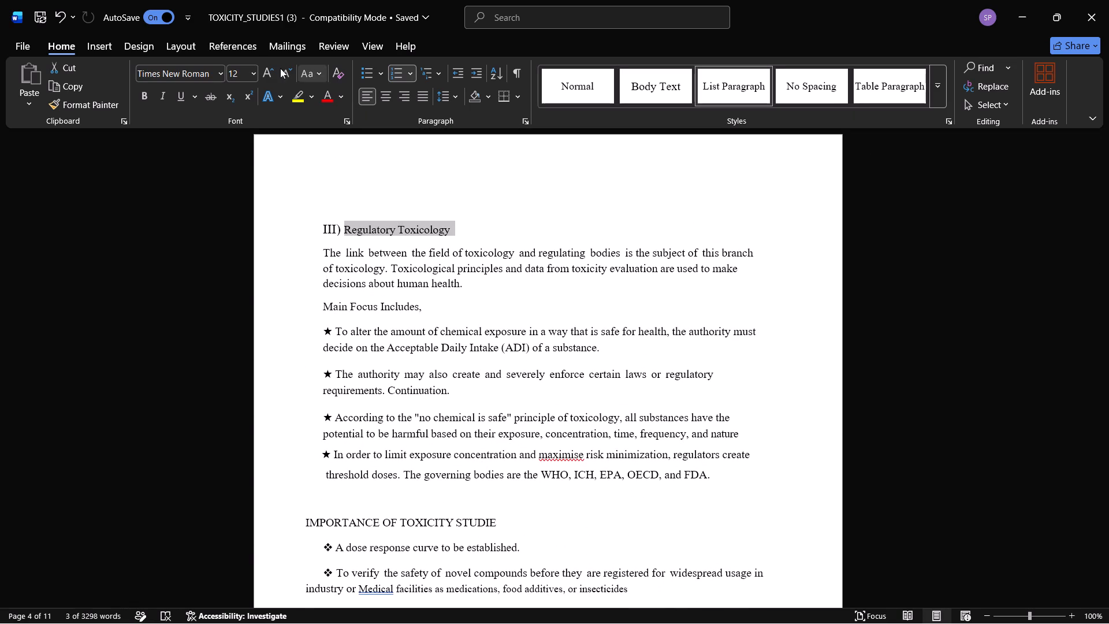
left_click(271, 68)
Increase the font size of the "IMPORTANCE OF TOXICITY STUDIE" heading on page 4 to 14.
scroll(289, 232, "down", 1)
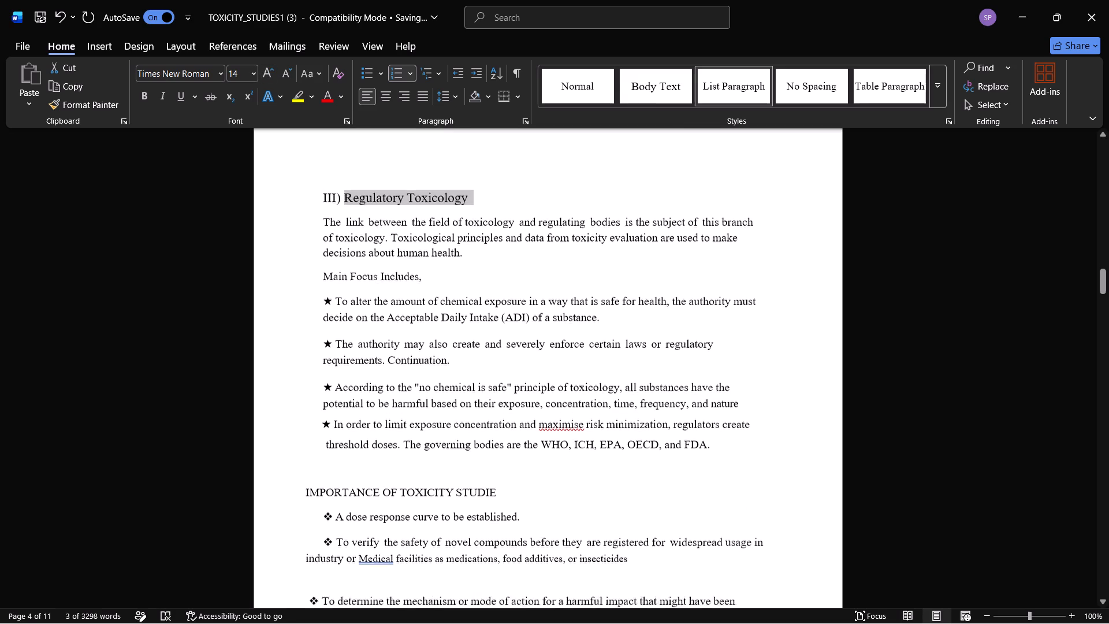
scroll(289, 232, "down", 2)
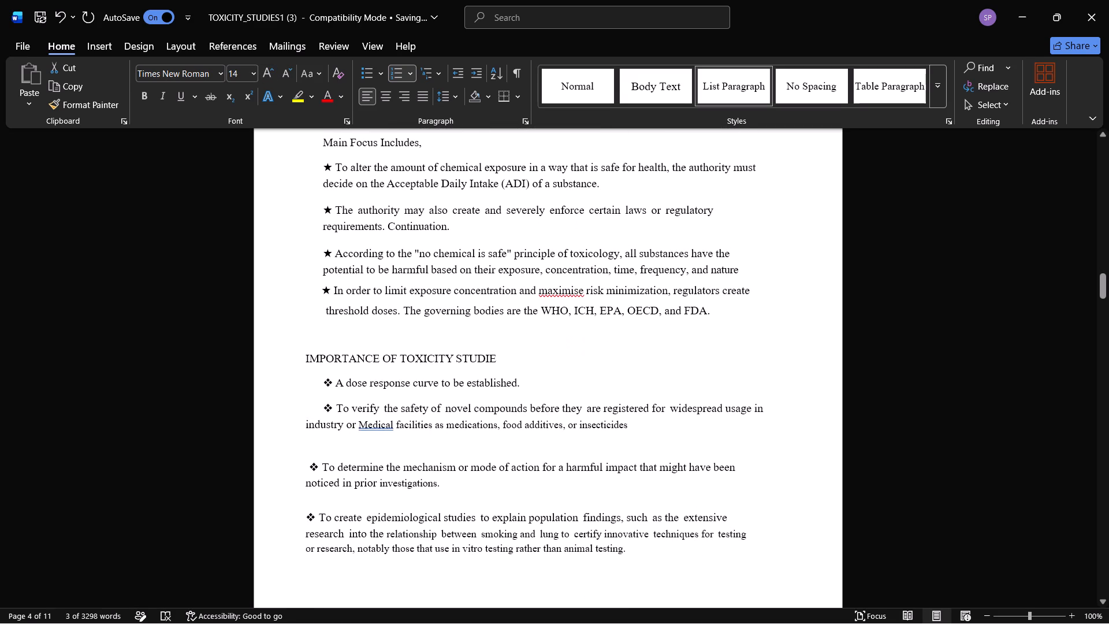
left_click_drag(296, 356, 502, 369)
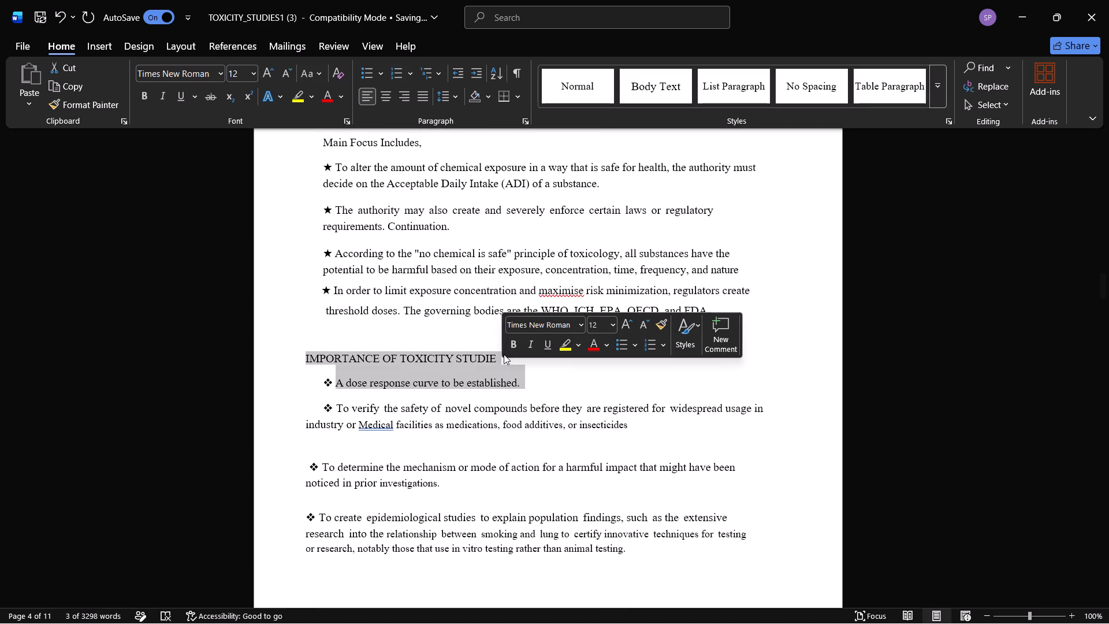
left_click_drag(302, 338, 304, 364)
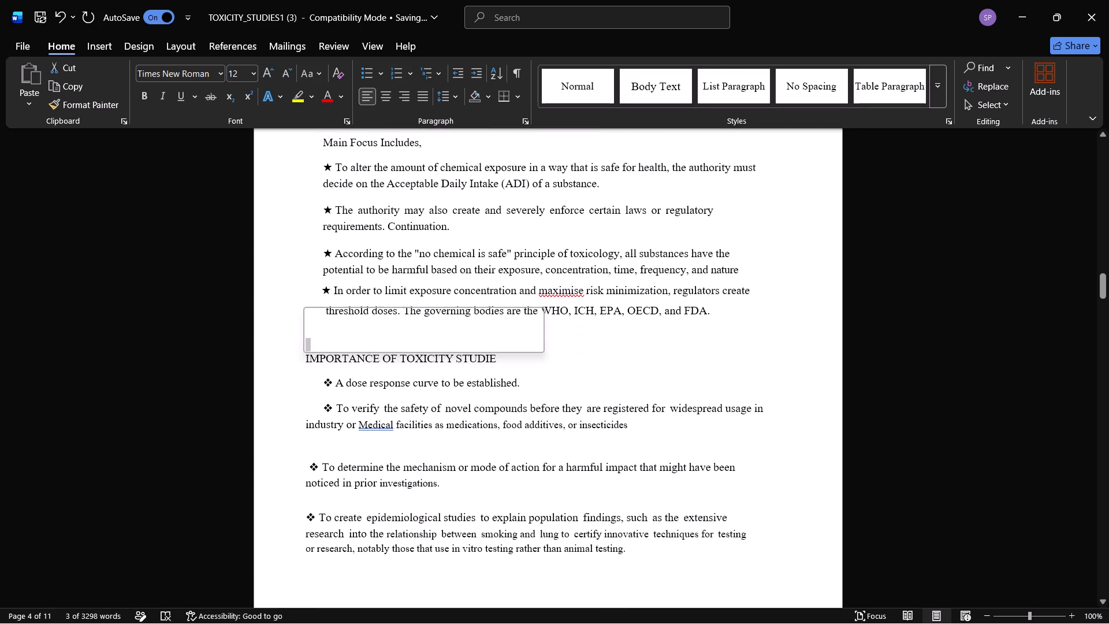
left_click(304, 364)
left_click_drag(304, 364, 520, 363)
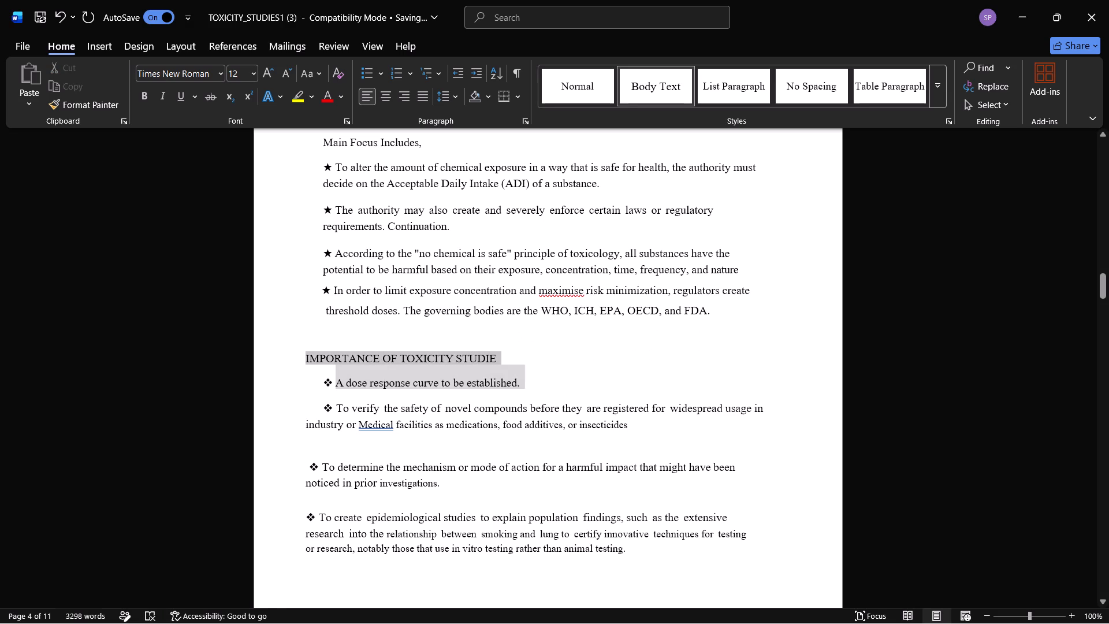
left_click_drag(520, 363, 520, 362)
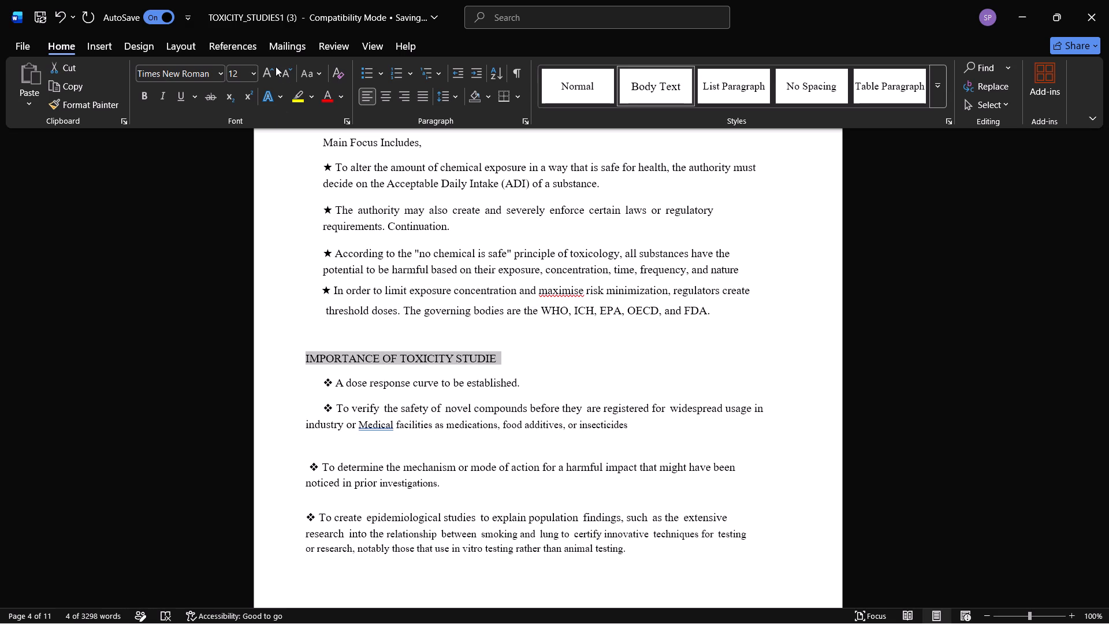
left_click(274, 66)
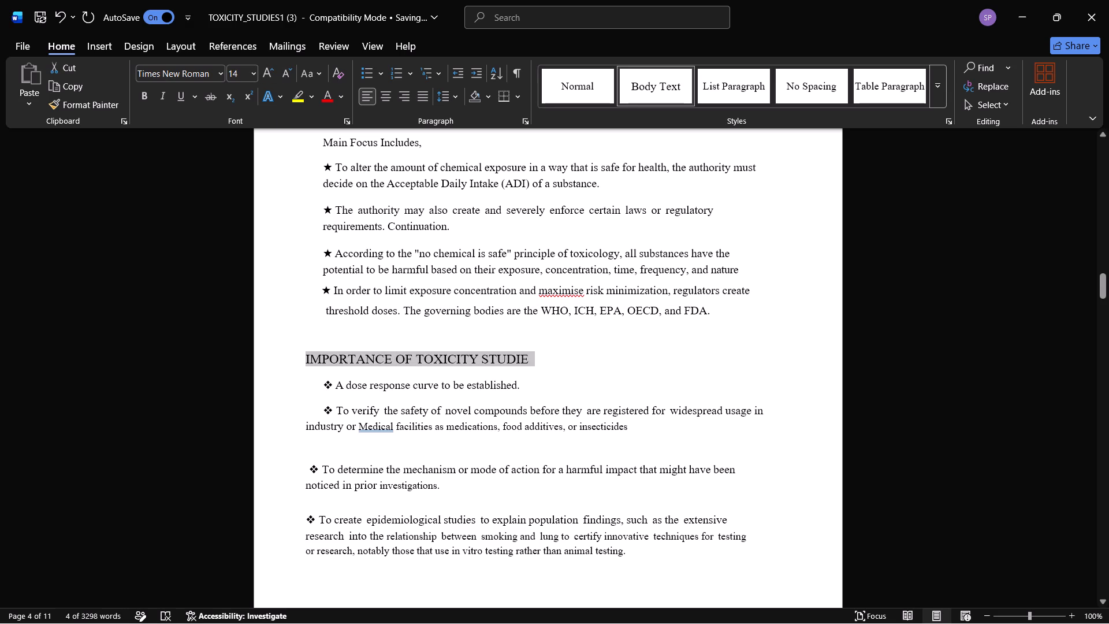
Replace the centred HISTORY heading on page 5 with a retyped, left-aligned "HISTORY" above the Father of Toxicology paragraph.
scroll(311, 241, "down", 3)
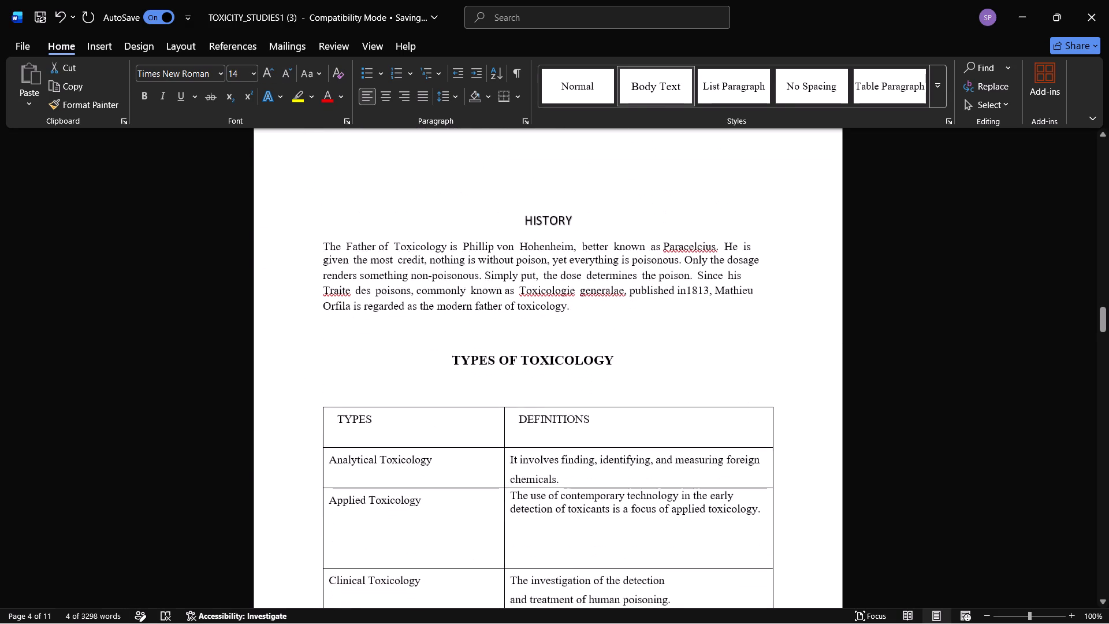
left_click_drag(520, 222, 529, 220)
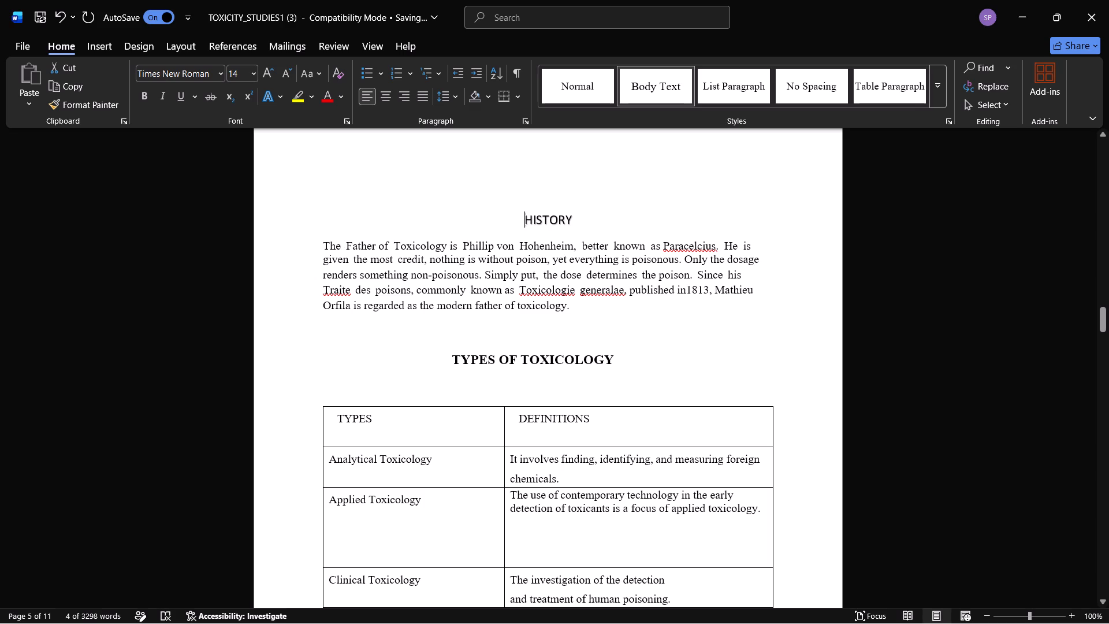
left_click_drag(529, 220, 623, 218)
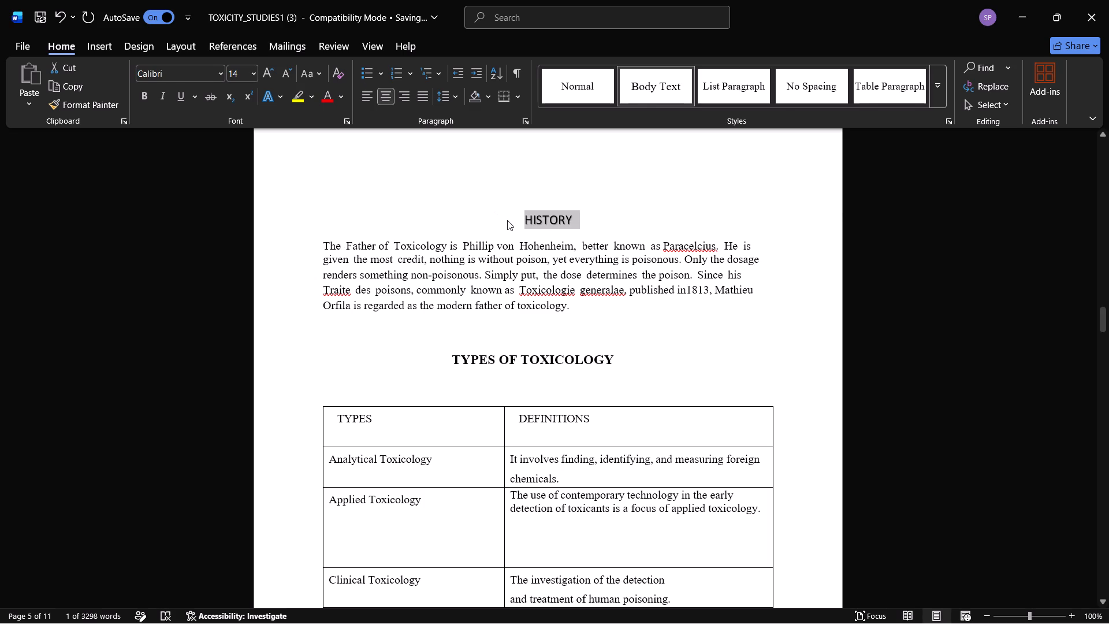
key("space")
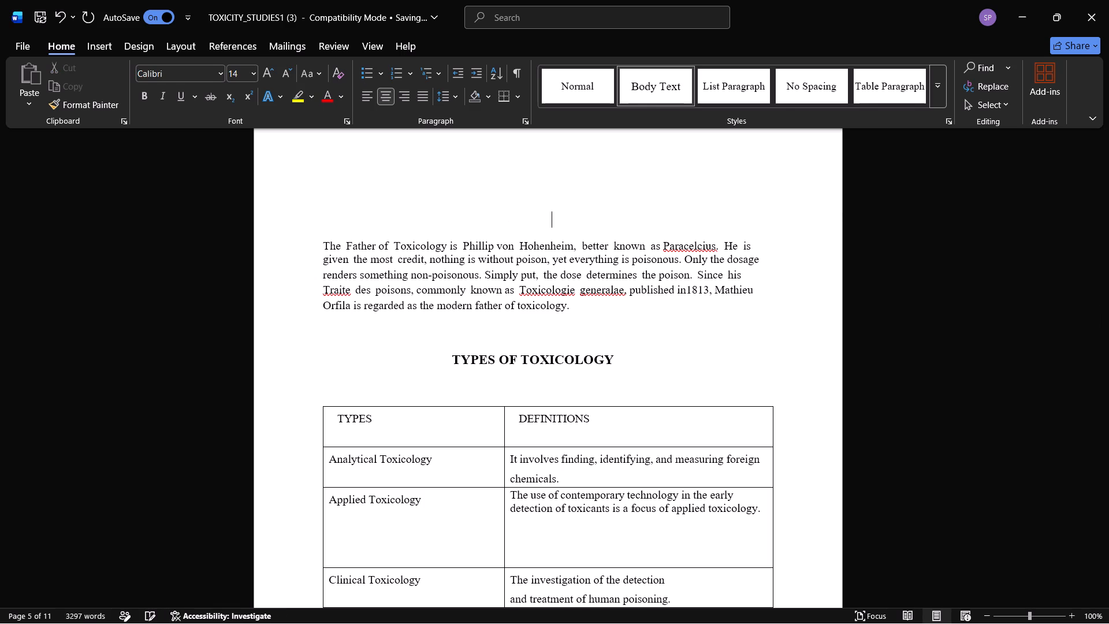
scroll(507, 220, "up", 3)
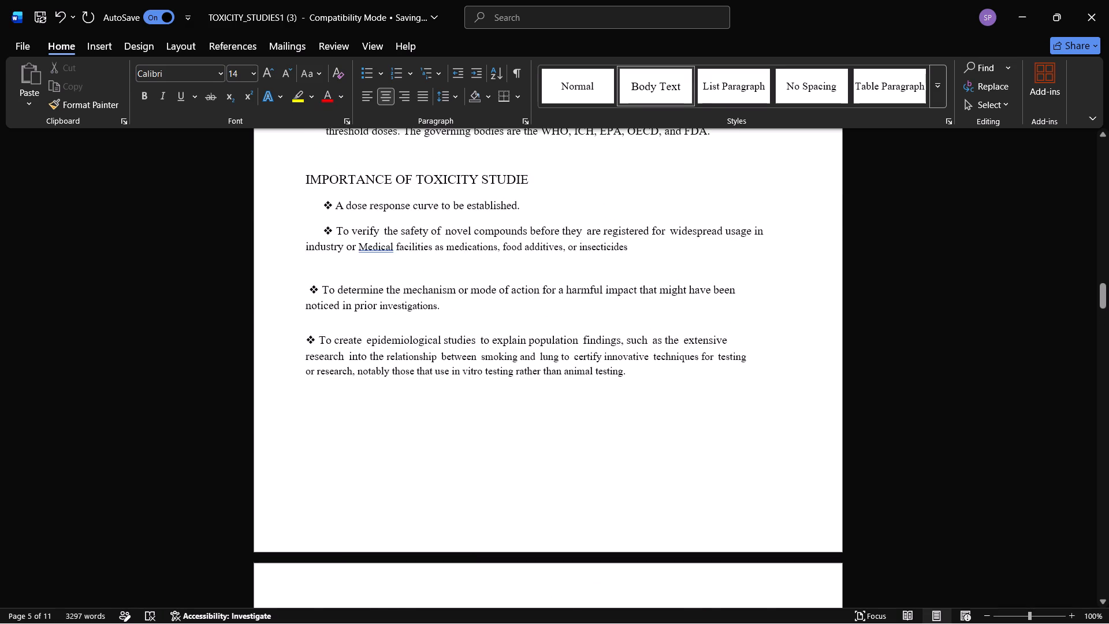
scroll(507, 220, "down", 3)
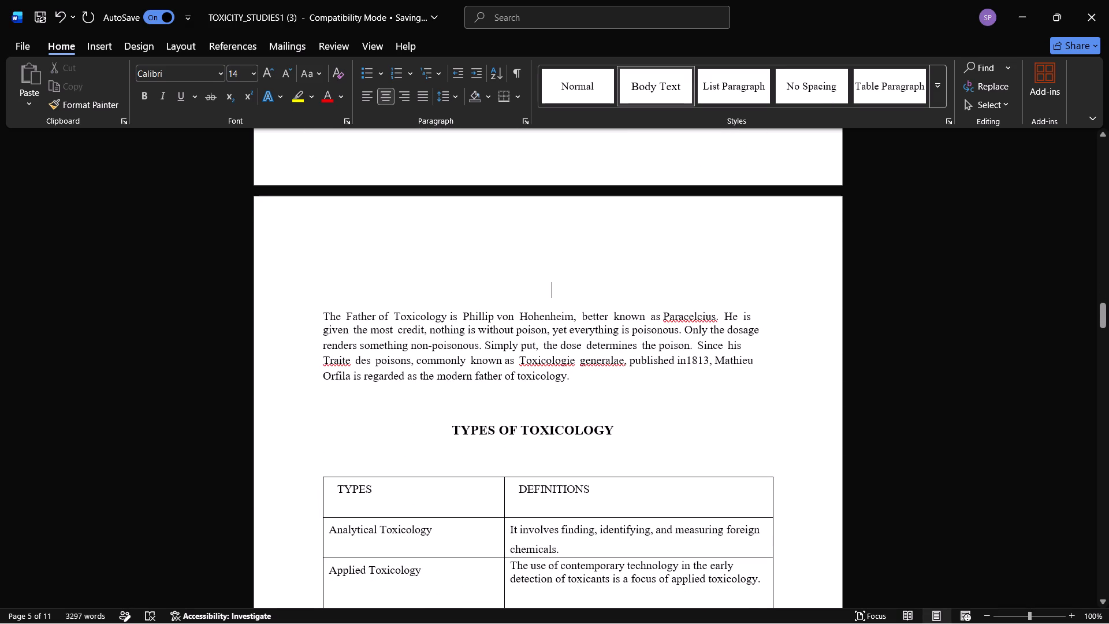
left_click(481, 283)
triple_click(481, 283)
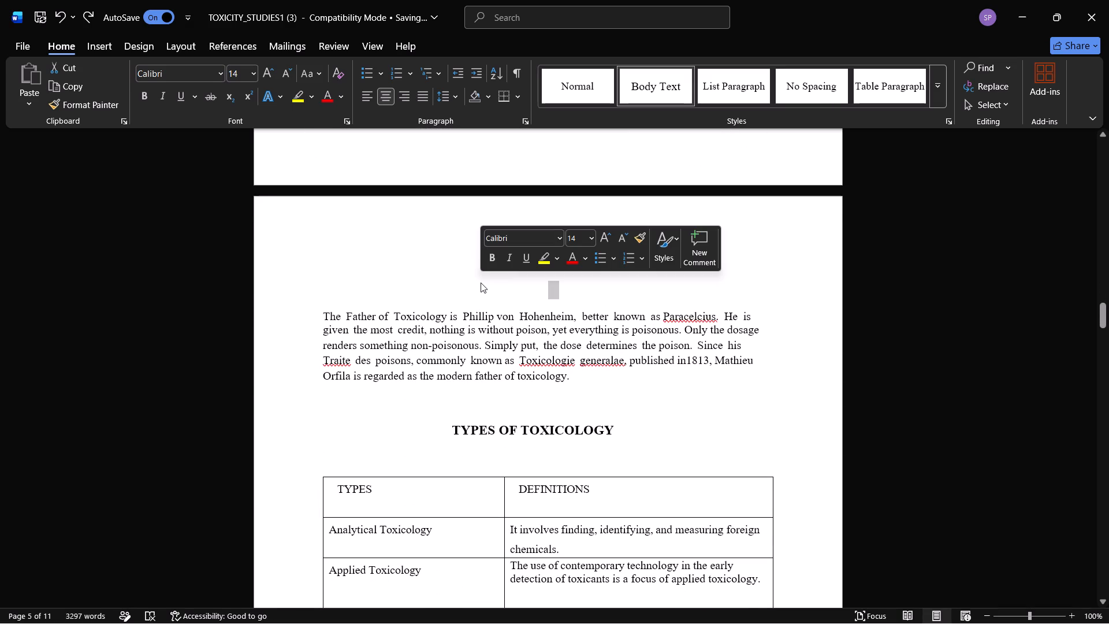
left_click(481, 283)
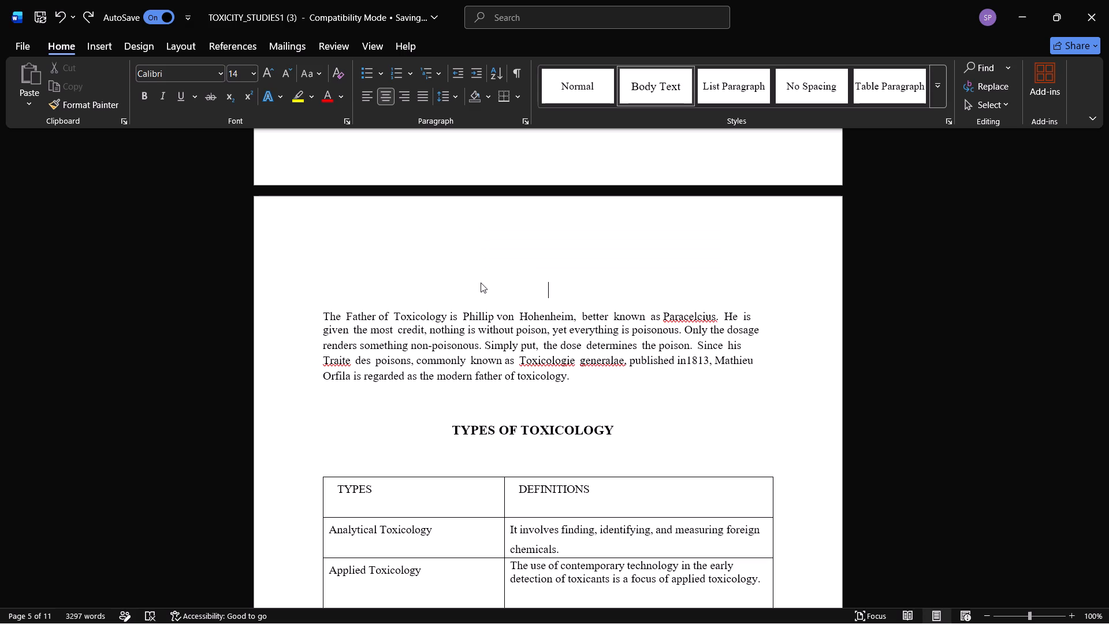
key("BackSpace")
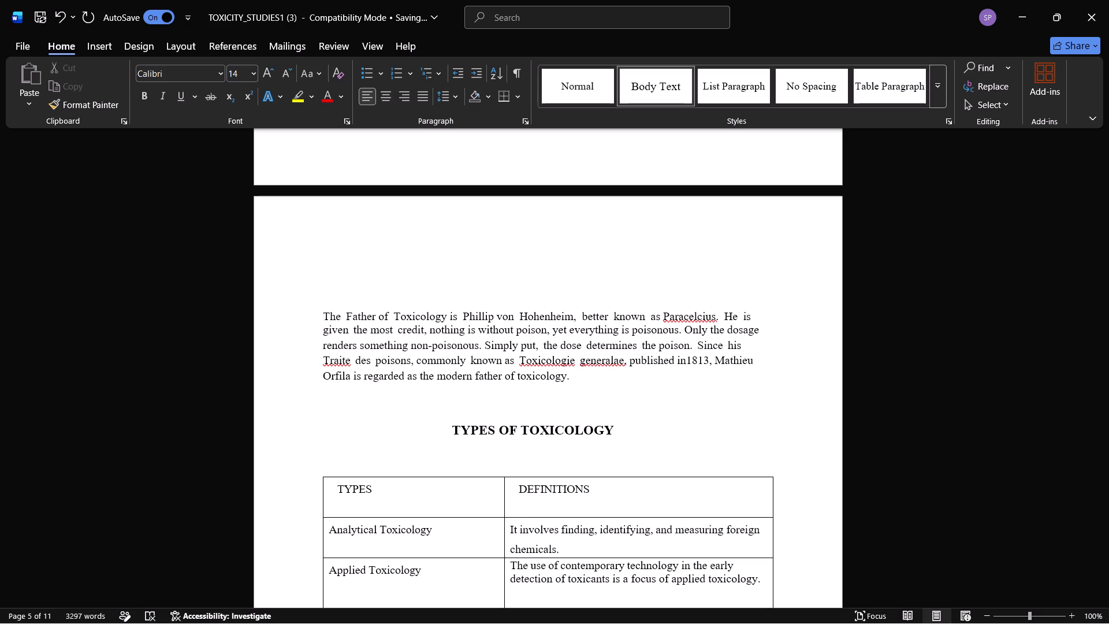
key("h")
type("ISTORY")
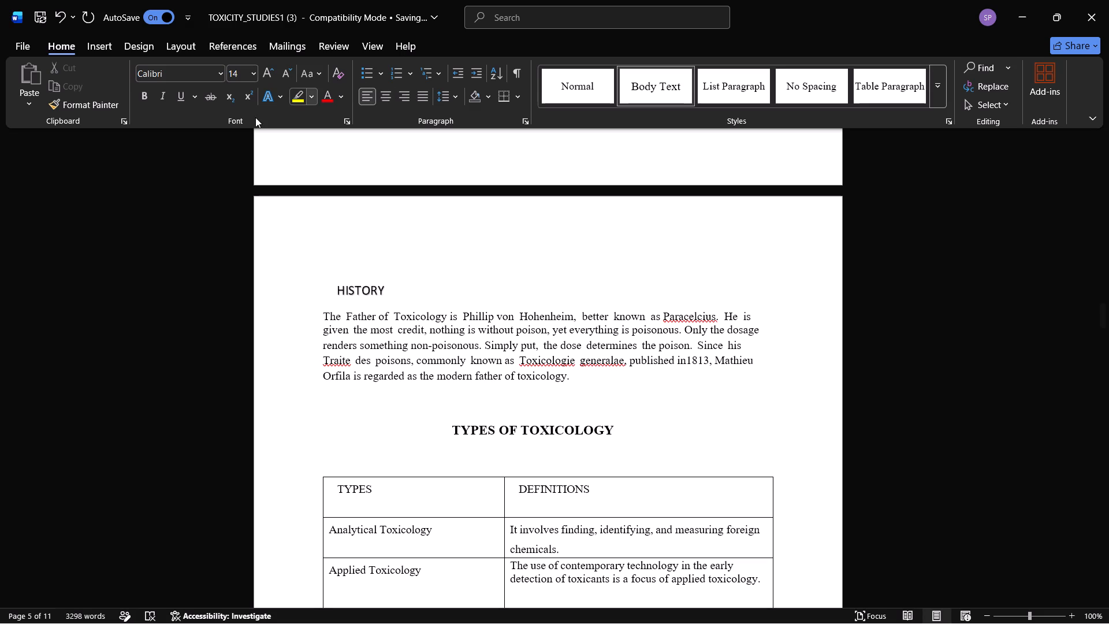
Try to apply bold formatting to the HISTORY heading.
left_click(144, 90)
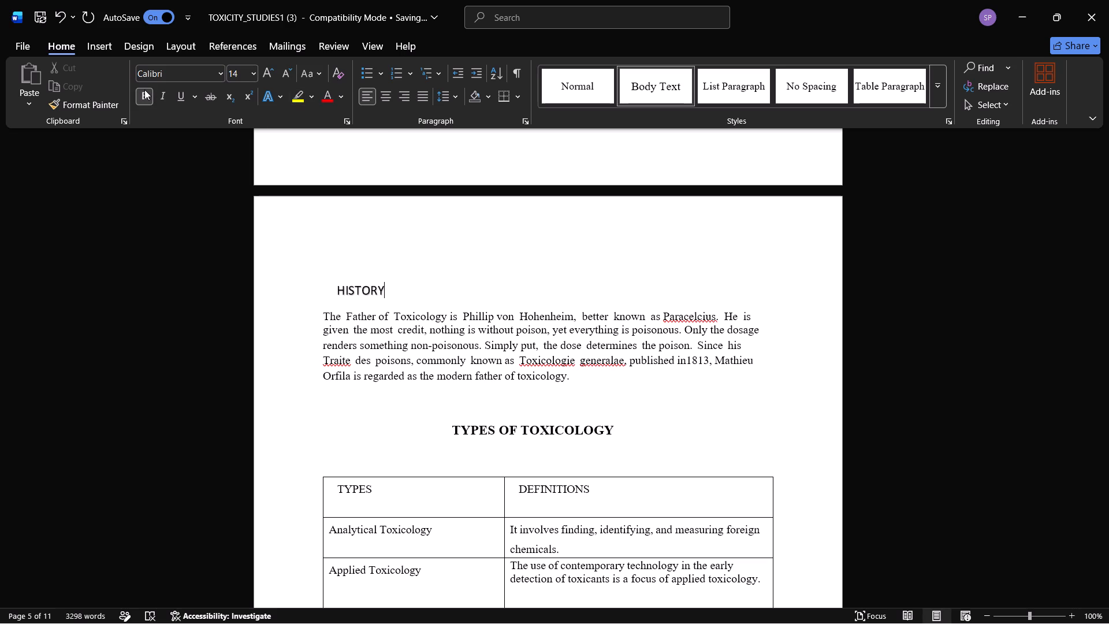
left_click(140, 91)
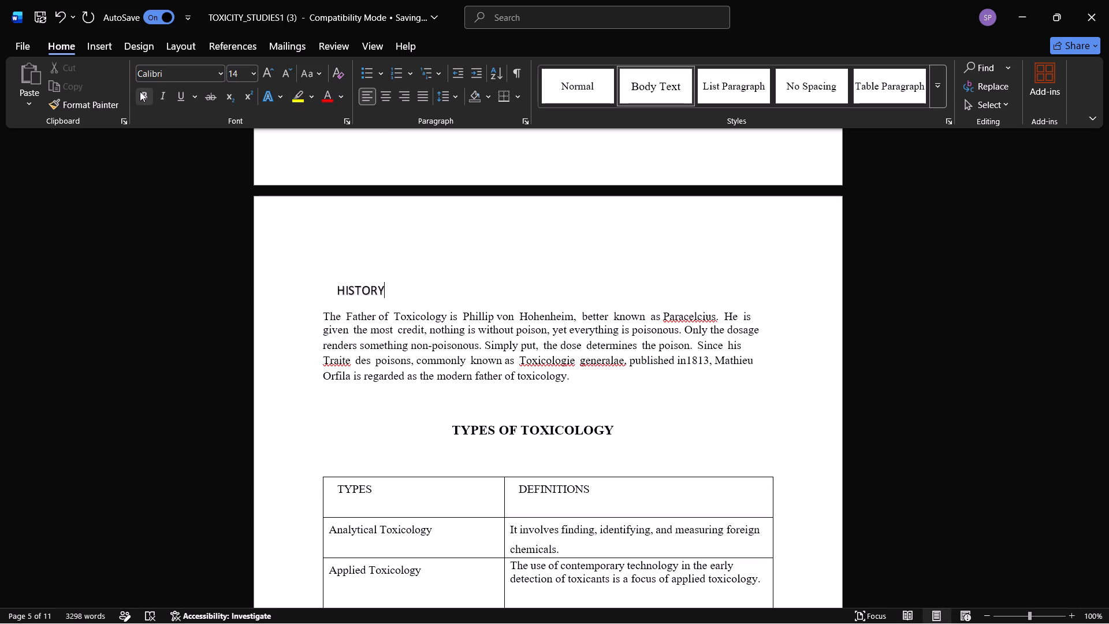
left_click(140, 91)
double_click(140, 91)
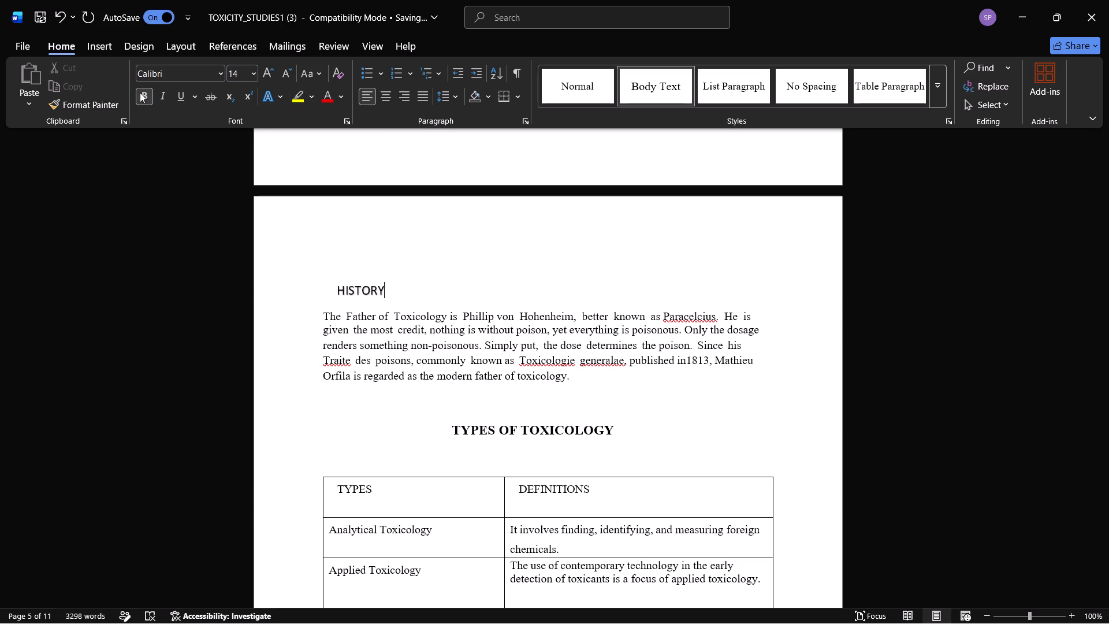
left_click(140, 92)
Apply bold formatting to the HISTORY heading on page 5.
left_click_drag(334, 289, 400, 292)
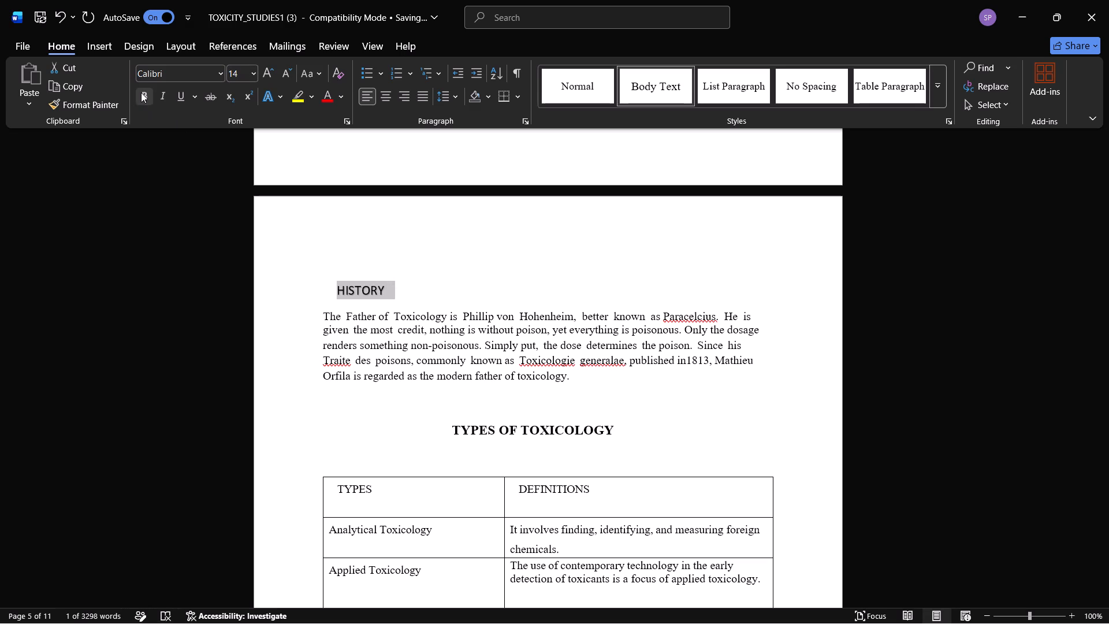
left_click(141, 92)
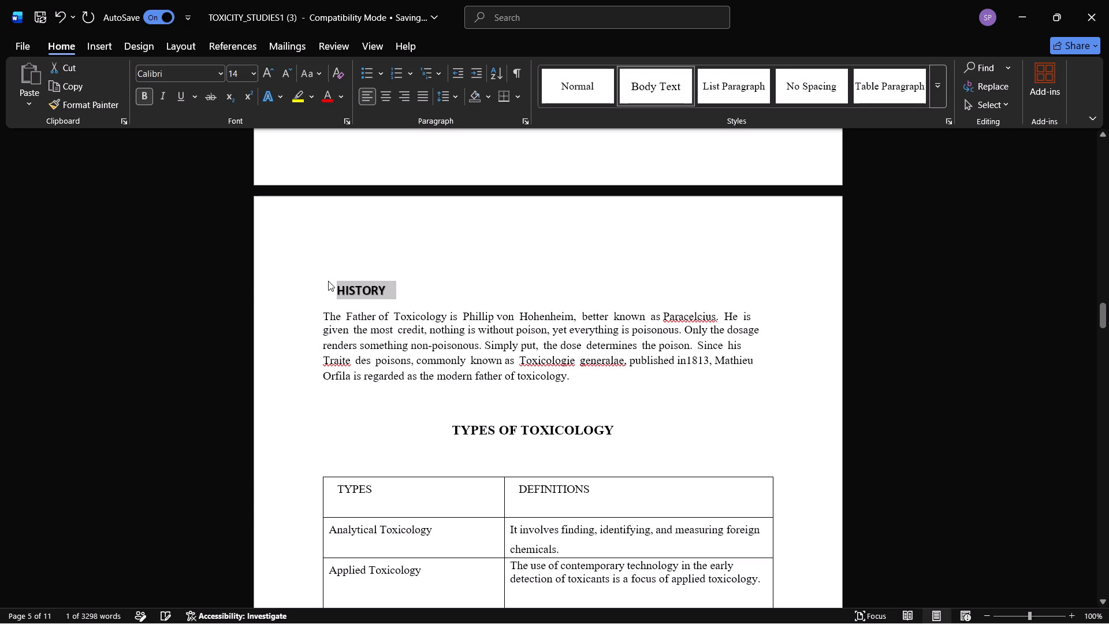
Shift the HISTORY heading to about the middle of the line by inserting spaces in front of it.
left_click(328, 281)
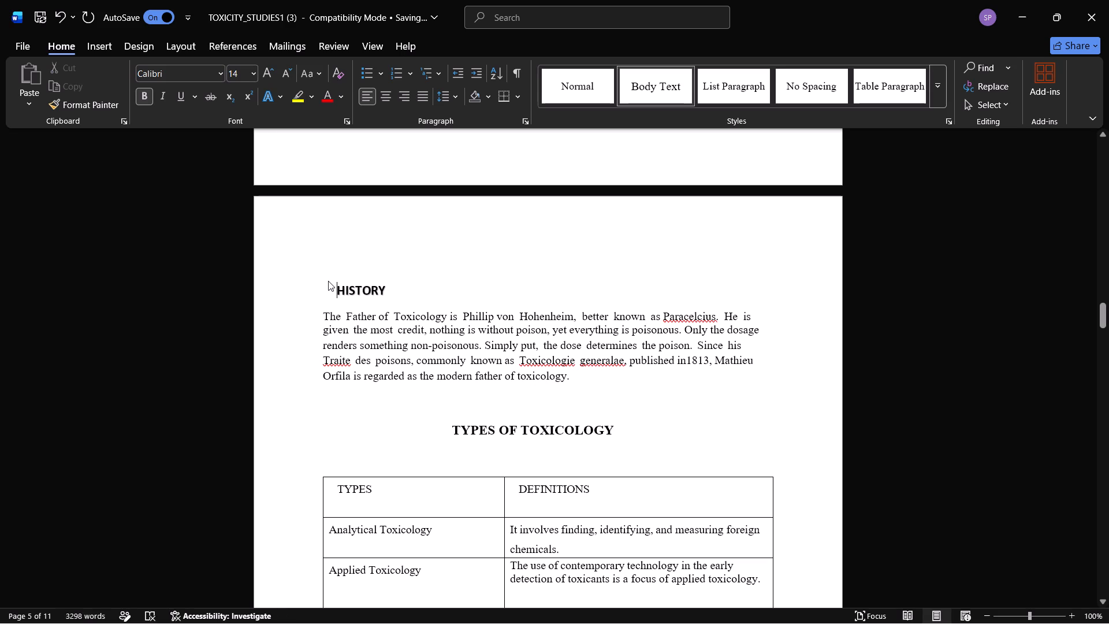
key("space")
key("space")
key("space")
key("space")
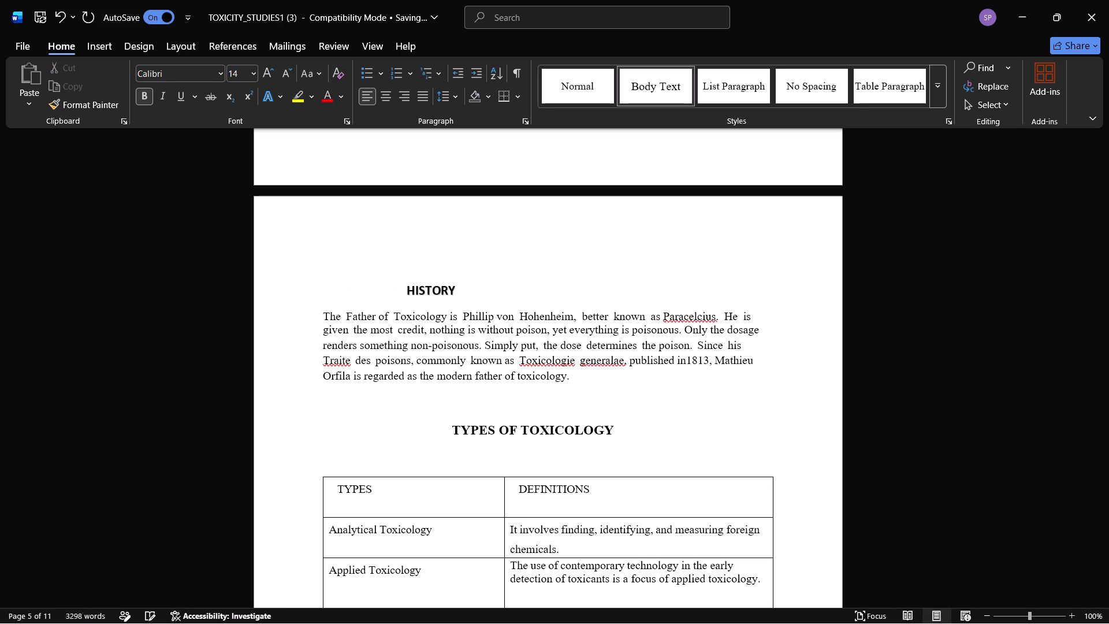
key("space")
key("space")
key("space")
key("space")
key("space")
key("space")
key("space")
key("space")
key("space")
key("space")
key("space")
key("space")
key("space")
key("space")
key("space")
key("space")
key("space")
key("space")
key("space")
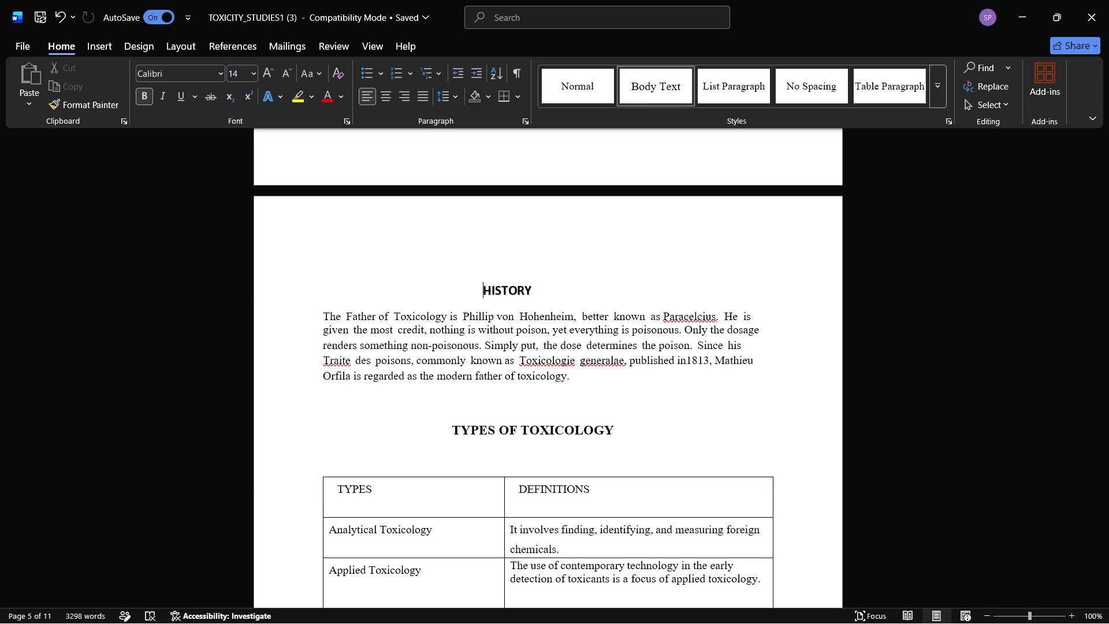
Apply the first preset text effect to the HISTORY heading on page 5.
scroll(328, 281, "down", 1)
scroll(328, 281, "up", 1)
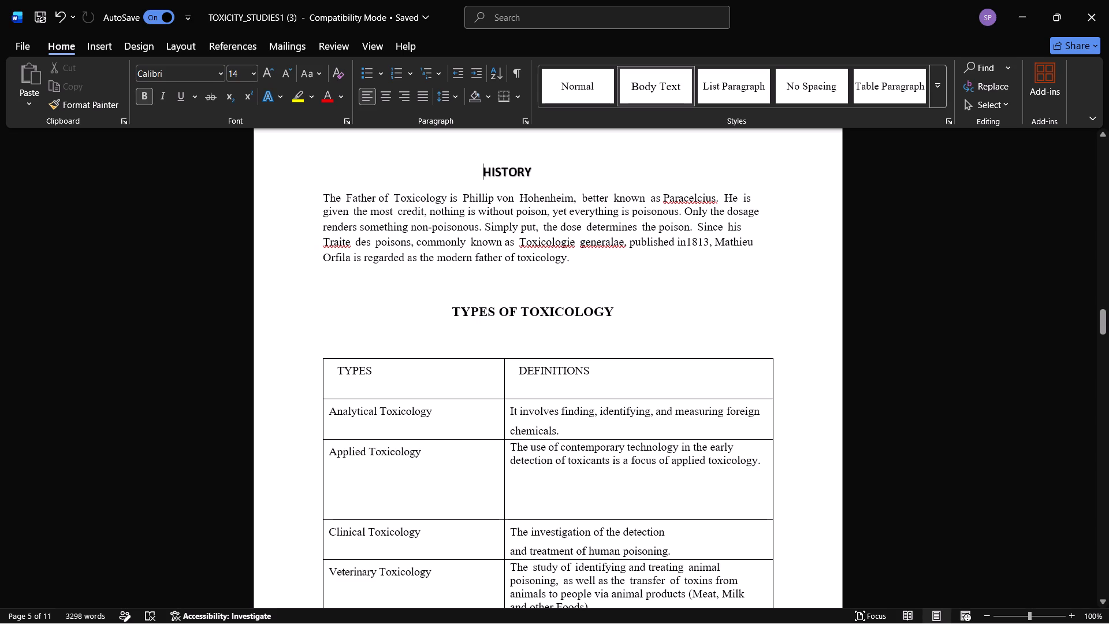
scroll(559, 210, "up", 1)
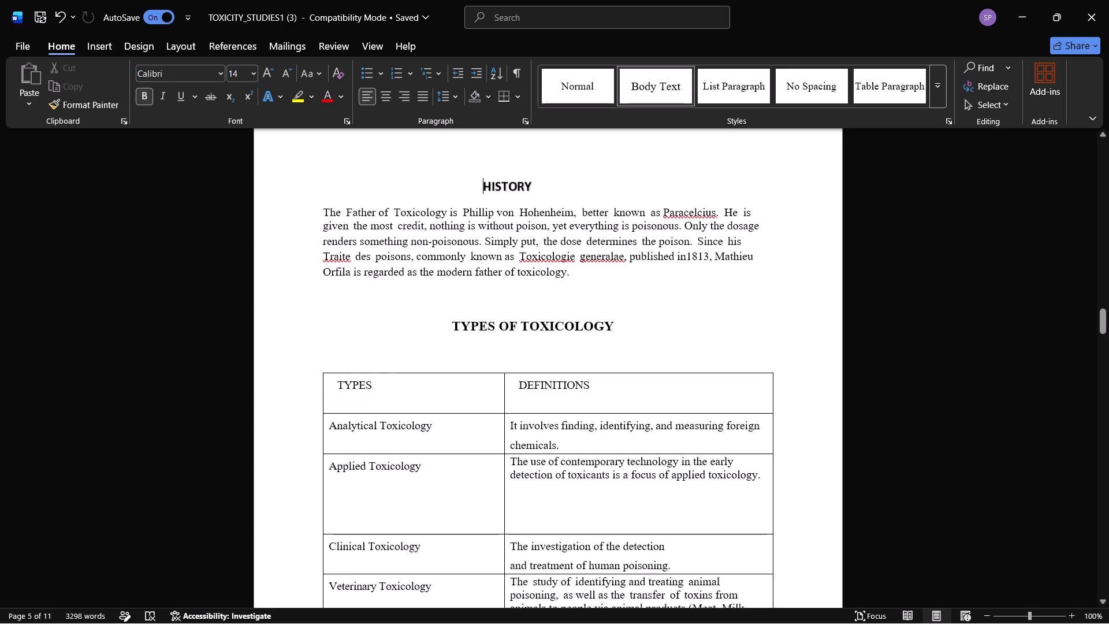
left_click_drag(474, 191, 552, 190)
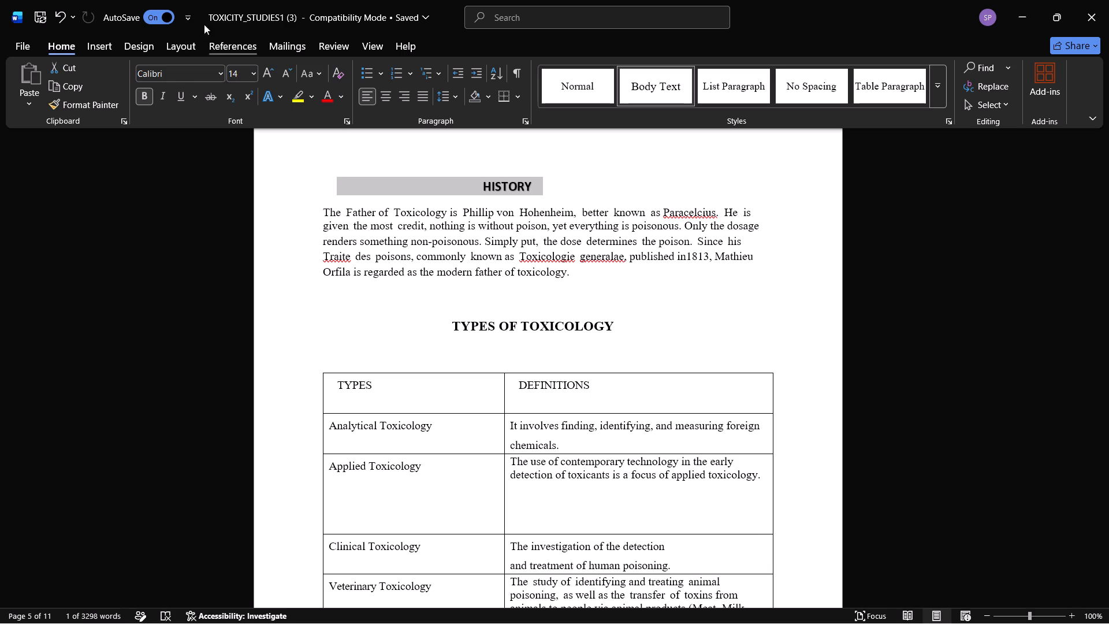
left_click(276, 97)
left_click(282, 128)
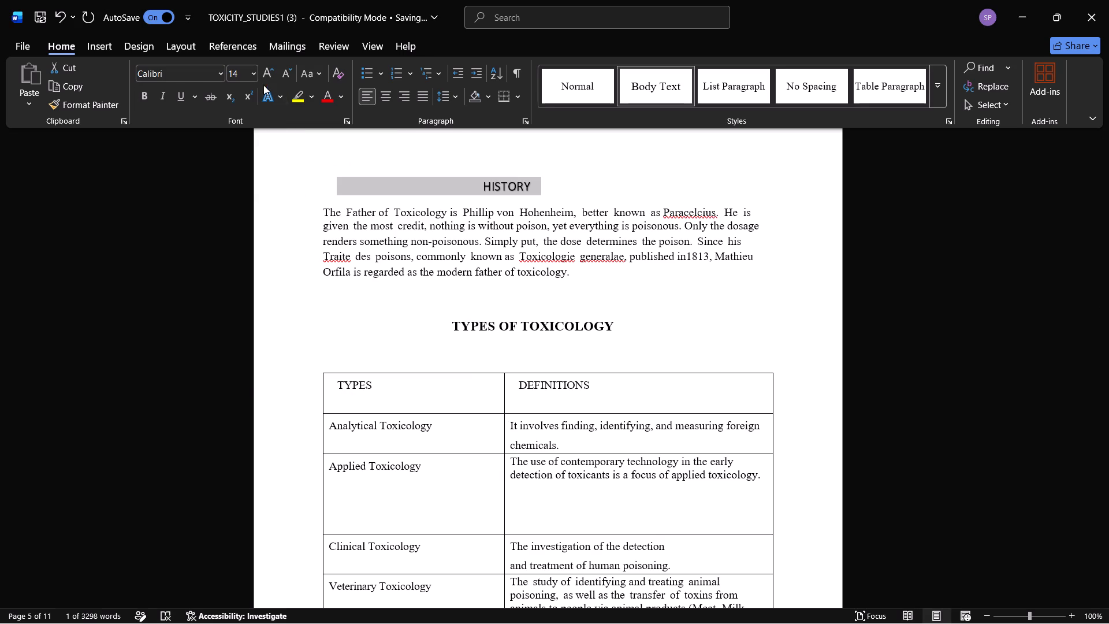
Set the font size of the HISTORY heading to 16.
left_click(252, 74)
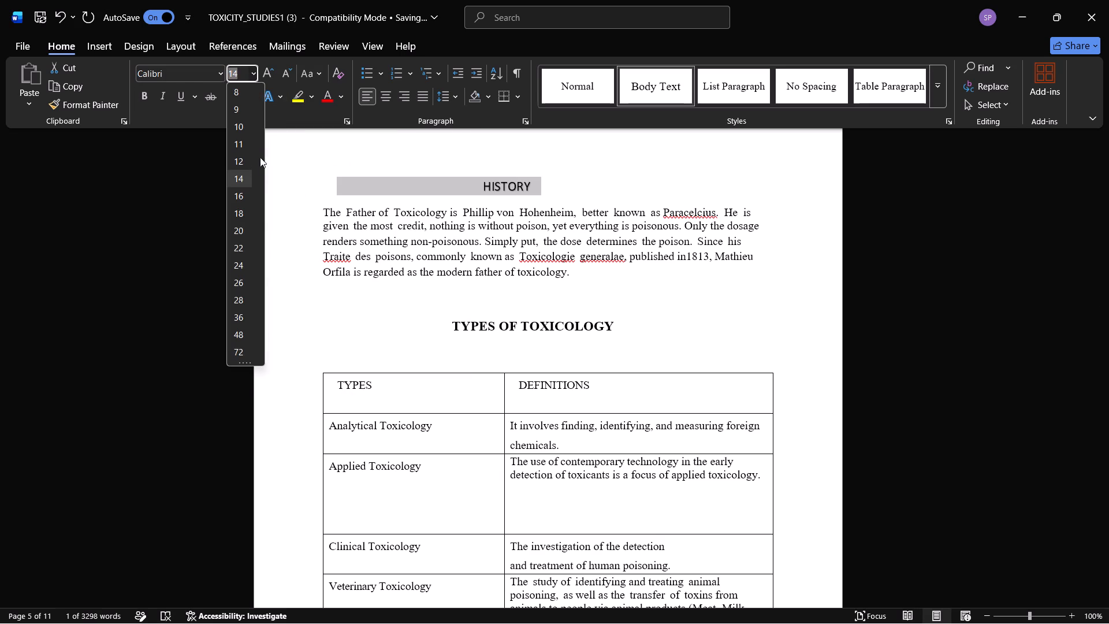
left_click(237, 189)
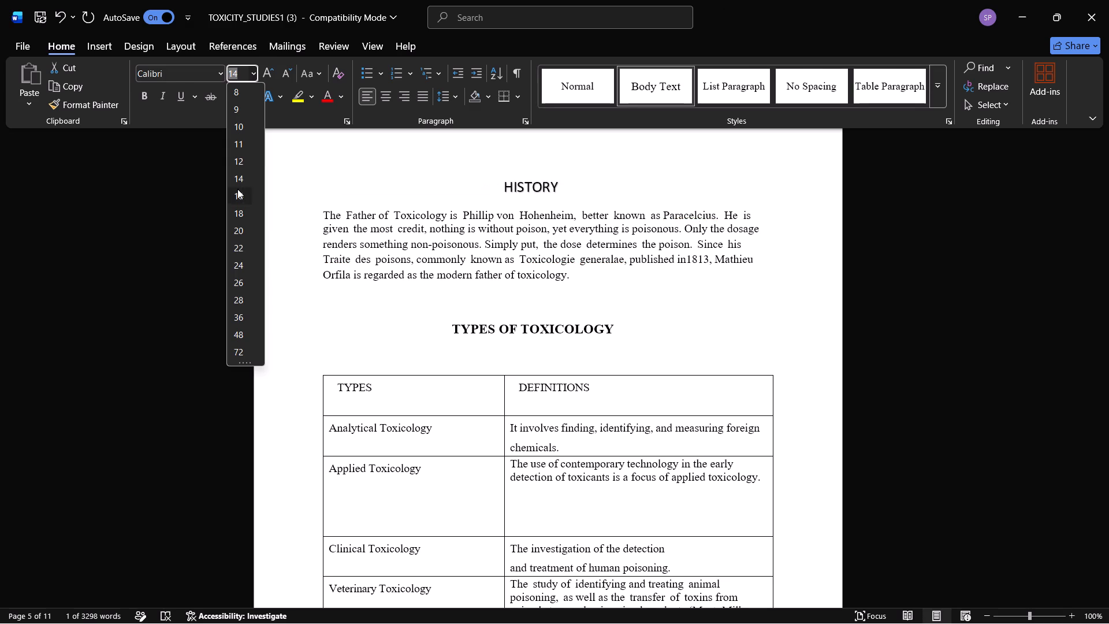
left_click(535, 161)
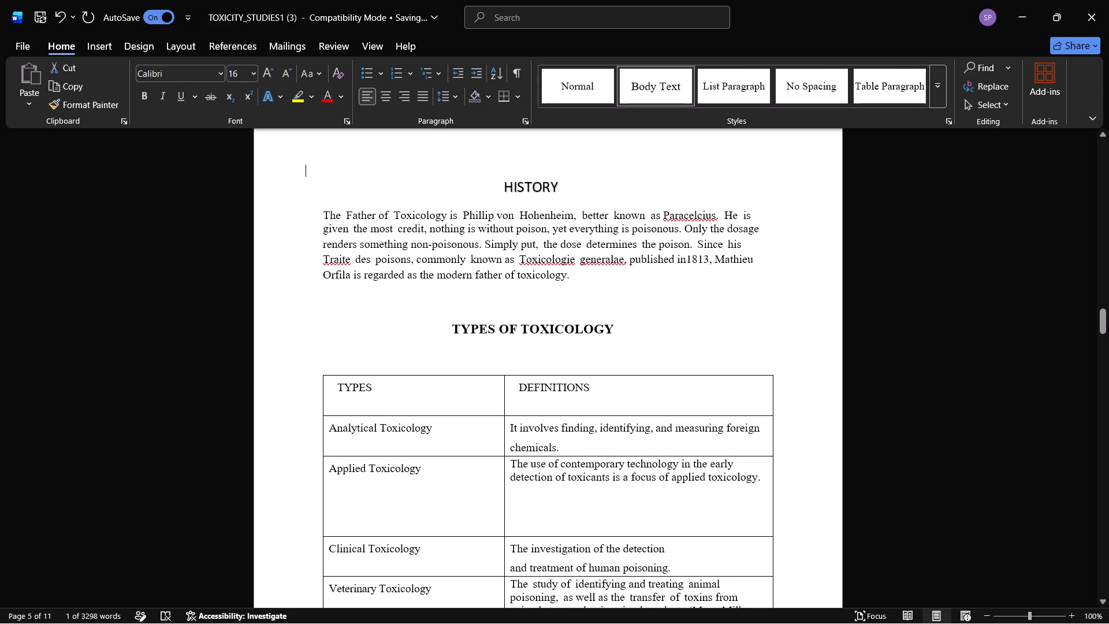
Review the types of toxicology table running across pages 5 and 6.
scroll(535, 161, "down", 2)
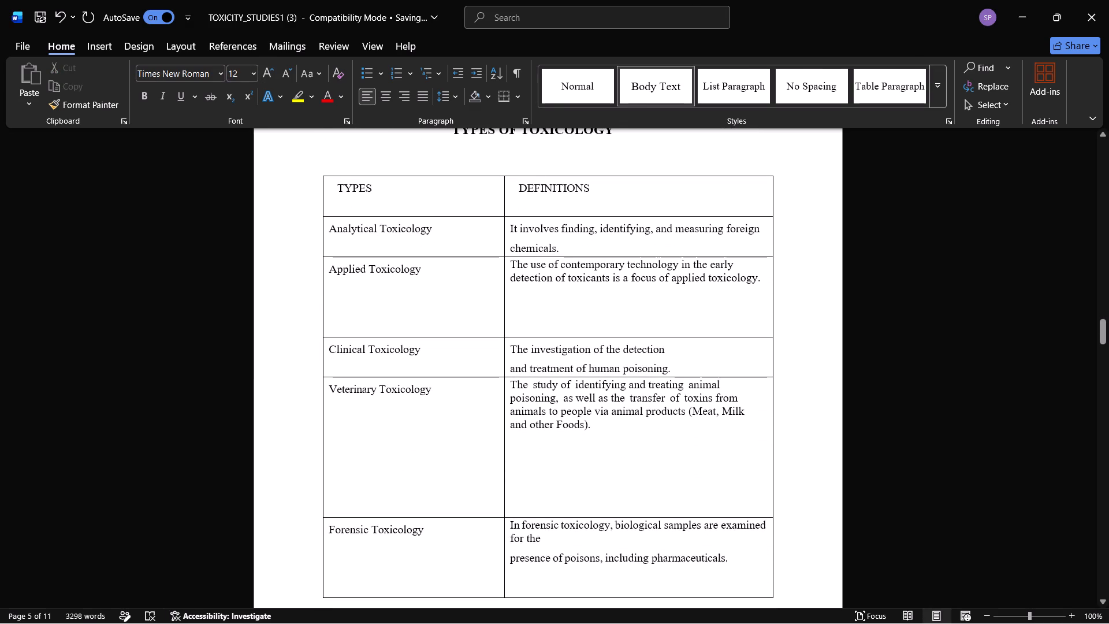
scroll(535, 161, "down", 3)
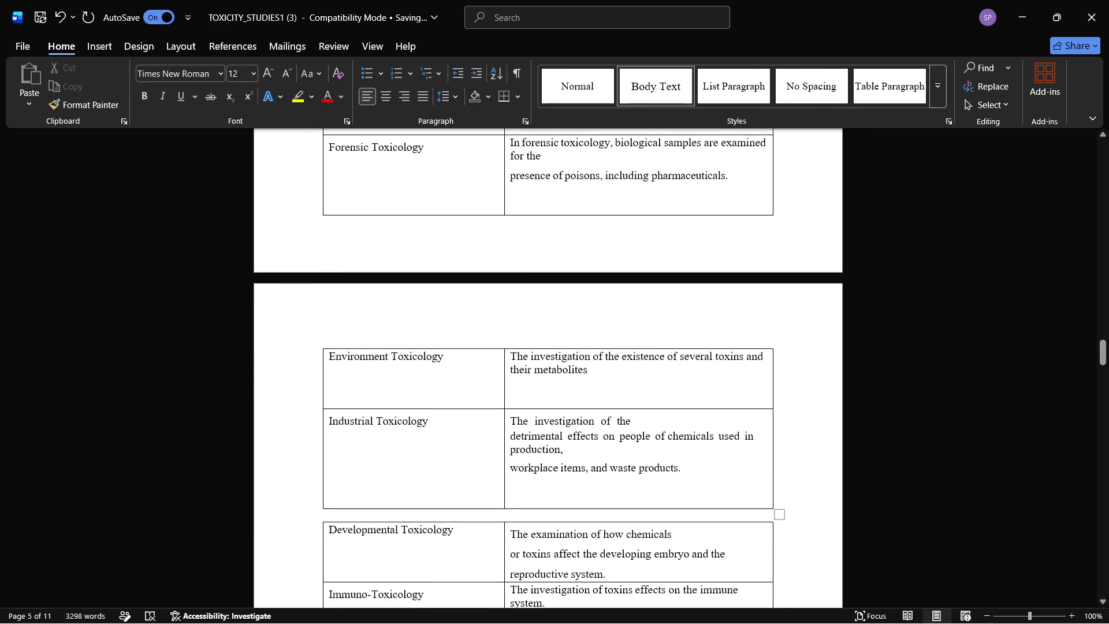
scroll(535, 161, "up", 1)
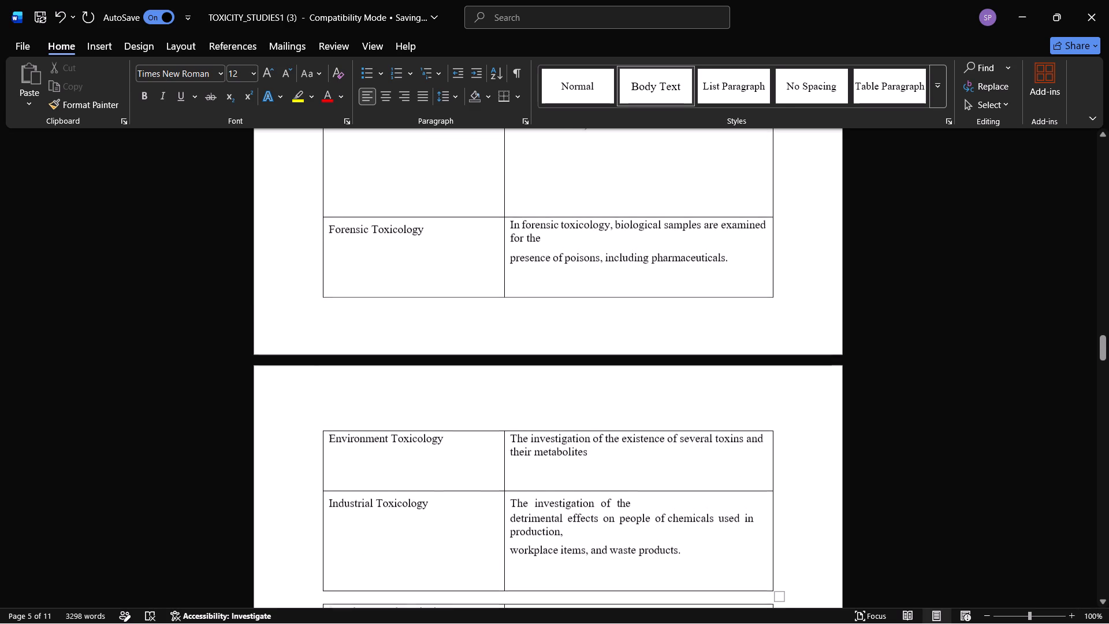
scroll(535, 161, "up", 2)
scroll(388, 186, "up", 1)
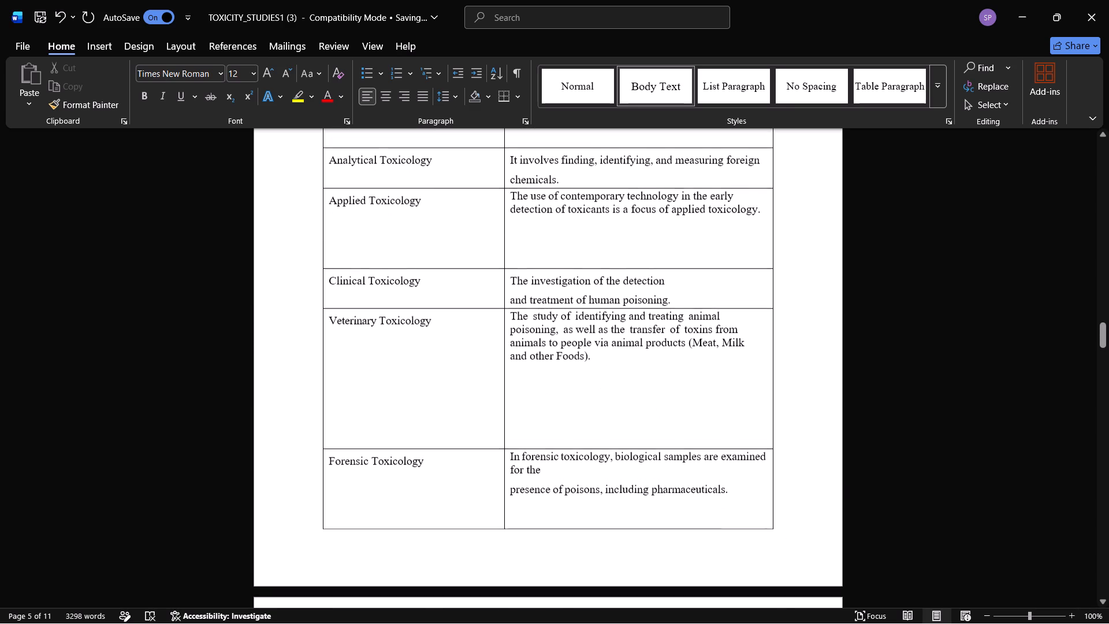
scroll(396, 227, "up", 1)
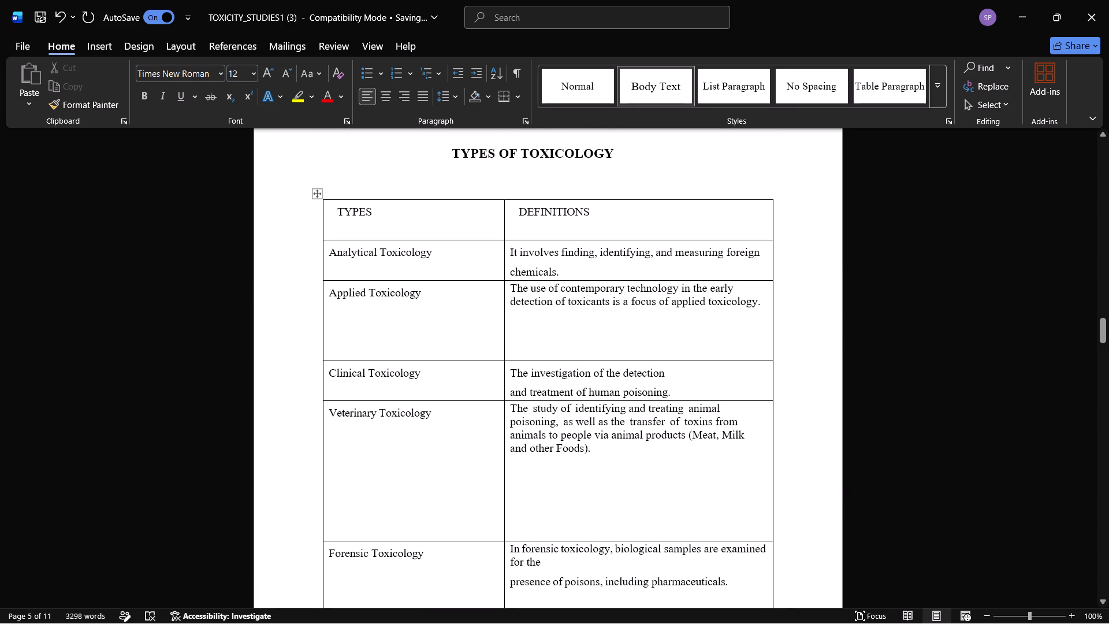
scroll(380, 437, "down", 2)
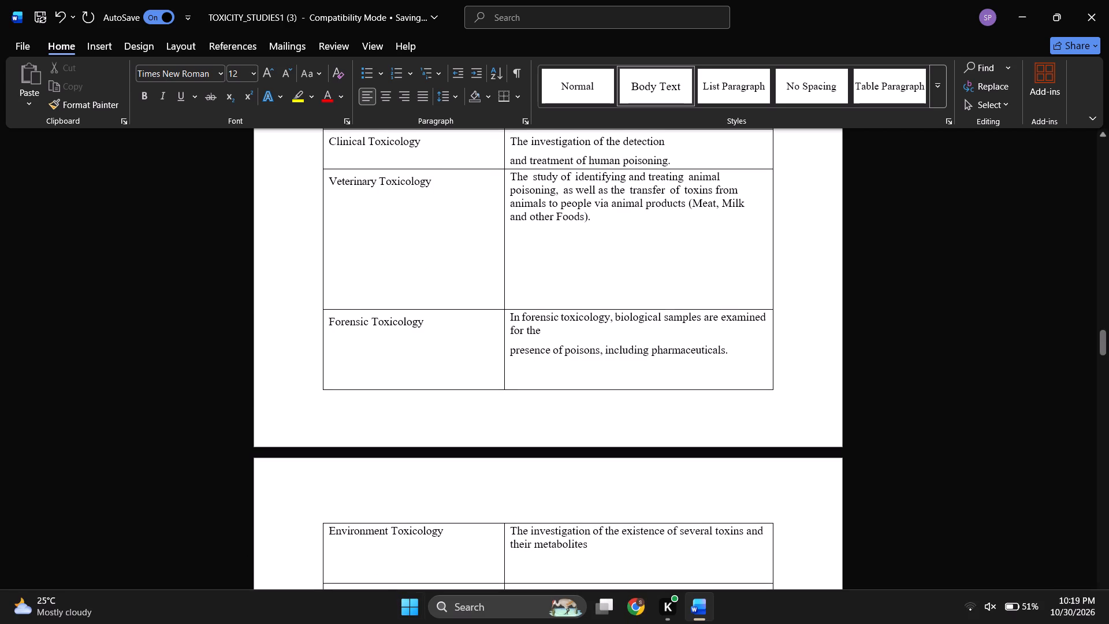
scroll(406, 546, "down", 2)
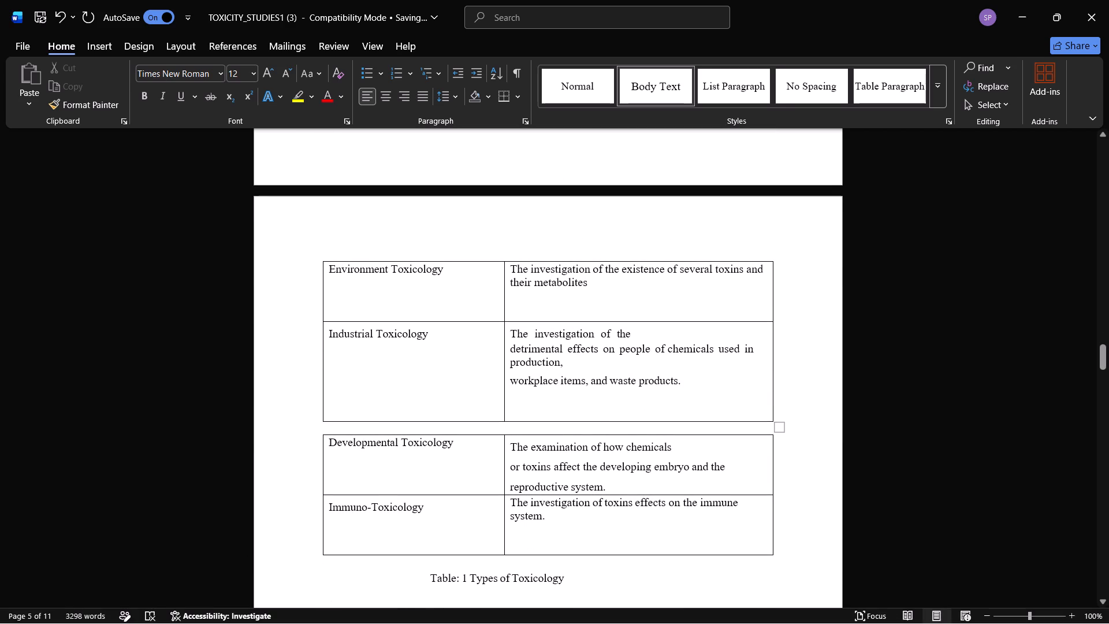
Increase the font size of the "I)Mechanistic Toxicology" heading on page 6 to 14.
scroll(428, 545, "down", 3)
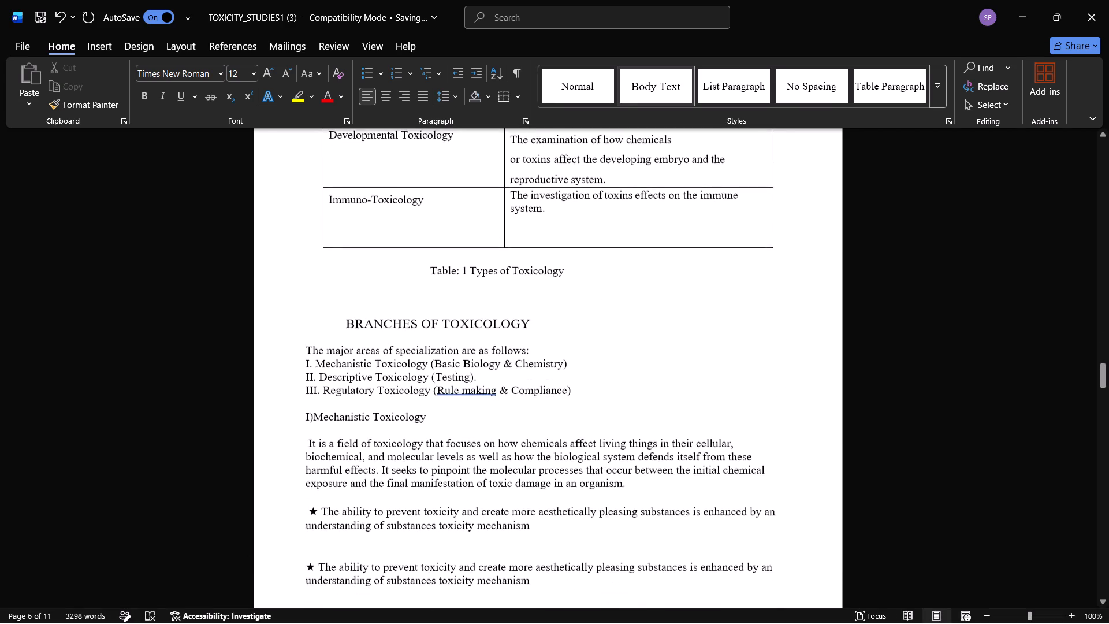
scroll(431, 520, "down", 1)
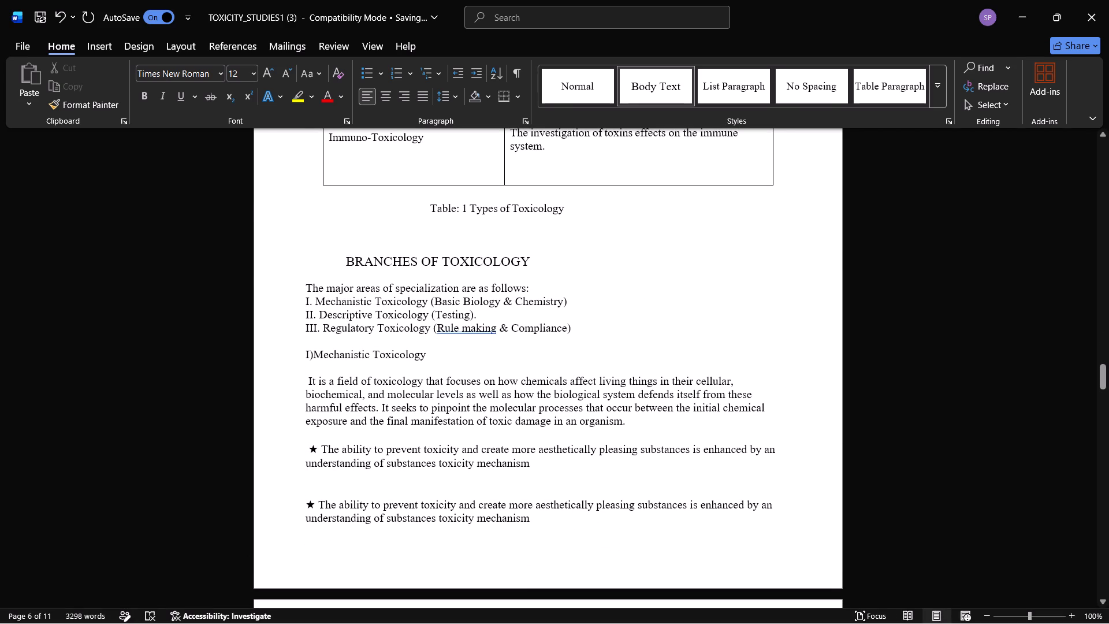
left_click_drag(300, 358, 431, 348)
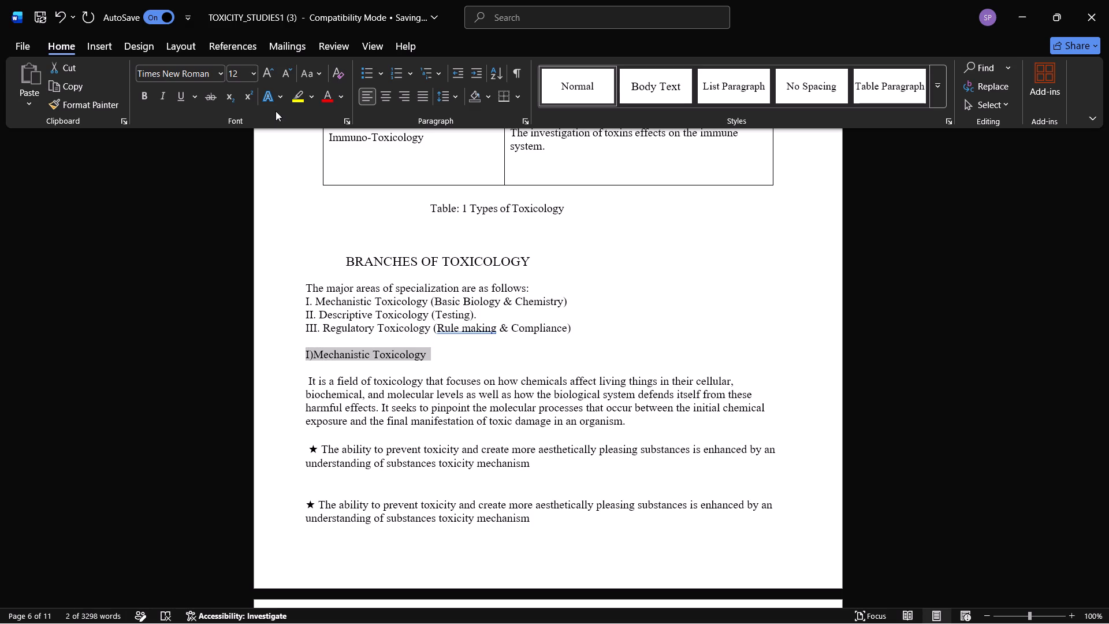
left_click(267, 69)
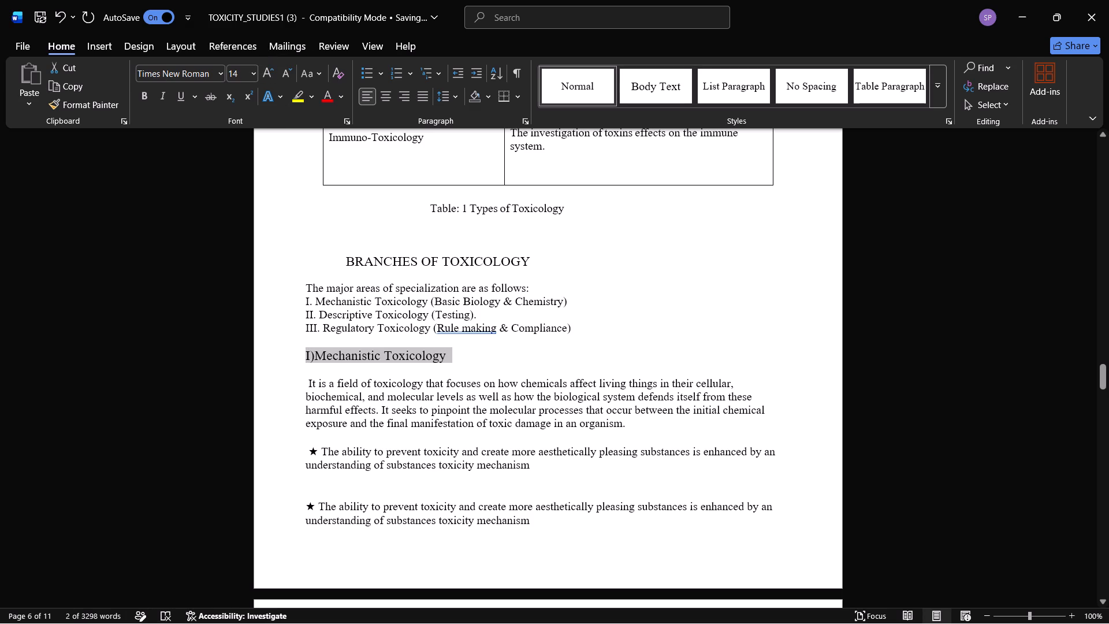
Increase the font size of the line "The major areas of specialization are as follows:" under BRANCHES OF TOXICOLOGY to 14.
left_click_drag(297, 280, 299, 281)
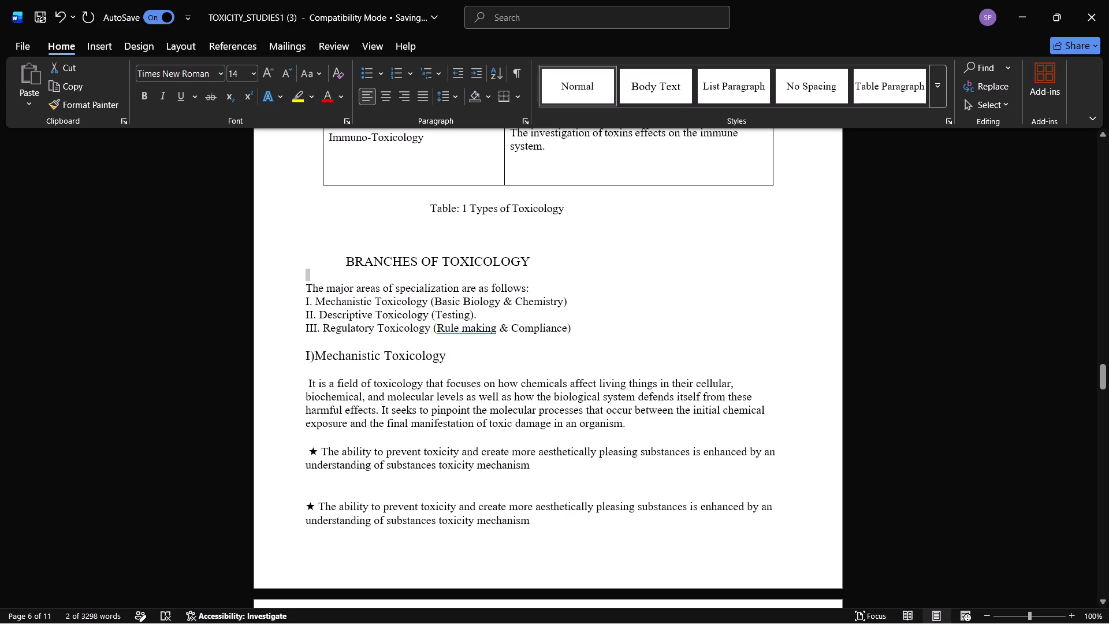
left_click_drag(299, 281, 369, 303)
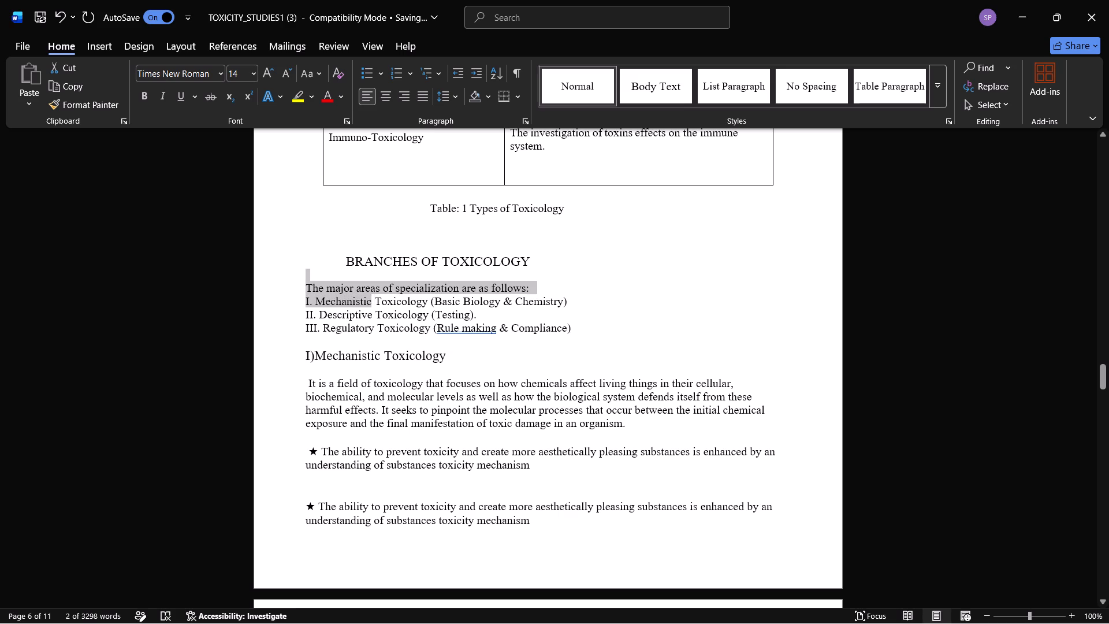
left_click_drag(369, 303, 521, 294)
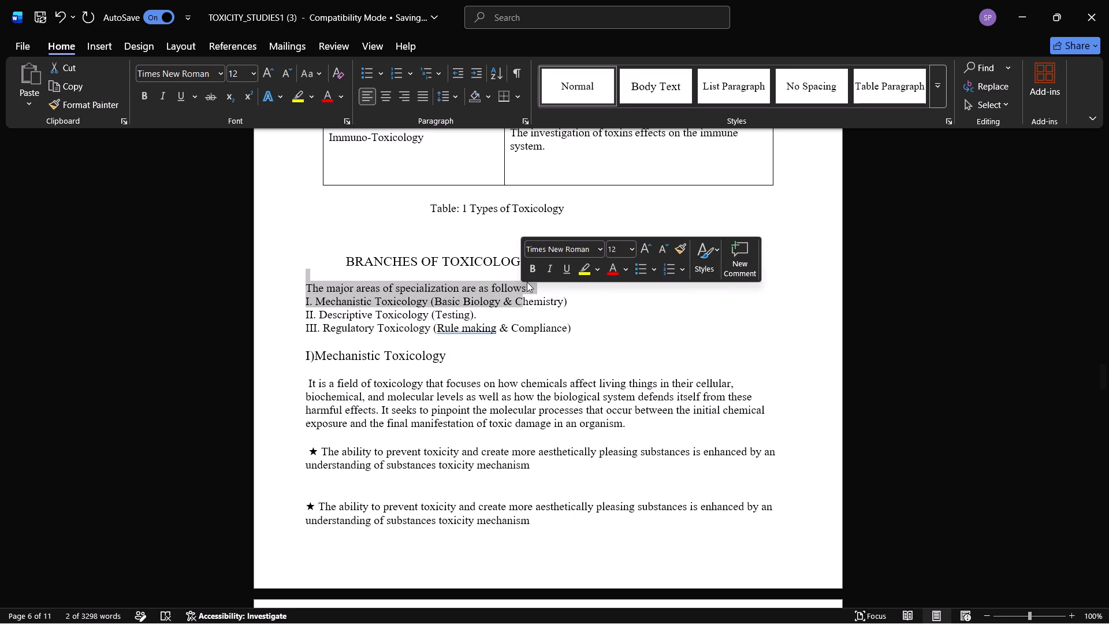
left_click_drag(266, 280, 314, 284)
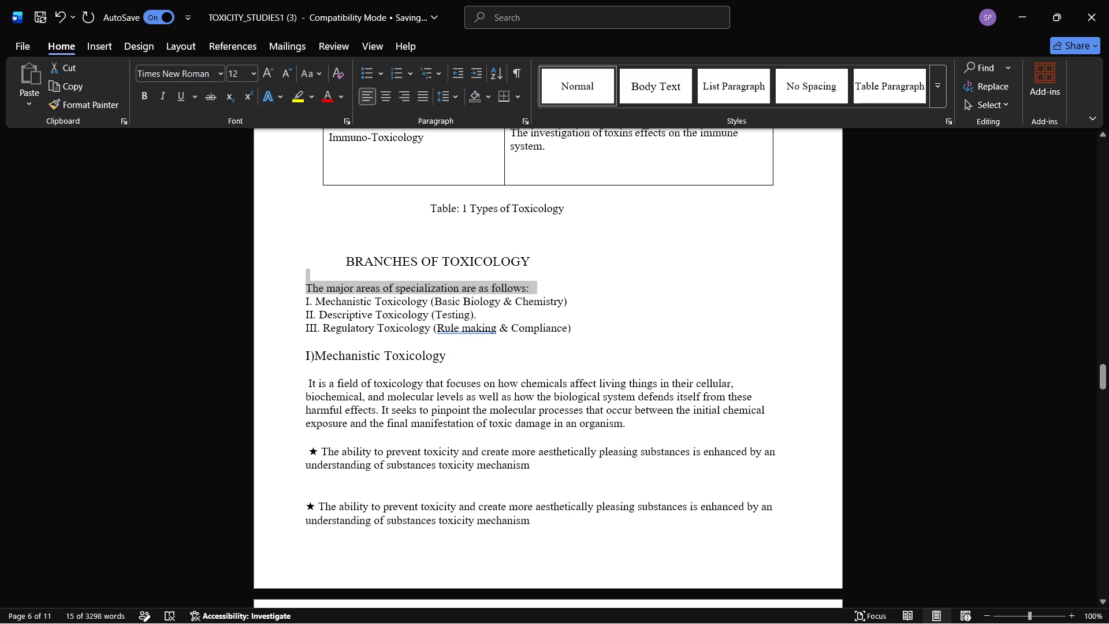
left_click_drag(314, 284, 518, 285)
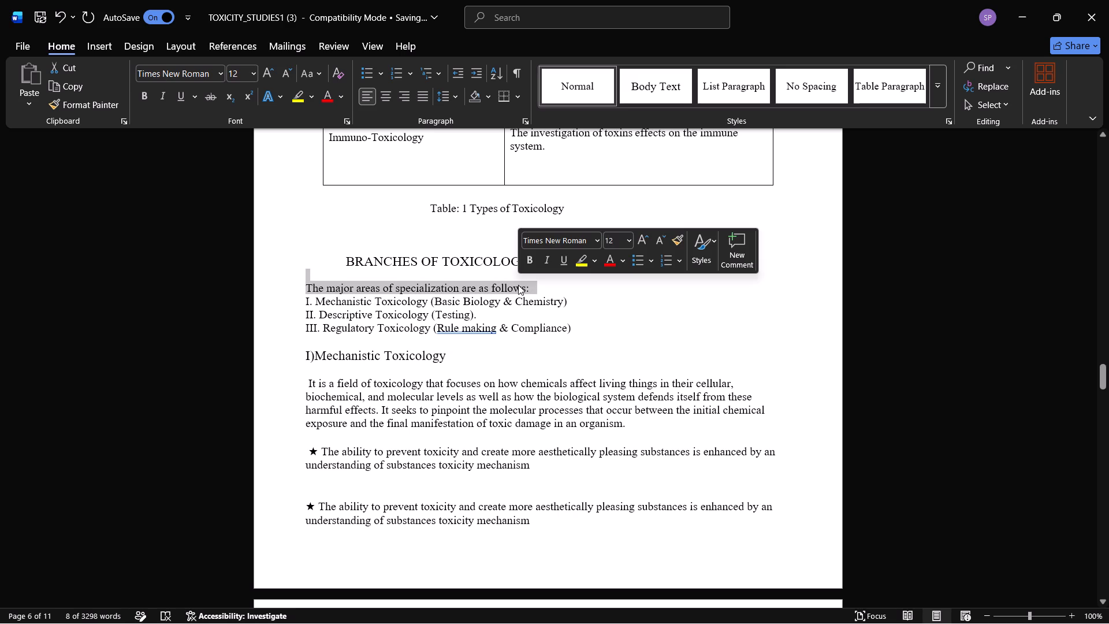
left_click(646, 242)
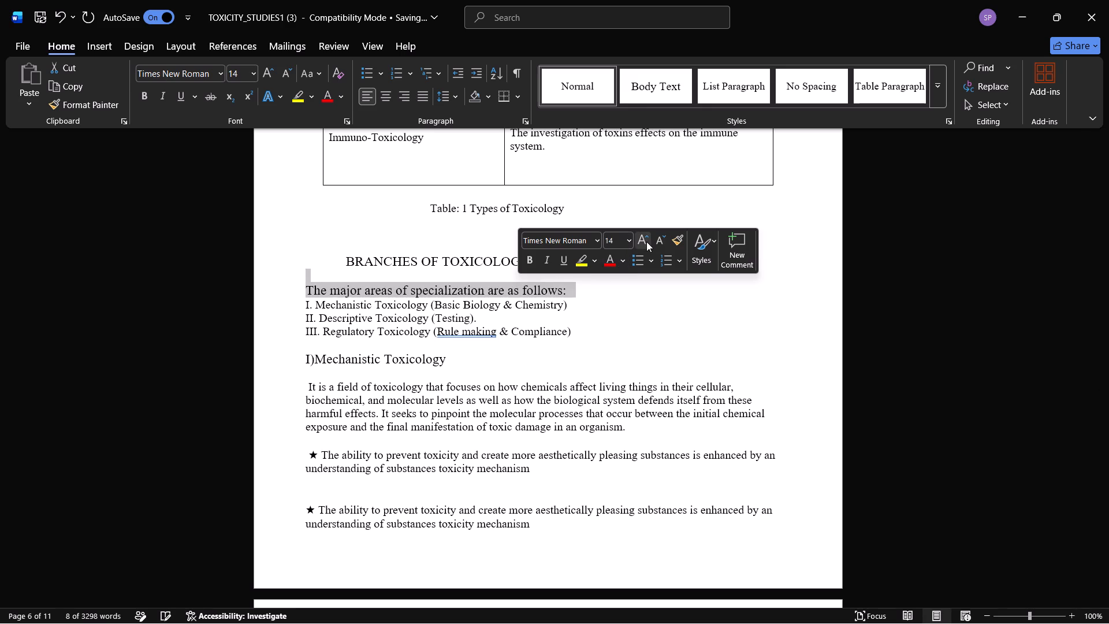
Increase the font size of the "II) Descriptive Toxicology" heading on page 7 to 14.
scroll(522, 358, "down", 2)
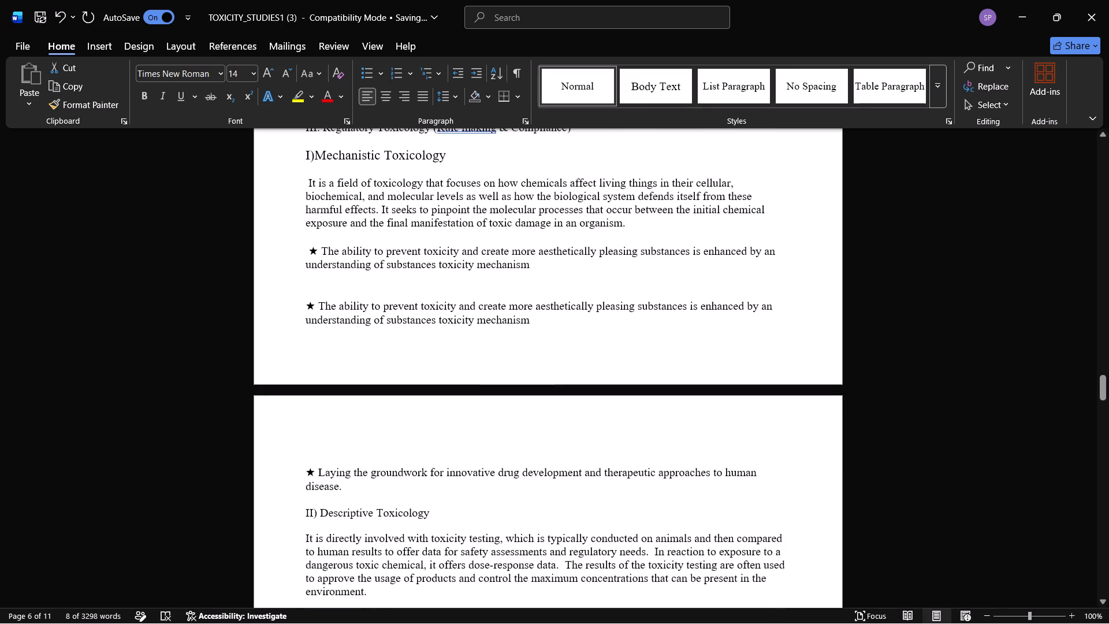
scroll(522, 358, "down", 1)
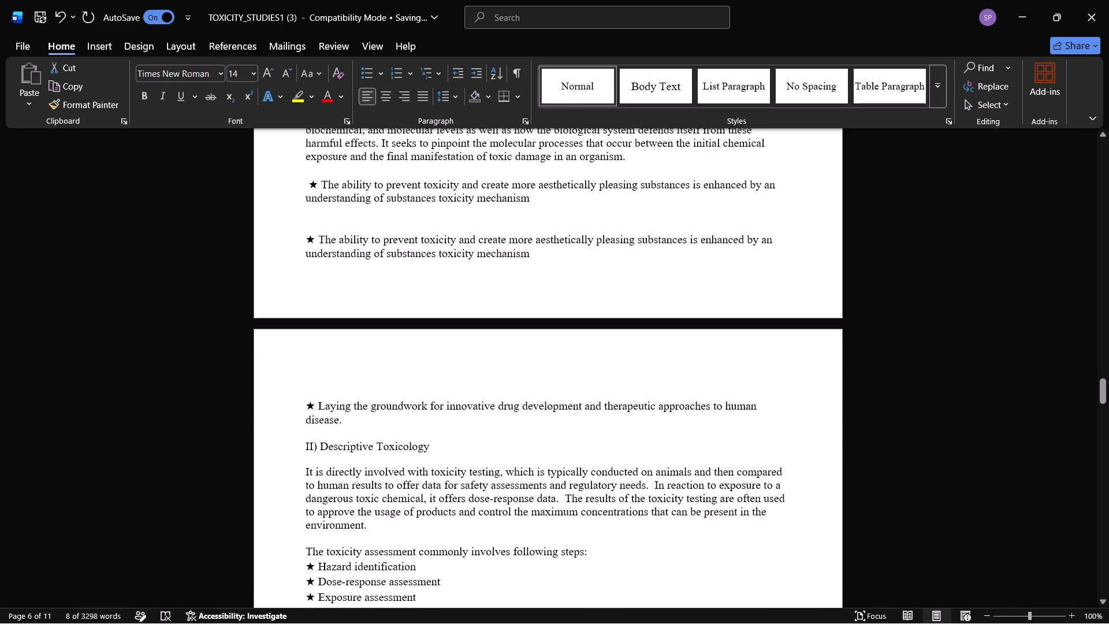
left_click_drag(303, 443, 426, 447)
left_click(548, 403)
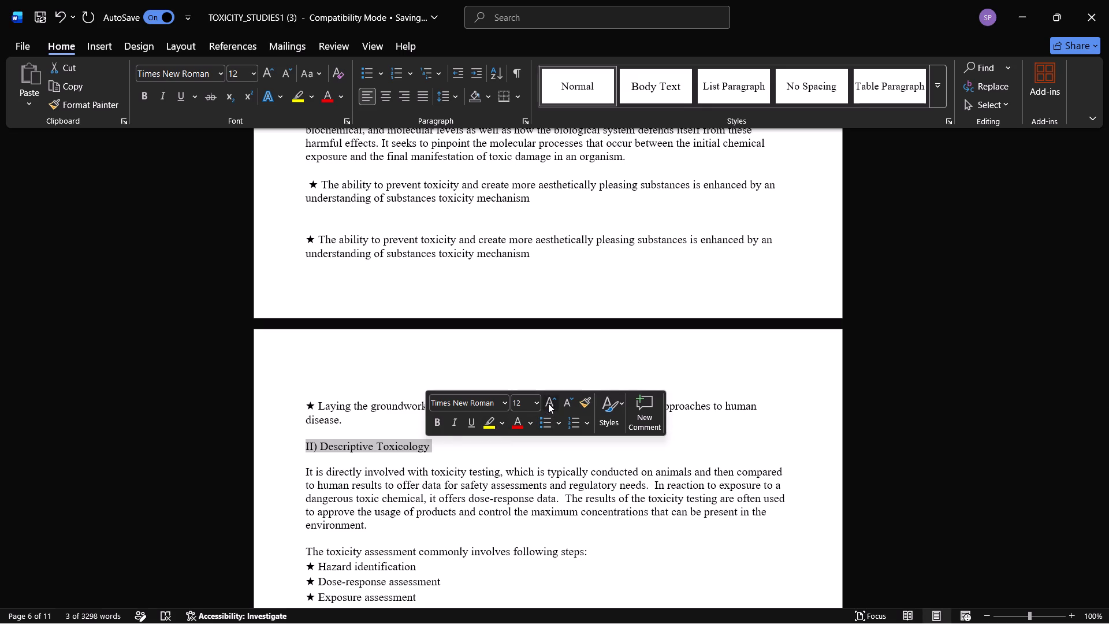
Insert two blank lines between the "Risk characterization" item and the "III) Regulatory Toxicology" heading on page 7.
scroll(548, 403, "left", 1)
scroll(416, 495, "down", 2)
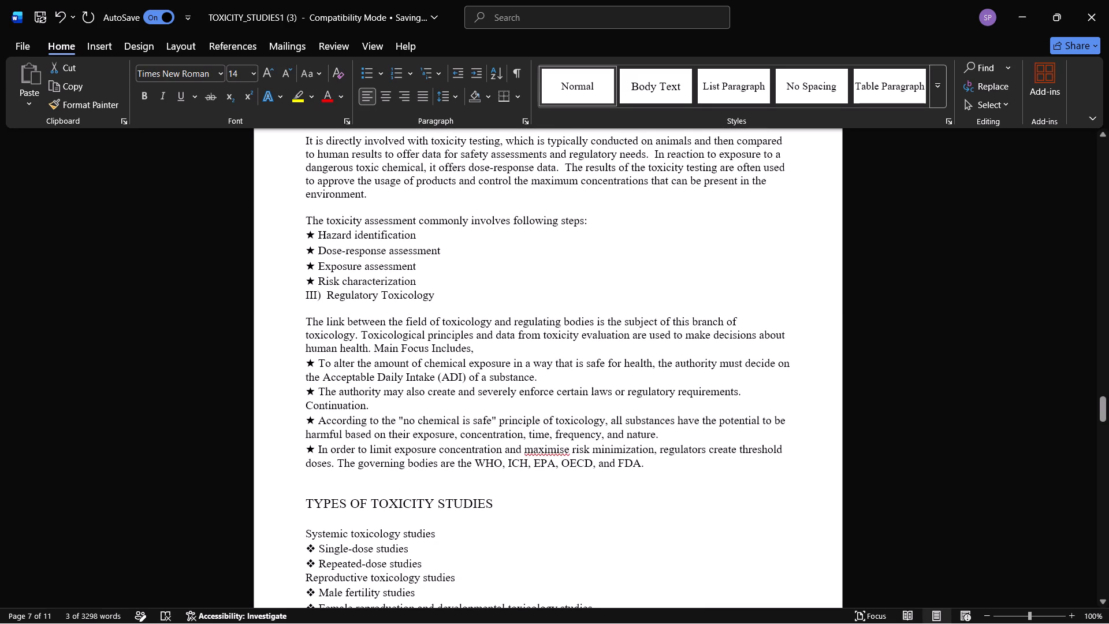
left_click(423, 281)
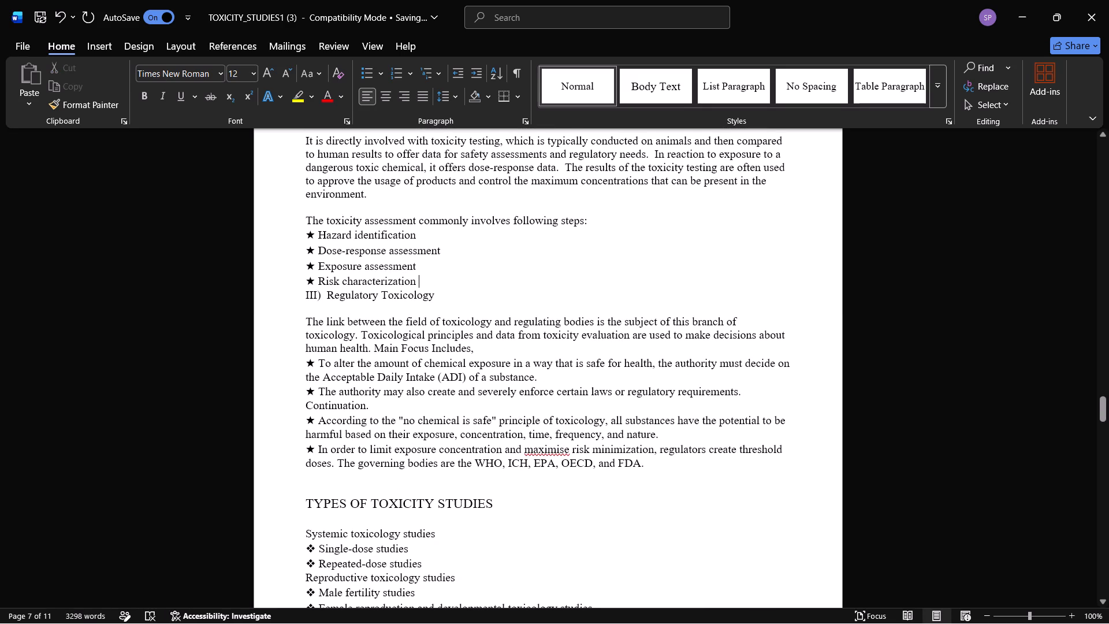
key("Return")
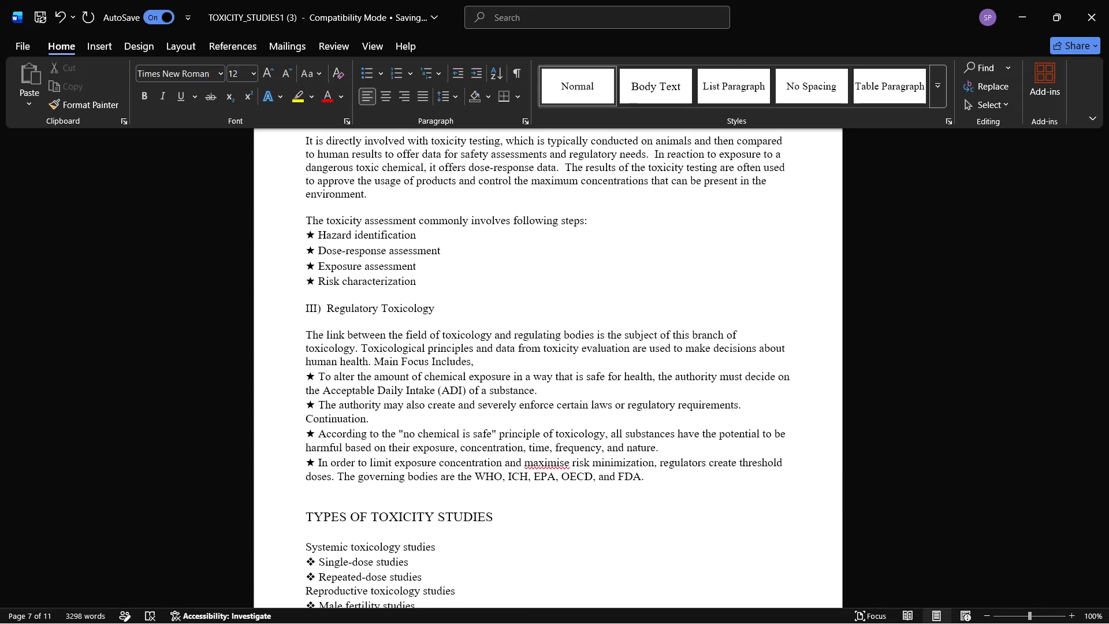
key("Return")
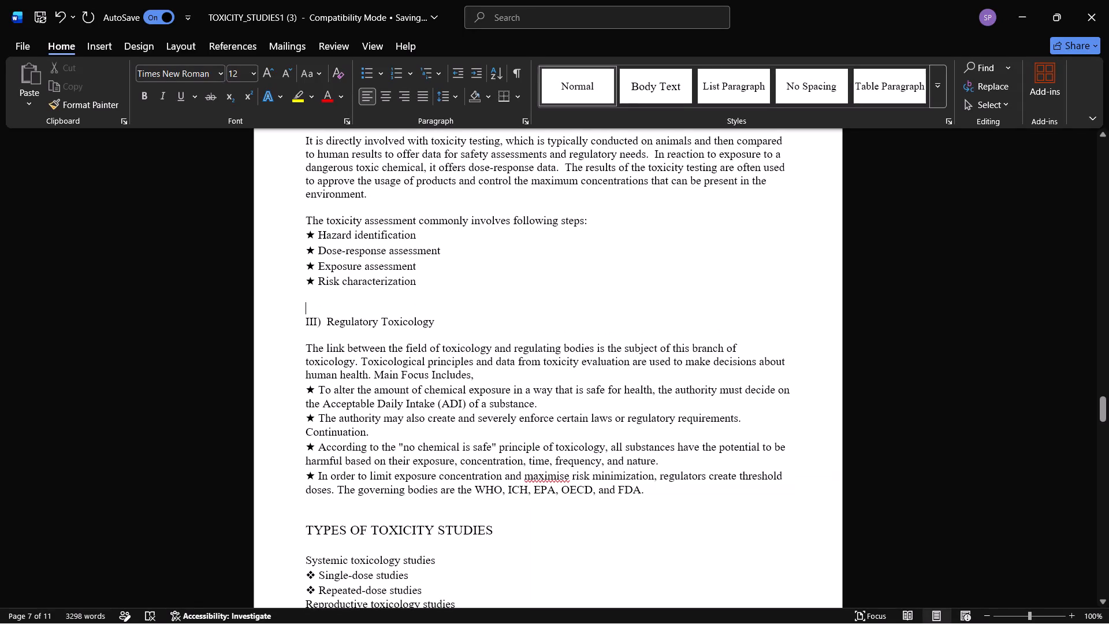
Increase the font size of the "III) Regulatory Toxicology" heading to 14.
left_click_drag(304, 327, 539, 311)
left_click(302, 320)
left_click_drag(302, 320, 438, 323)
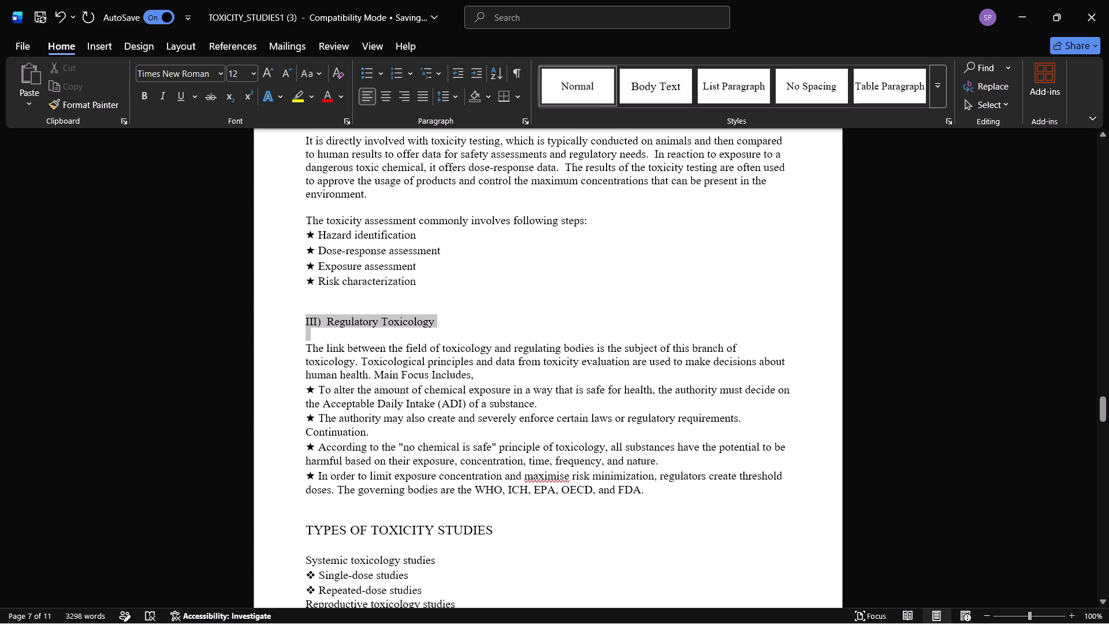
left_click_drag(438, 323, 440, 322)
left_click(559, 275)
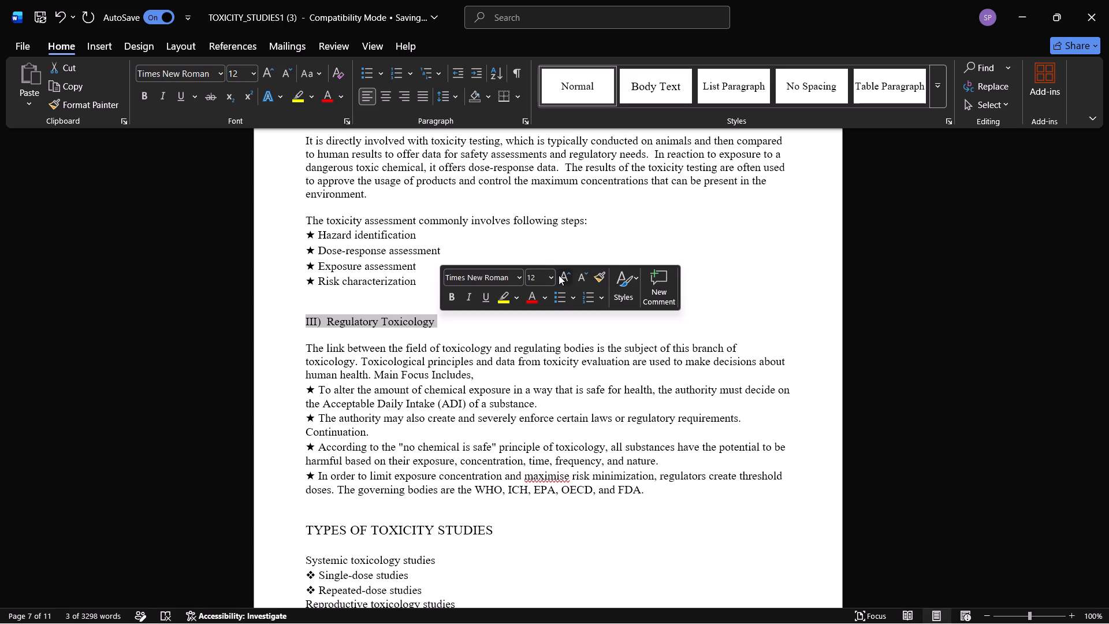
Remove the trailing comma after "Main Focus Includes" under Regulatory Toxicology and add a blank line below it.
scroll(375, 424, "down", 2)
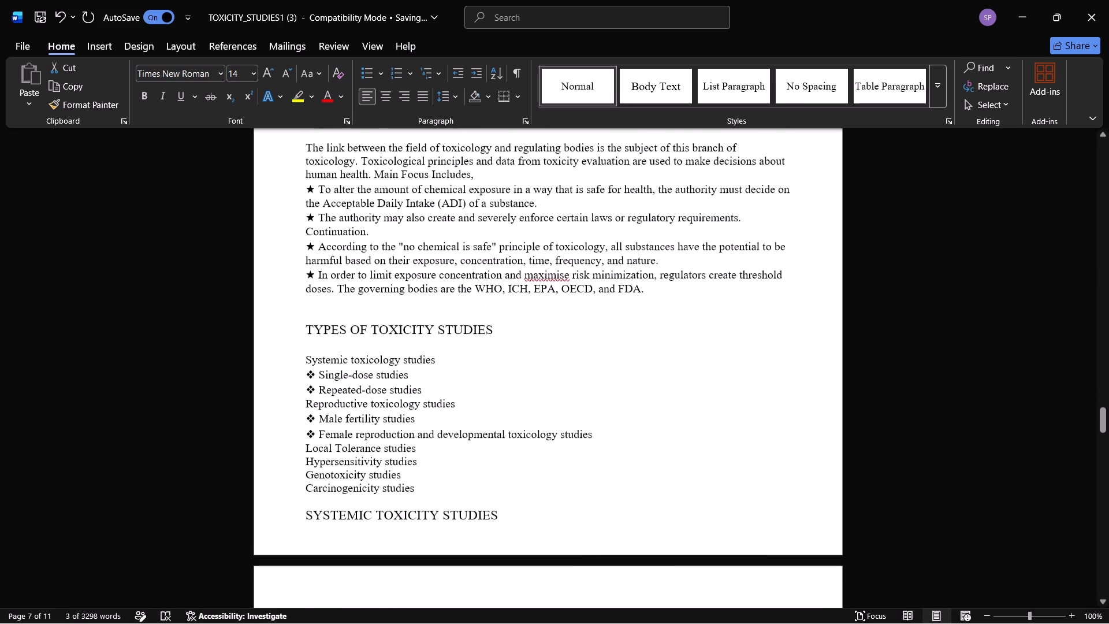
scroll(374, 424, "up", 1)
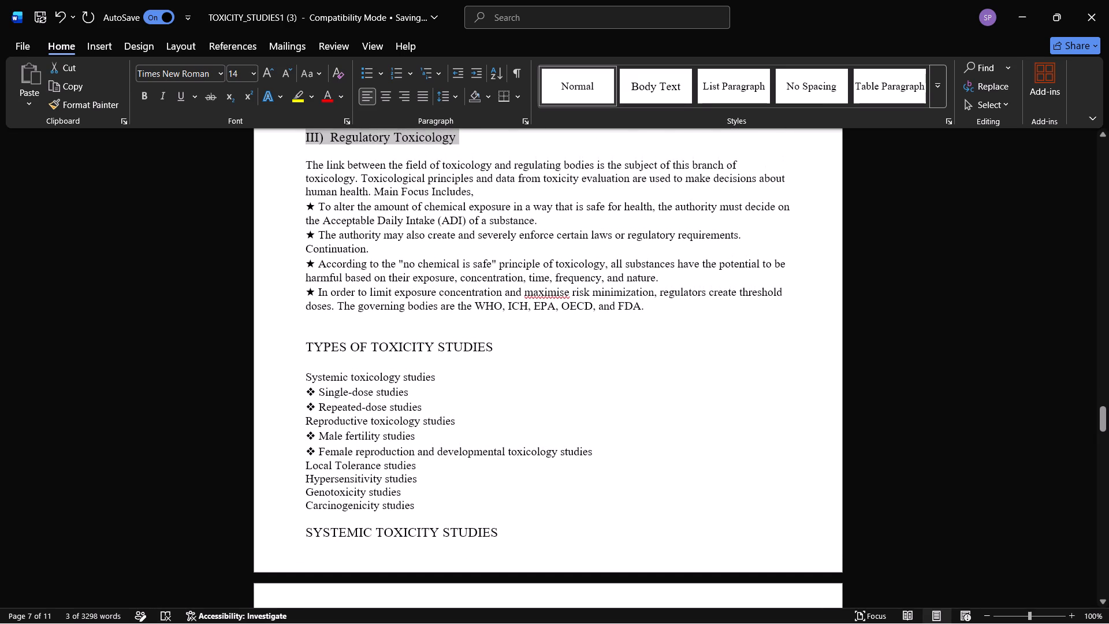
left_click(482, 191)
key("BackSpace")
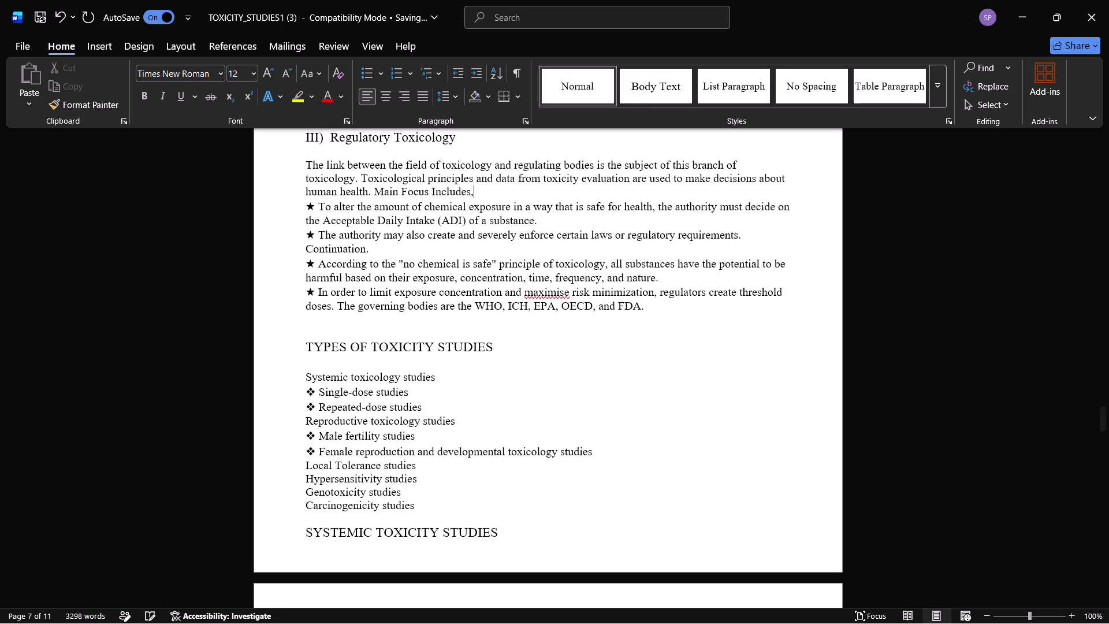
key("BackSpace")
key("Return")
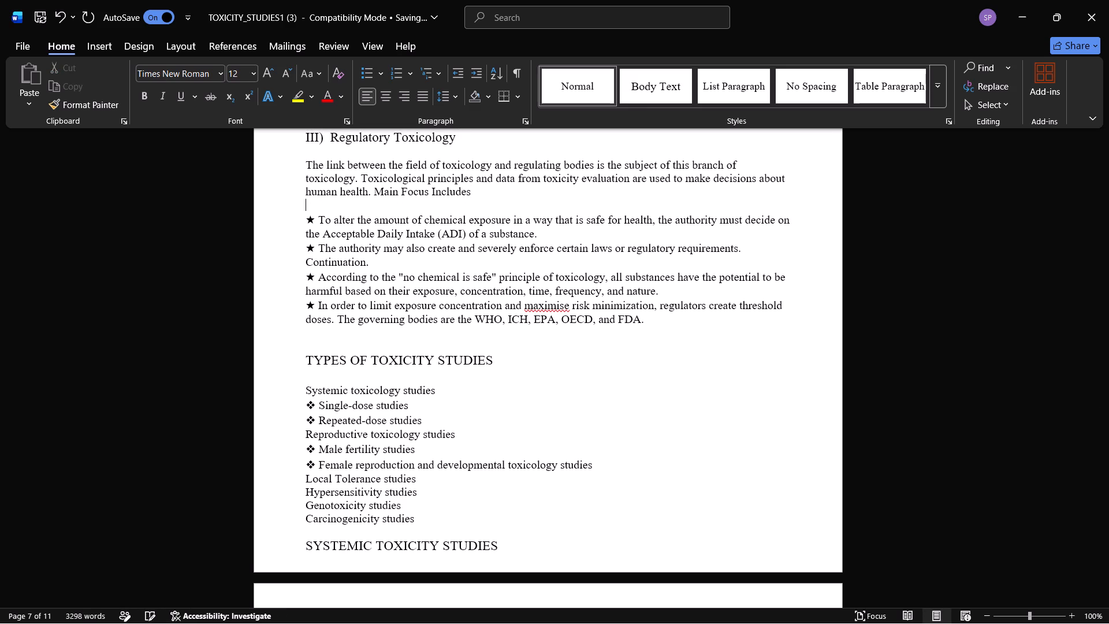
Separate the four starred points under Regulatory Toxicology by inserting a blank line after each of the first three.
left_click(544, 236)
key("Return")
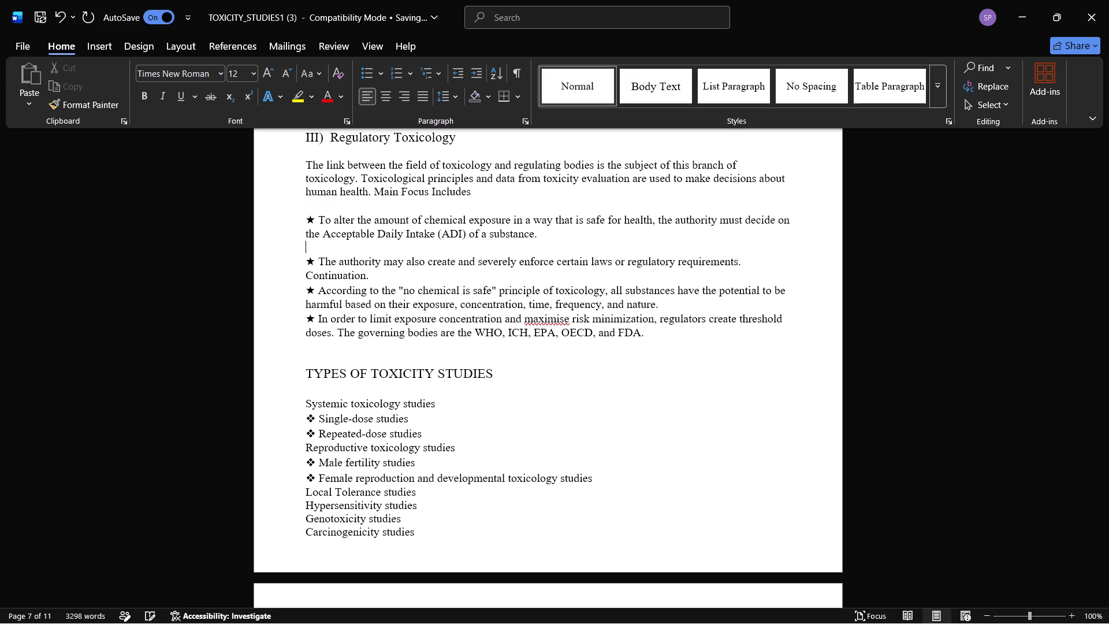
left_click(379, 272)
key("Return")
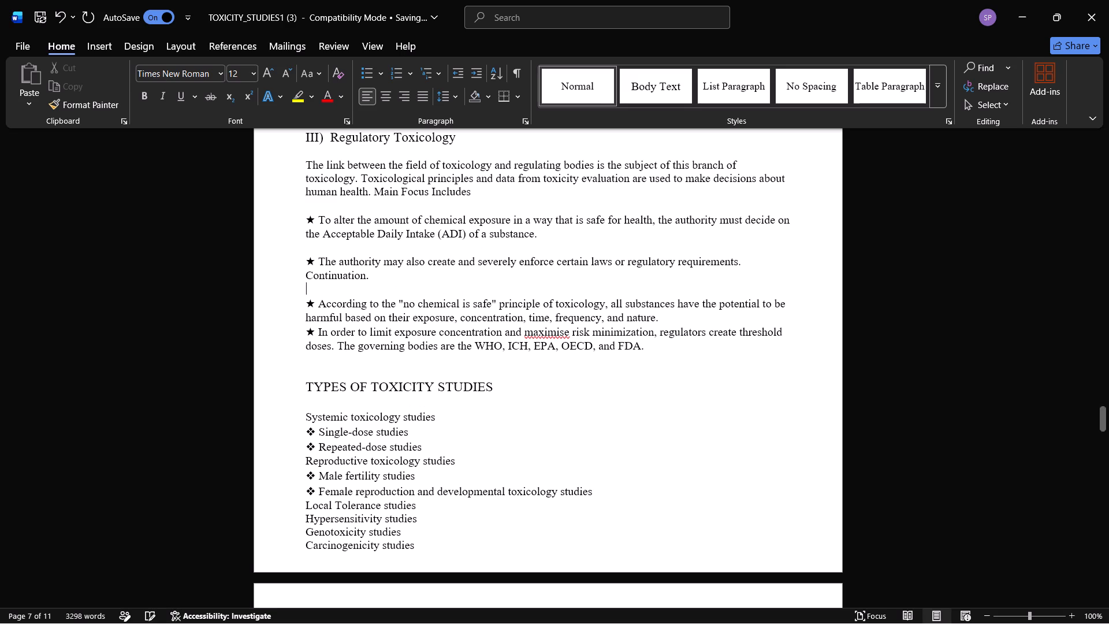
left_click(661, 314)
key("Return")
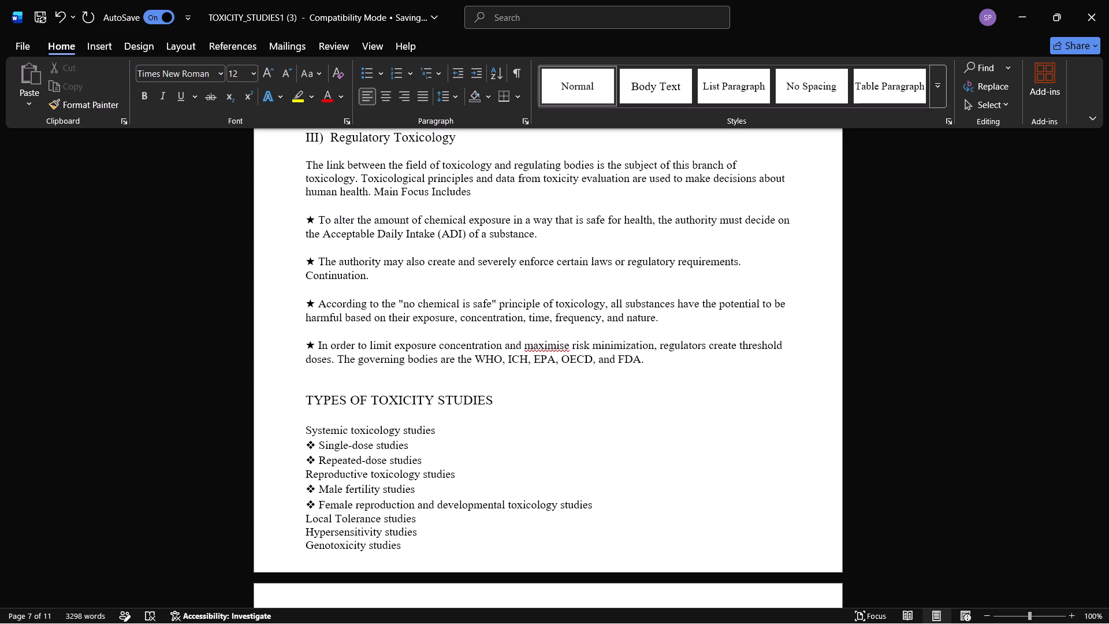
Under REPRODUCTIVE TOXICITY STUDIES, remove the trailing space after "candidate compound," and separate the introduction and the diamond-bulleted points with blank lines.
scroll(661, 314, "down", 1)
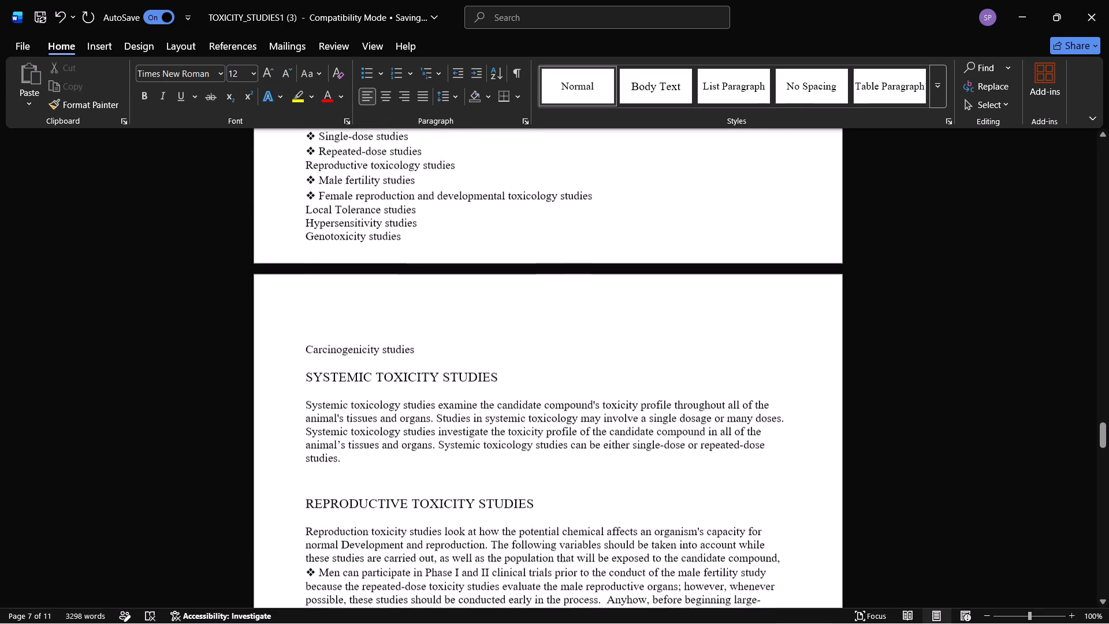
scroll(661, 314, "down", 1)
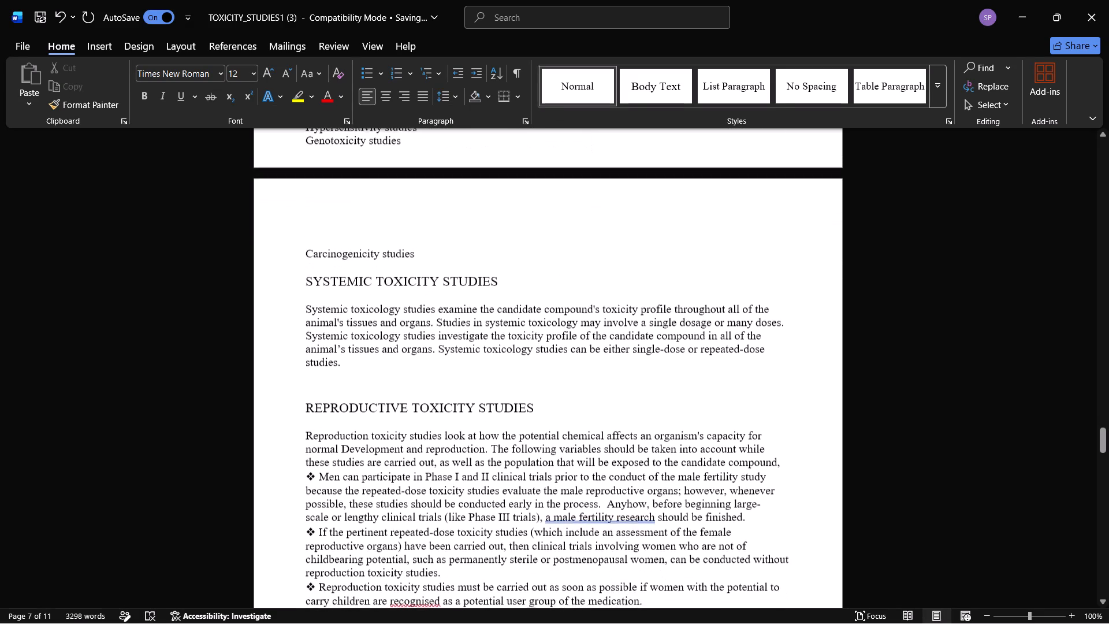
scroll(661, 314, "down", 1)
scroll(476, 396, "down", 1)
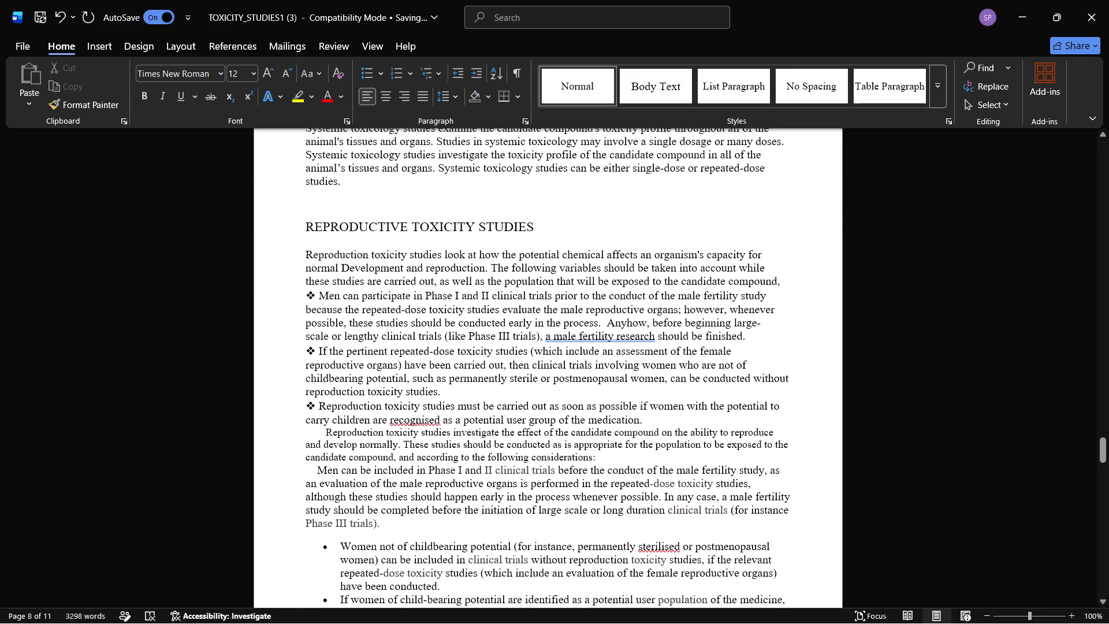
left_click(790, 279)
key("BackSpace")
key("Return")
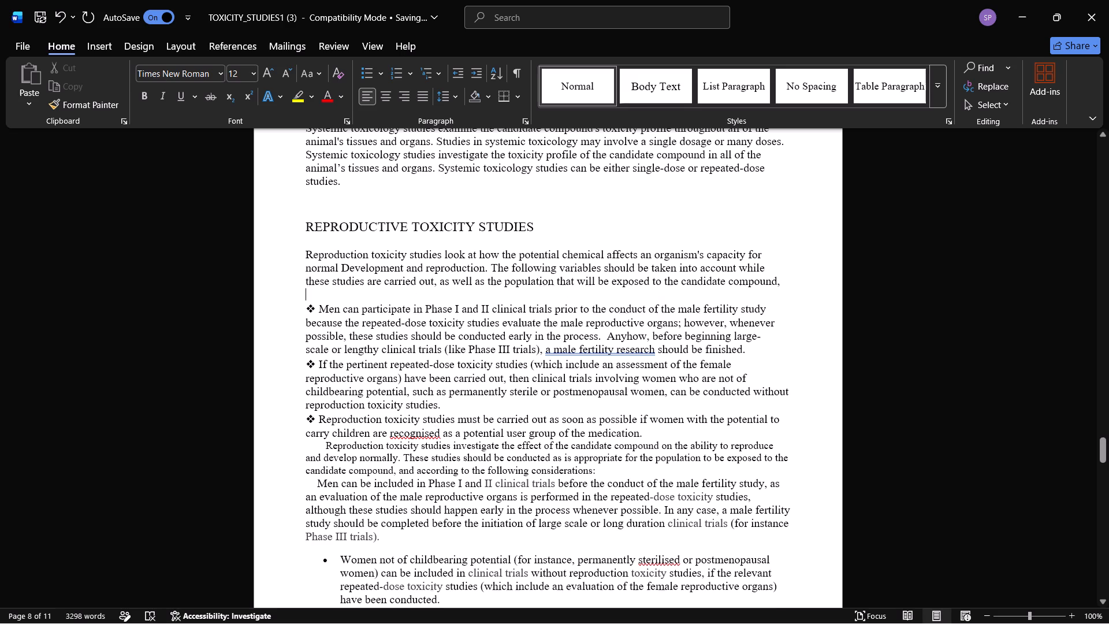
left_click(750, 346)
key("Return")
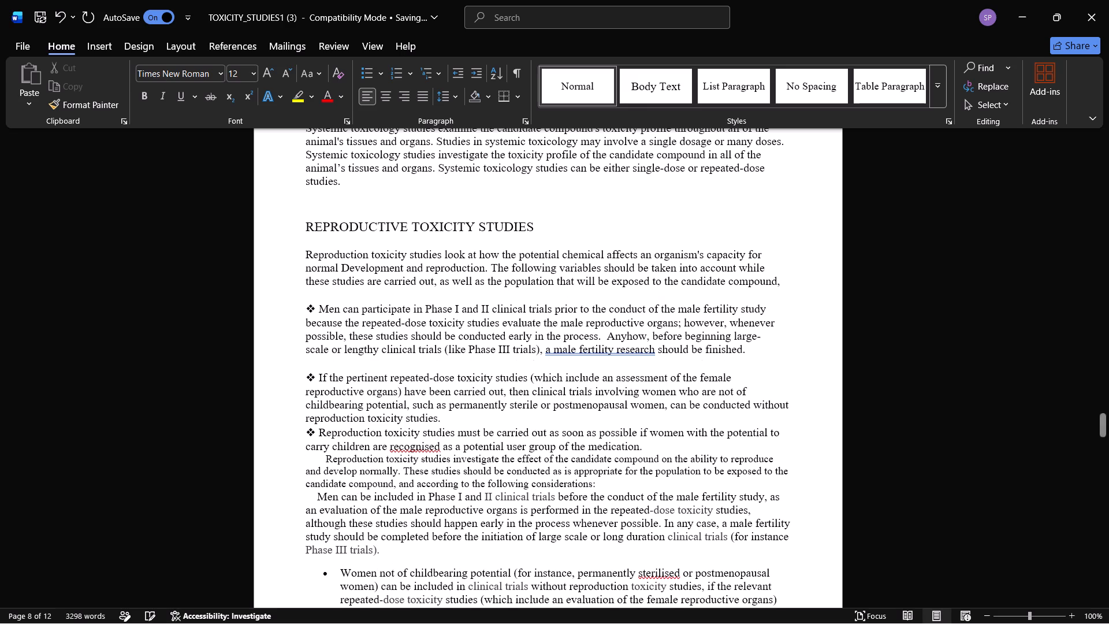
left_click(451, 425)
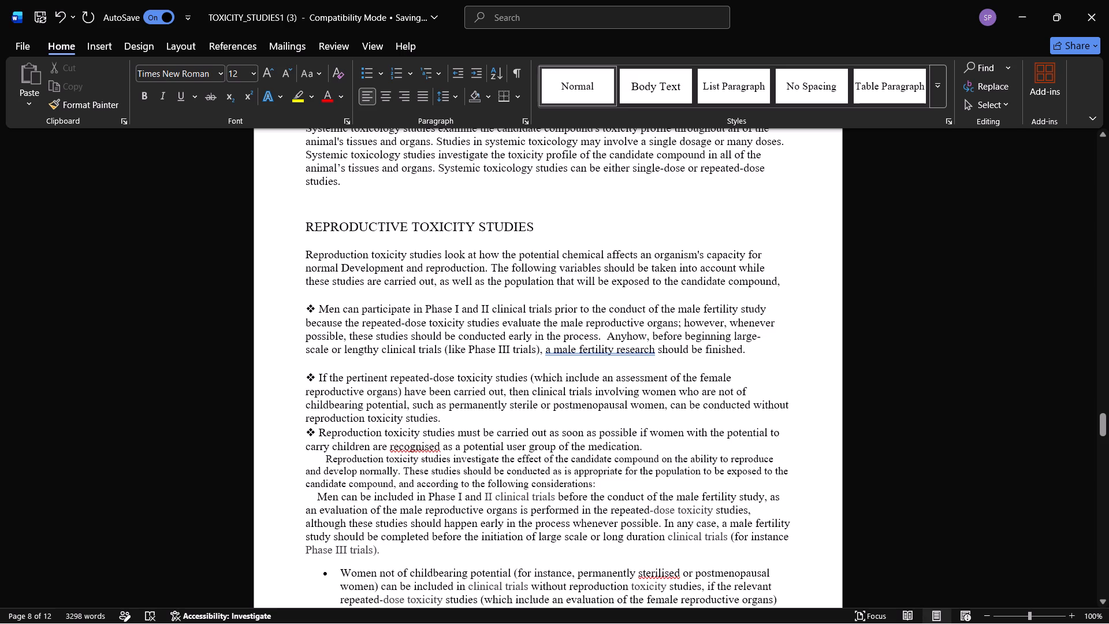
left_click(444, 418)
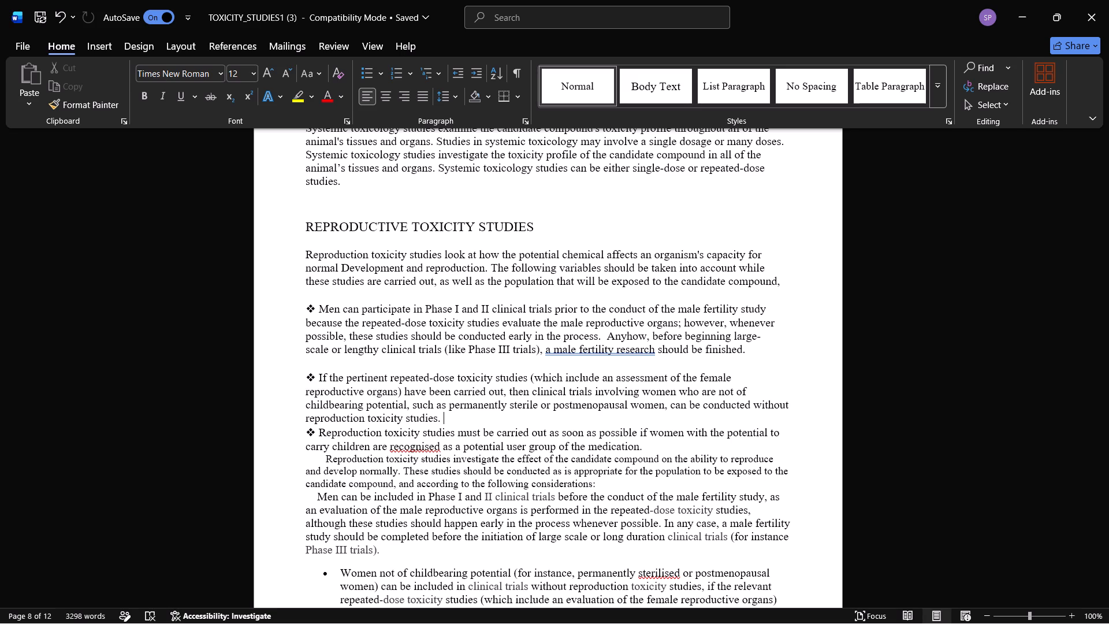
left_click(444, 418)
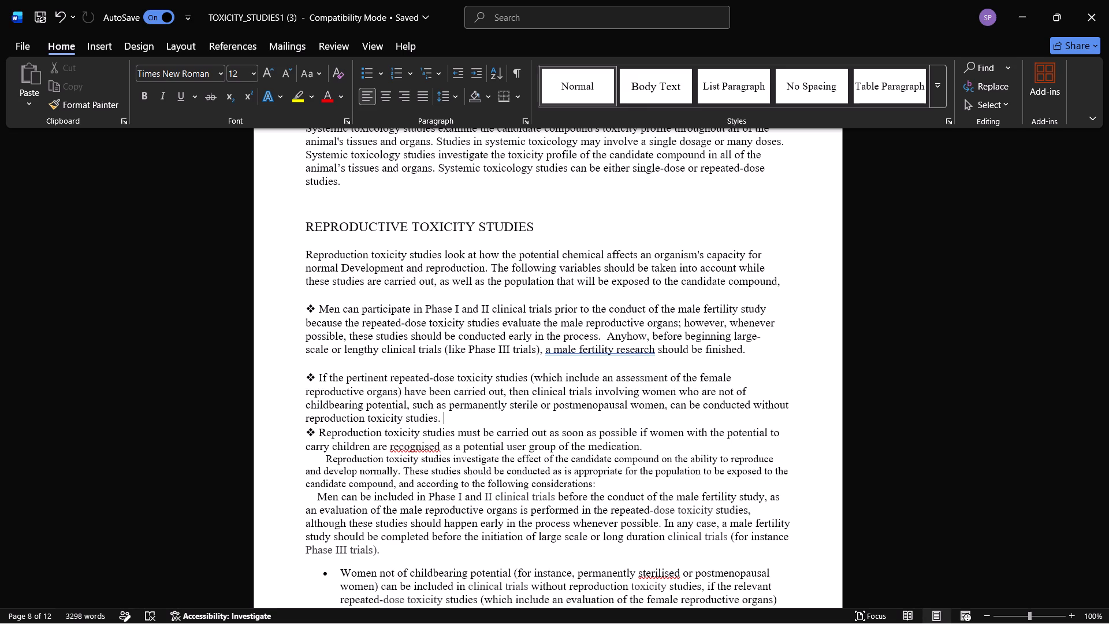
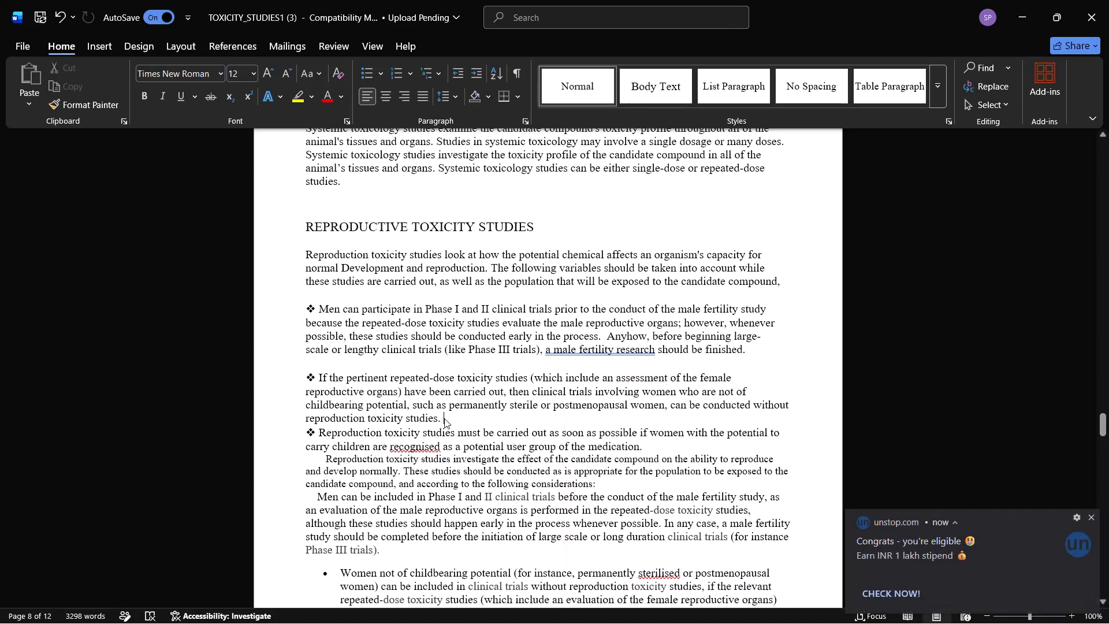
Under REPRODUCTIVE TOXICITY STUDIES, insert blank lines before and after the third diamond-bulleted point and after "according to the following considerations:".
left_click(1090, 511)
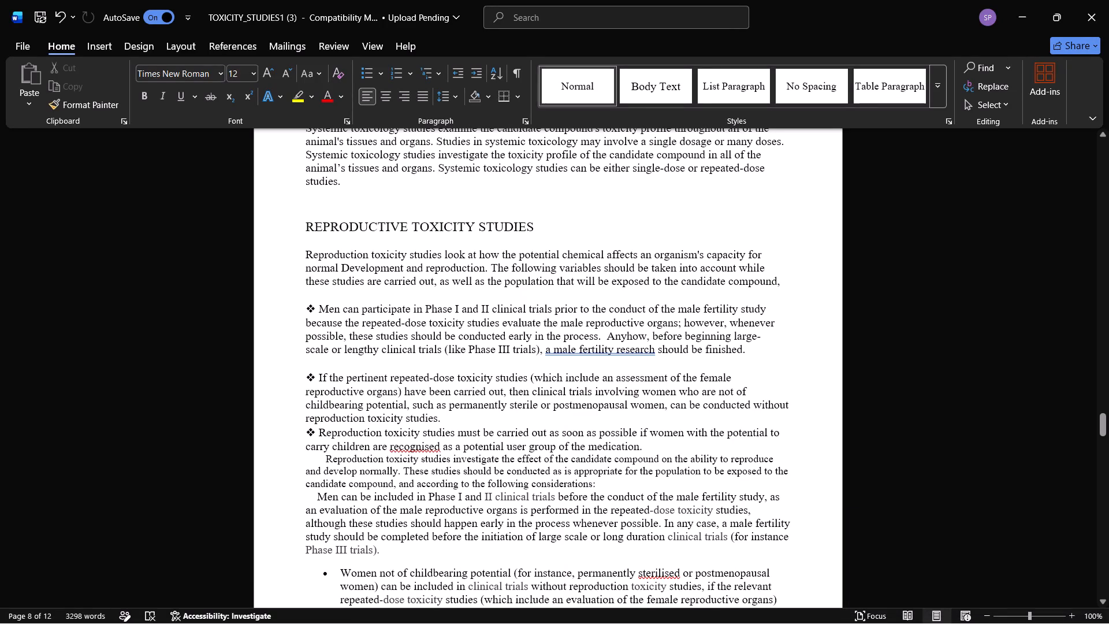
scroll(1090, 511, "down", 1)
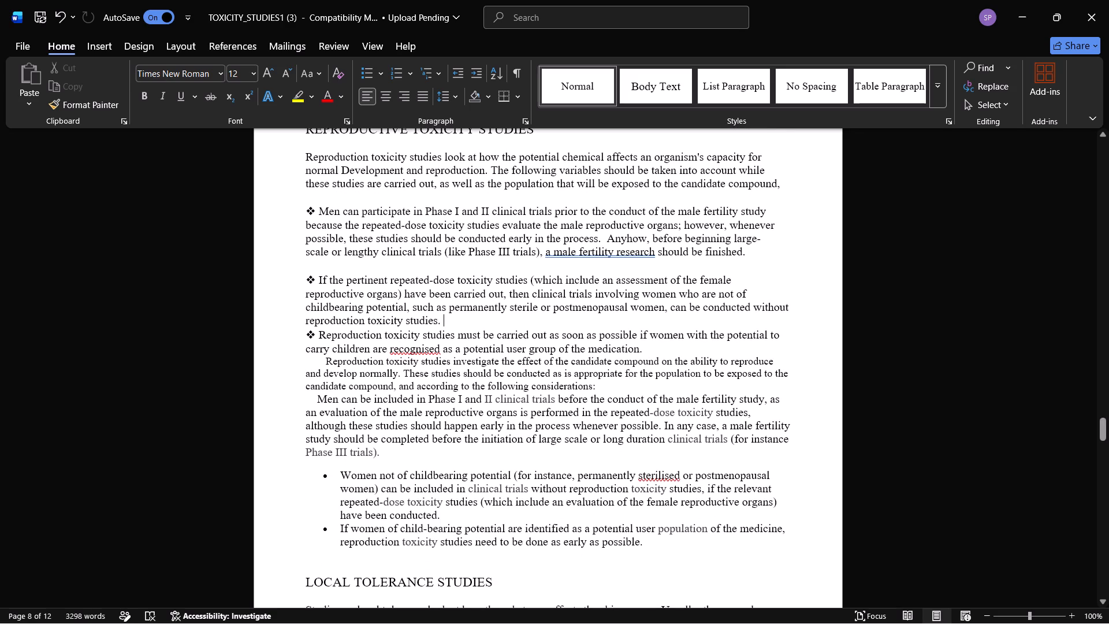
left_click(649, 346)
key("Return")
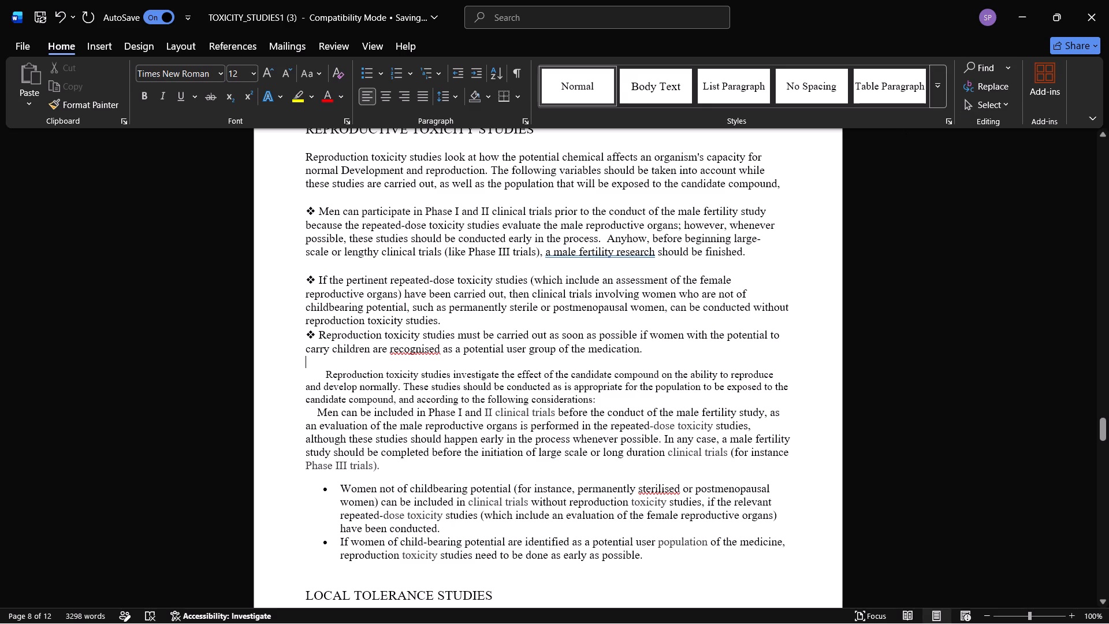
left_click(441, 322)
key("Return")
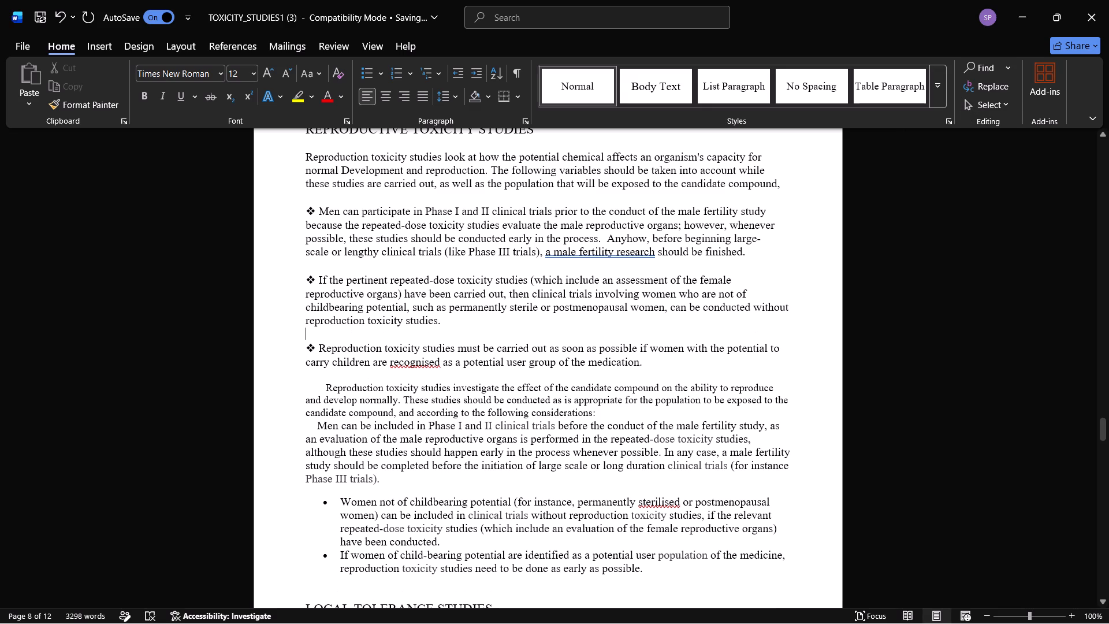
left_click(600, 415)
key("Return")
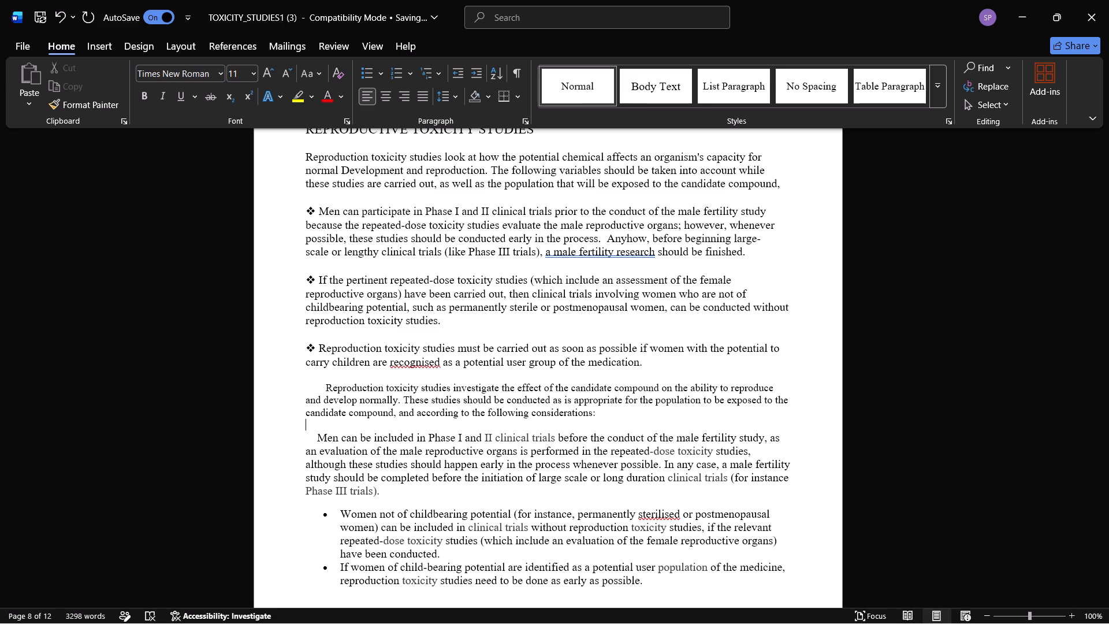
Separate the two round-bulleted points about women of childbearing potential with an unbulleted blank line.
scroll(604, 429, "down", 2)
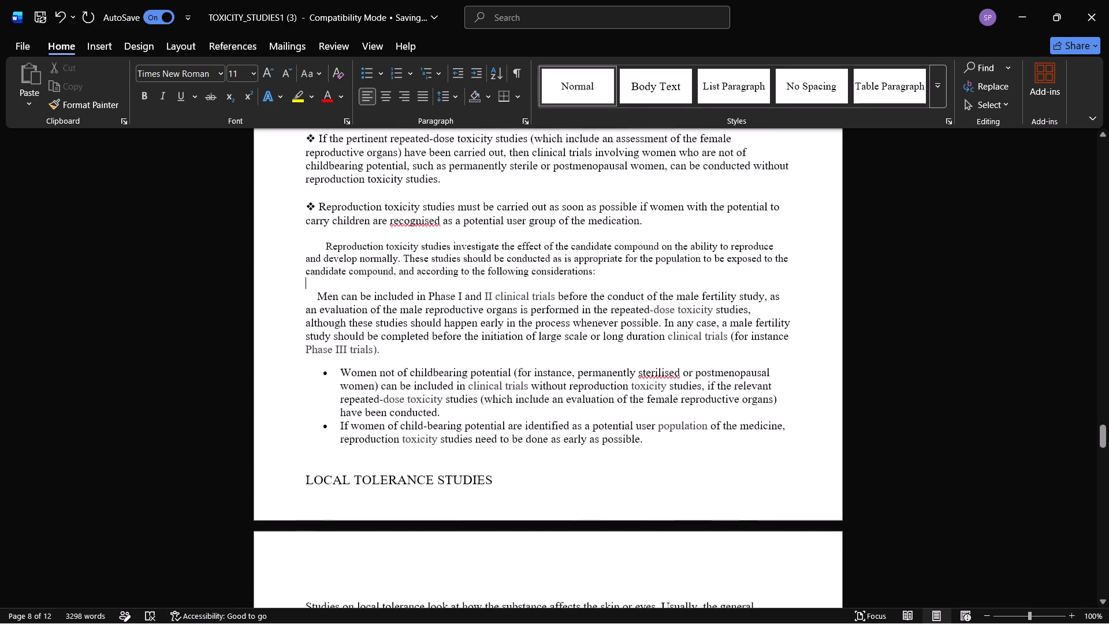
left_click(448, 413)
key("Return")
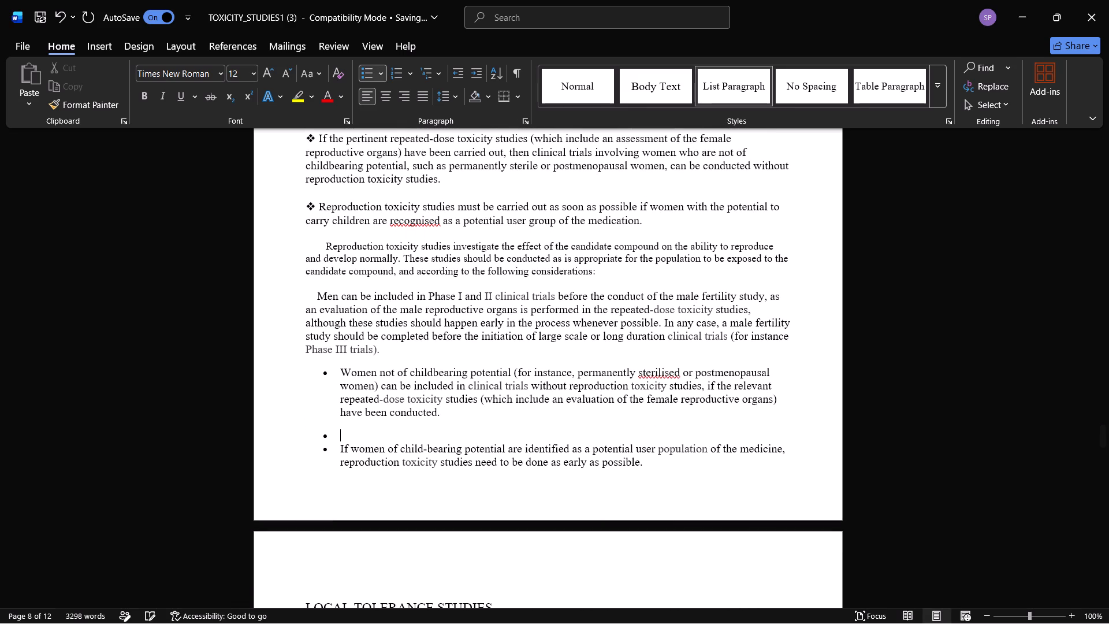
left_click(331, 439)
key("BackSpace")
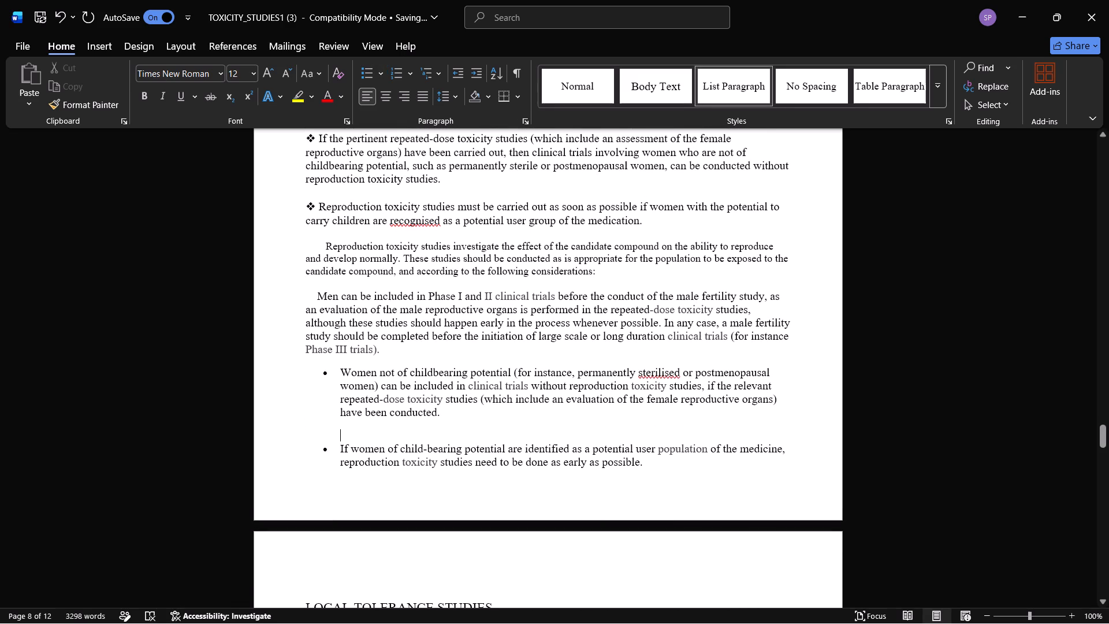
Insert a blank line between the two paragraphs under LOCAL TOLERANCE STUDIES and between the two under GENOTOXICITY STUDIES.
scroll(331, 439, "down", 2)
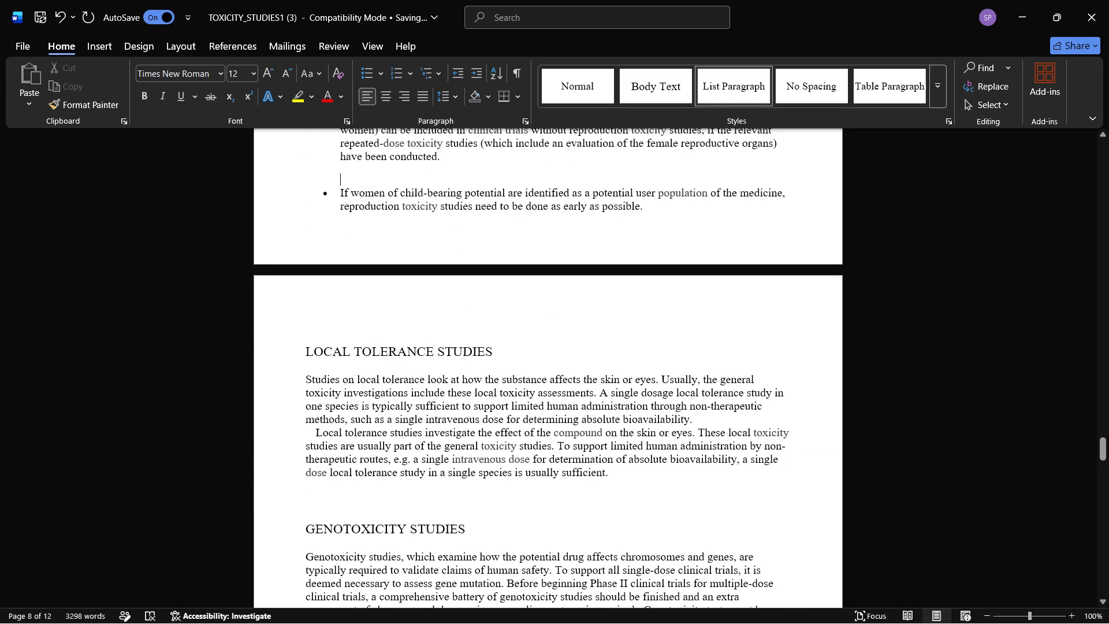
scroll(331, 439, "down", 1)
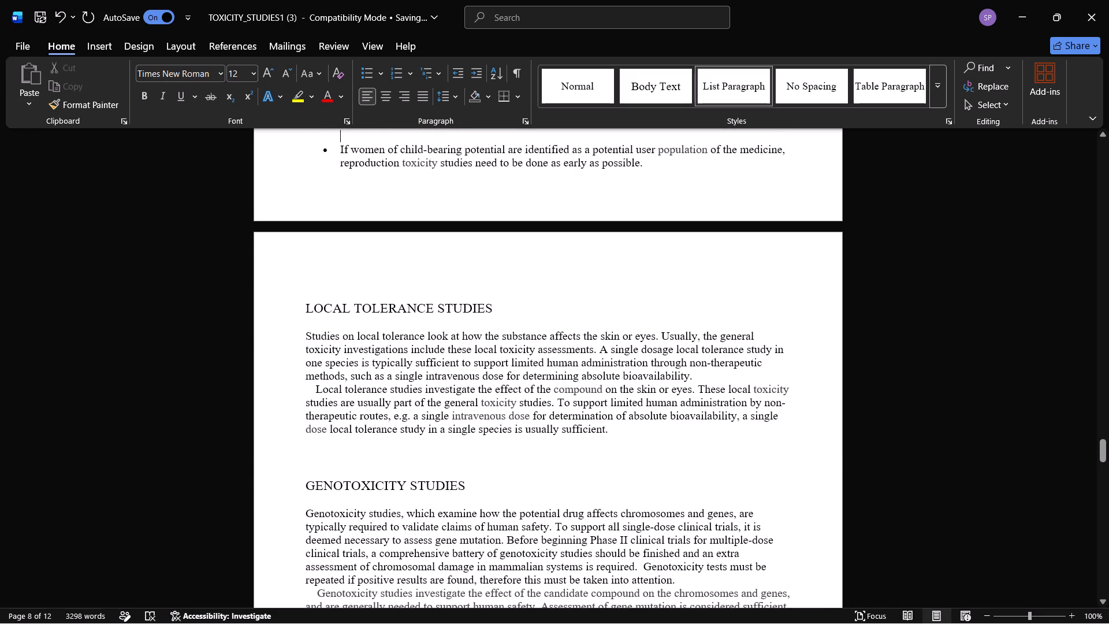
left_click(704, 373)
key("Return")
scroll(704, 373, "down", 1)
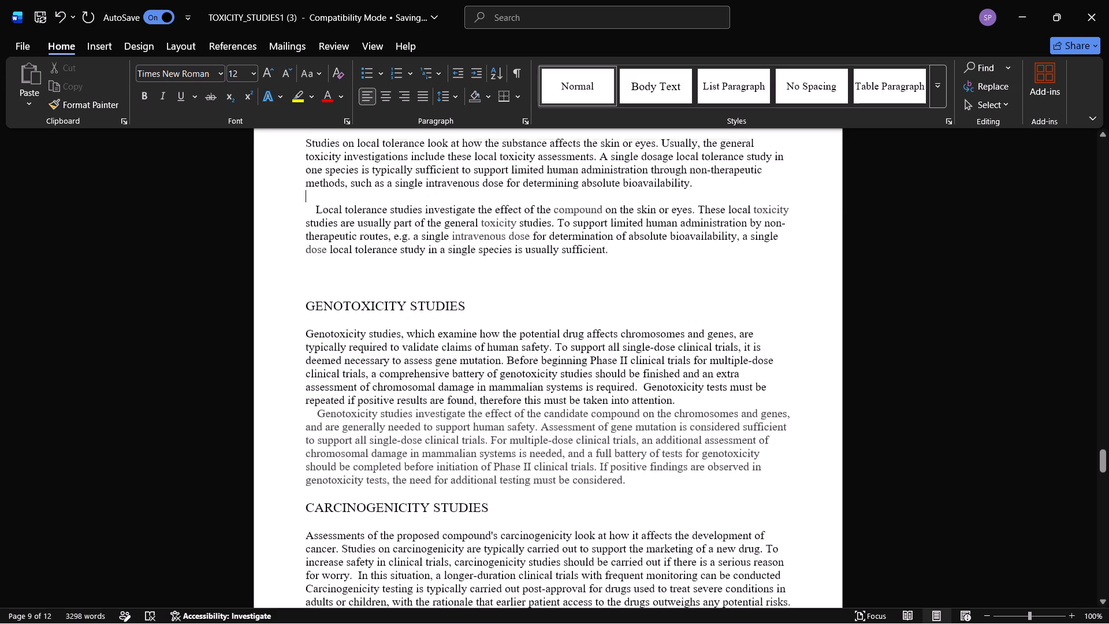
scroll(704, 373, "down", 1)
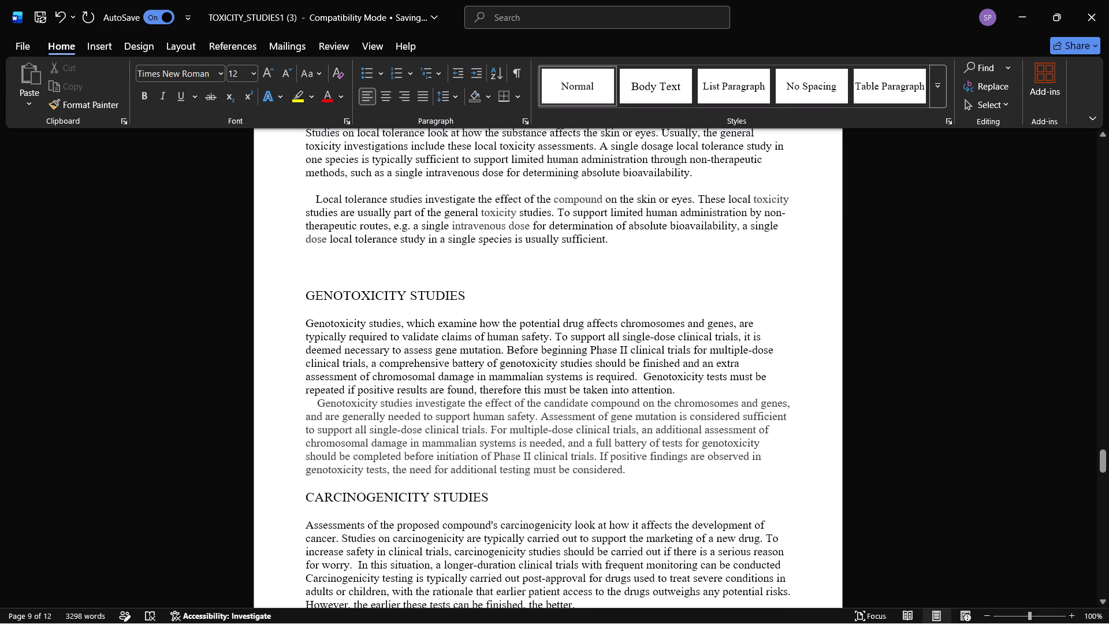
left_click(679, 388)
key("Return")
Apply the plain black text effect preset to the GENOTOXICITY STUDIES heading.
scroll(679, 388, "down", 1)
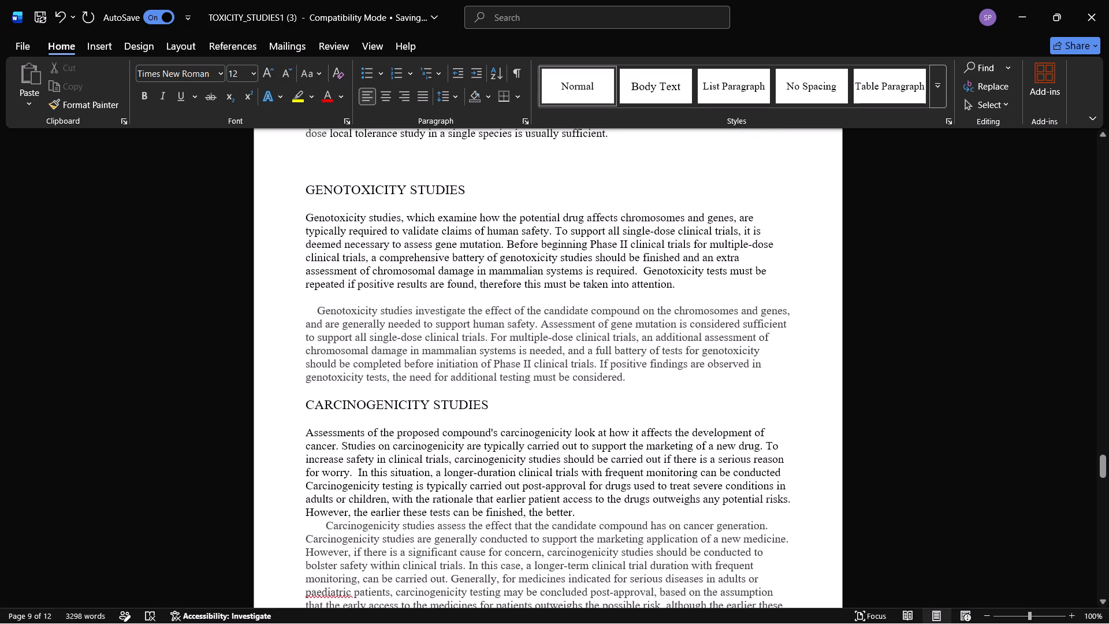
left_click_drag(303, 188, 467, 198)
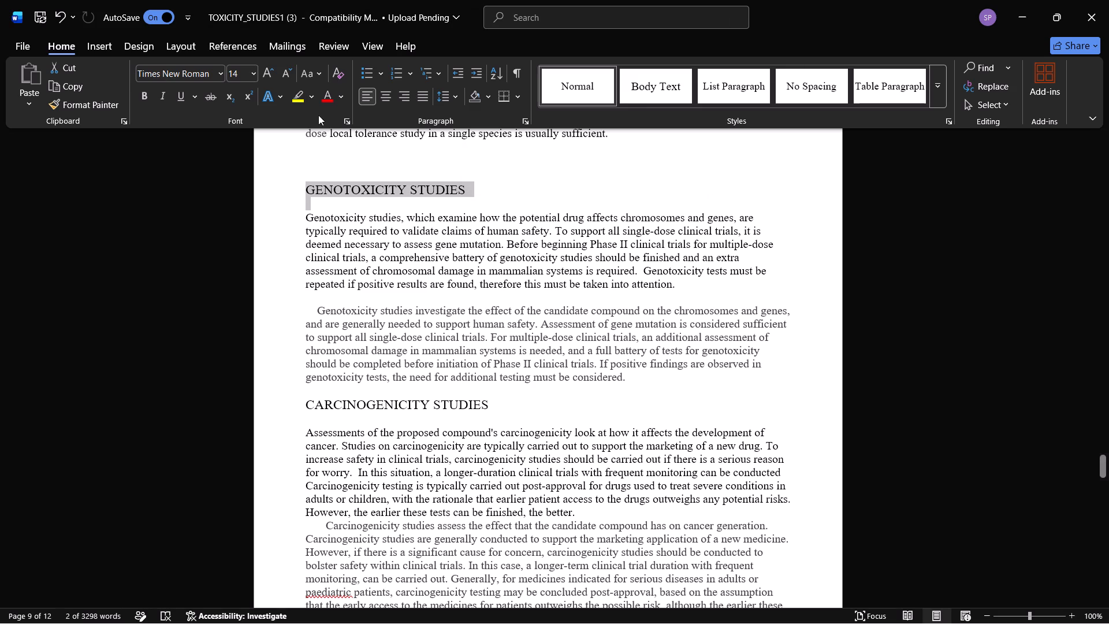
left_click(139, 95)
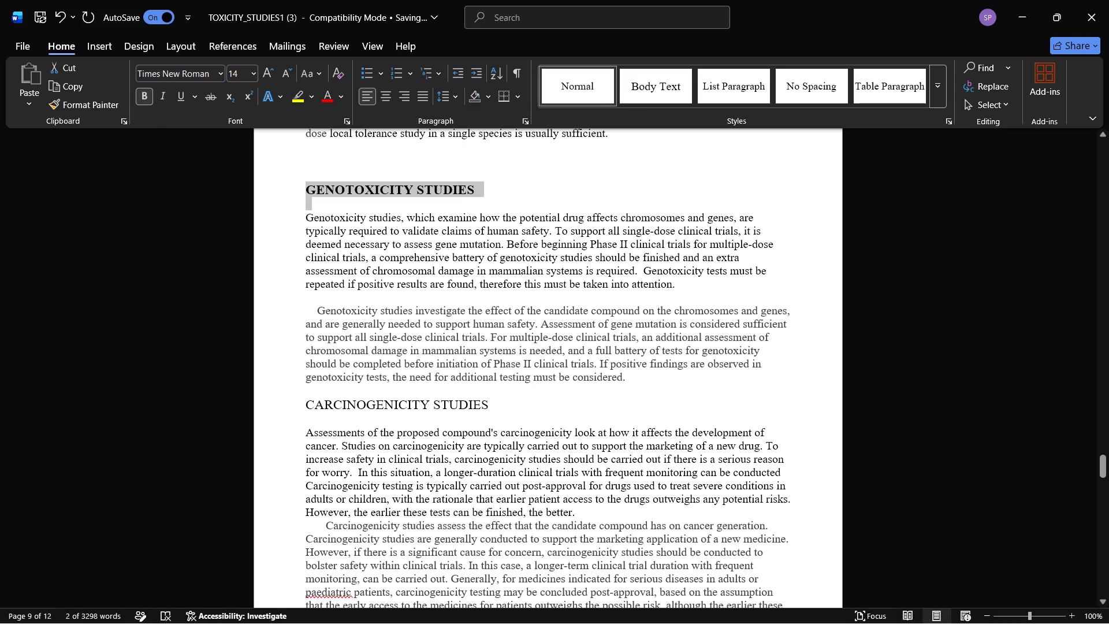
left_click(260, 97)
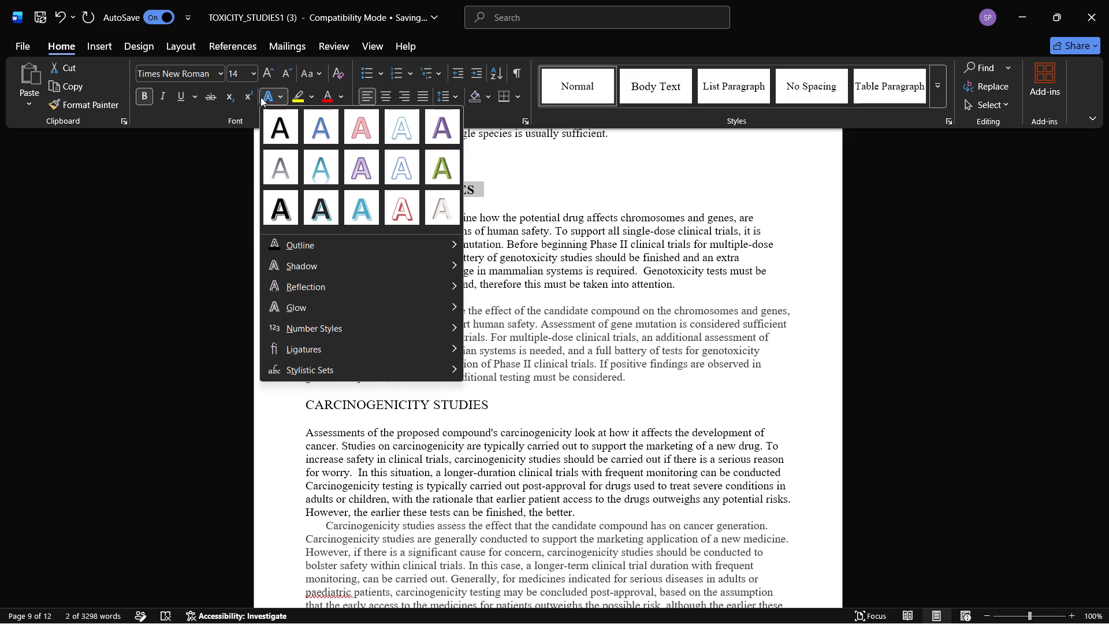
left_click(281, 113)
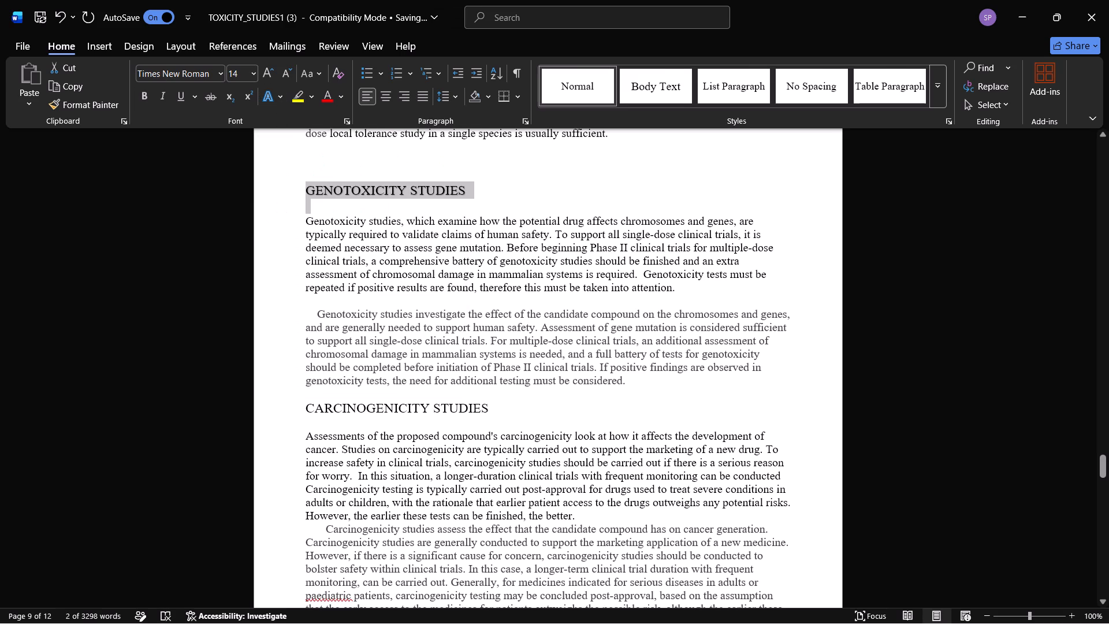
left_click(205, 213)
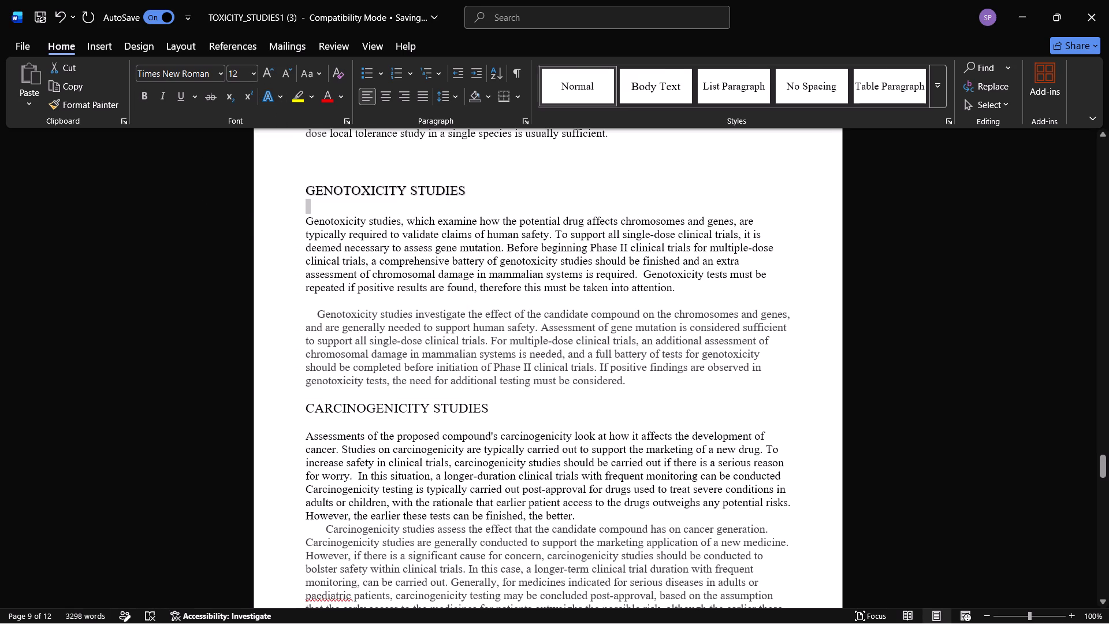
Apply the same plain black text effect preset to the CARCINOGENICITY STUDIES heading.
left_click_drag(299, 407, 307, 408)
left_click_drag(307, 408, 492, 397)
left_click_drag(492, 403, 289, 407)
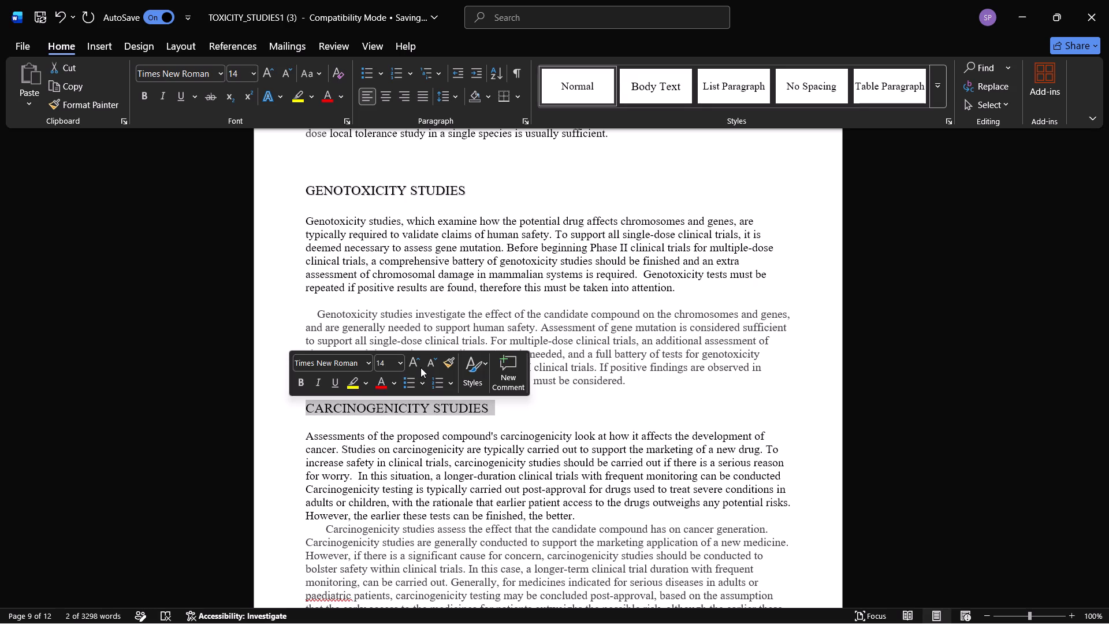
left_click(390, 383)
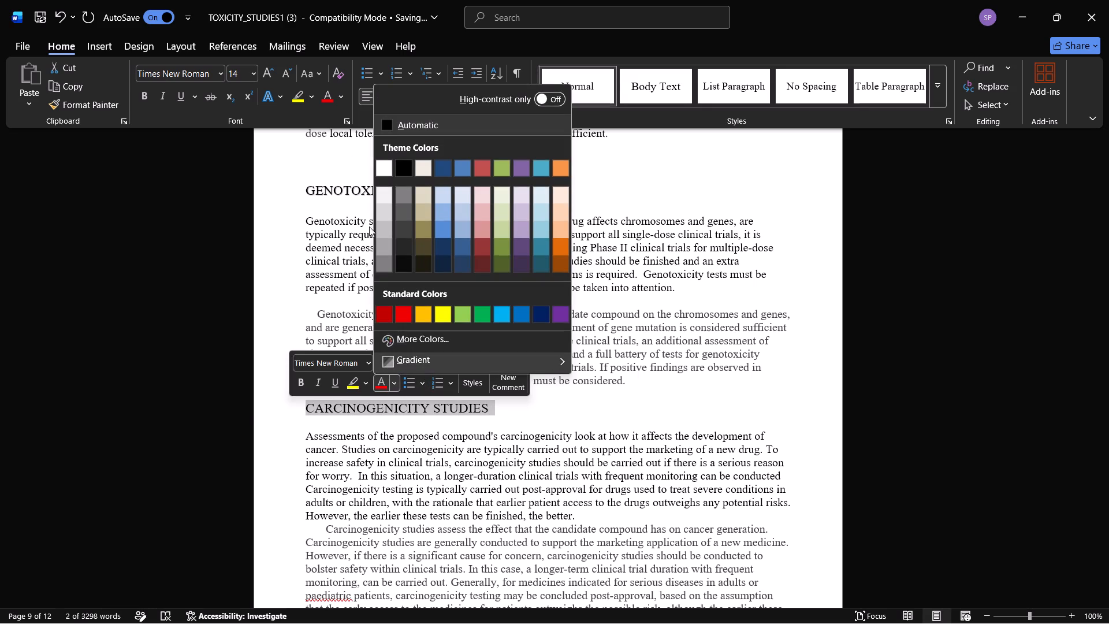
left_click(254, 406)
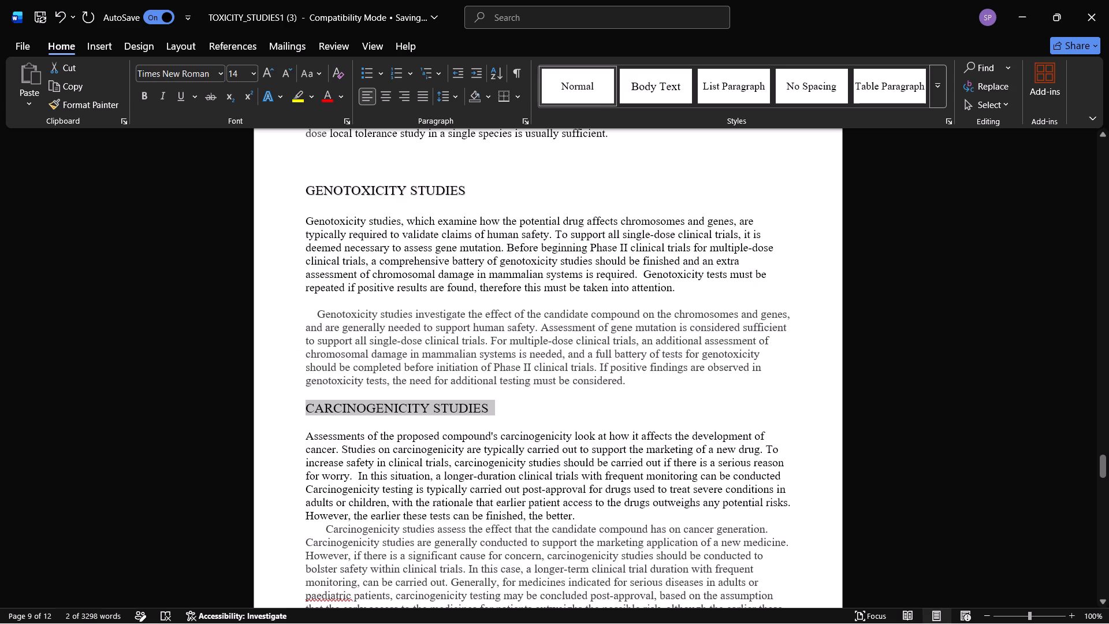
left_click(276, 95)
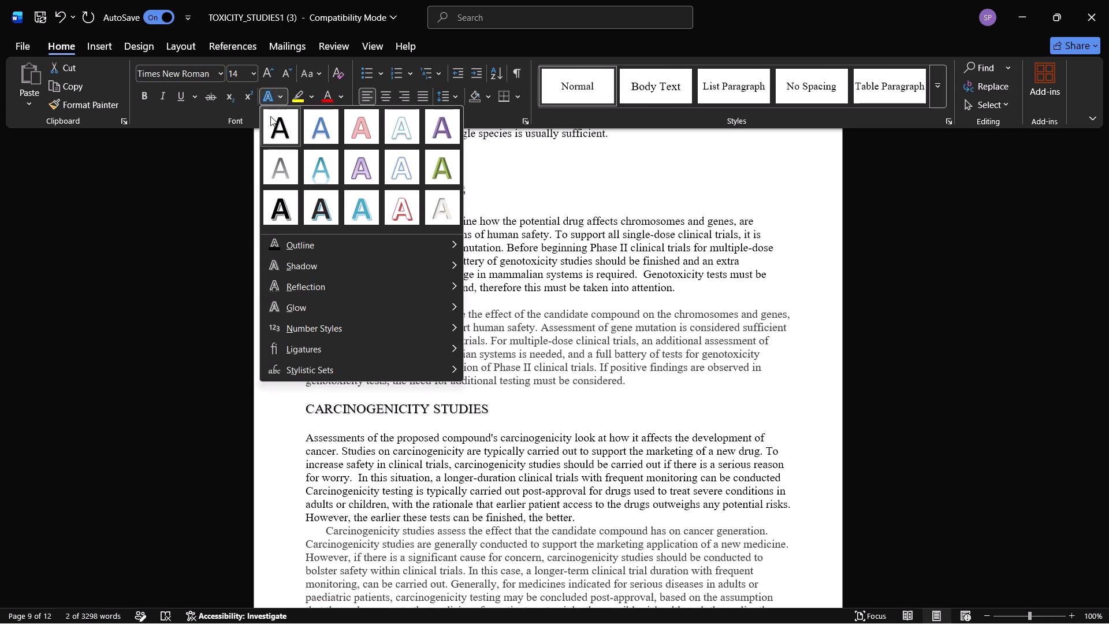
left_click(270, 116)
left_click(151, 279)
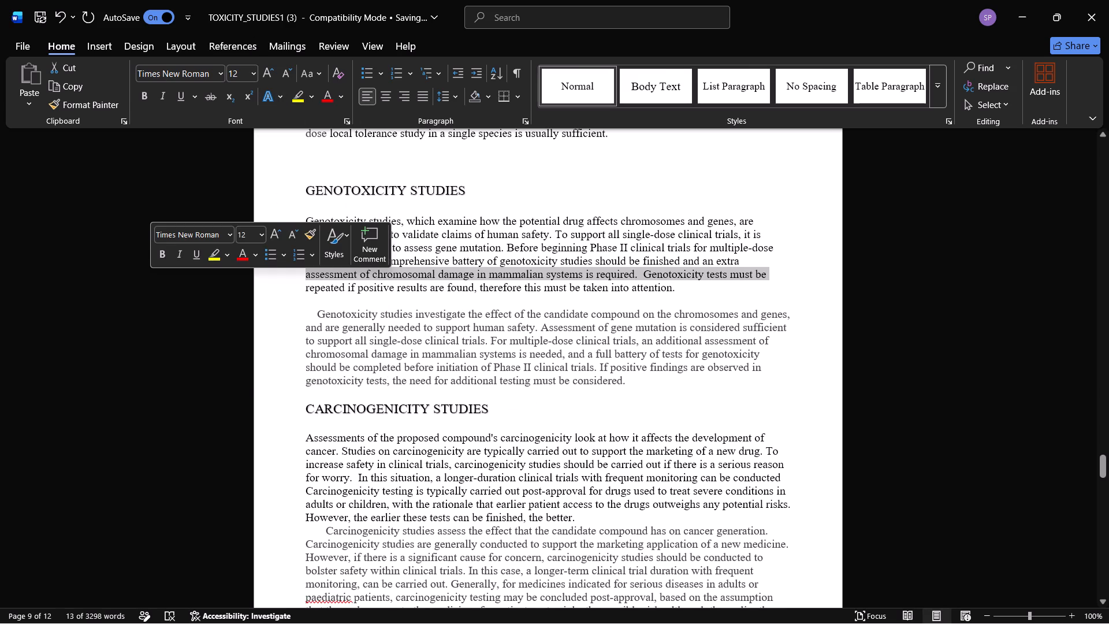
Apply the plain black text effect preset to the LOCAL TOLERANCE STUDIES heading.
scroll(151, 279, "up", 2)
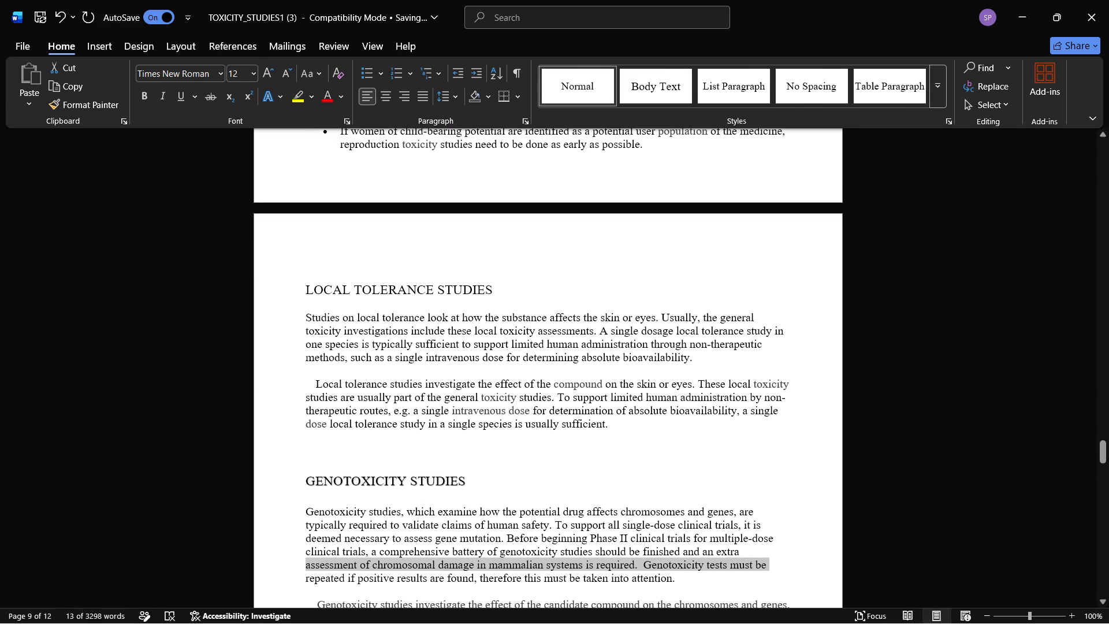
left_click_drag(301, 289, 497, 299)
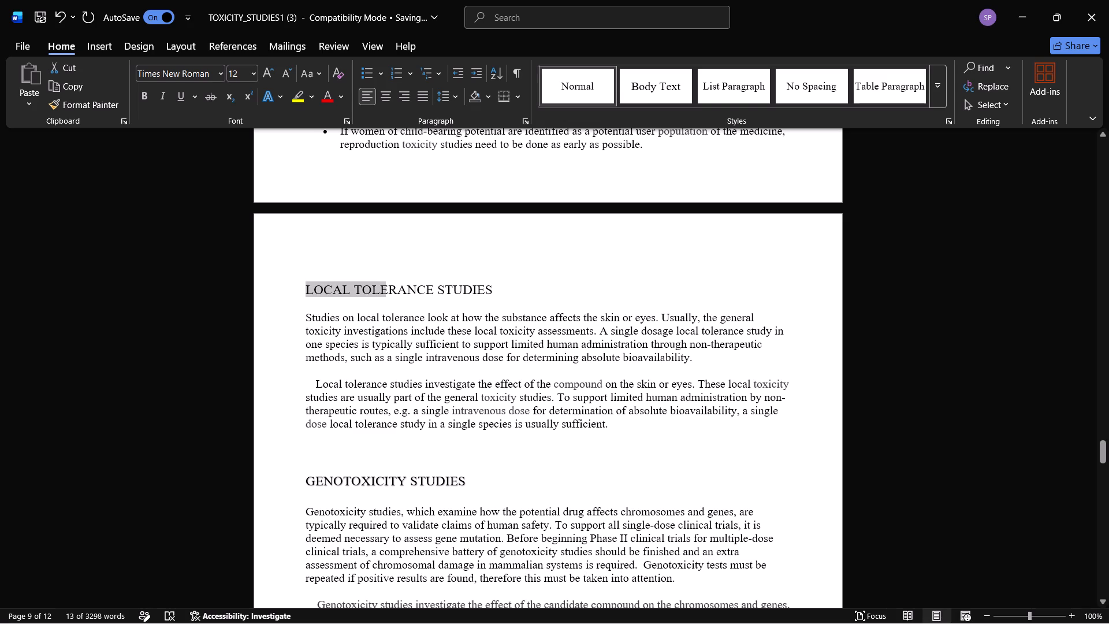
left_click_drag(497, 299, 500, 295)
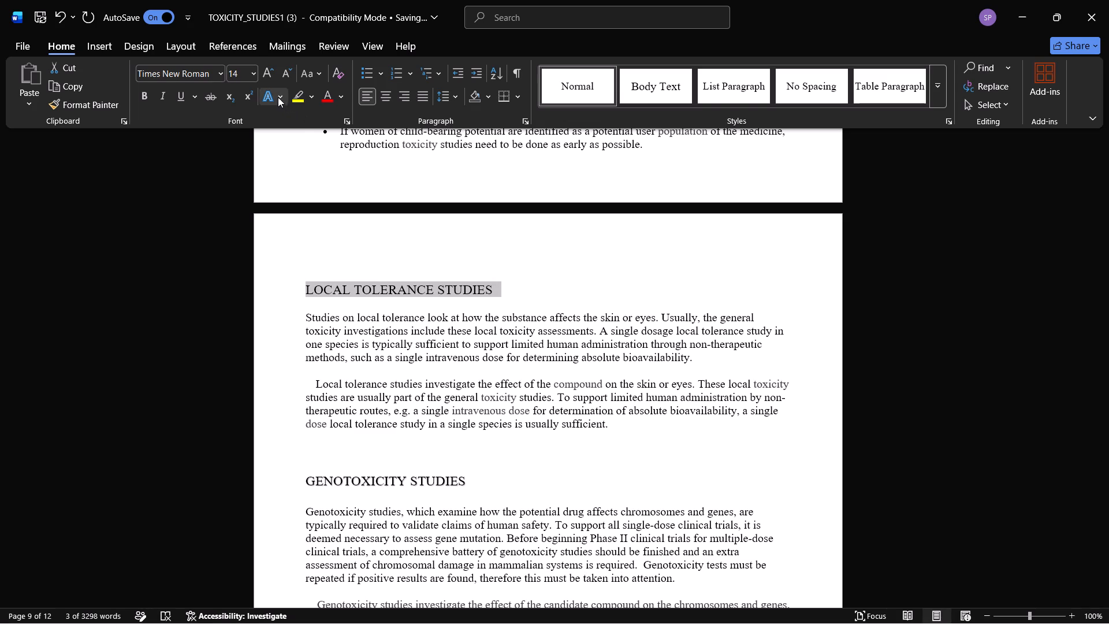
left_click(278, 97)
left_click(285, 138)
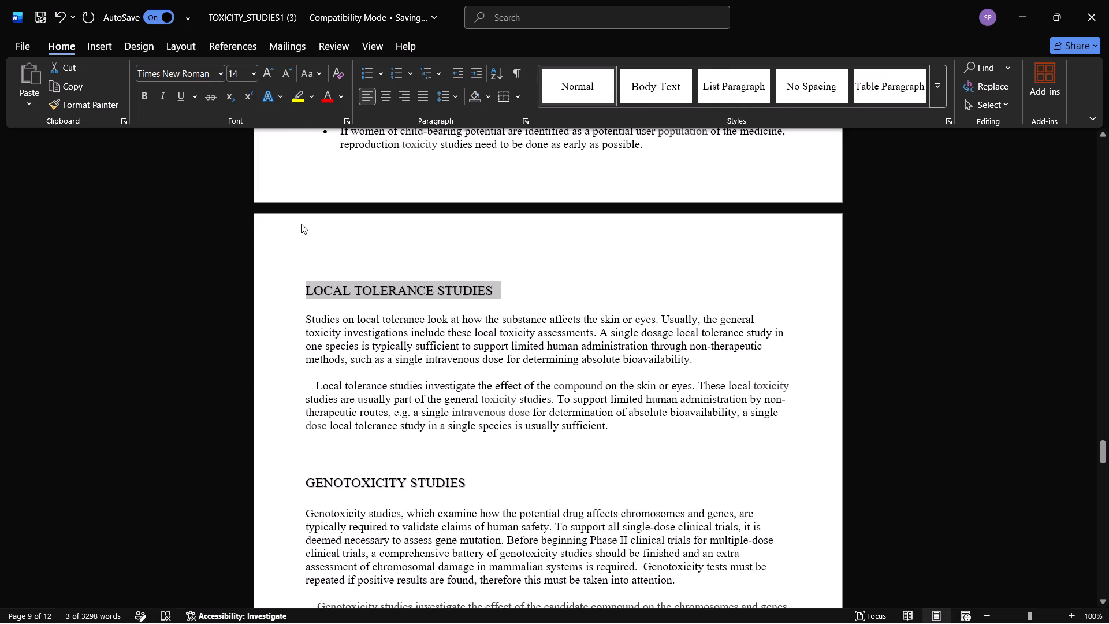
Apply the plain black text effect preset to the REPRODUCTIVE TOXICITY STUDIES heading.
scroll(301, 224, "up", 2)
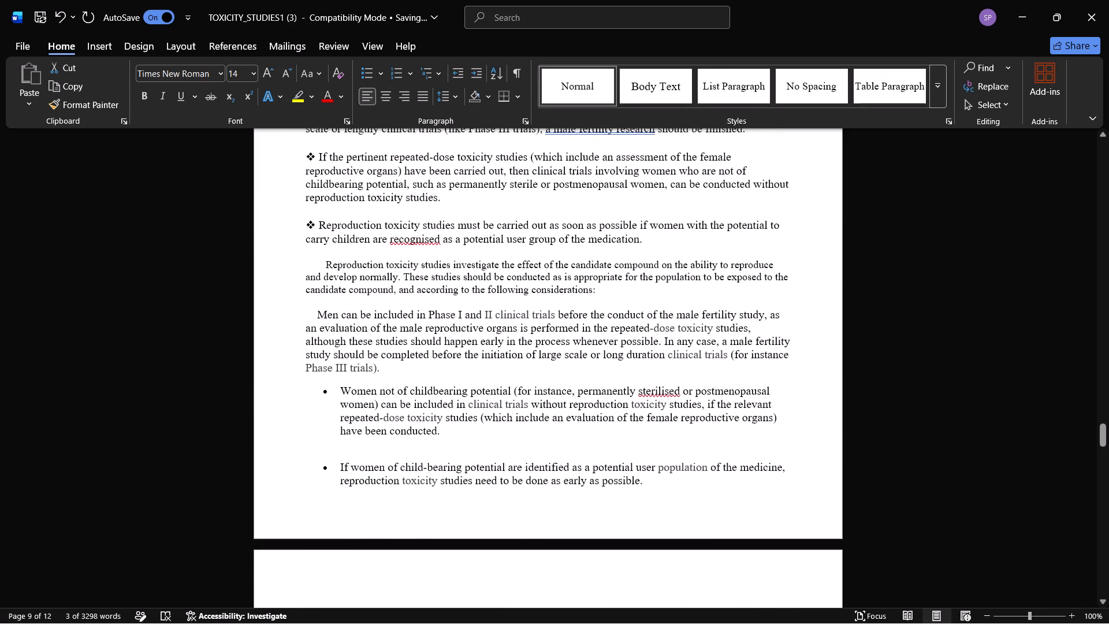
scroll(301, 224, "up", 2)
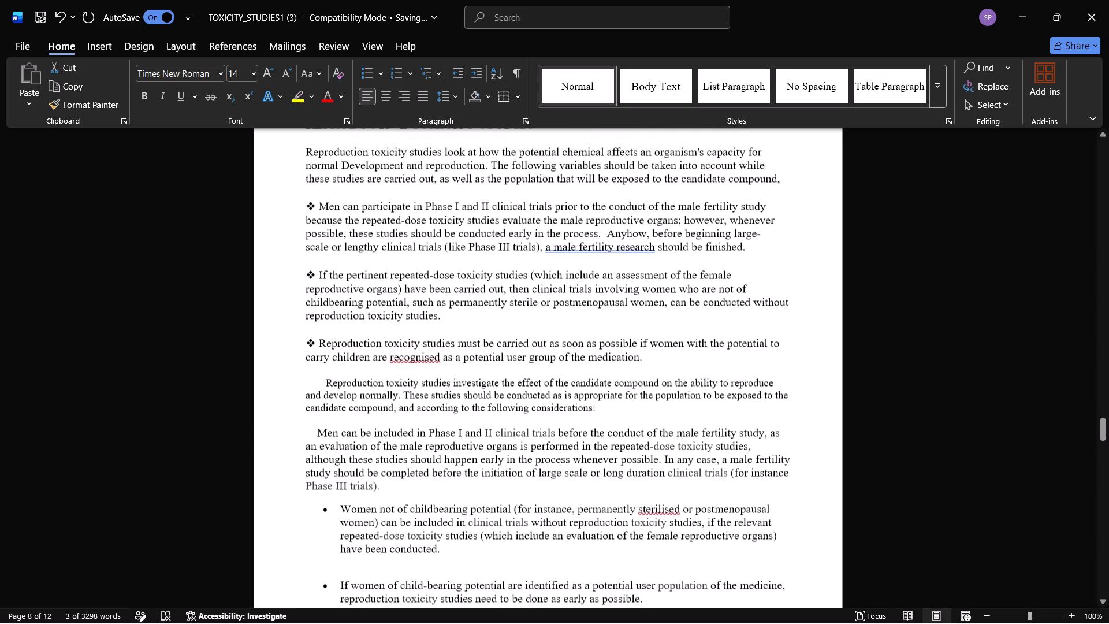
scroll(301, 224, "up", 1)
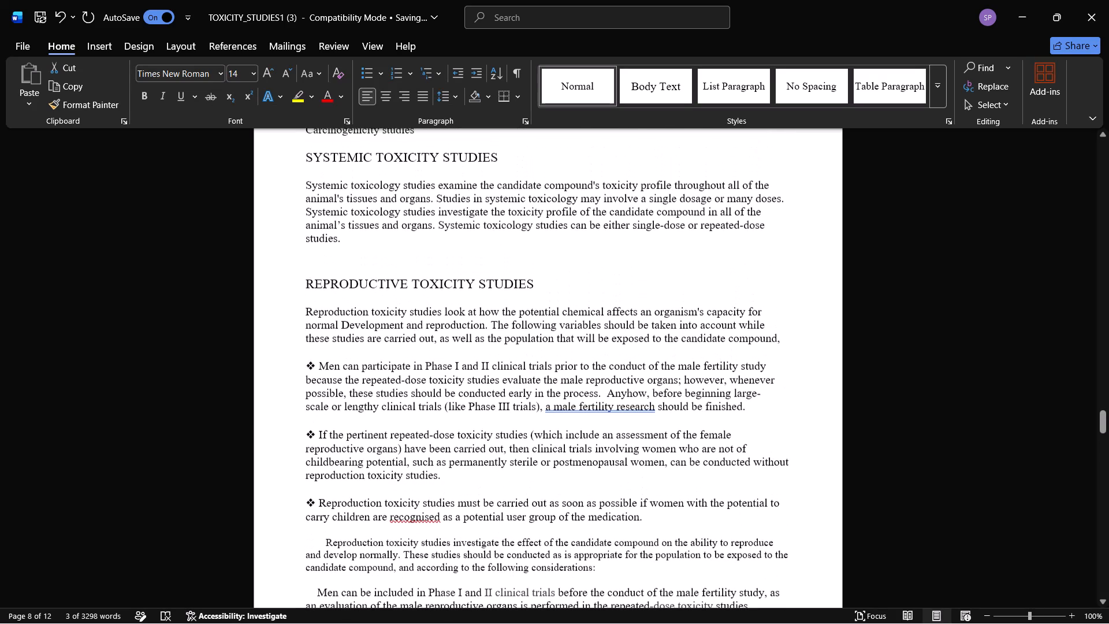
left_click_drag(304, 280, 497, 294)
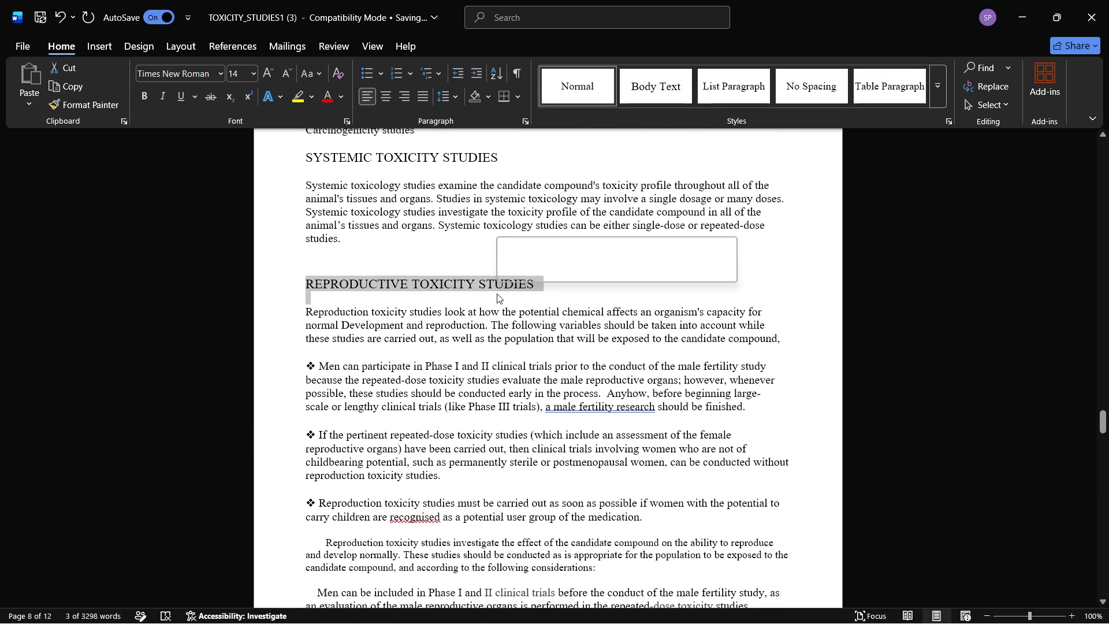
left_click(263, 94)
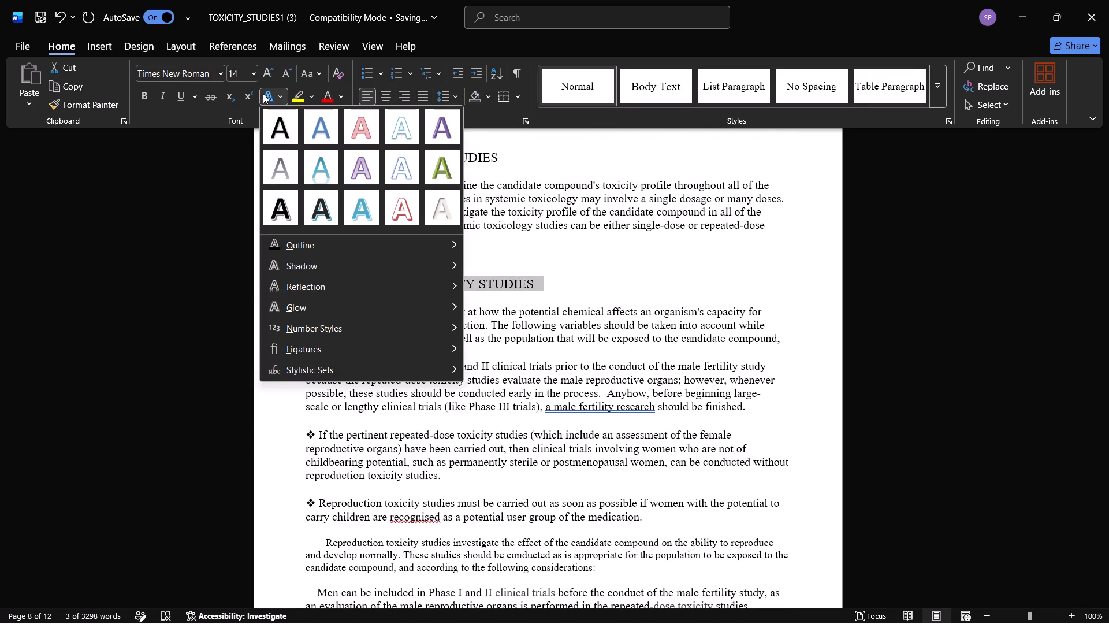
left_click(280, 128)
Apply the plain black text effect preset to the SYSTEMIC TOXICITY STUDIES heading.
scroll(280, 128, "up", 2)
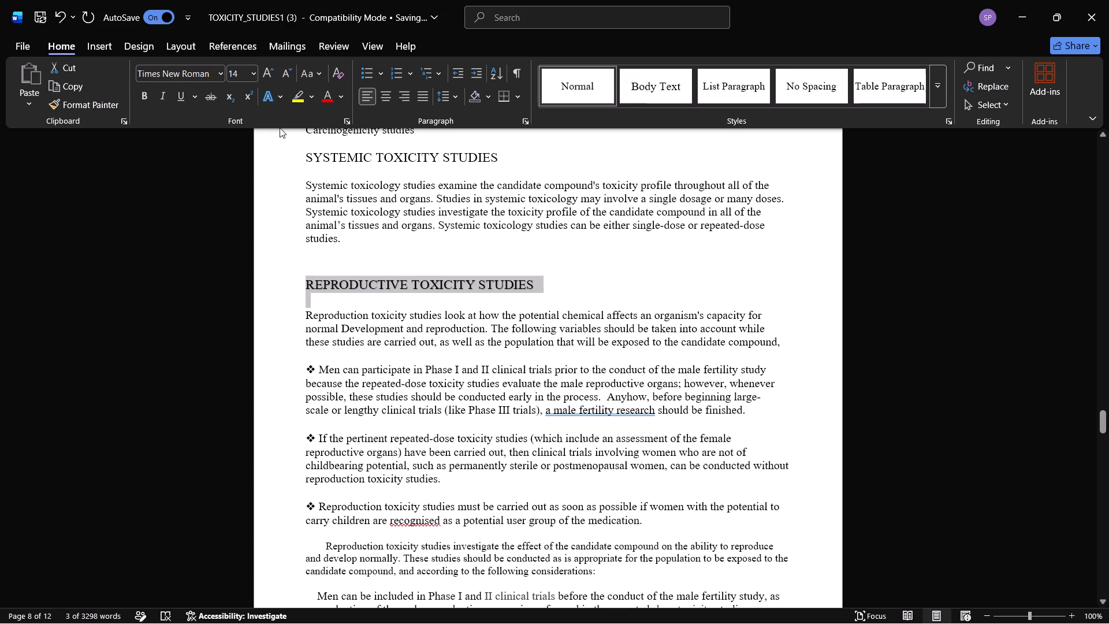
scroll(280, 128, "up", 1)
scroll(317, 330, "up", 1)
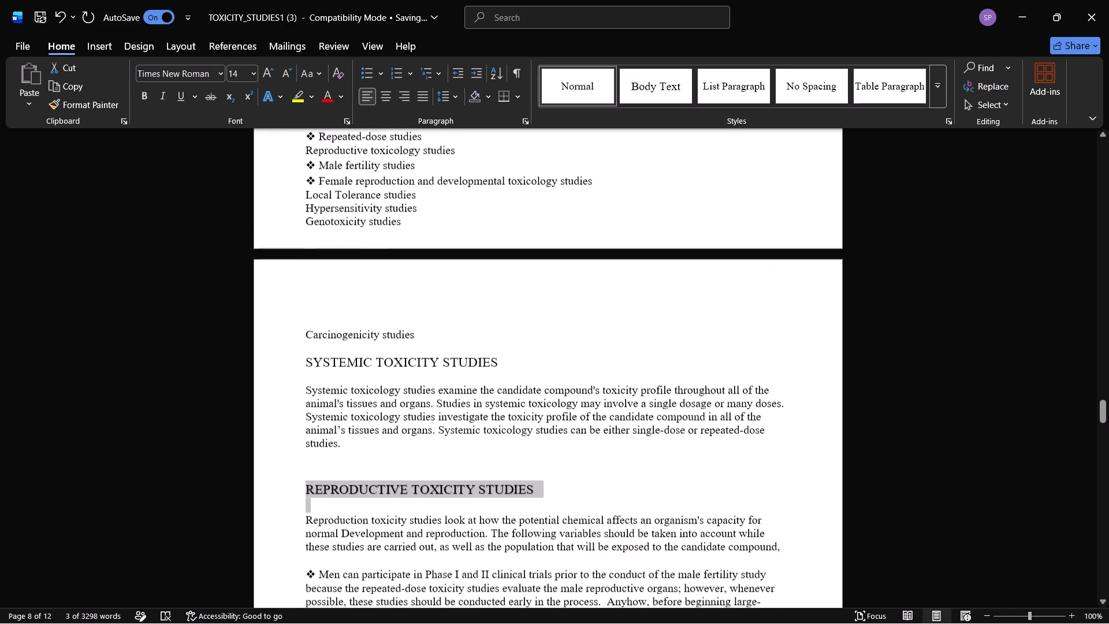
scroll(317, 330, "up", 1)
left_click_drag(302, 372, 304, 372)
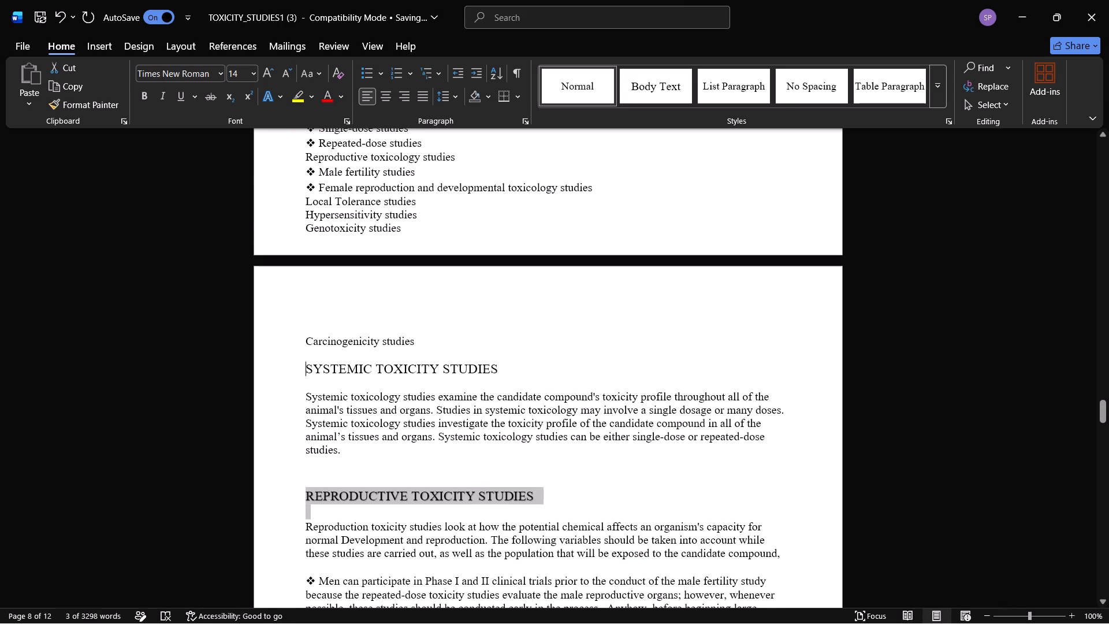
left_click_drag(304, 372, 473, 370)
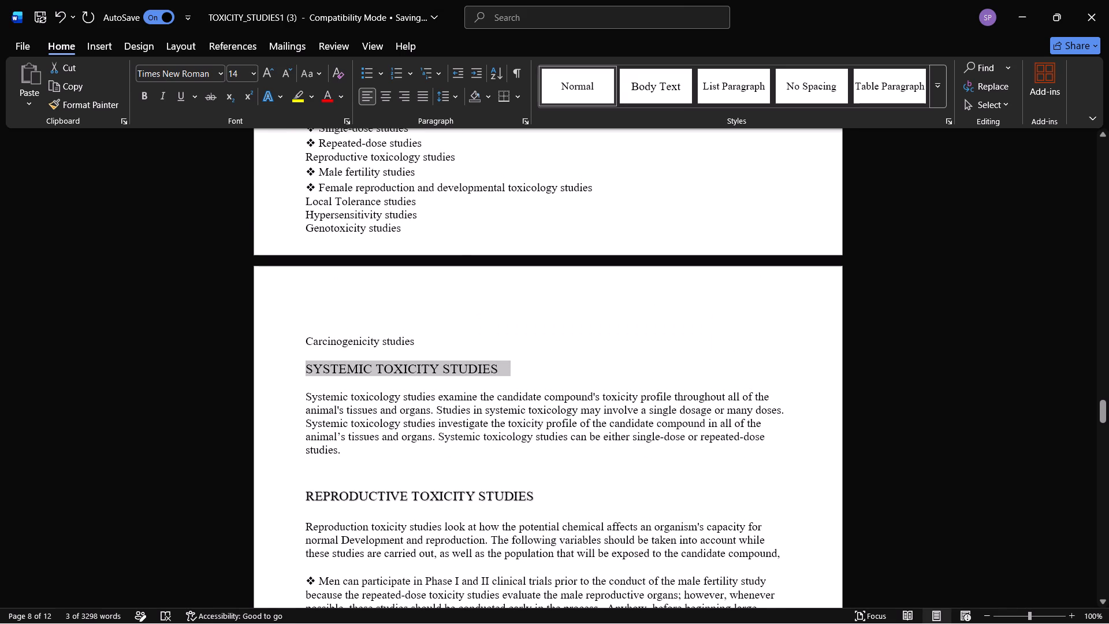
left_click(279, 95)
left_click(277, 138)
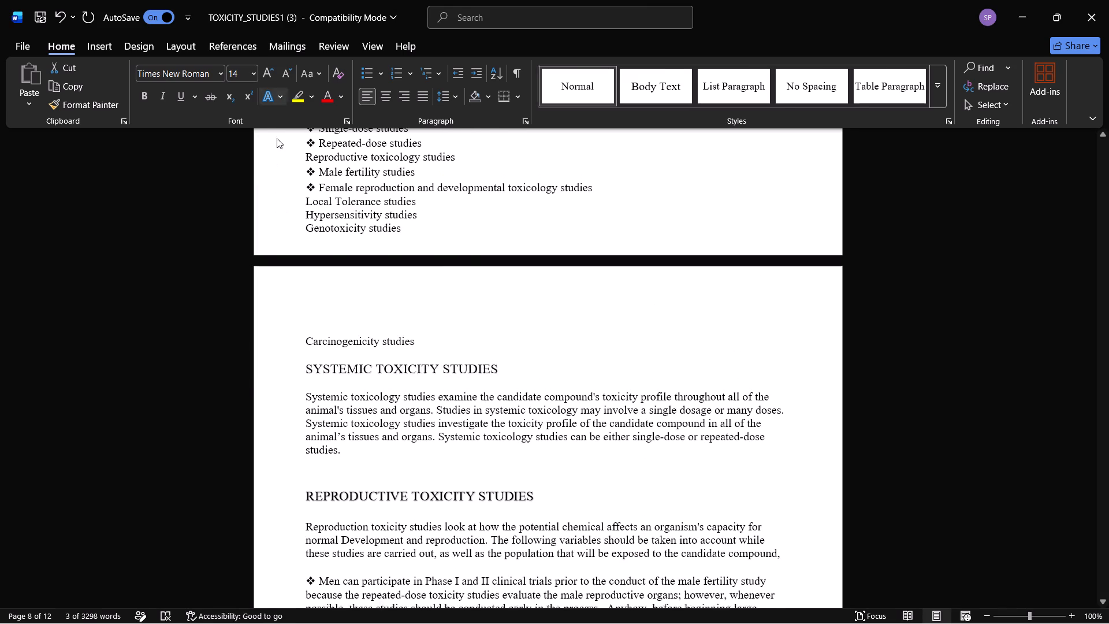
Replace the TOXICOLOGY TESTING METHODS heading with a line break.
scroll(281, 301, "up", 2)
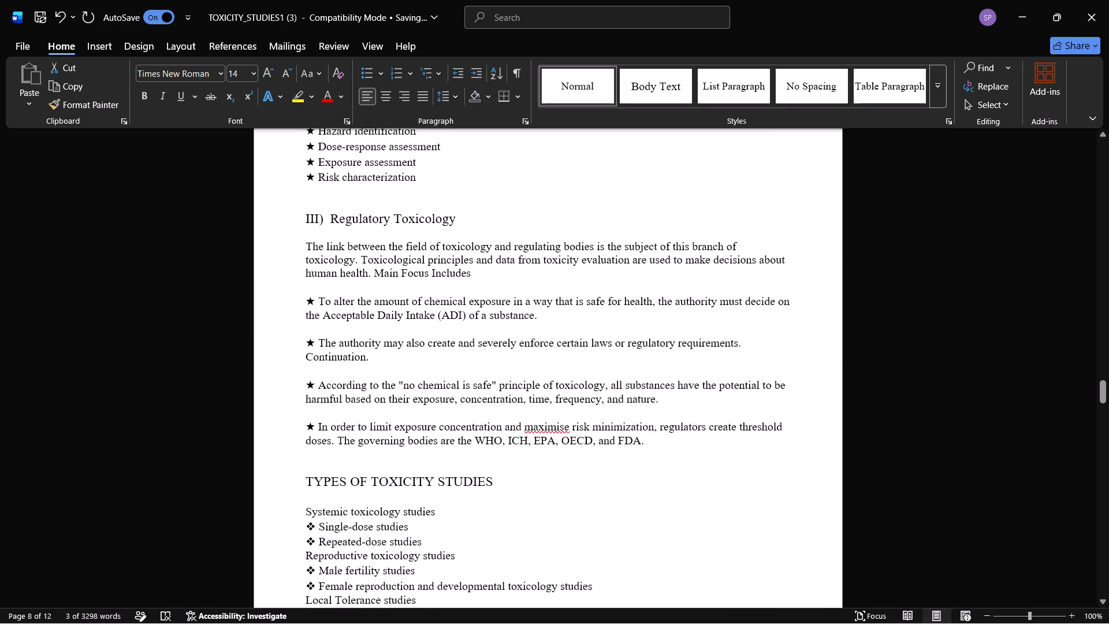
scroll(281, 301, "down", 5)
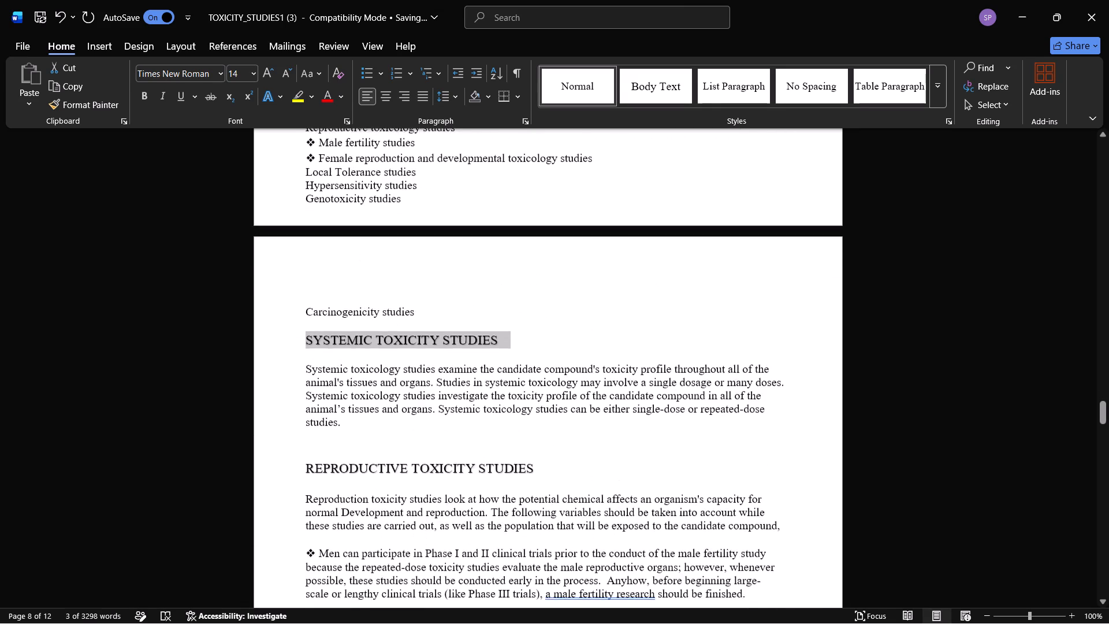
scroll(281, 301, "down", 5)
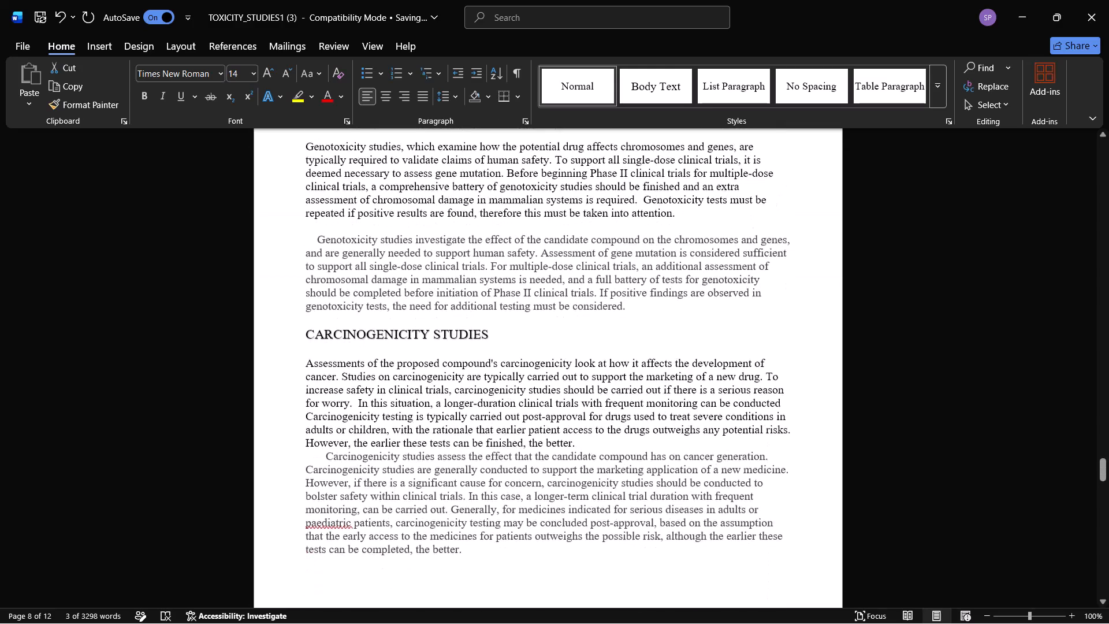
scroll(281, 301, "down", 2)
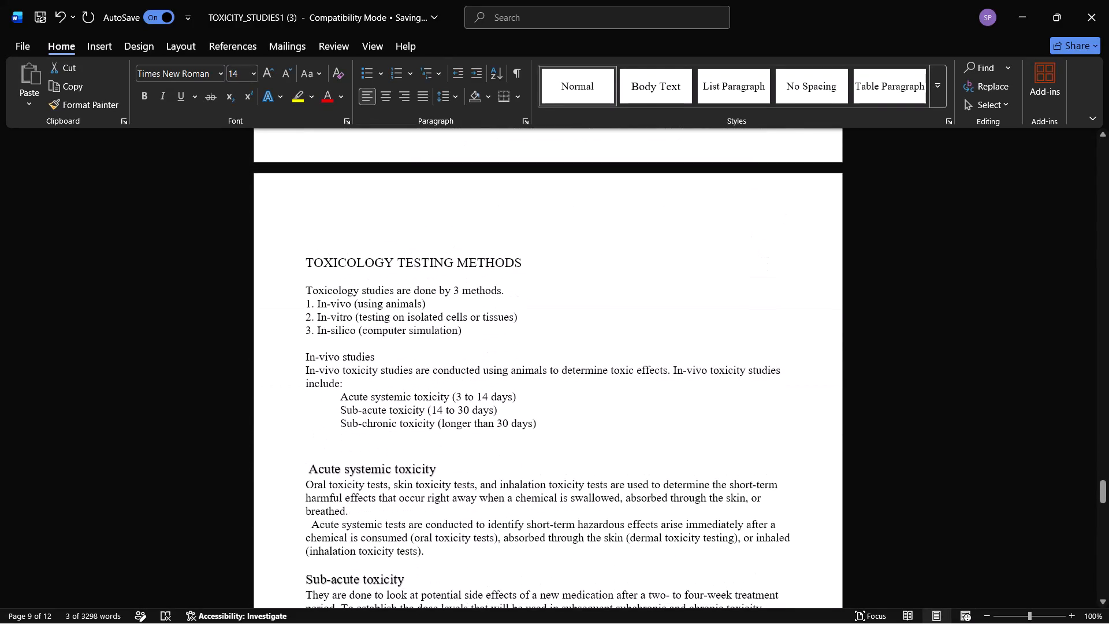
left_click(296, 262)
left_click_drag(297, 259, 538, 253)
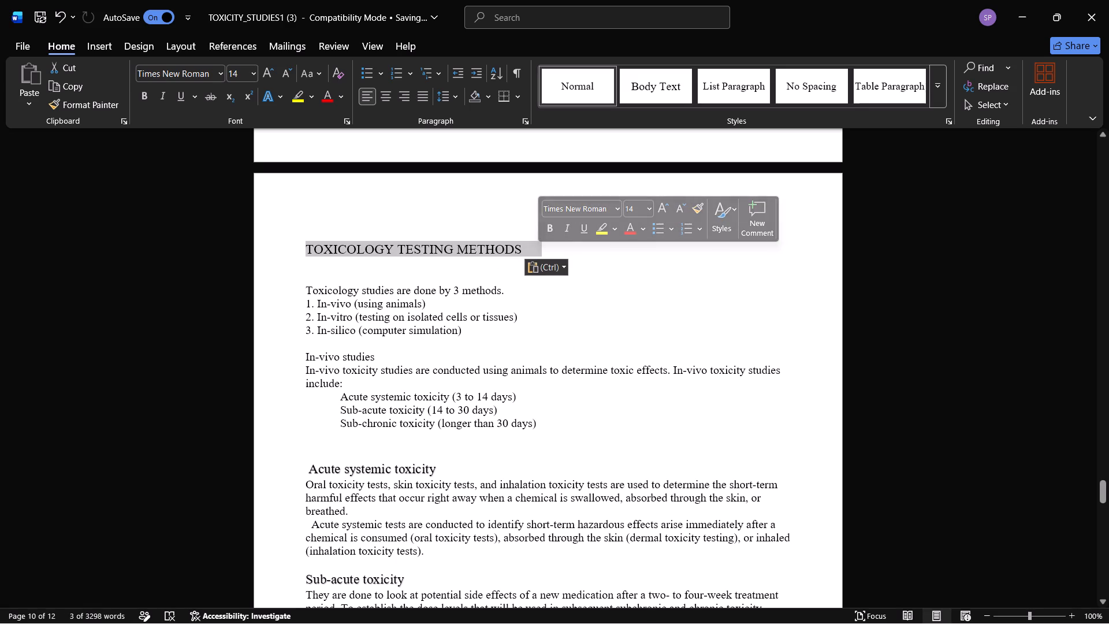
key("Return")
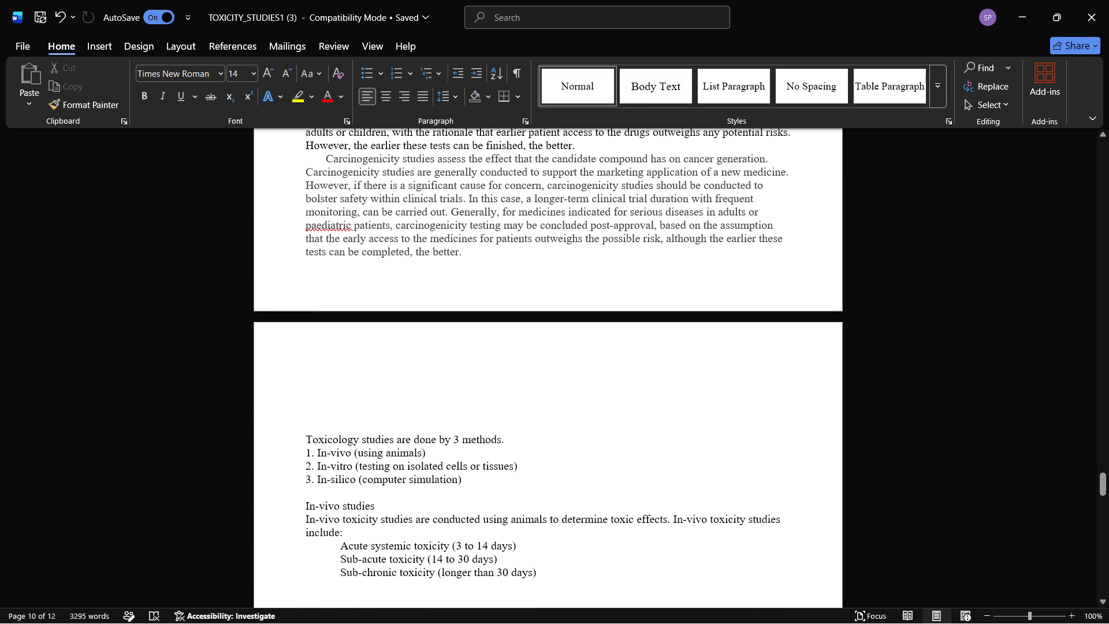
Remove the extra empty lines above "Toxicology studies are done by 3 methods." and place the cursor on the line above it.
scroll(351, 357, "down", 1)
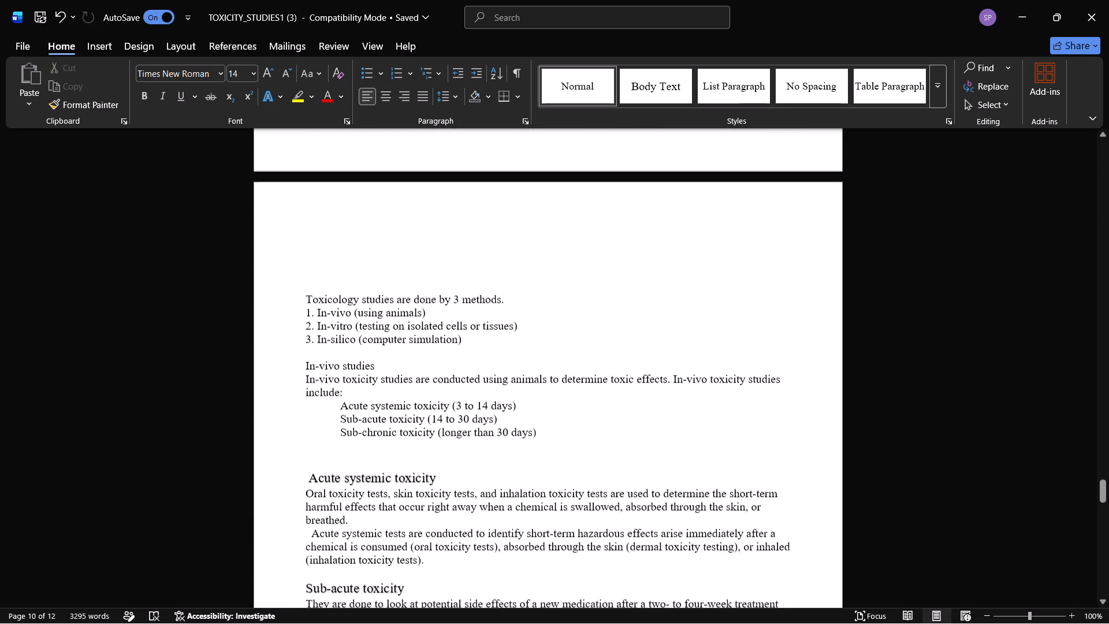
scroll(351, 357, "up", 2)
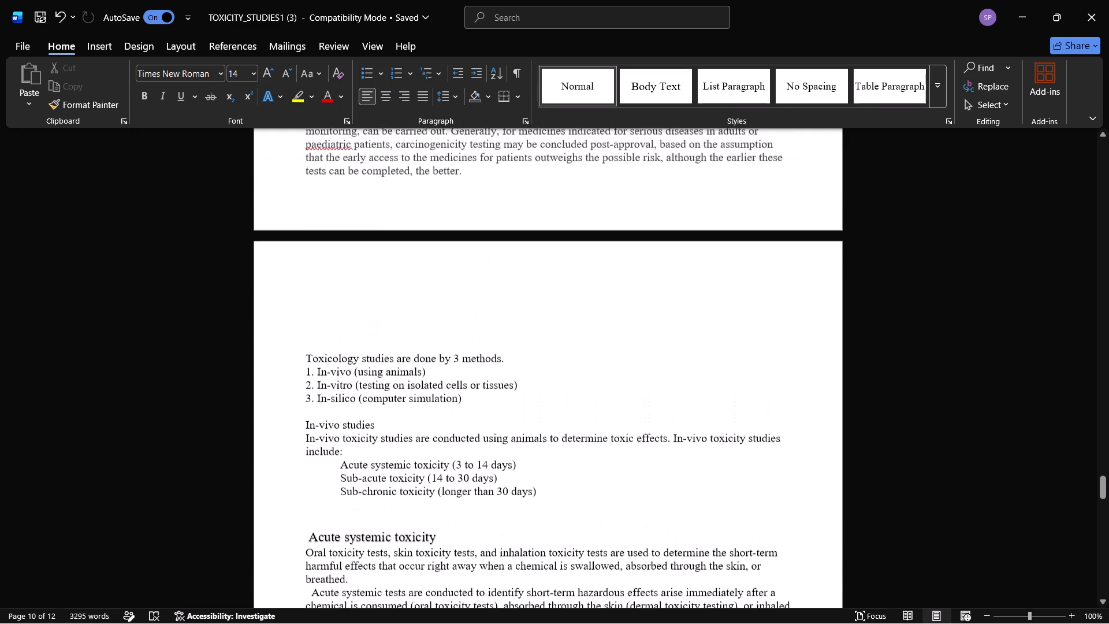
scroll(351, 357, "up", 1)
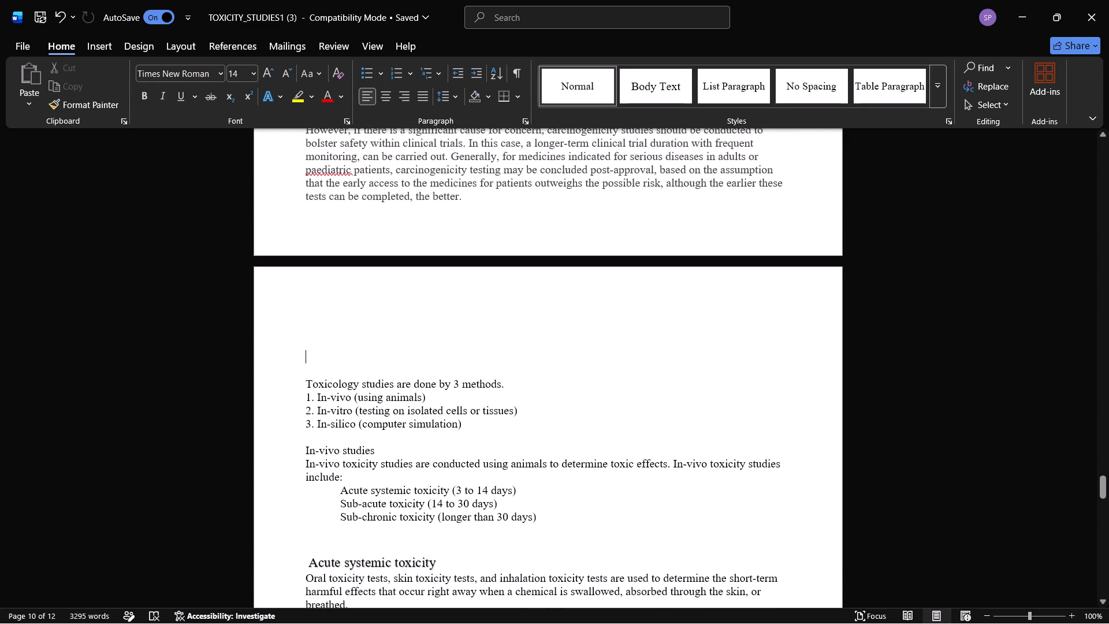
key("Return")
key("Return")
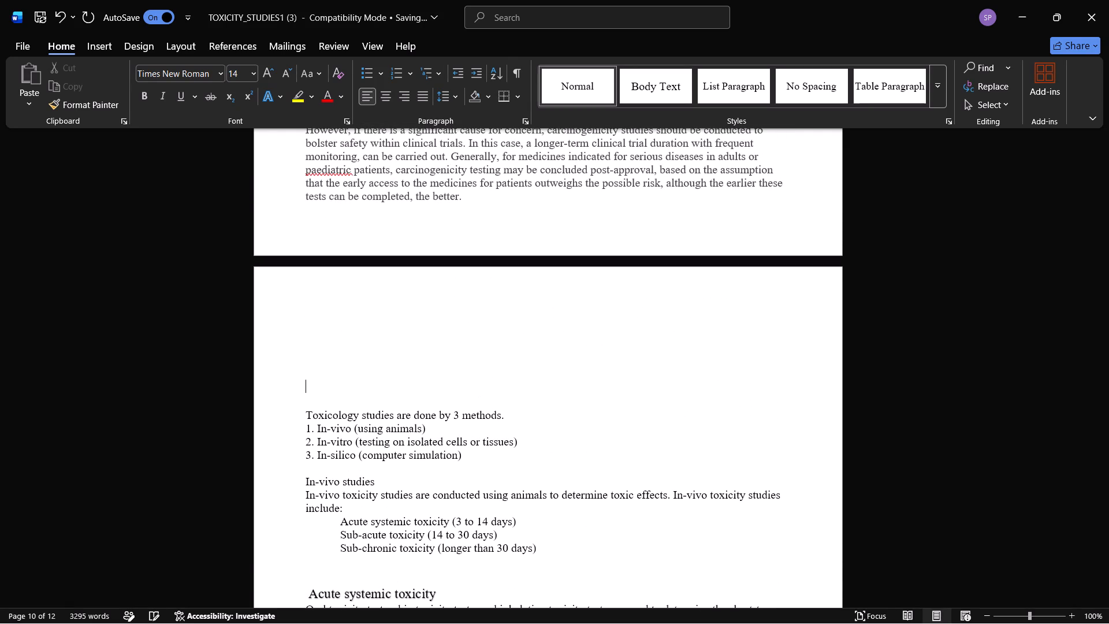
key("BackSpace")
key("BackSpace")
key("BackSpace")
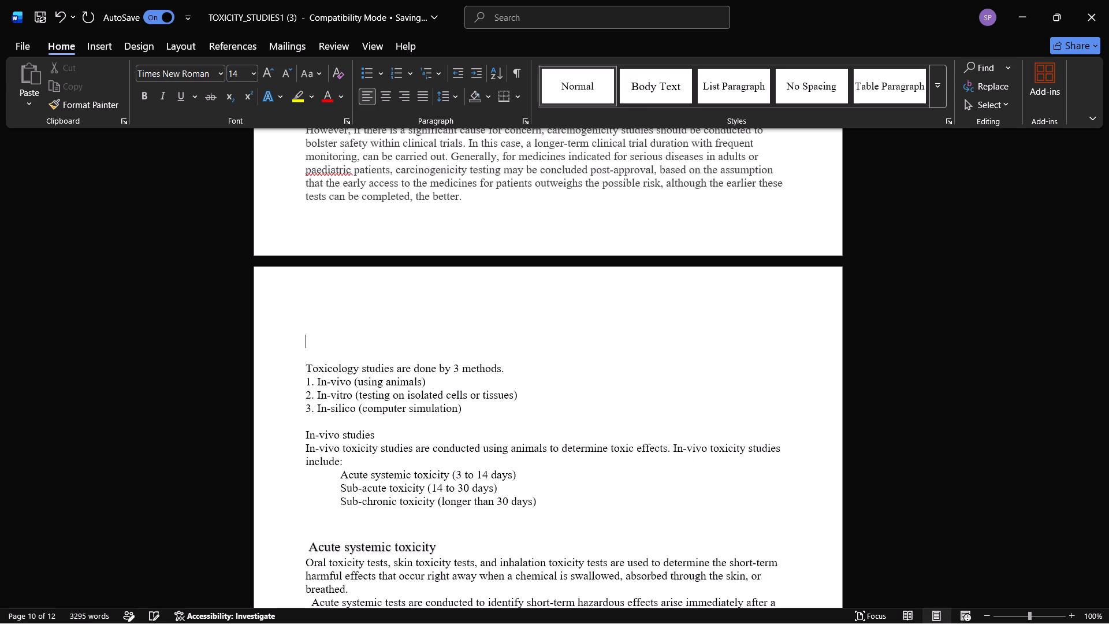
key("BackSpace")
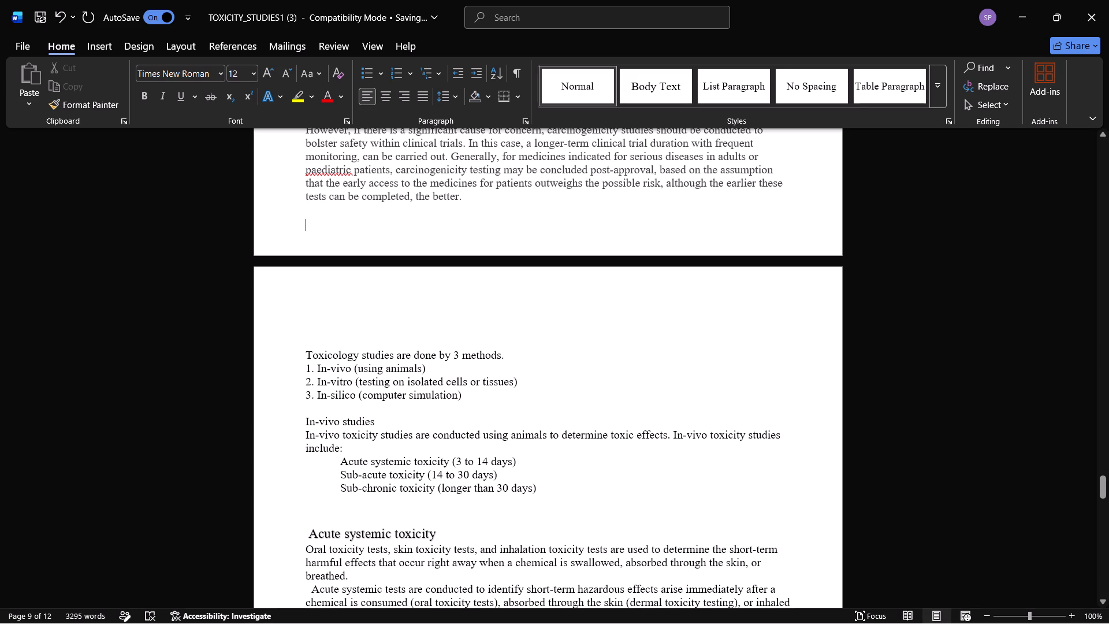
left_click(310, 341)
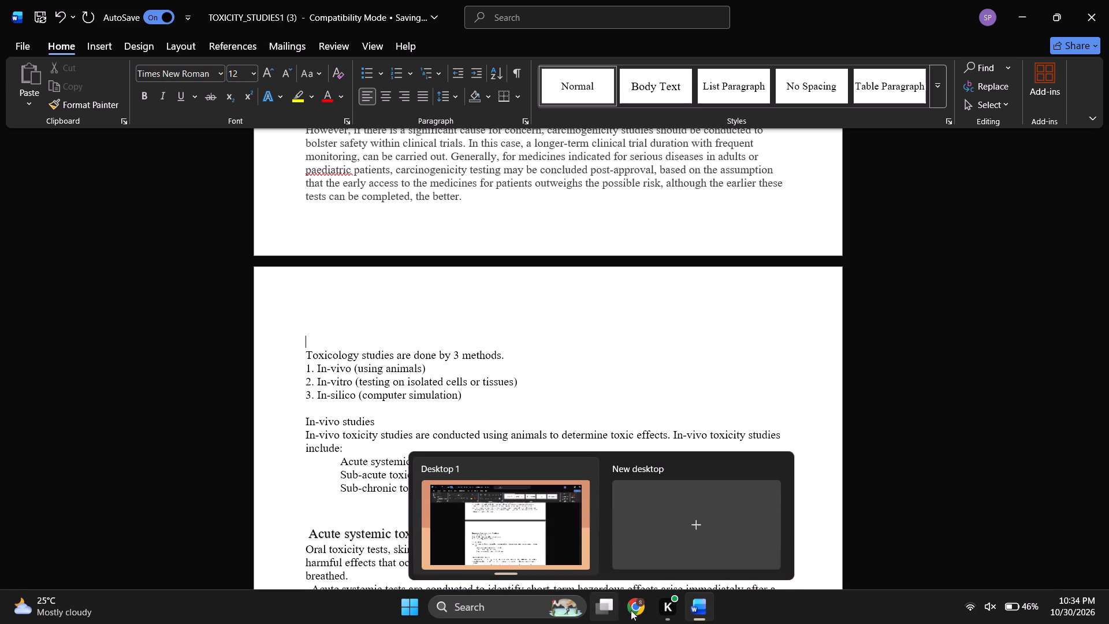
Switch to Chrome, search Google for "about toxicity studies articles" and open the ResearchGate result TOXICITY STUDIES -AN OVERVIEW.
left_click(639, 608)
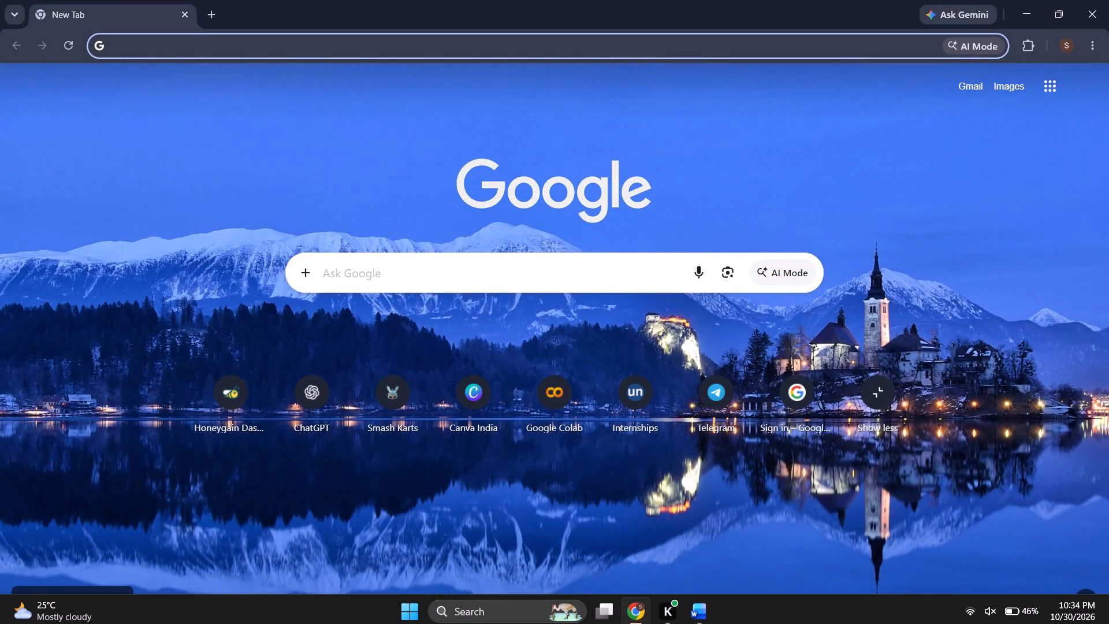
left_click(472, 259)
left_click(383, 338)
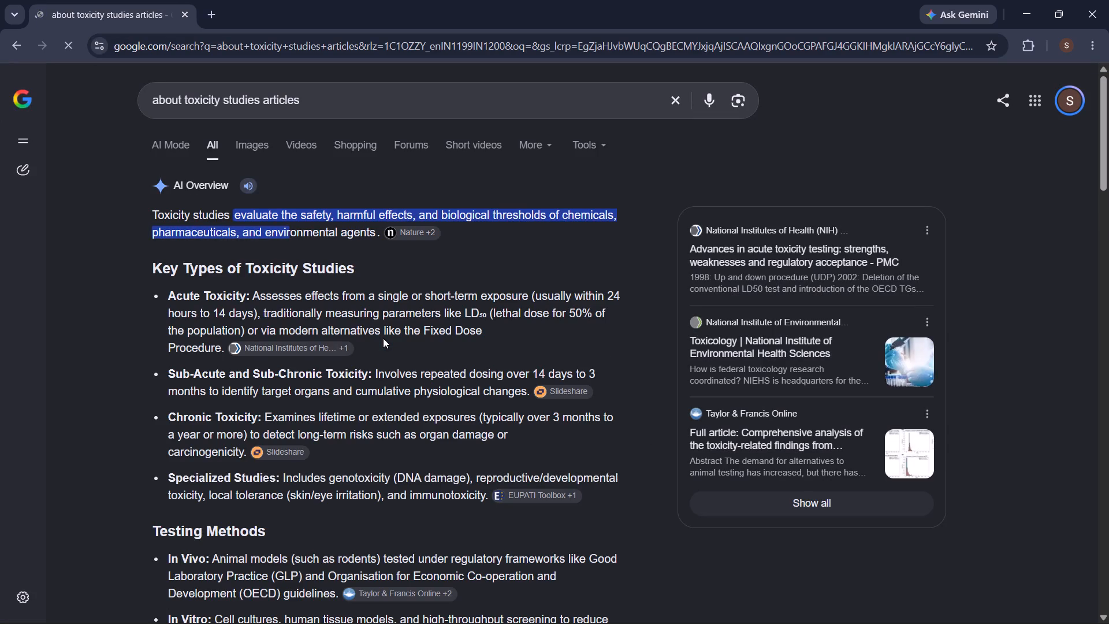
scroll(383, 338, "down", 7)
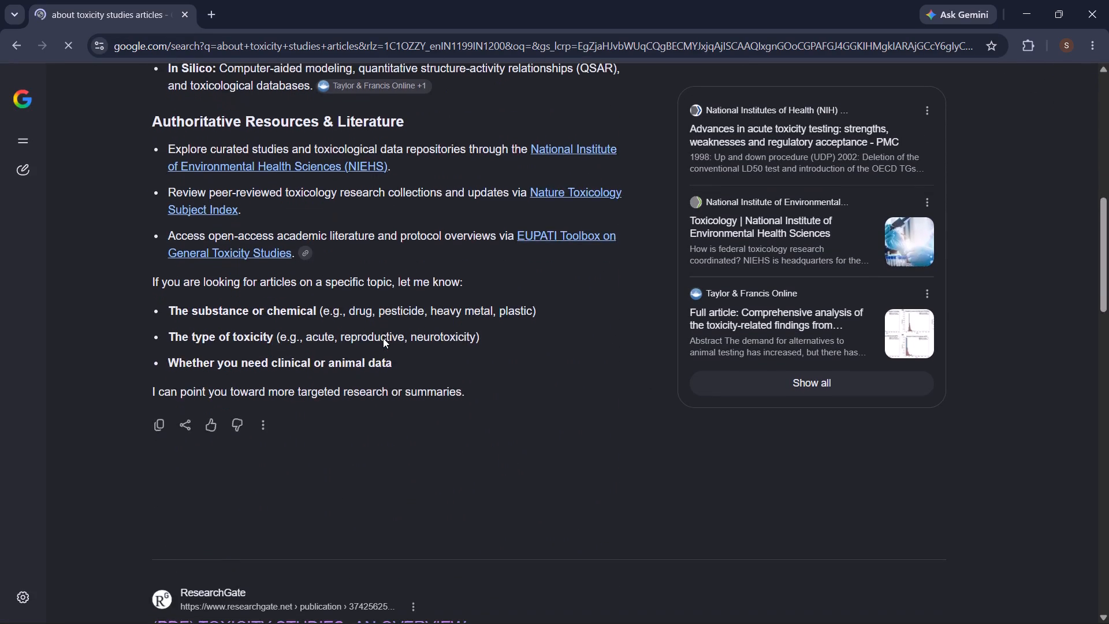
scroll(383, 338, "down", 1)
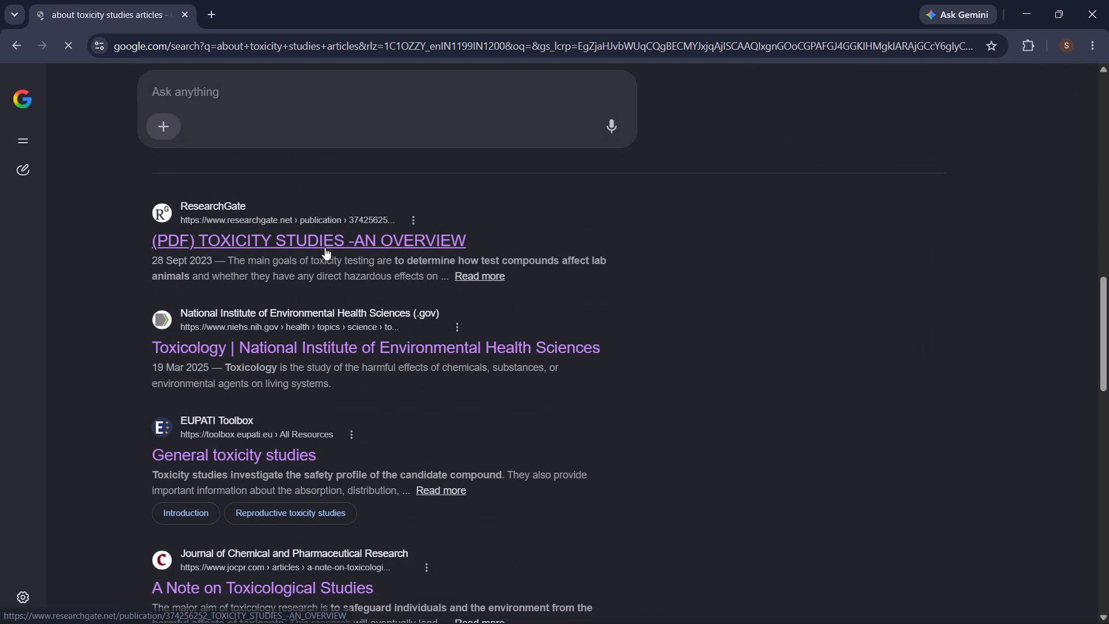
left_click(325, 247)
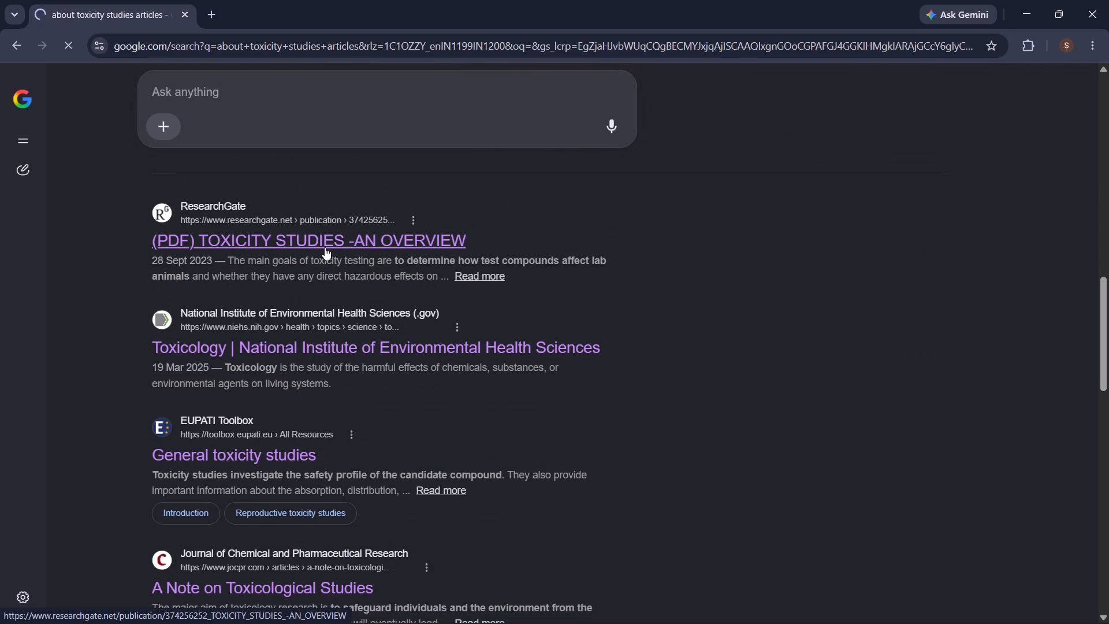
left_click(325, 247)
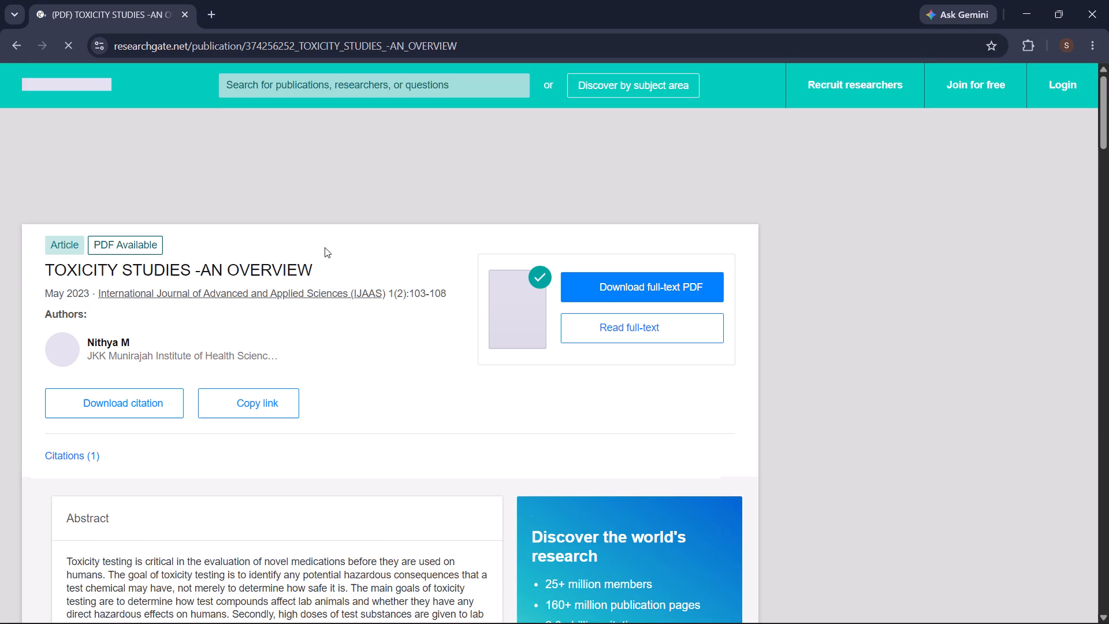
Copy the heading text TOXICOLOGY TESTING METHODS from the article, leaving out the [10] reference.
scroll(325, 247, "down", 10)
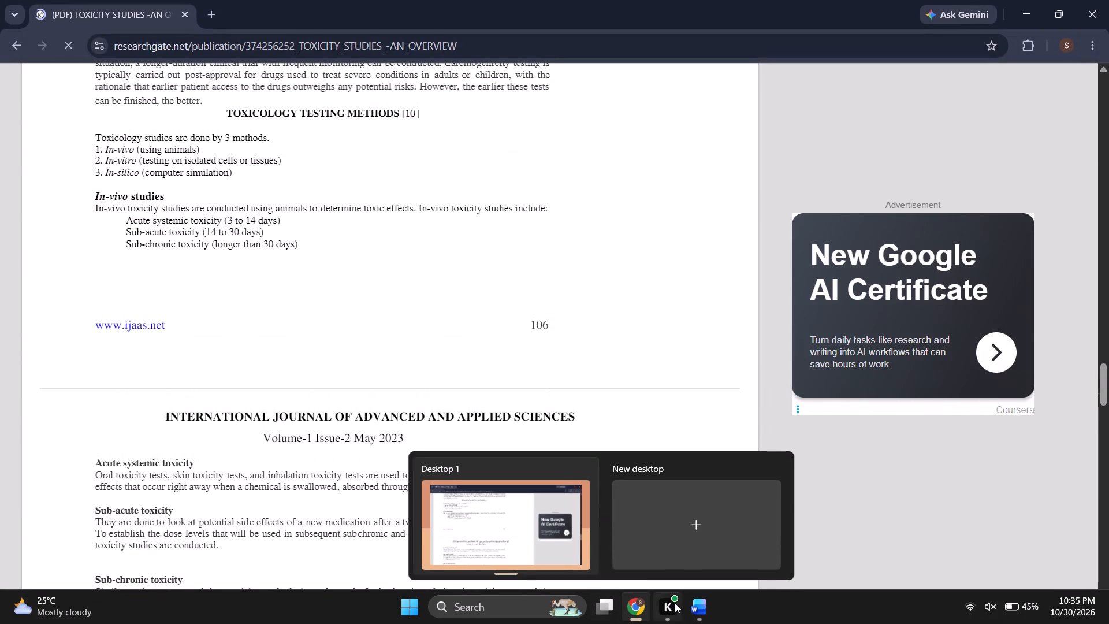
left_click(690, 604)
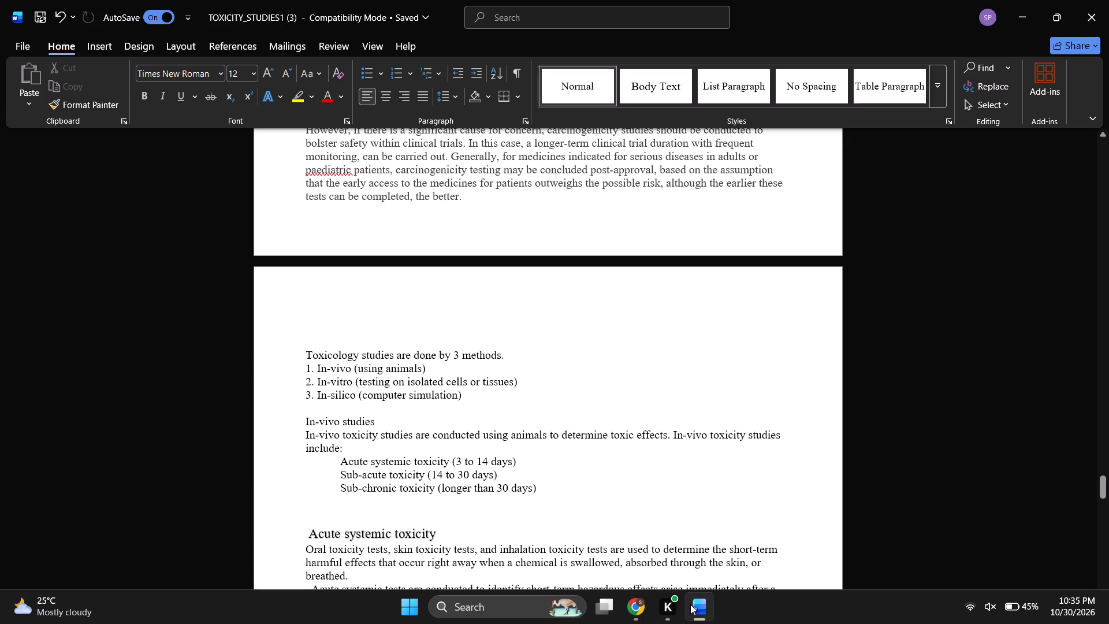
left_click(639, 611)
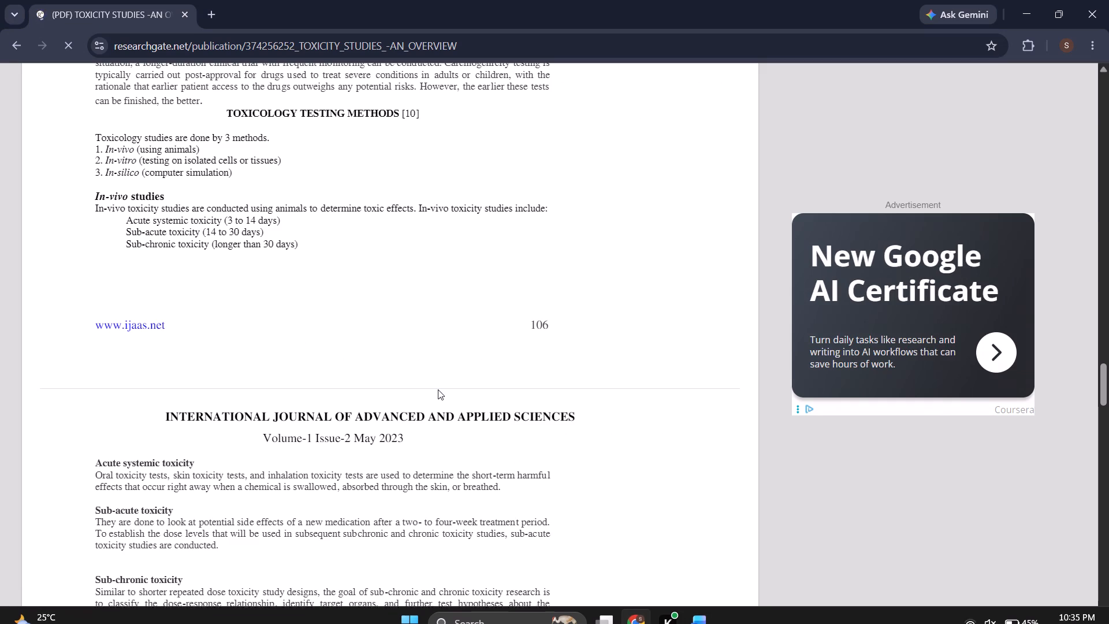
left_click(224, 106)
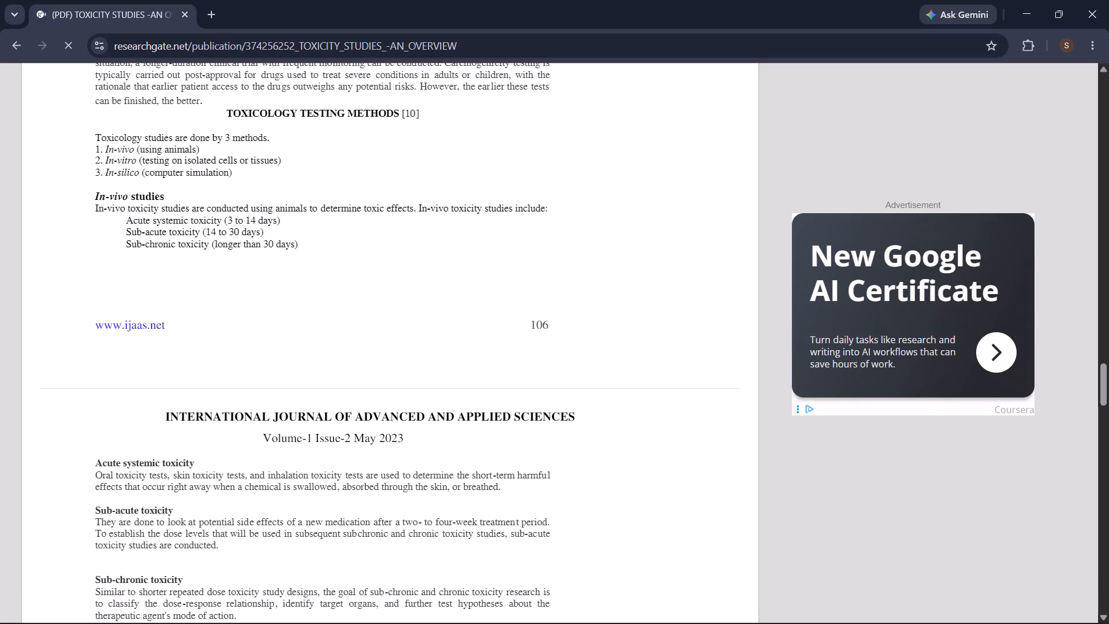
left_click_drag(225, 113, 397, 113)
key("ctrl+c")
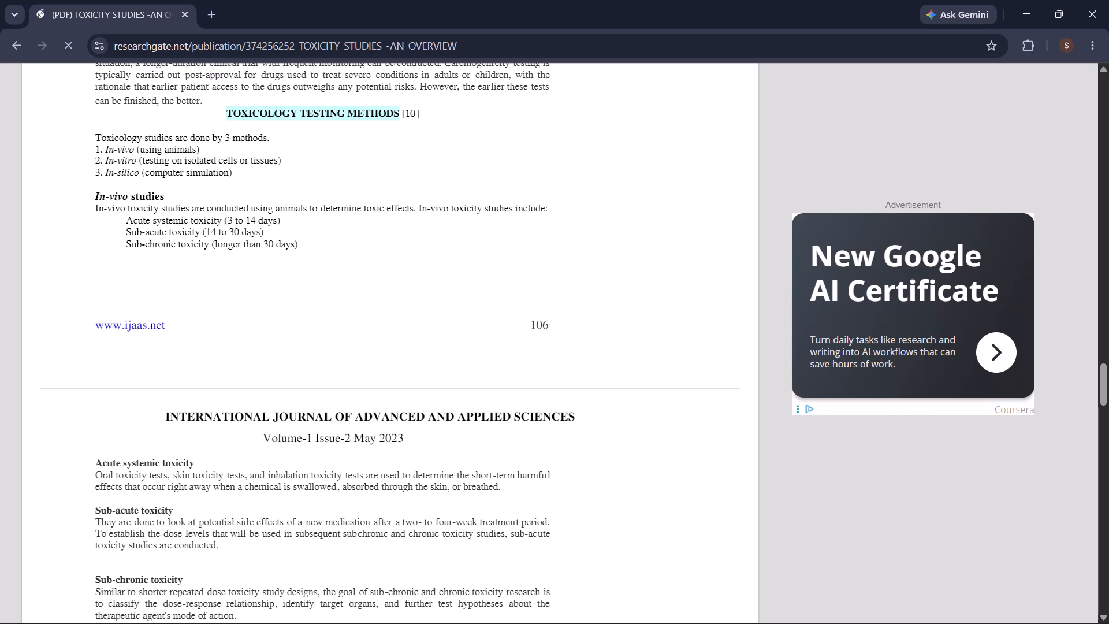
left_click(397, 113)
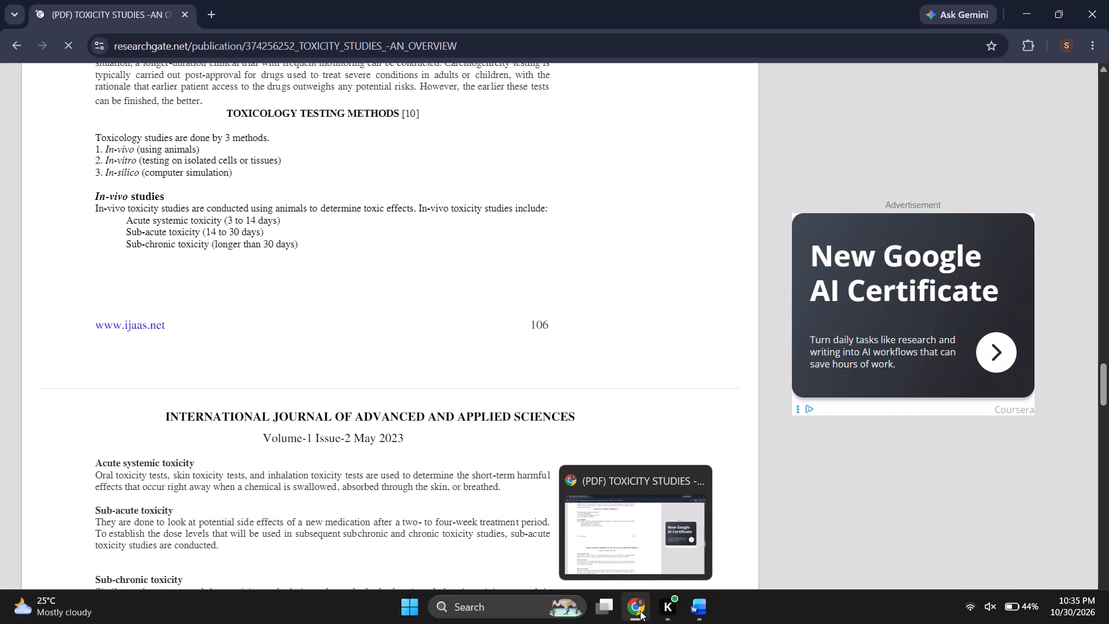
Switch to Word and paste the copied TOXICOLOGY TESTING METHODS heading above "Toxicology studies are done by 3 methods.", leaving an empty line between them.
left_click(698, 614)
left_click_drag(698, 614, 556, 454)
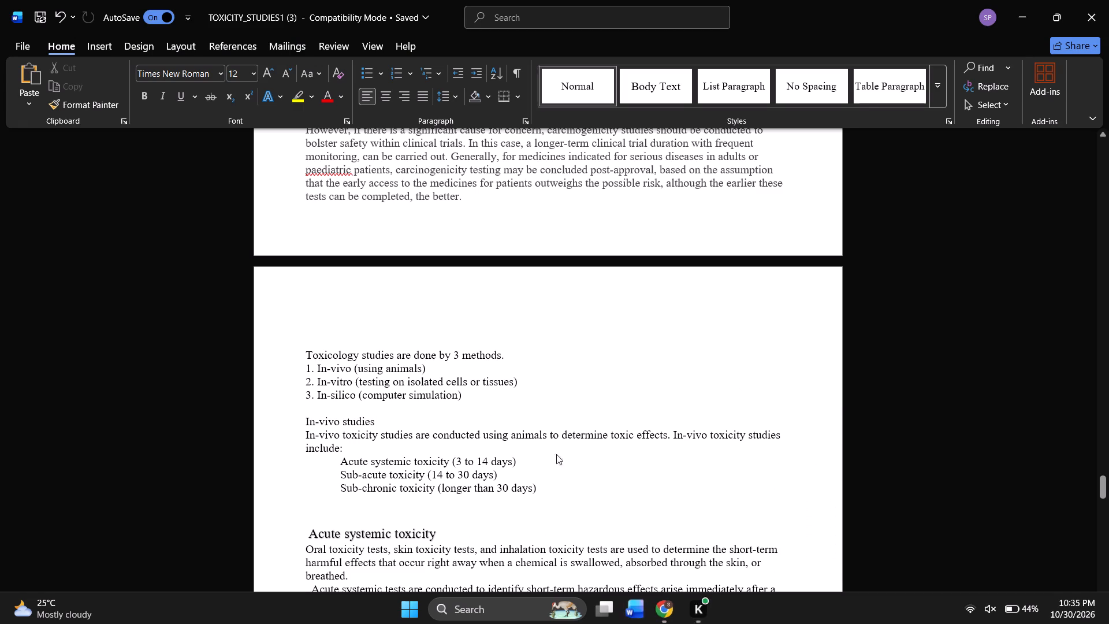
left_click_drag(556, 454, 337, 330)
left_click(337, 330)
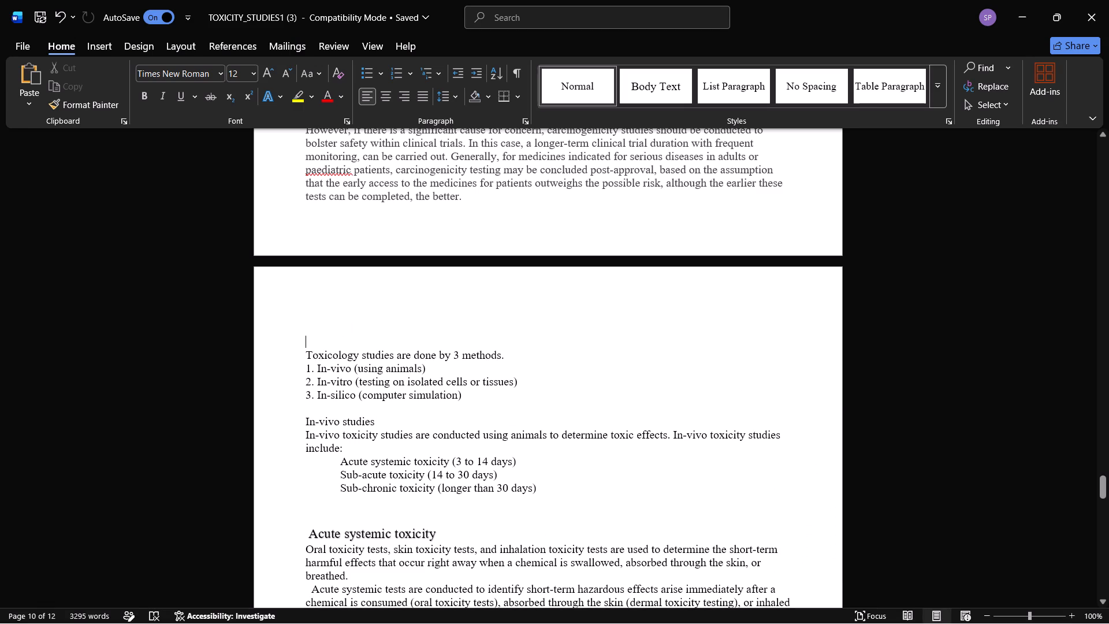
key("Return")
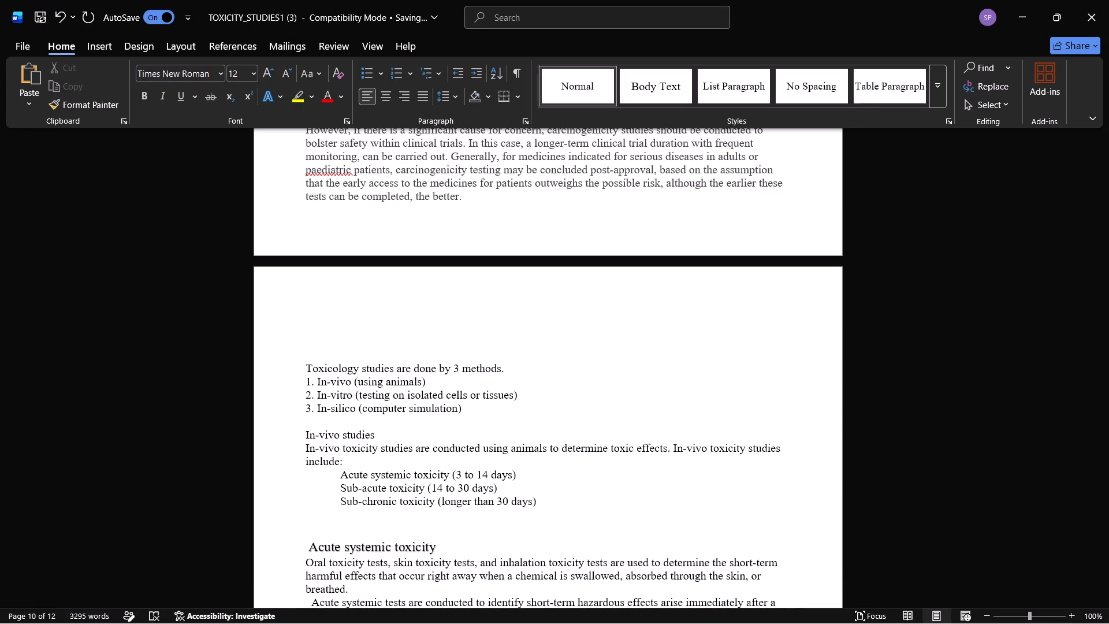
left_click(329, 338)
key("ctrl+v")
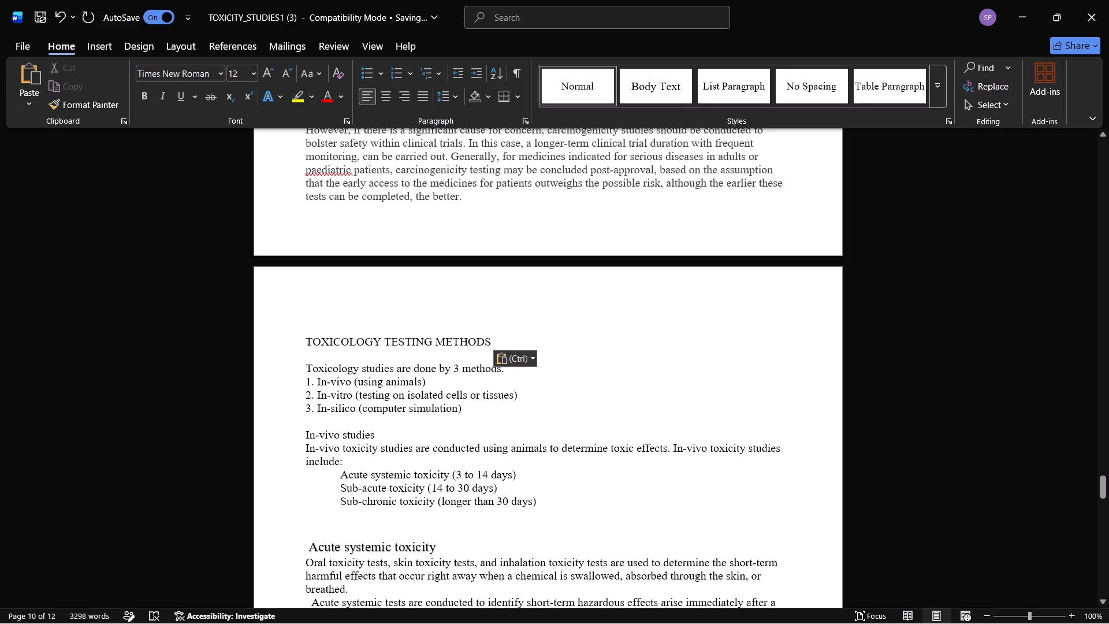
Format the pasted TOXICOLOGY TESTING METHODS heading in size 14 bold.
left_click_drag(291, 339, 408, 346)
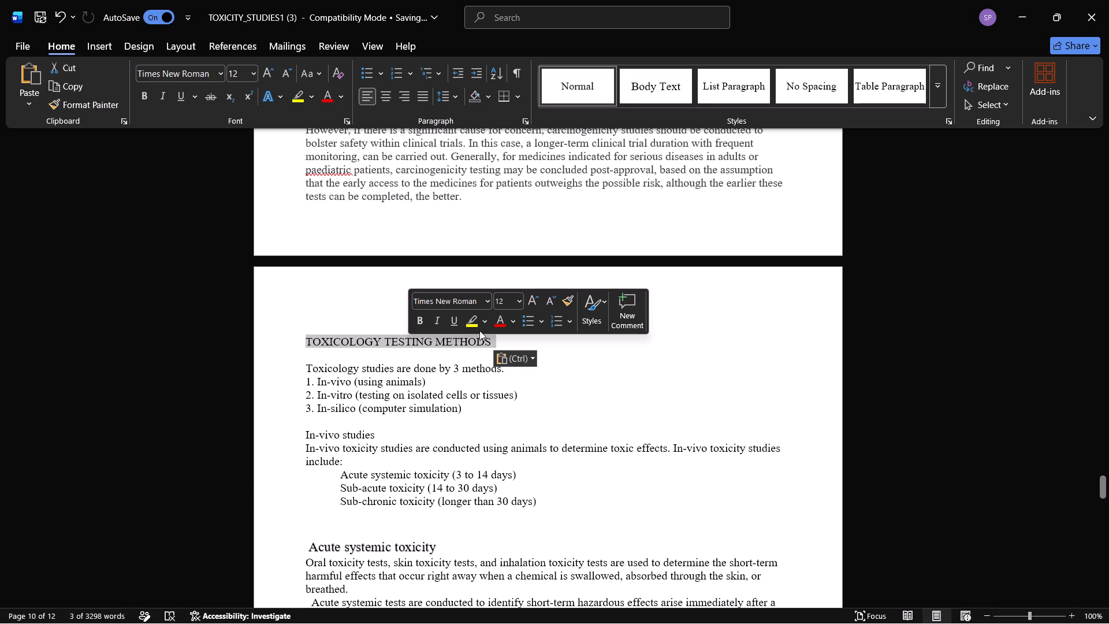
left_click(533, 297)
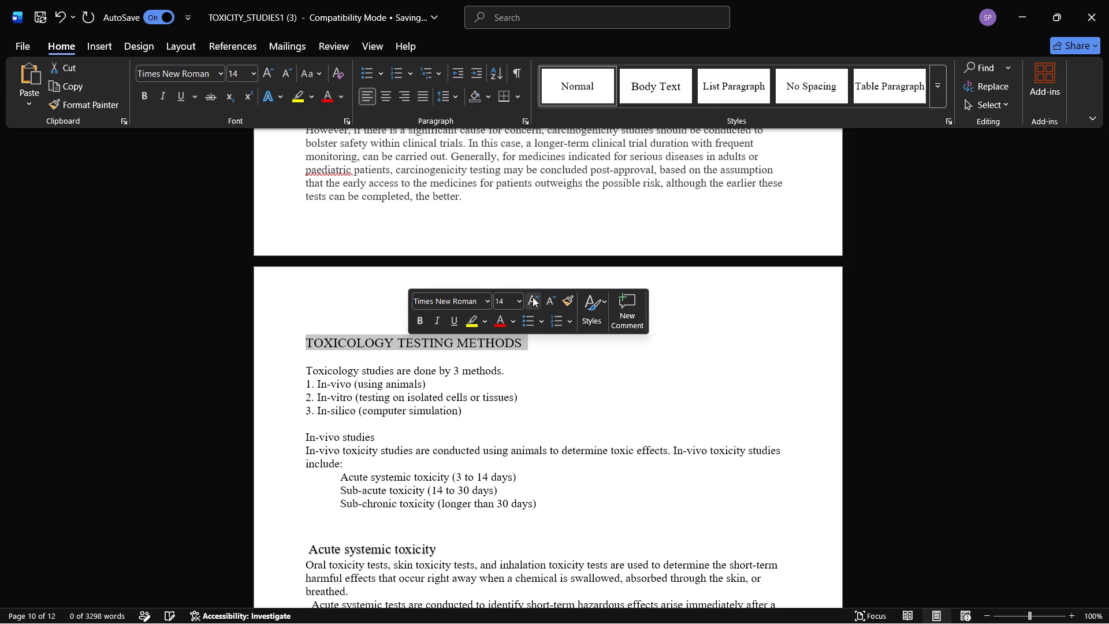
left_click(420, 321)
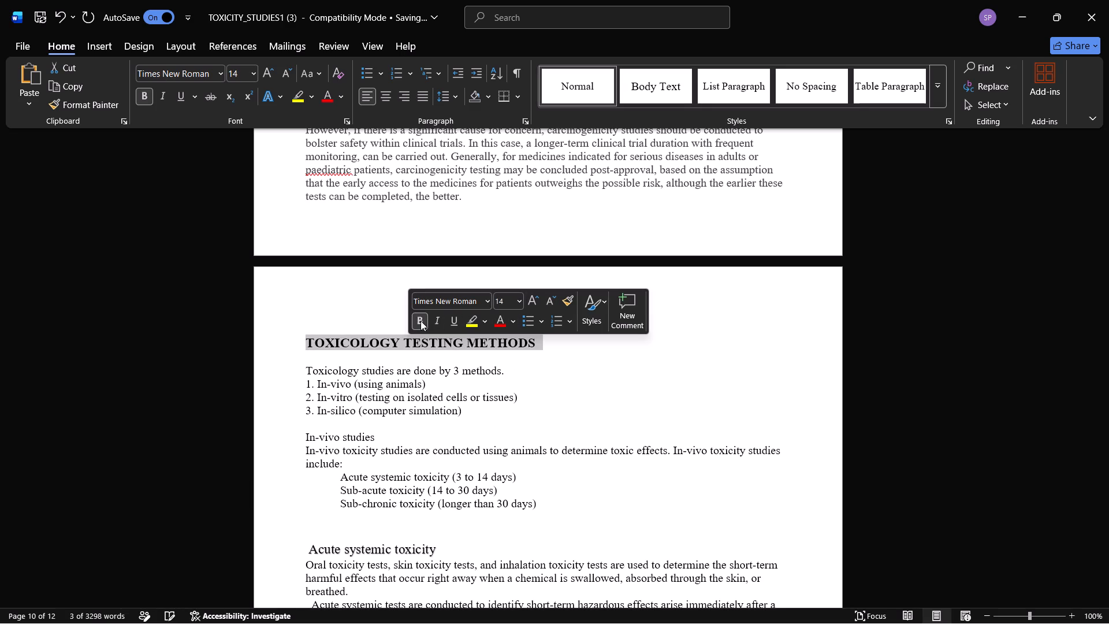
left_click(57, 450)
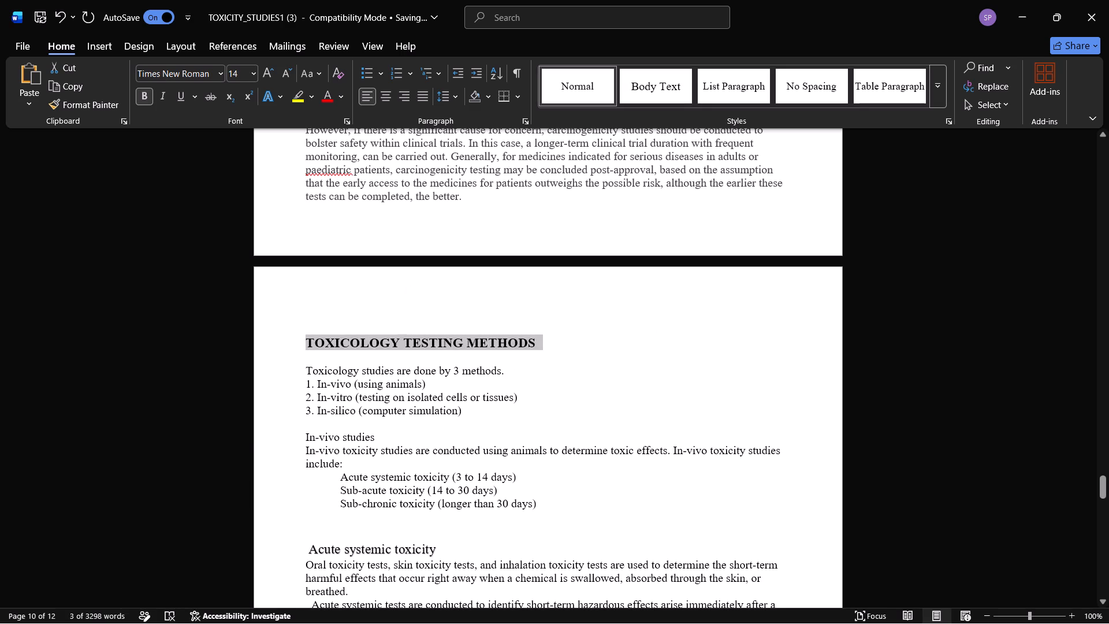
left_click(199, 355)
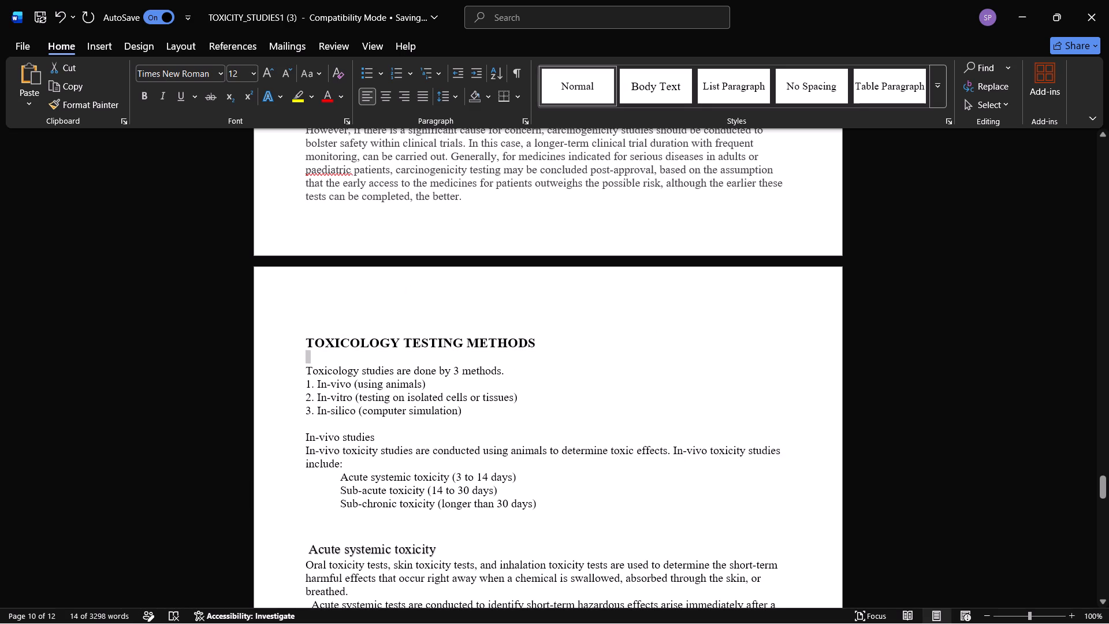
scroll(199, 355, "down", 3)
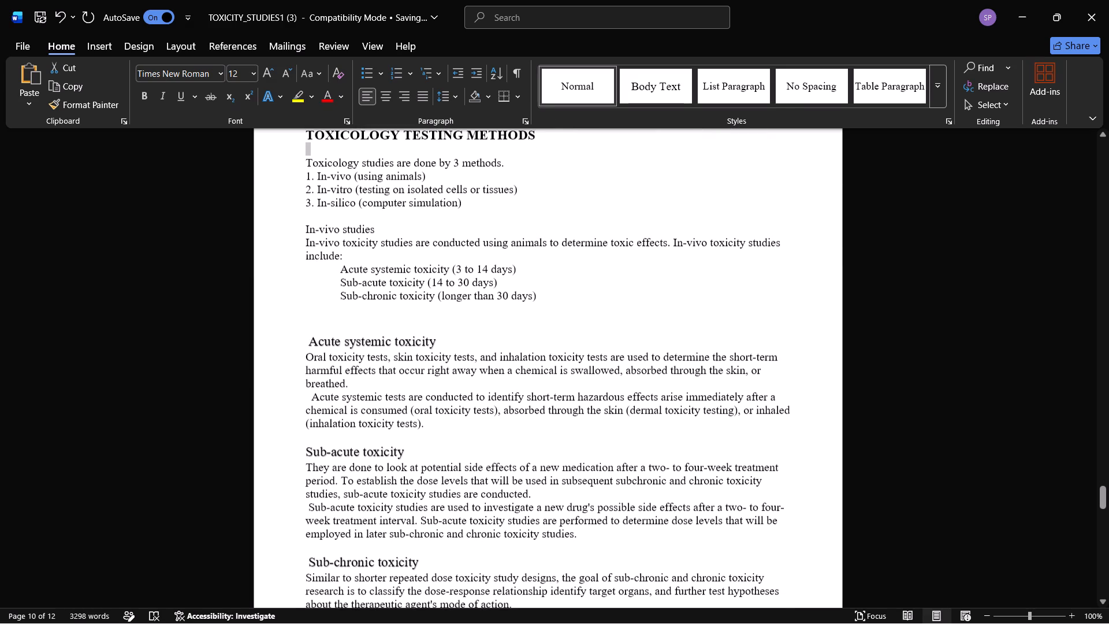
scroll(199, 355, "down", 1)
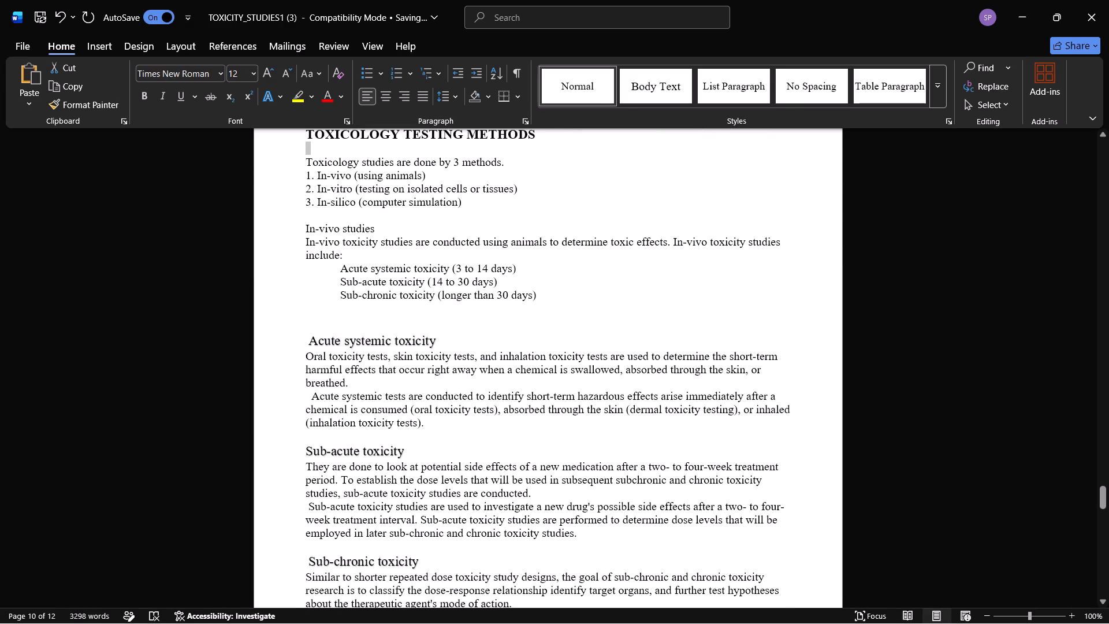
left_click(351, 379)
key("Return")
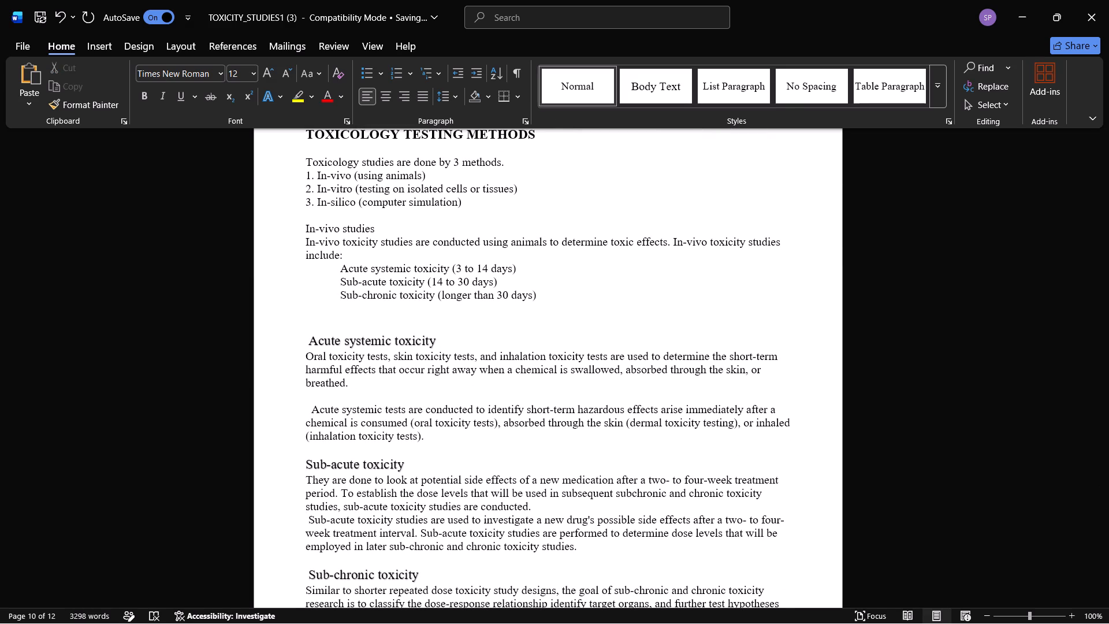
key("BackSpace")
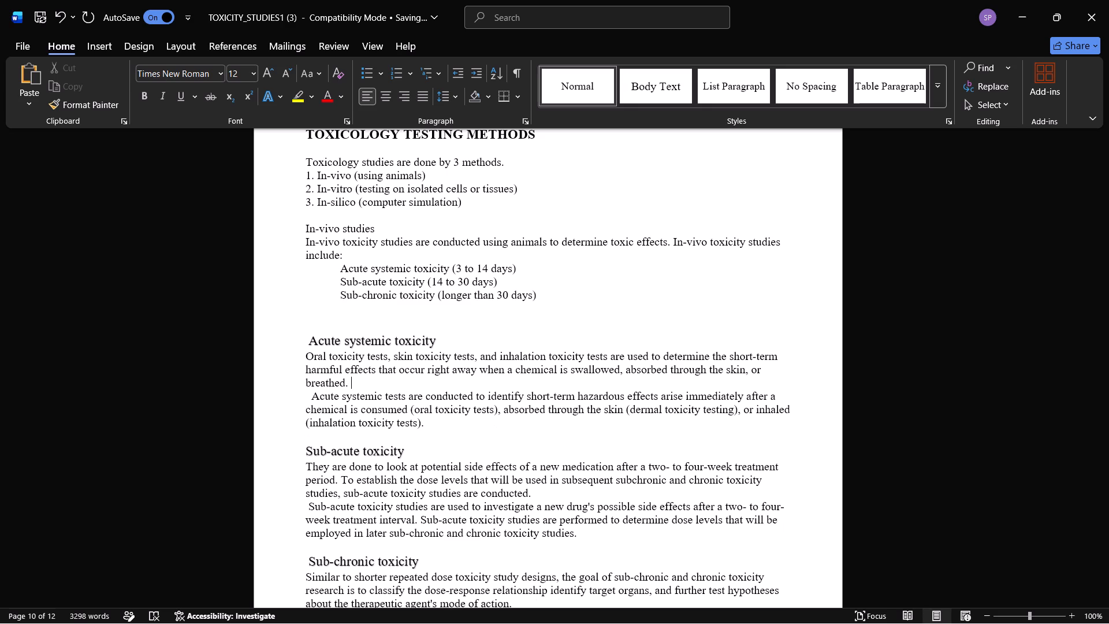
Insert an empty line between the Acute systemic toxicity heading and its first paragraph.
left_click(443, 339)
key("Return")
Insert an empty line below the Sub-acute toxicity heading and one more empty line above it.
scroll(443, 339, "down", 1)
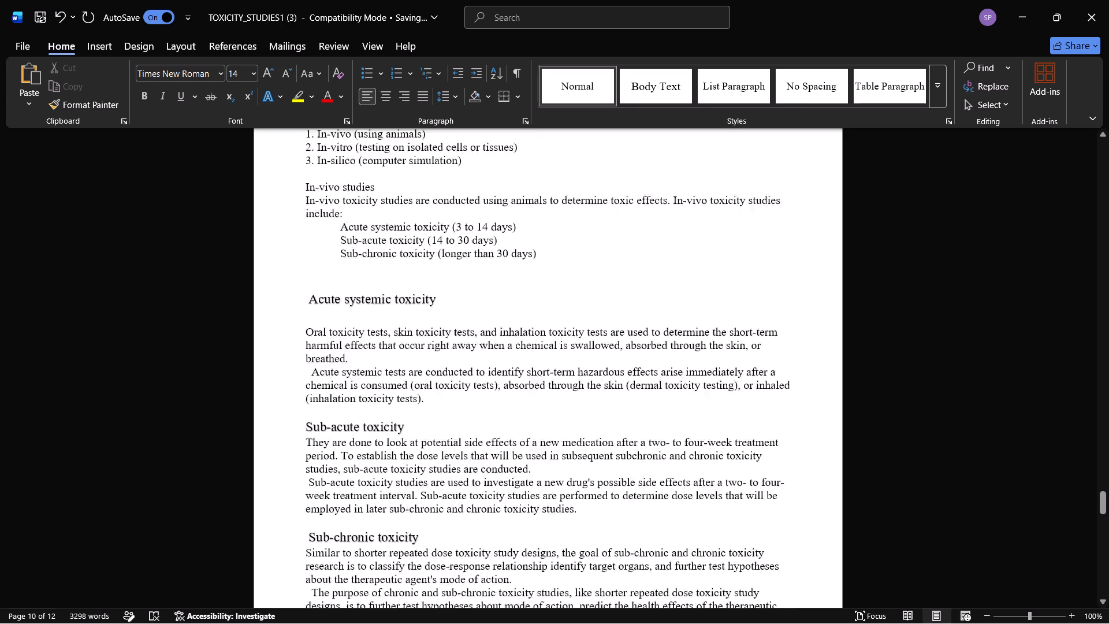
scroll(443, 339, "down", 1)
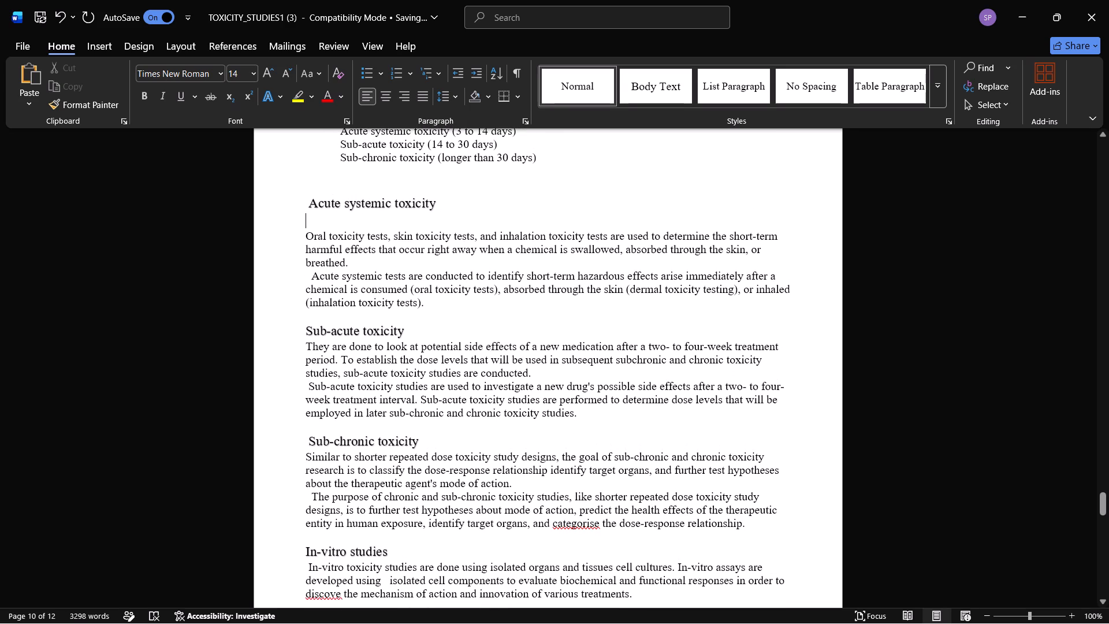
left_click(405, 332)
key("Return")
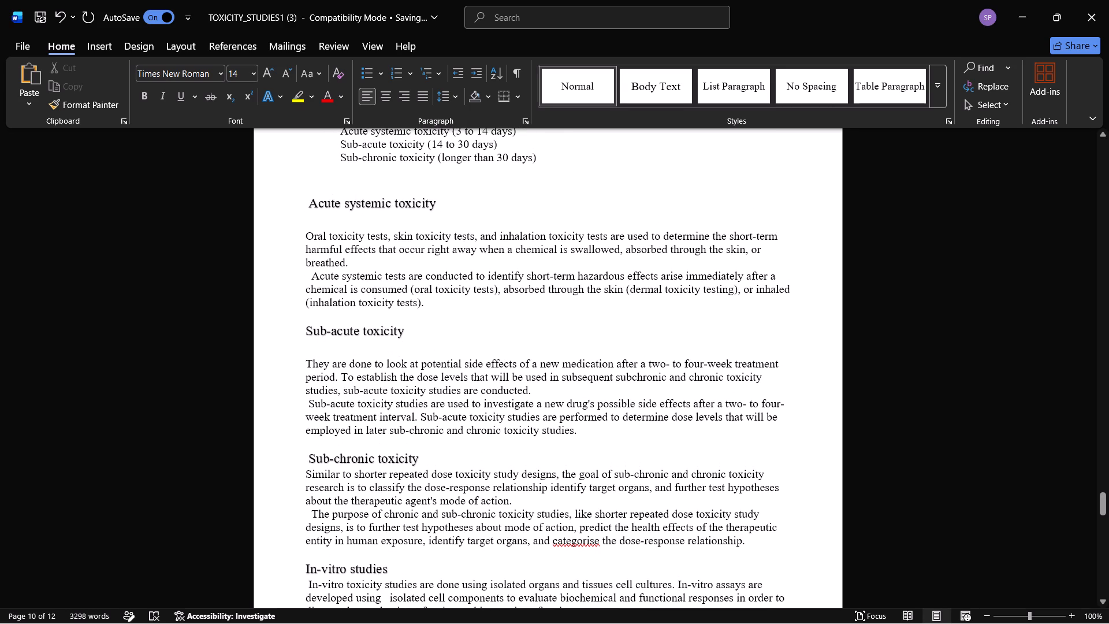
left_click(437, 302)
key("Return")
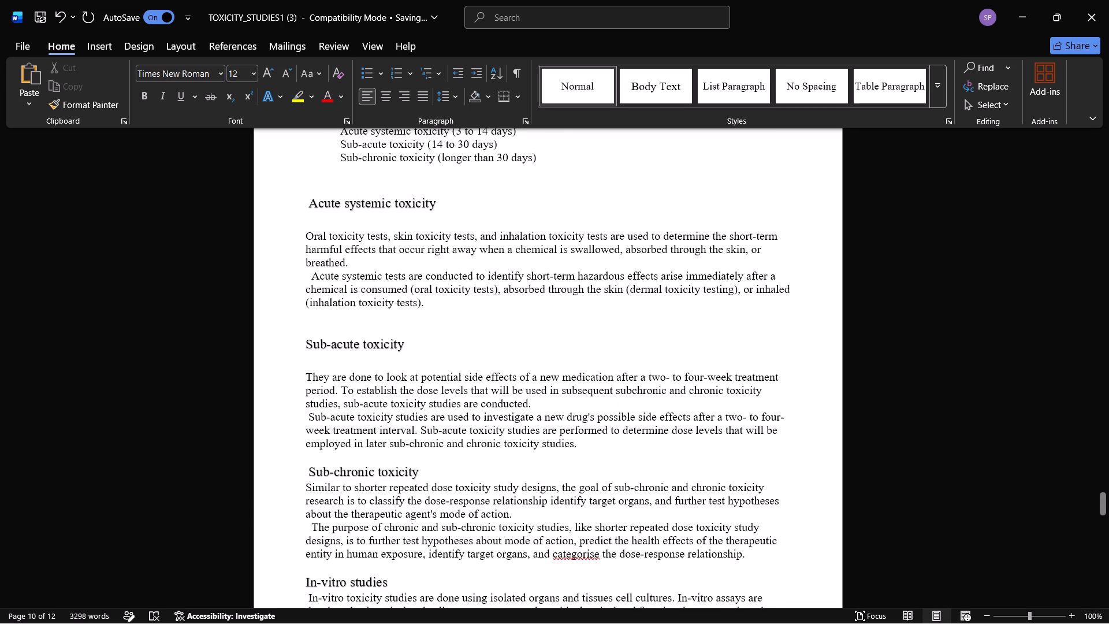
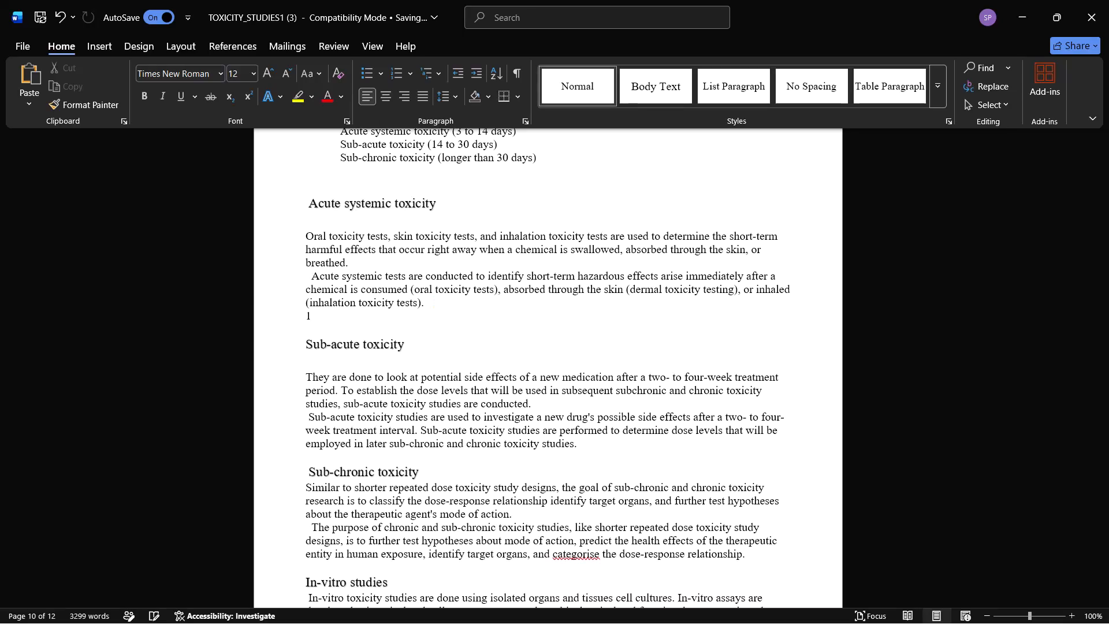
Delete the stray "1" on the empty line above the Sub-acute toxicity heading.
key("BackSpace")
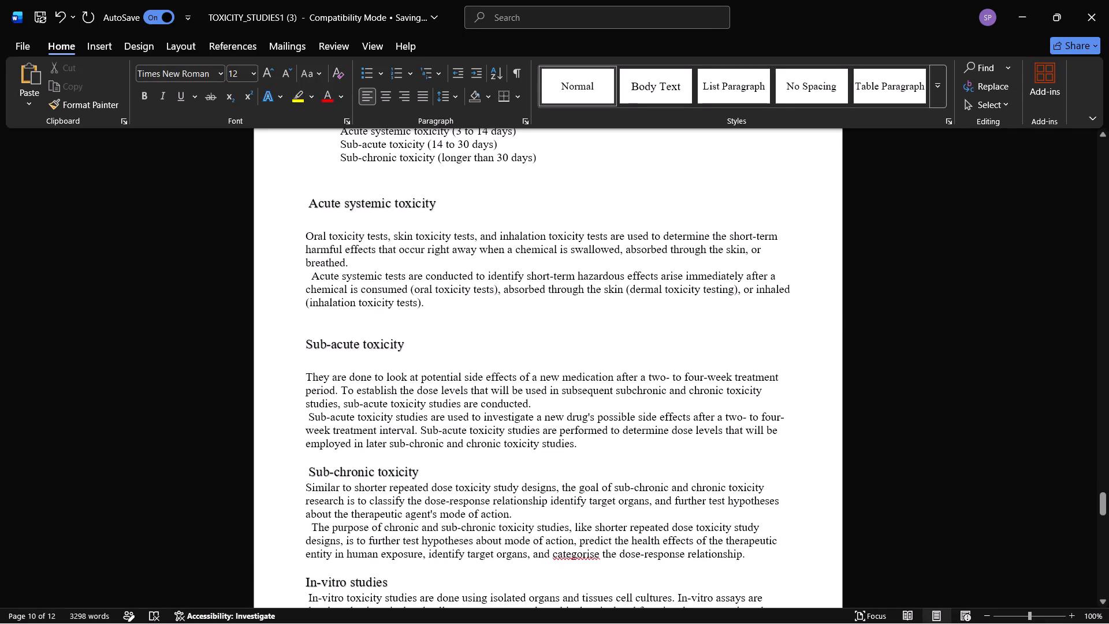
Insert an empty line between the two paragraphs in each of the Sub-acute, Sub-chronic and Acute systemic toxicity sections.
scroll(441, 261, "down", 1)
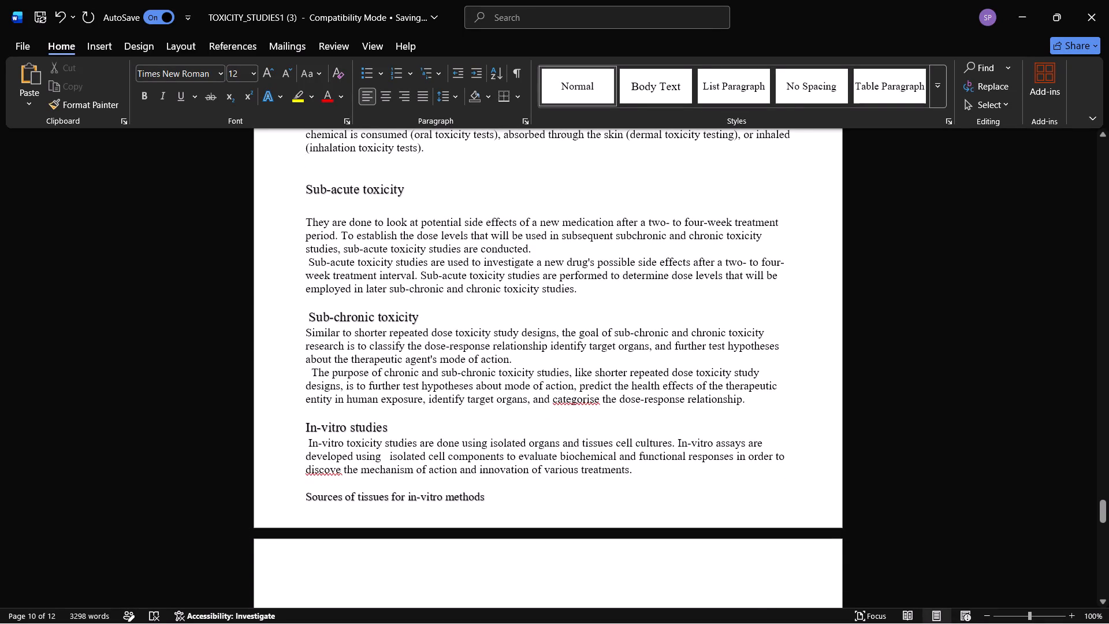
scroll(530, 250, "down", 1)
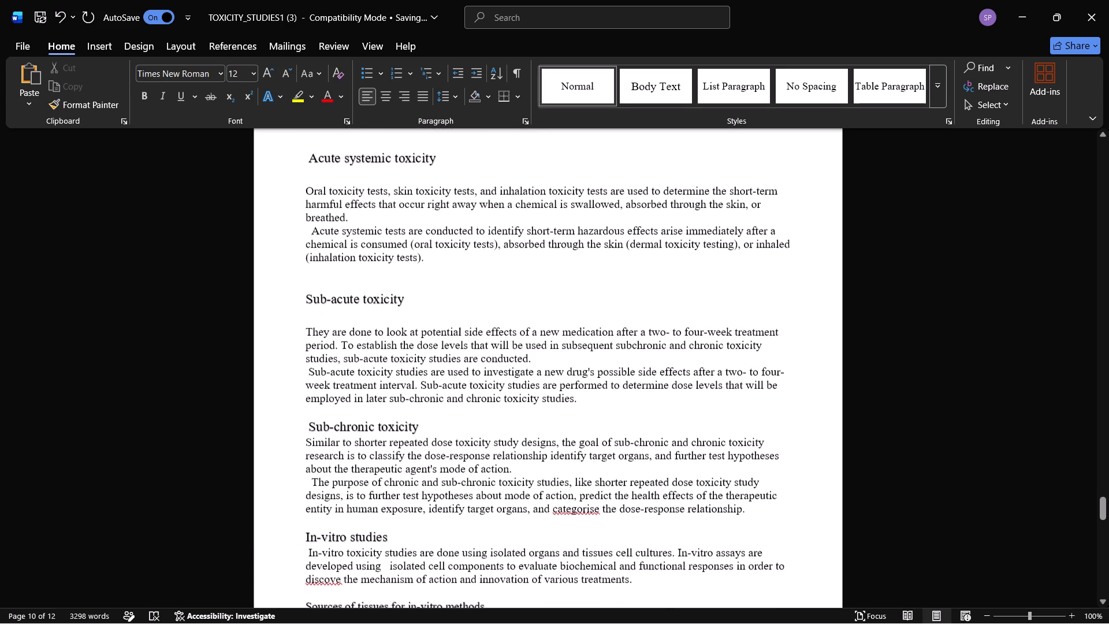
scroll(530, 250, "down", 1)
scroll(530, 250, "up", 1)
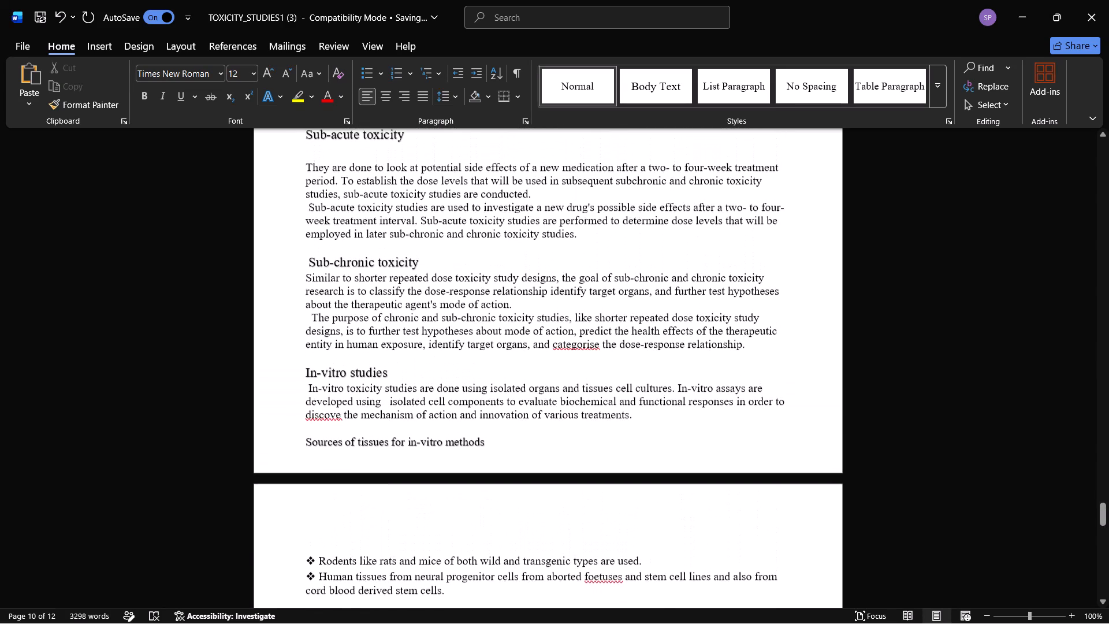
scroll(530, 250, "up", 1)
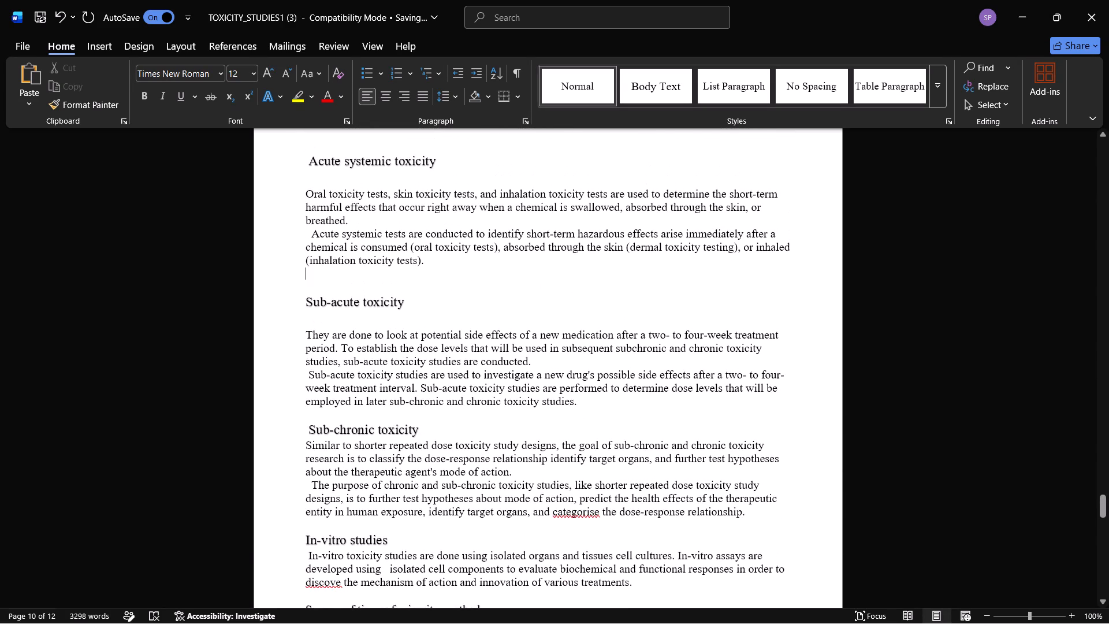
left_click(537, 355)
key("Return")
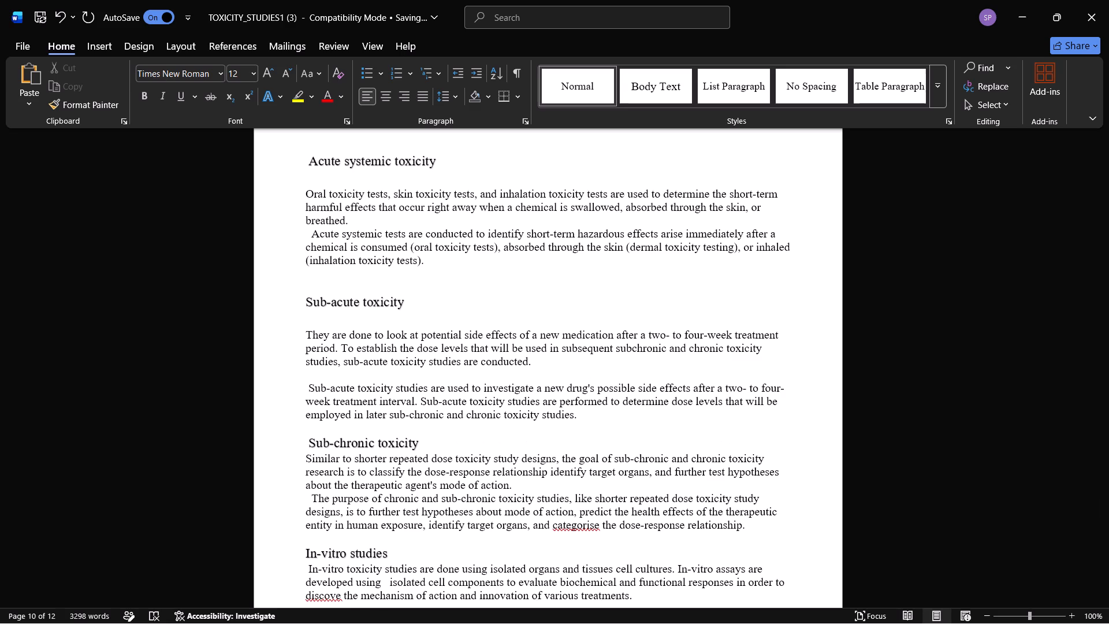
left_click(524, 485)
key("Return")
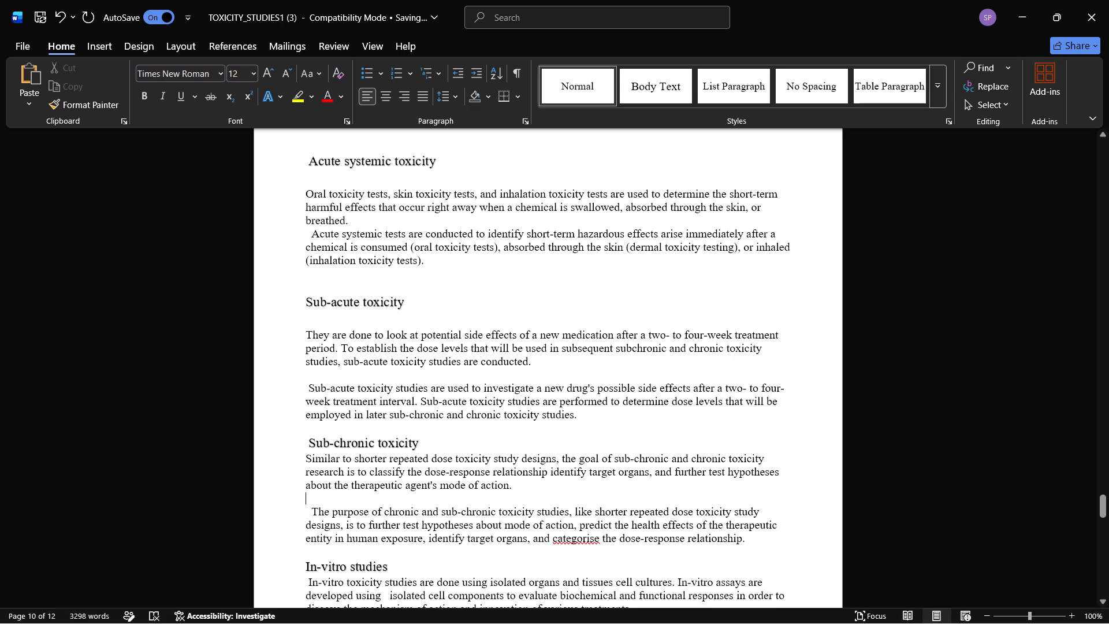
left_click(361, 222)
key("Return")
Insert an empty line between the Sub-chronic toxicity heading and its first paragraph.
scroll(361, 222, "down", 2)
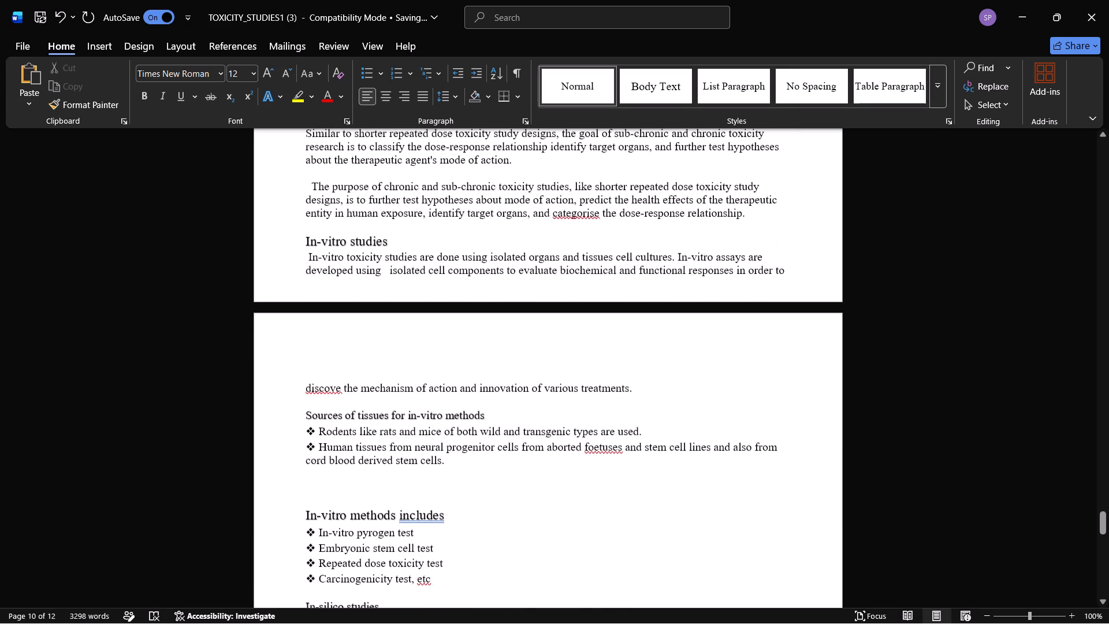
scroll(361, 222, "up", 1)
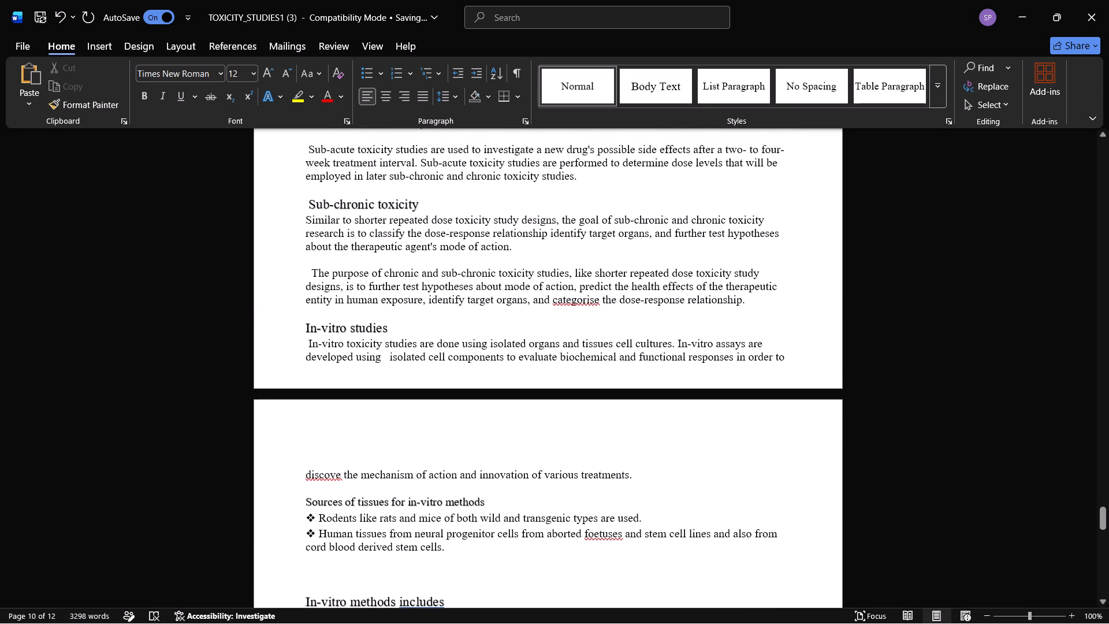
left_click(419, 203)
key("Return")
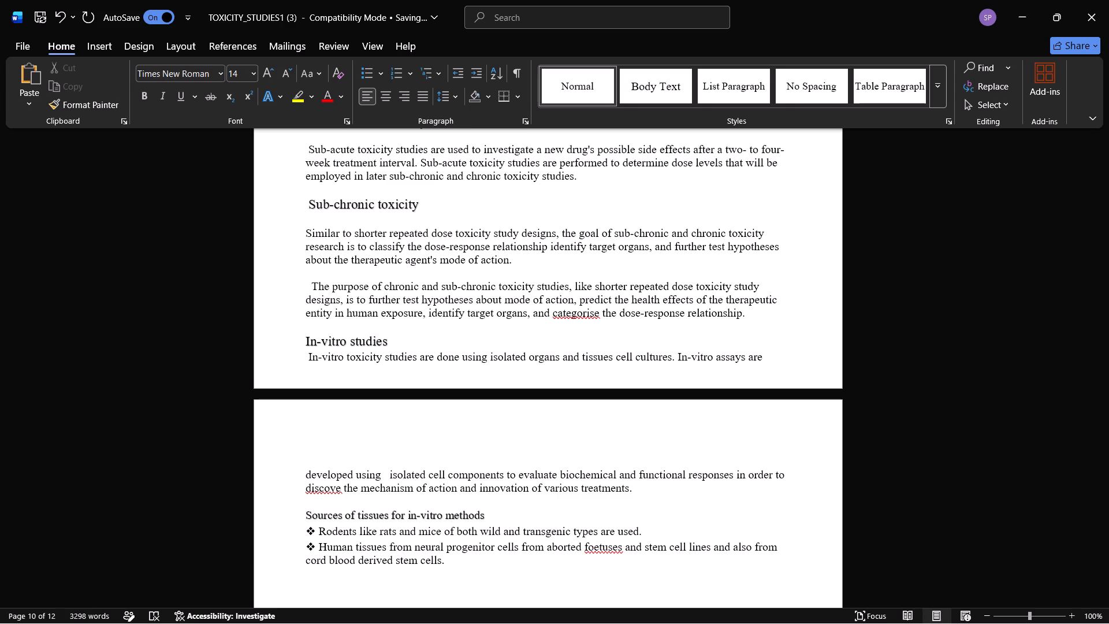
Insert an empty line below the In-vitro studies heading and two more empty lines above it.
scroll(419, 203, "down", 2)
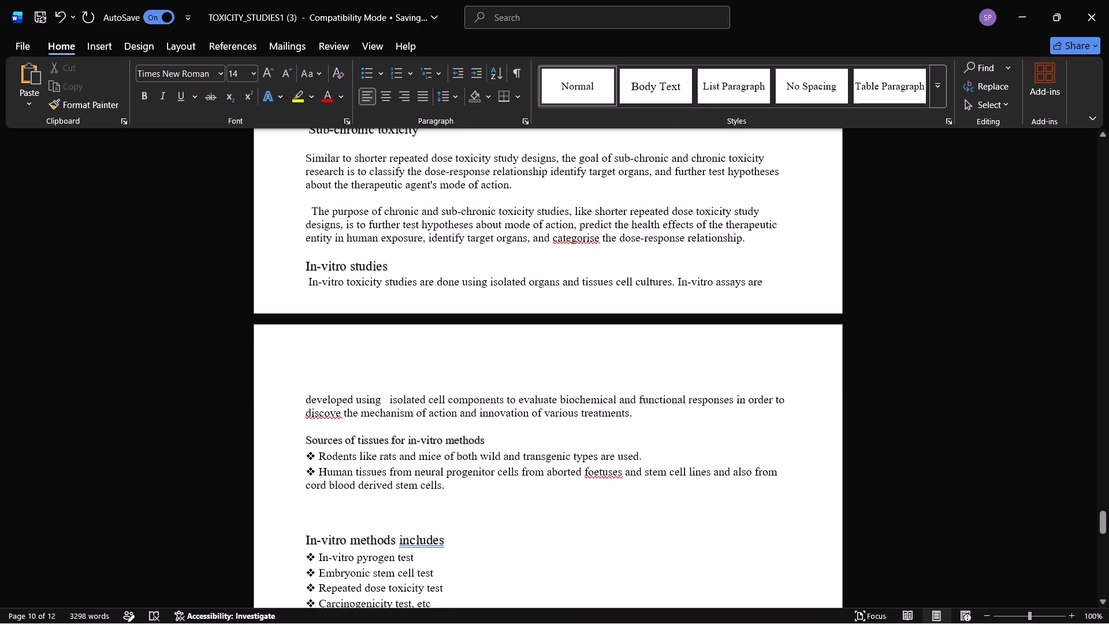
left_click(406, 263)
key("BackSpace")
key("space")
key("Return")
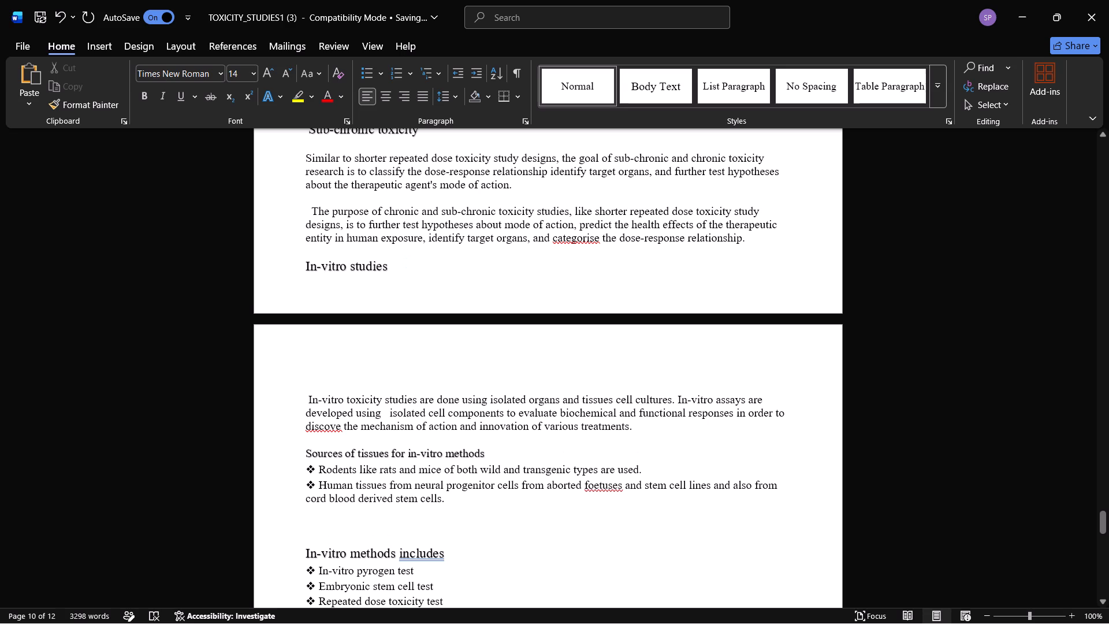
left_click(748, 237)
key("Return")
key("Return")
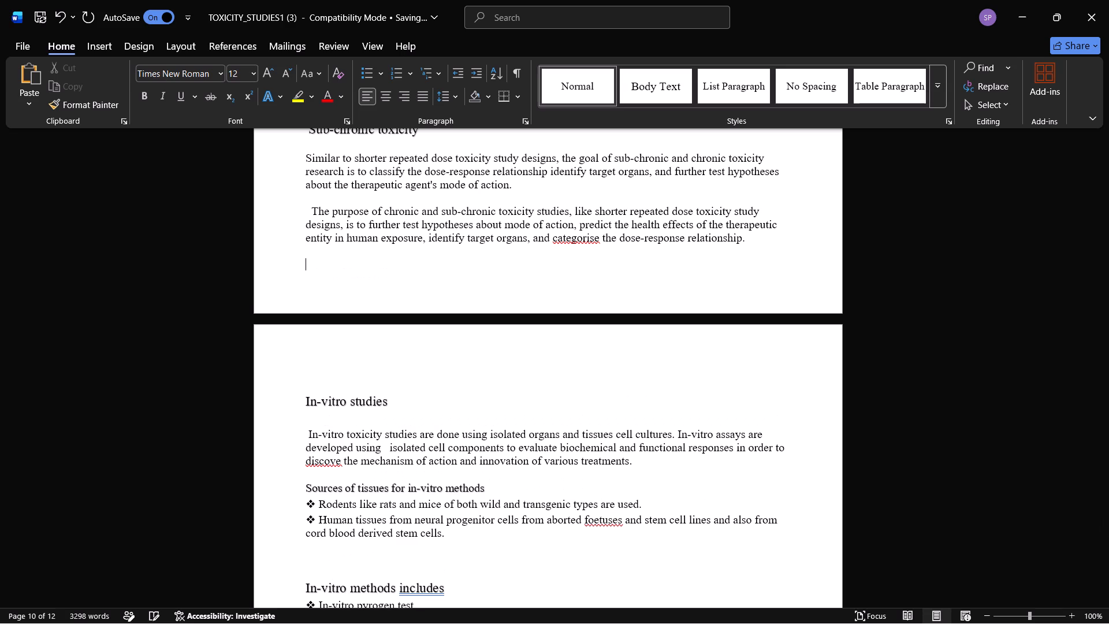
Set the "Sources of tissues for in-vitro methods" heading to size 14.
scroll(748, 237, "down", 2)
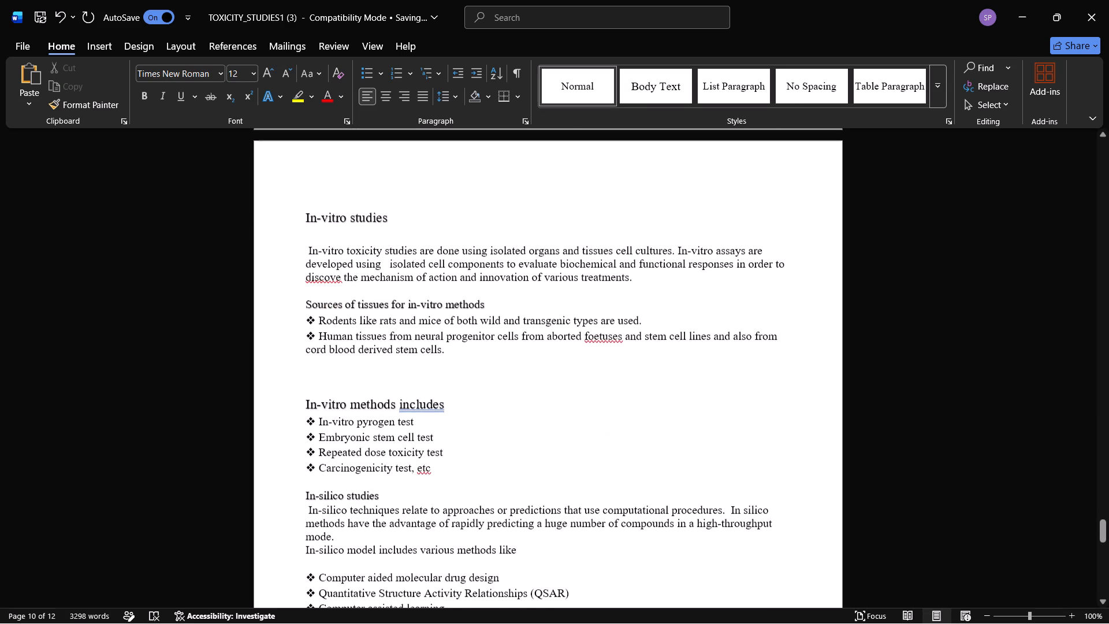
scroll(748, 237, "down", 2)
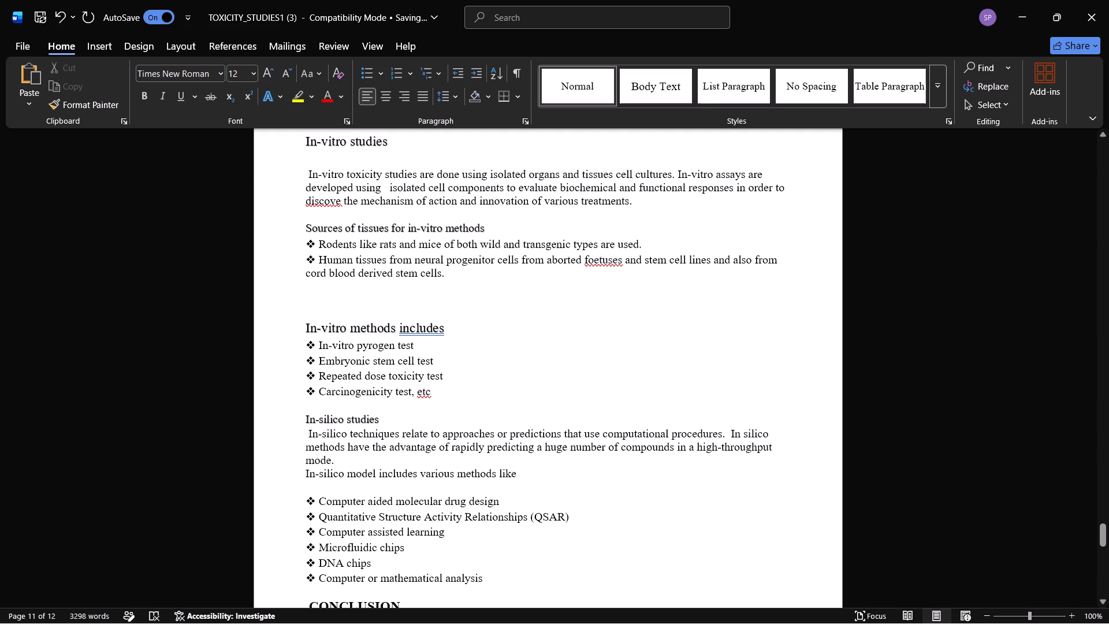
left_click_drag(297, 227, 496, 232)
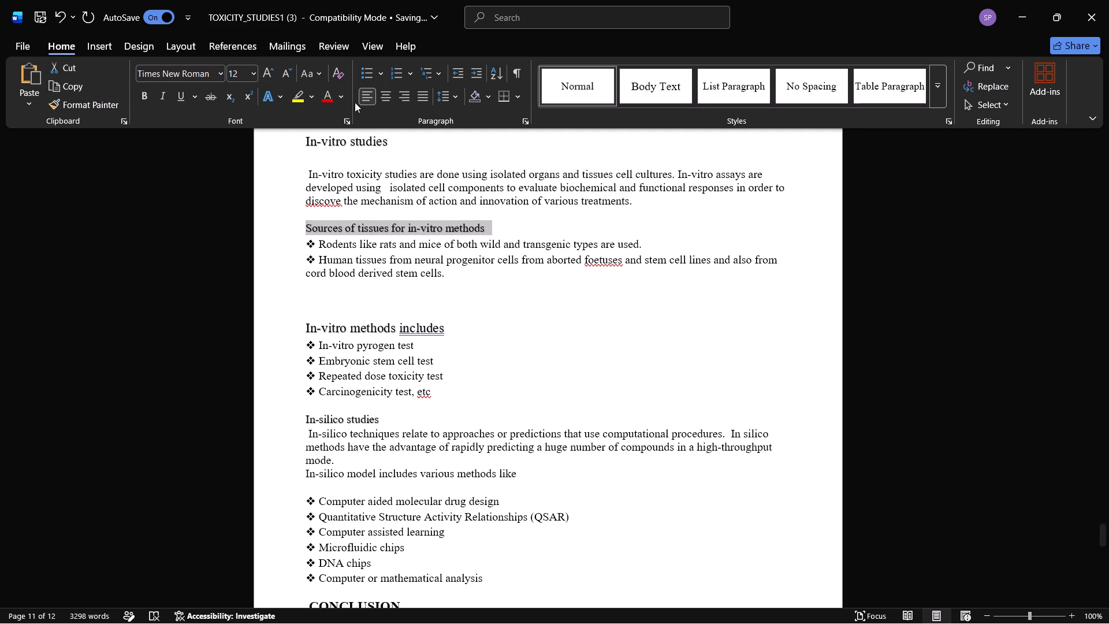
left_click(265, 62)
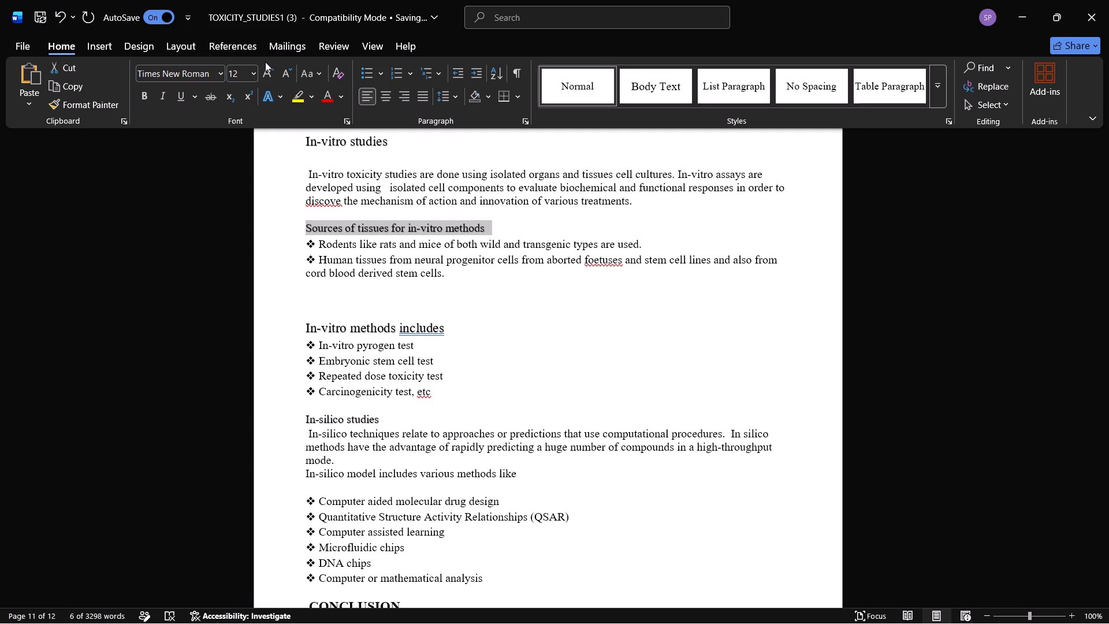
left_click(266, 68)
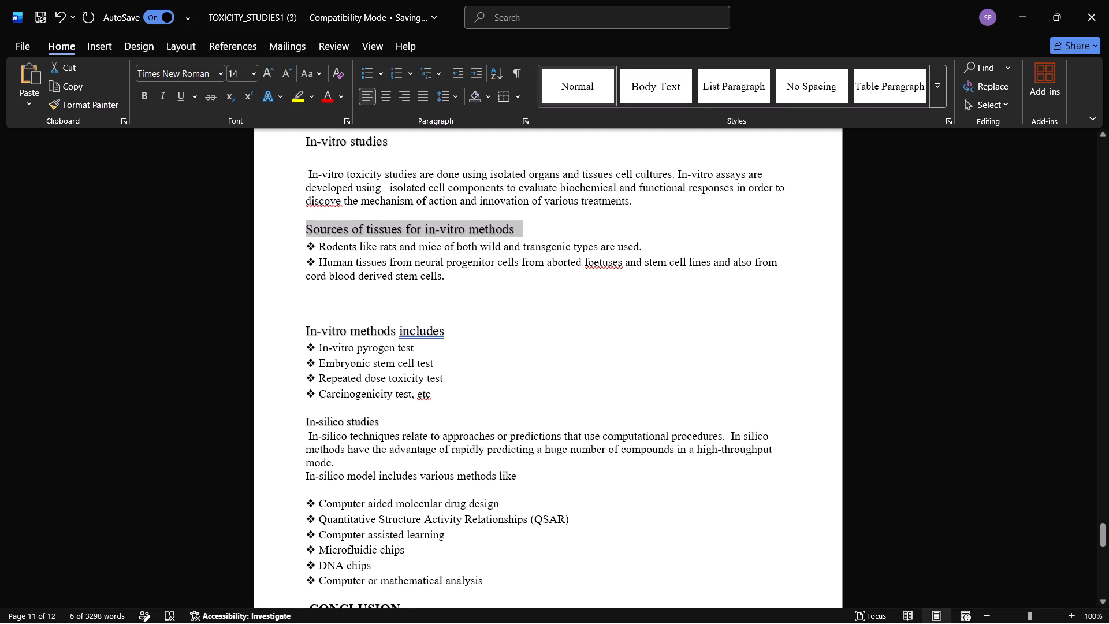
left_click(242, 343)
left_click(135, 292)
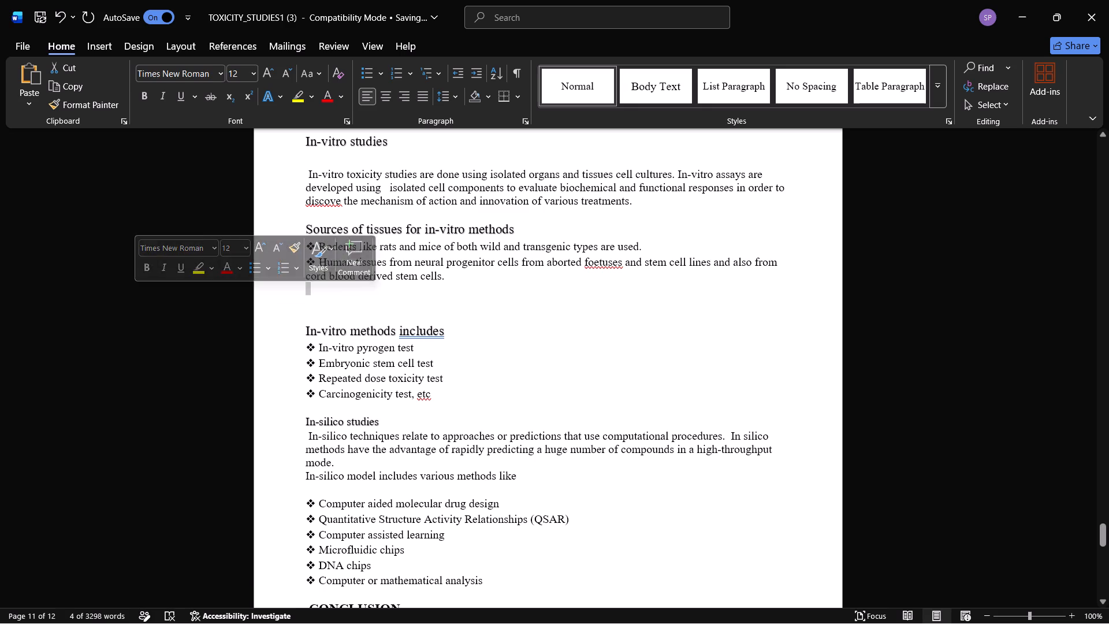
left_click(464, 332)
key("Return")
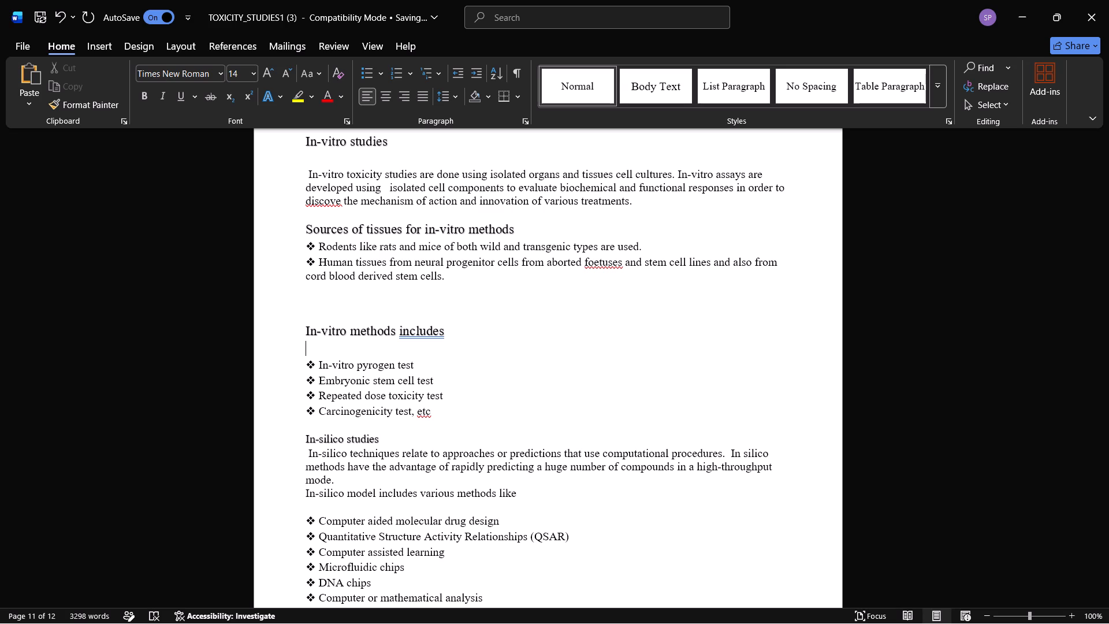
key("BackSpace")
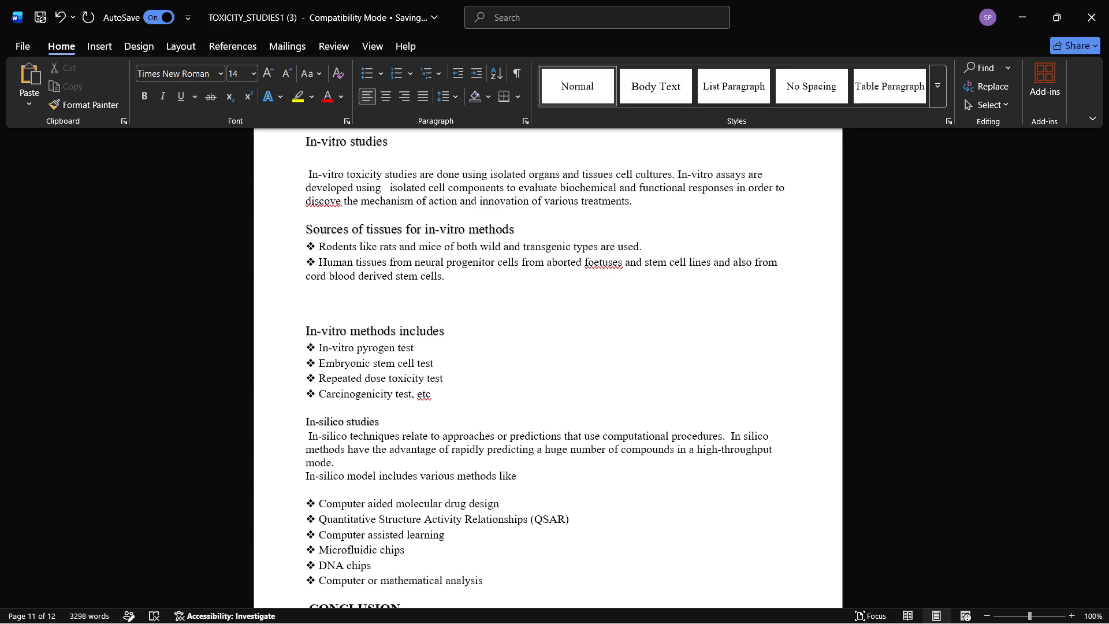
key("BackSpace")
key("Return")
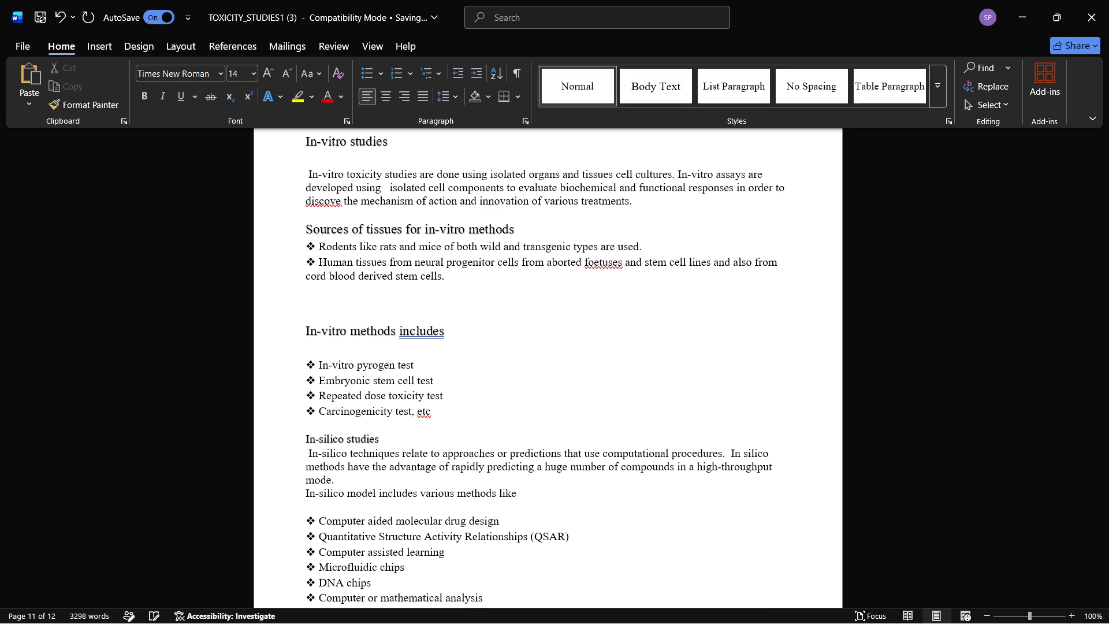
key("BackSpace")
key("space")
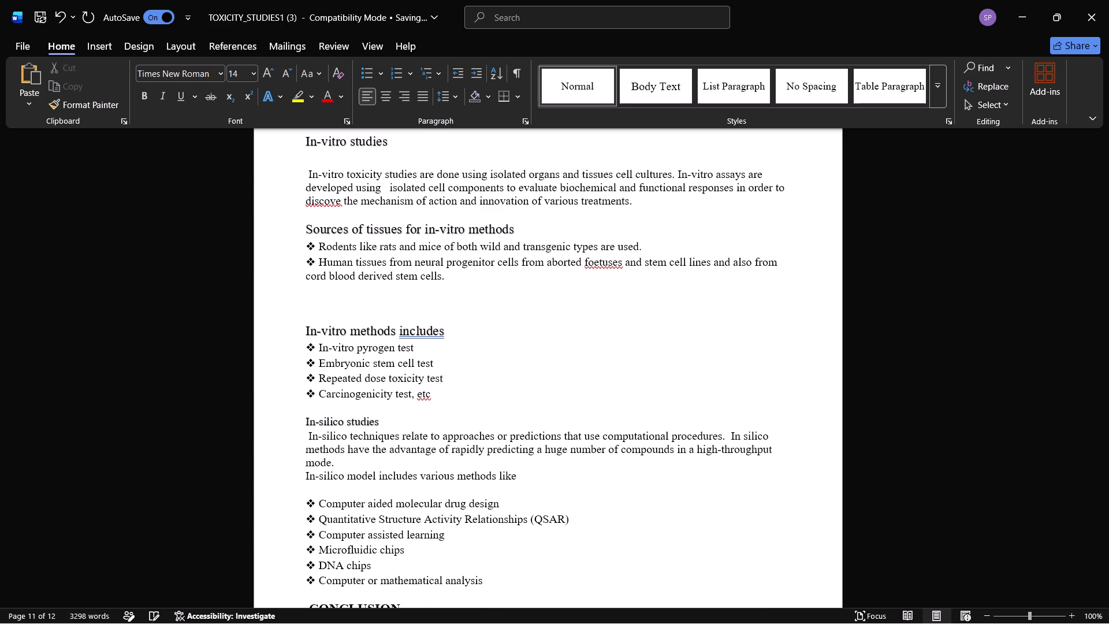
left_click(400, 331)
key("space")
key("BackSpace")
Ignore once the grammar suggestion on "includes" in the "In-vitro methods includes" heading.
left_click_drag(401, 328, 446, 337)
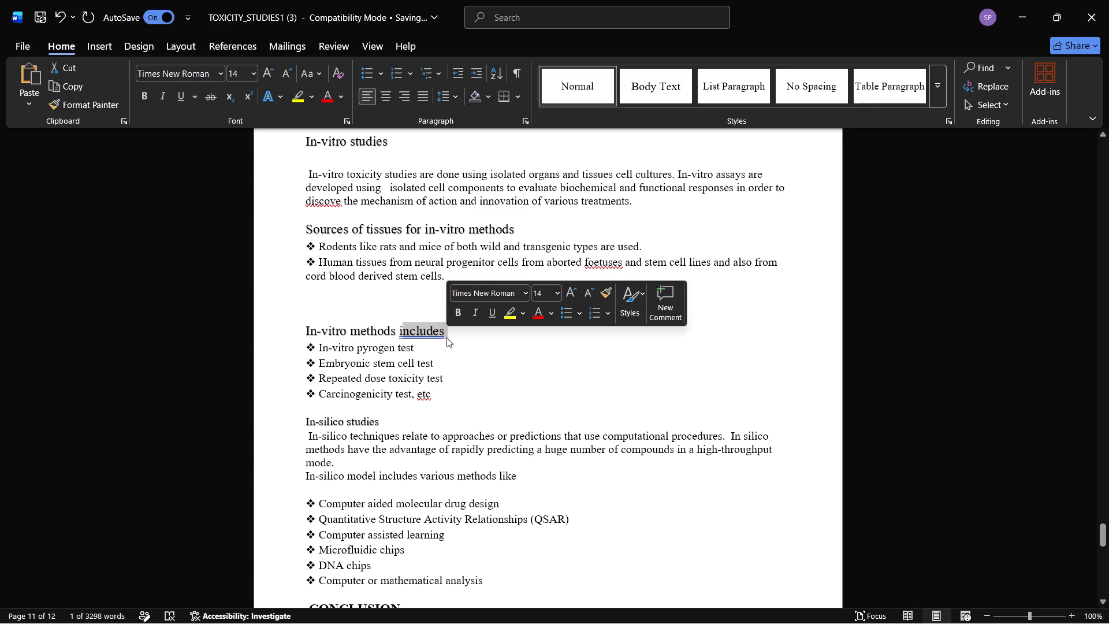
right_click(446, 337)
right_click(446, 337)
left_click(405, 369)
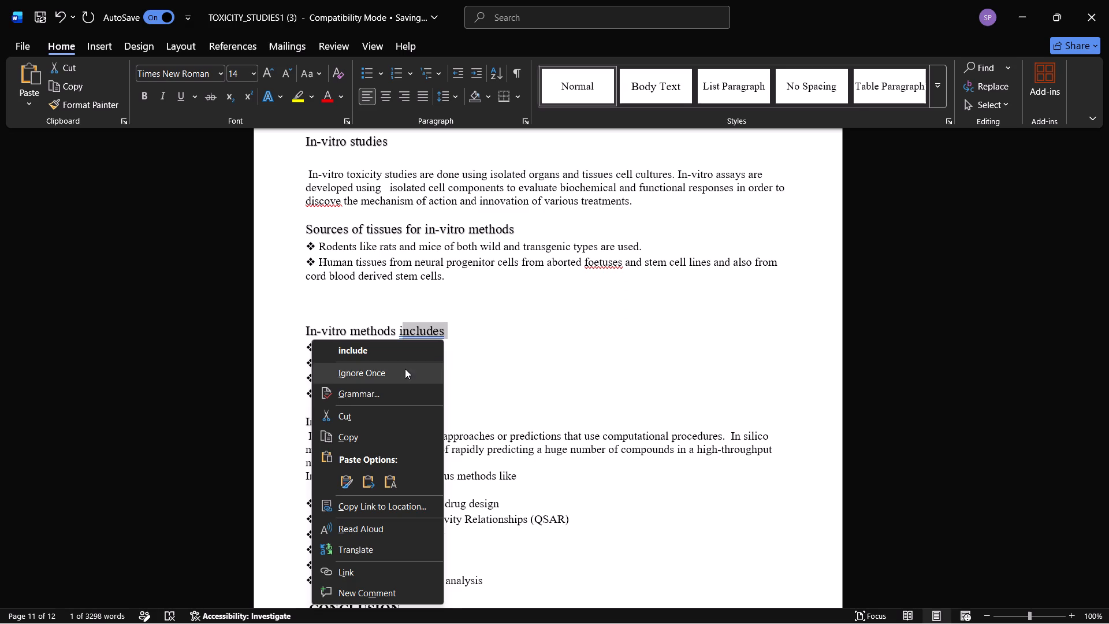
left_click(500, 337)
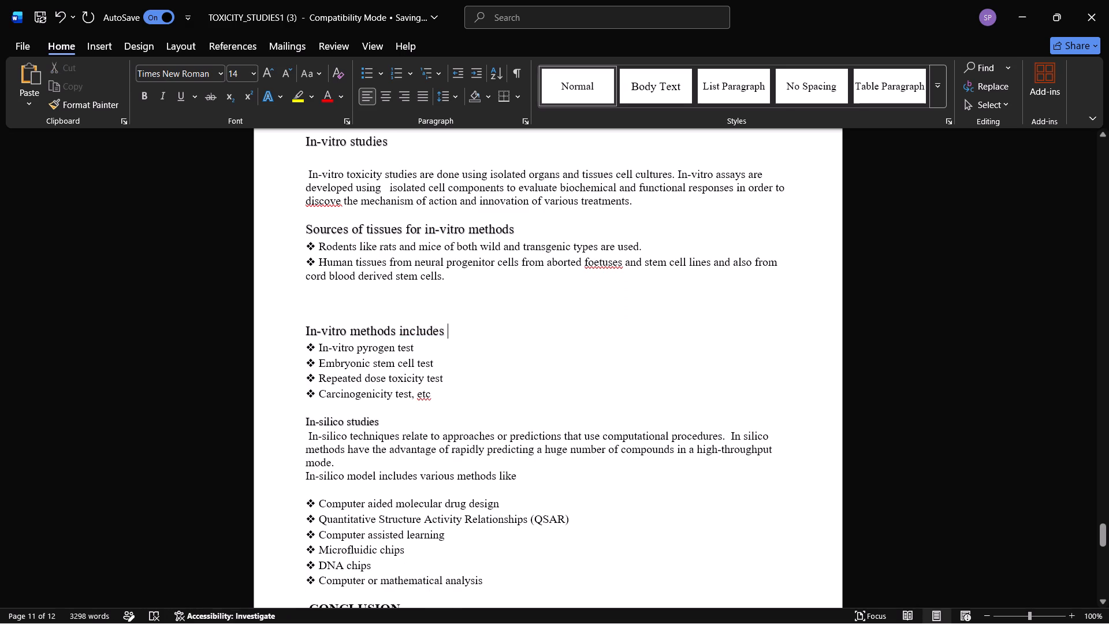
Insert one more empty line between the "Carcinogenicity test, etc" bullet and the In-silico studies heading.
scroll(500, 337, "down", 1)
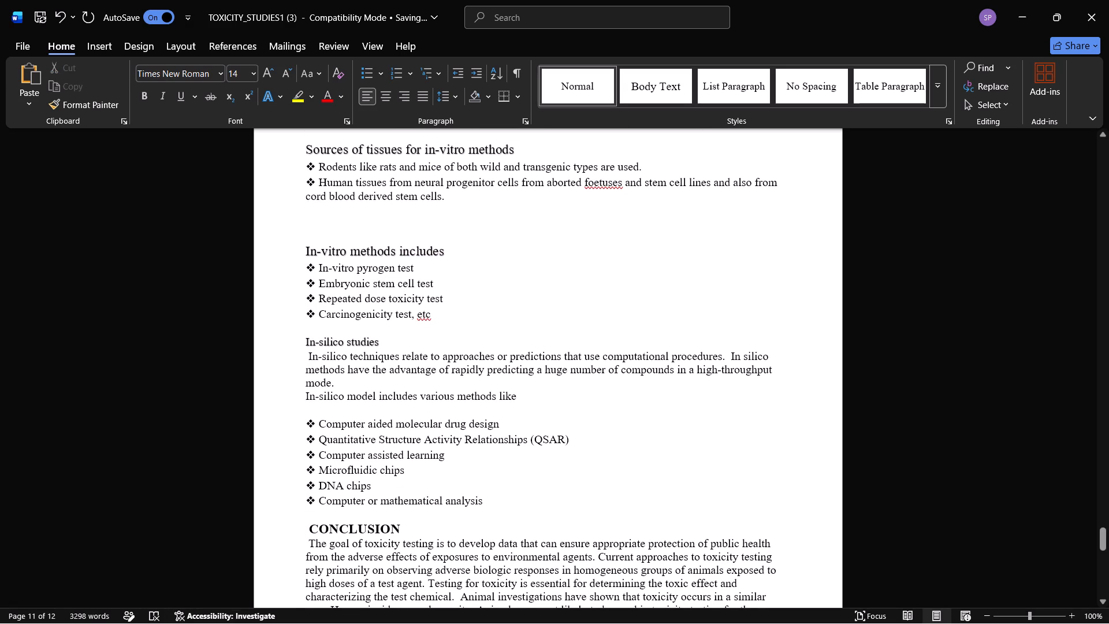
left_click(441, 313)
key("Return")
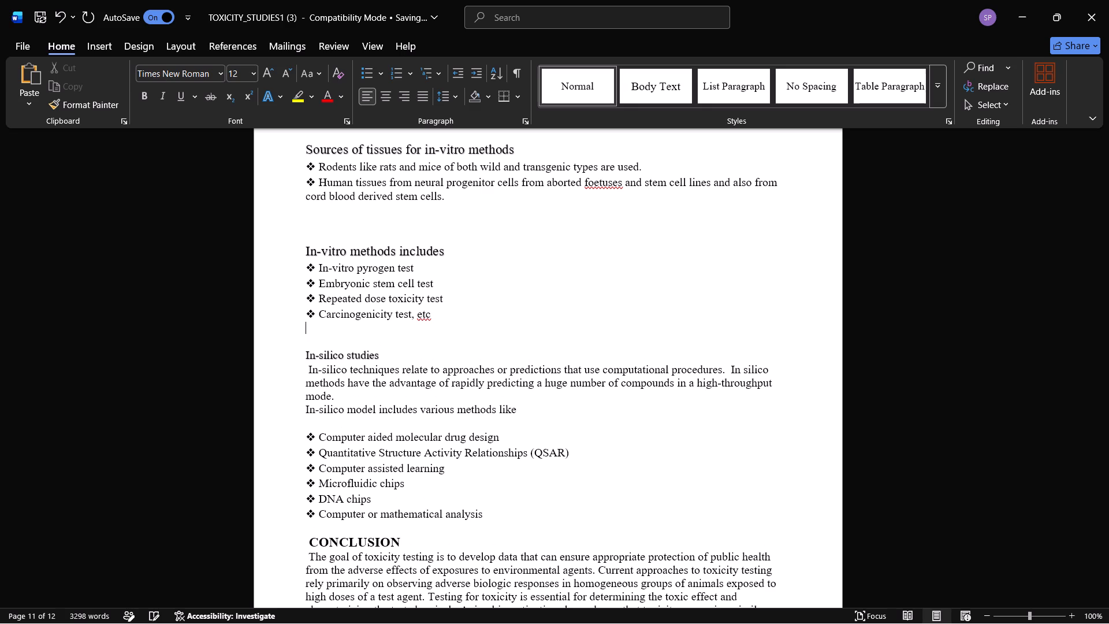
key("Return")
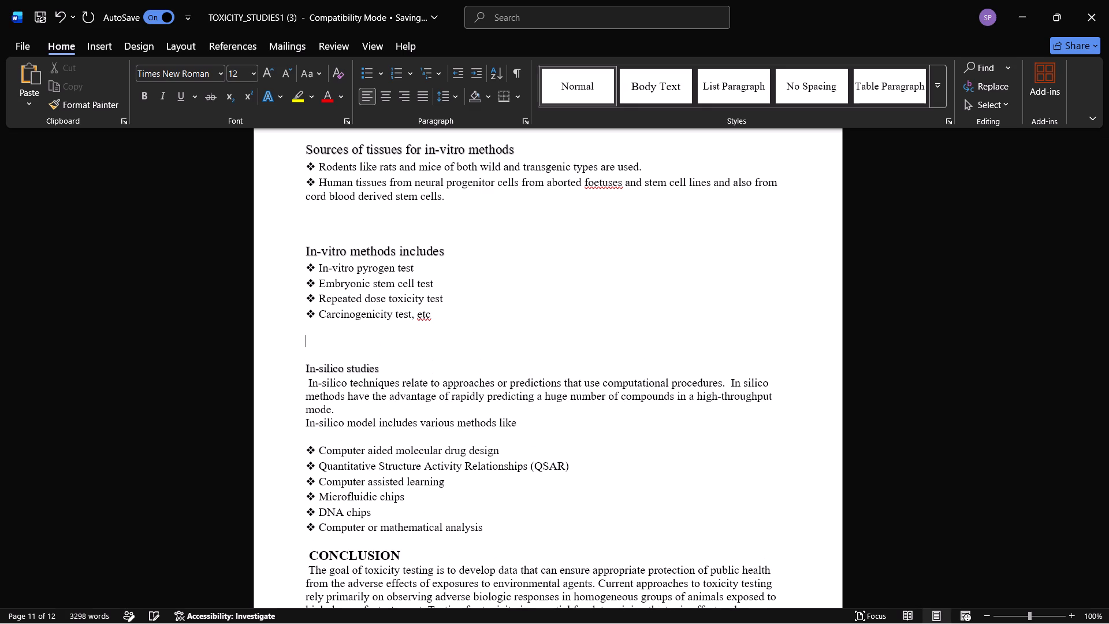
key("BackSpace")
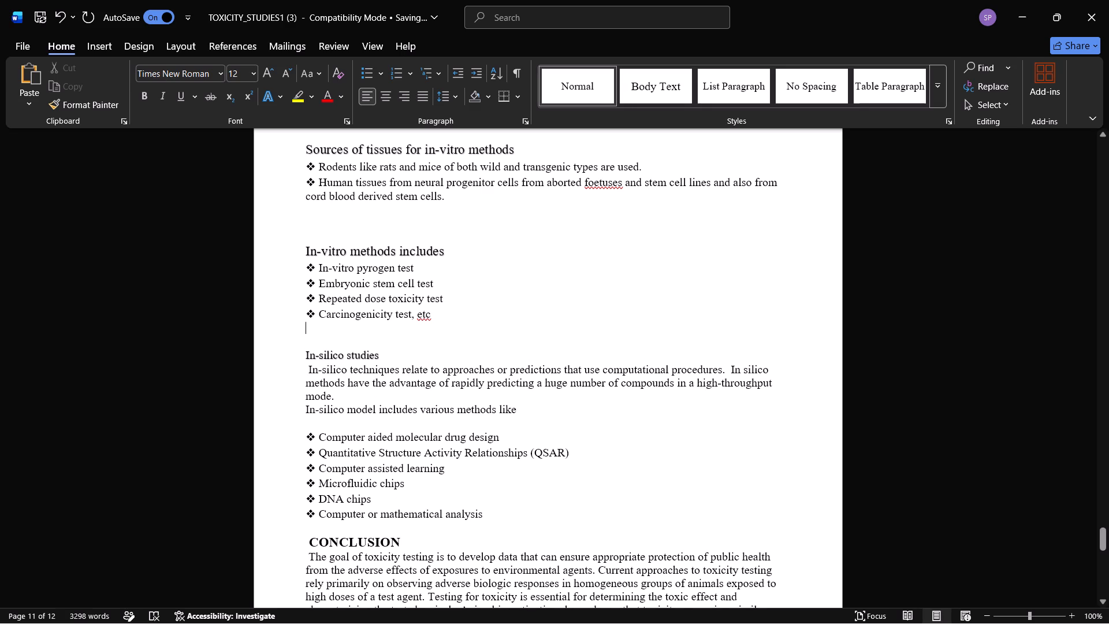
Set the In-silico studies heading to size 14.
left_click_drag(304, 351, 442, 337)
left_click_drag(442, 337, 305, 363)
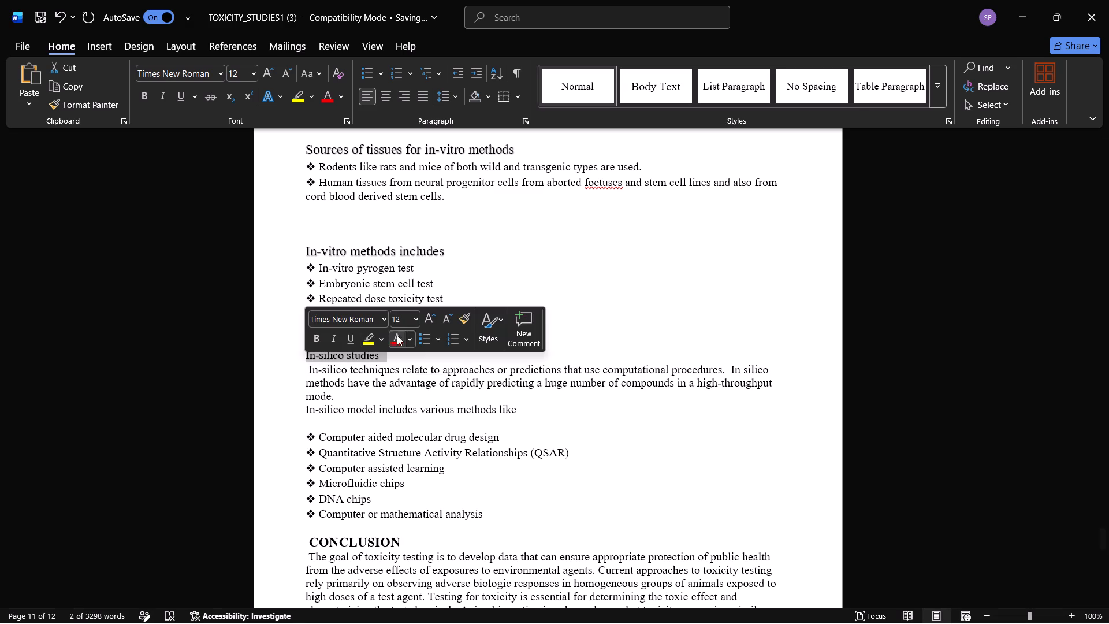
left_click(434, 314)
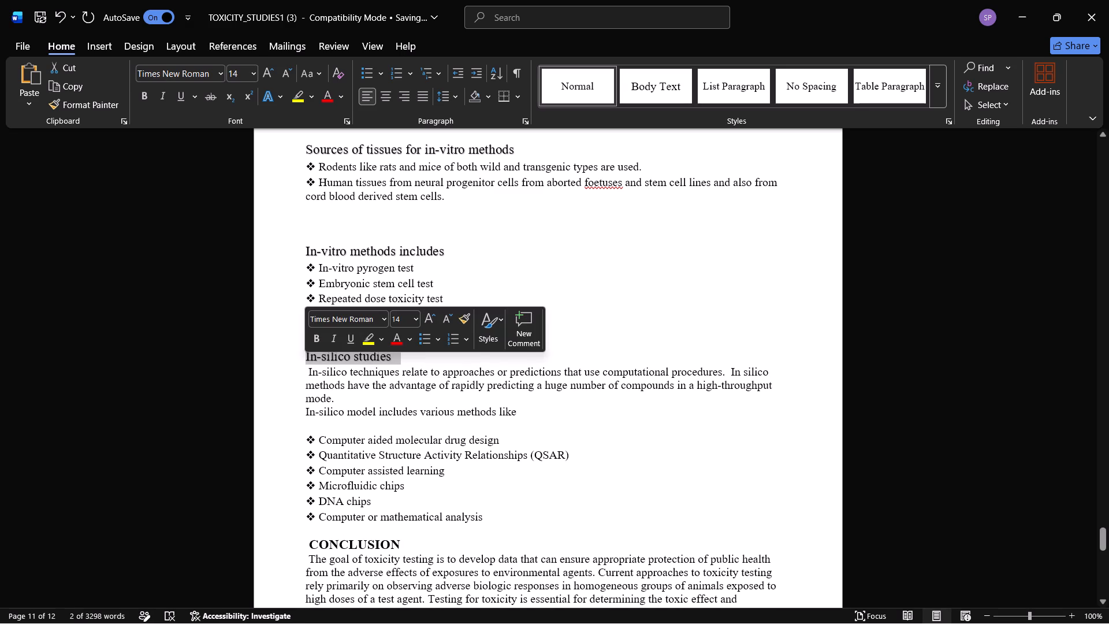
left_click(276, 376)
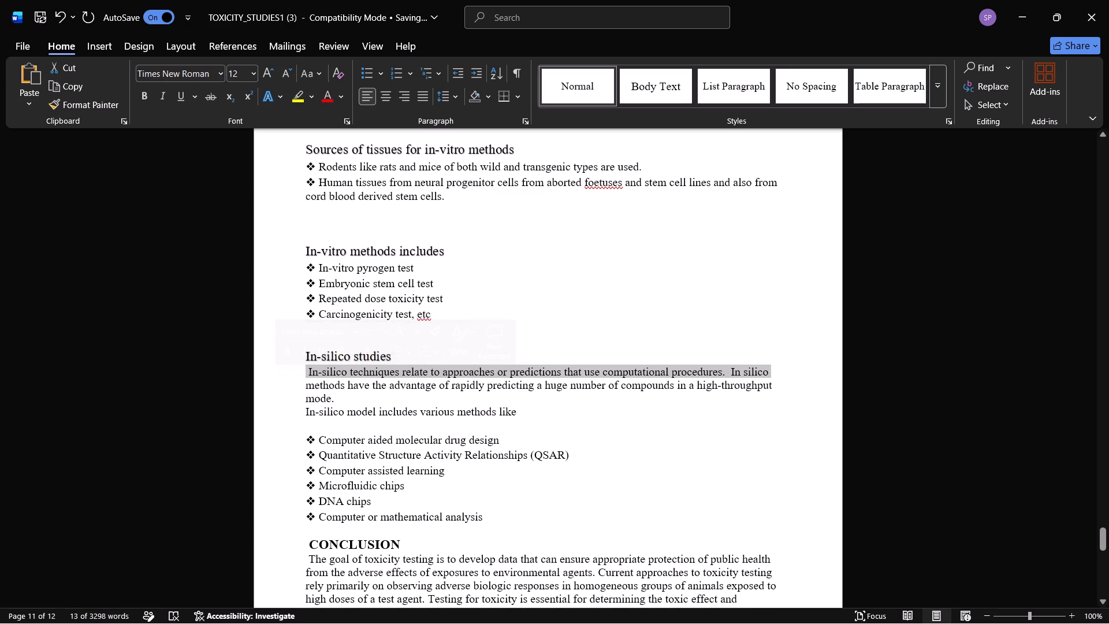
Insert three more empty lines between the "Computer or mathematical analysis" bullet and the CONCLUSION heading.
scroll(299, 438, "down", 2)
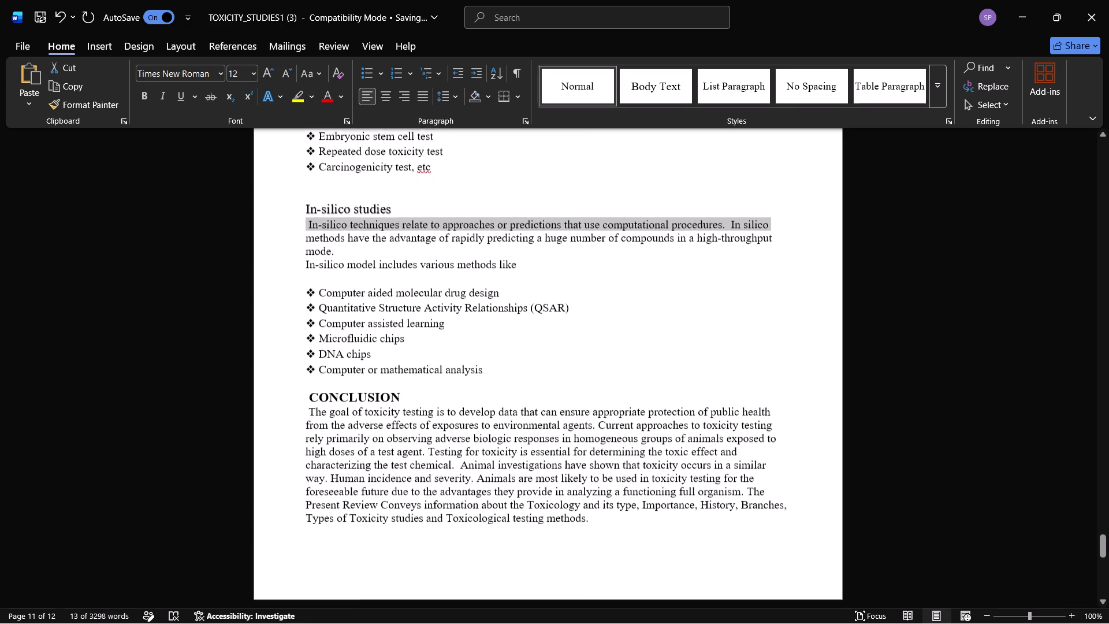
scroll(299, 438, "down", 1)
left_click(494, 370)
key("Return")
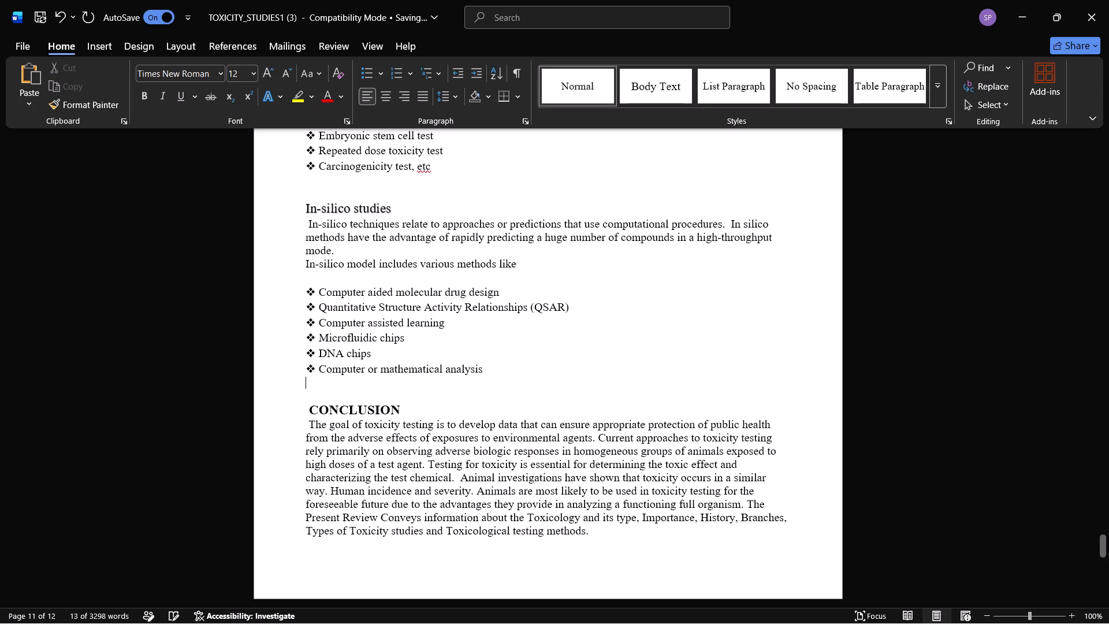
key("Return")
key("Return")
Insert an empty line between the CONCLUSION heading and its paragraph.
scroll(494, 370, "down", 1)
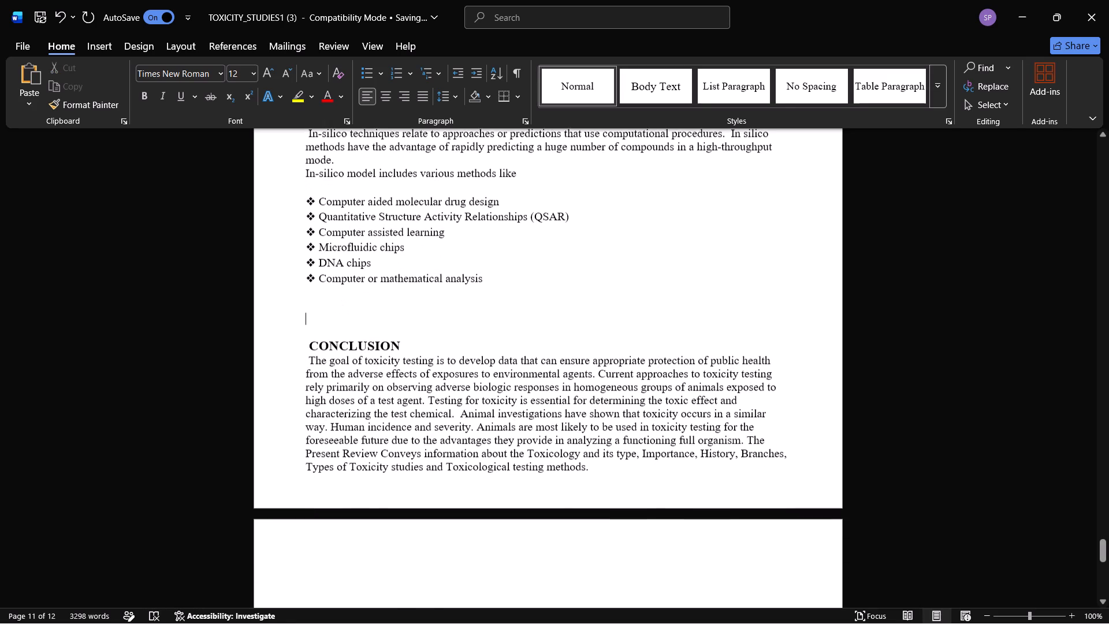
scroll(494, 370, "down", 1)
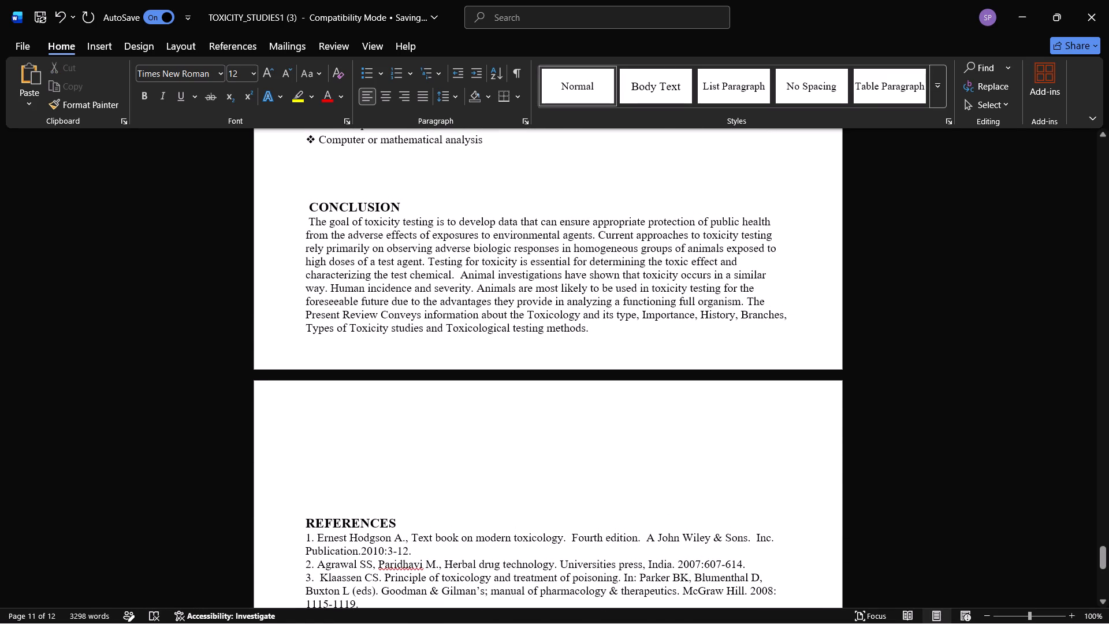
left_click(418, 213)
key("Return")
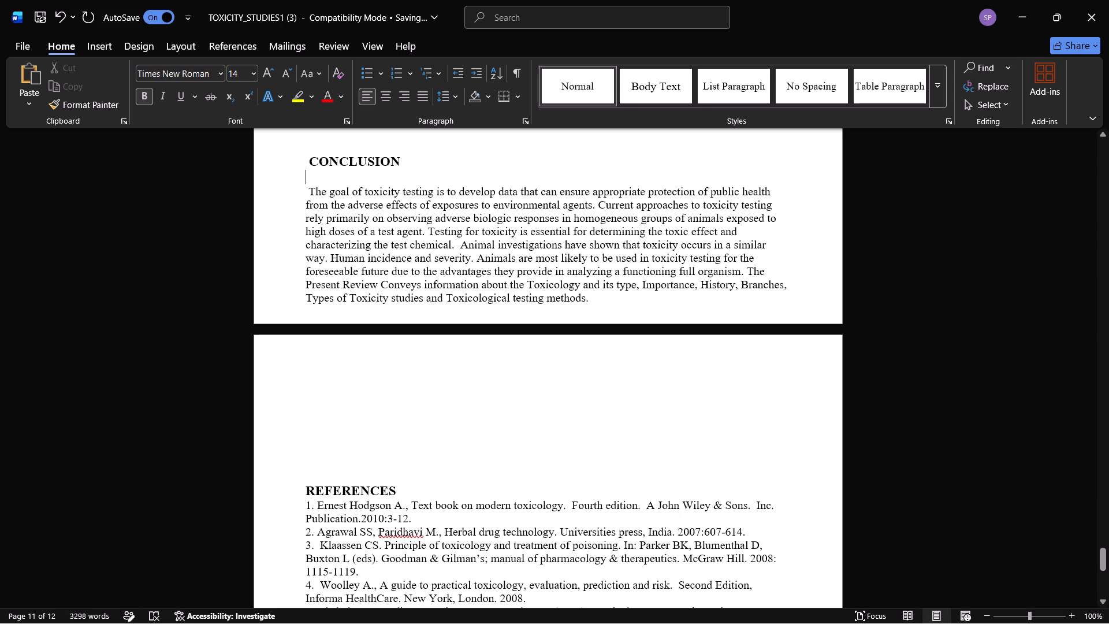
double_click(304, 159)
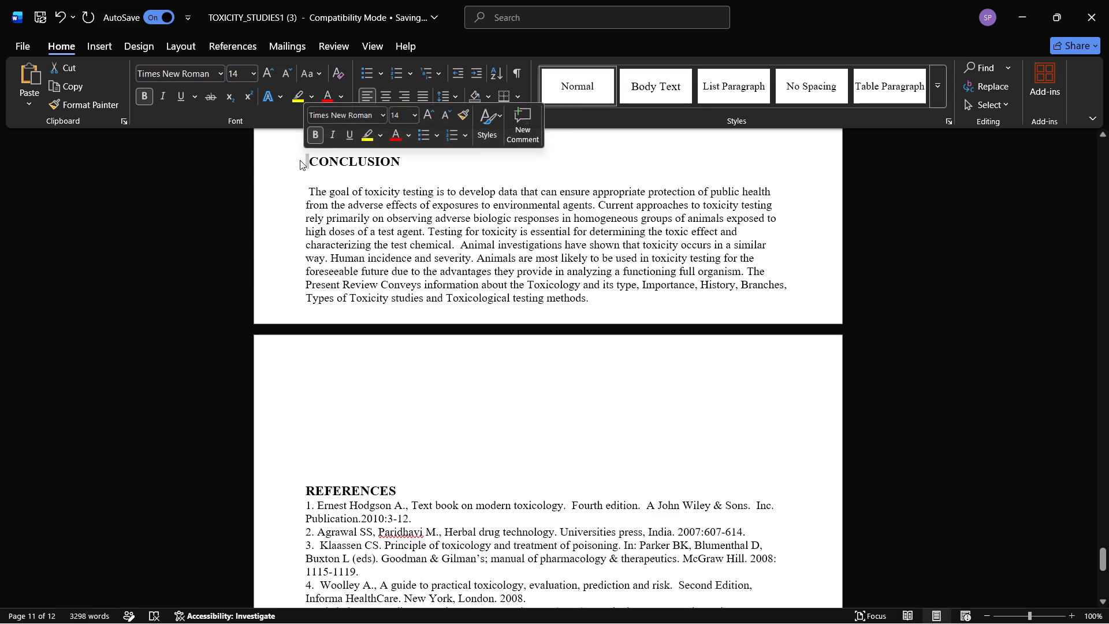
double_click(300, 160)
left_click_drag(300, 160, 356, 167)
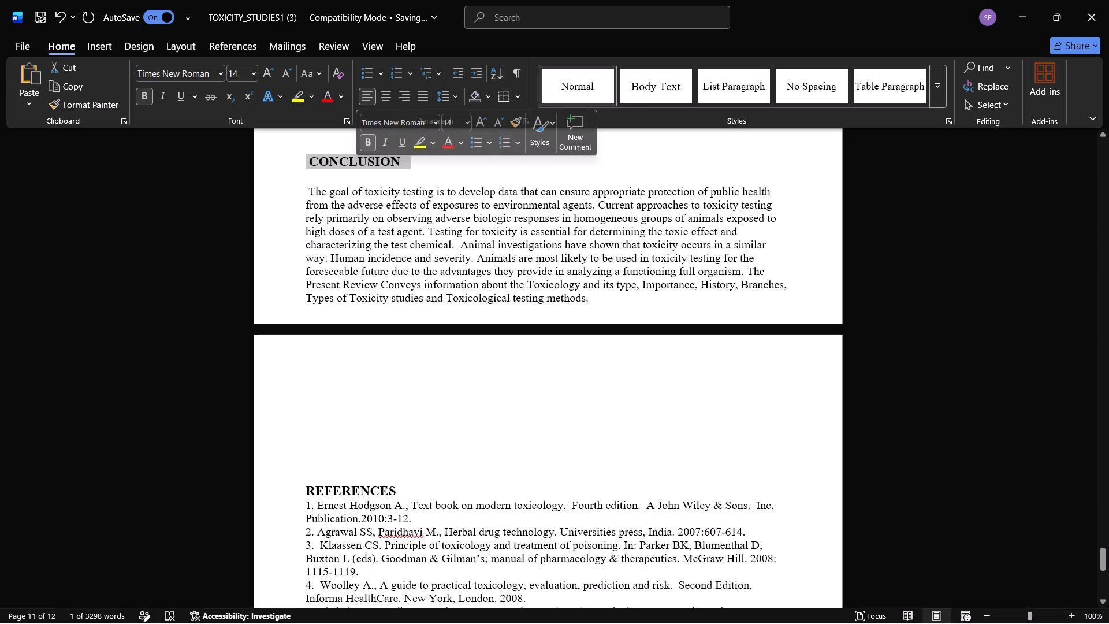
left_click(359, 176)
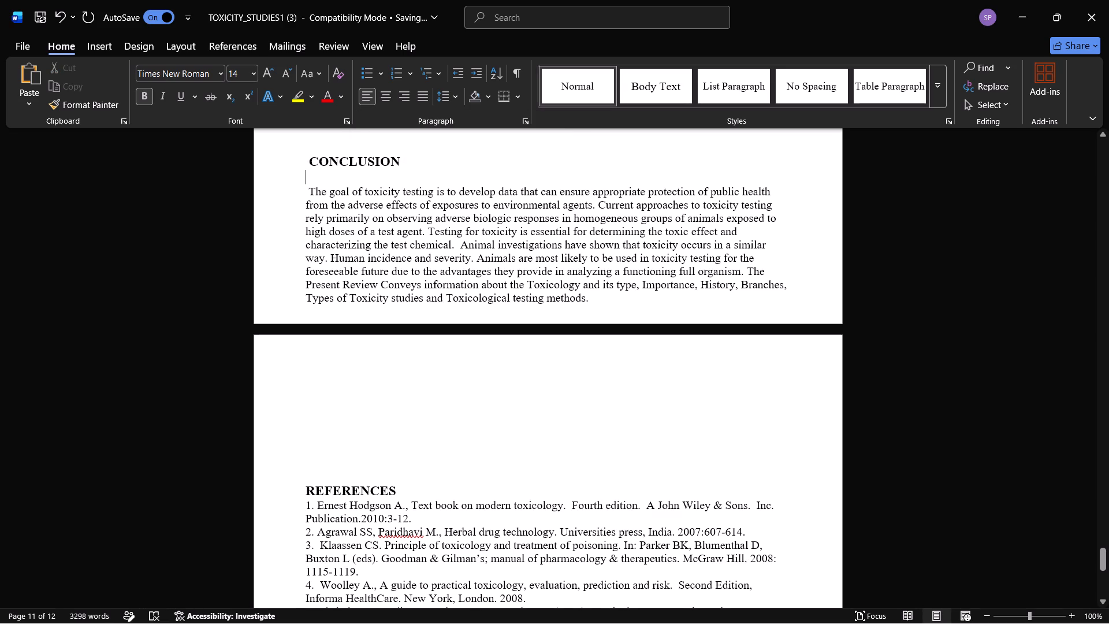
Review the references, then recheck heading sizes and spacing from the introduction through the toxicity studies sections.
scroll(361, 220, "down", 6)
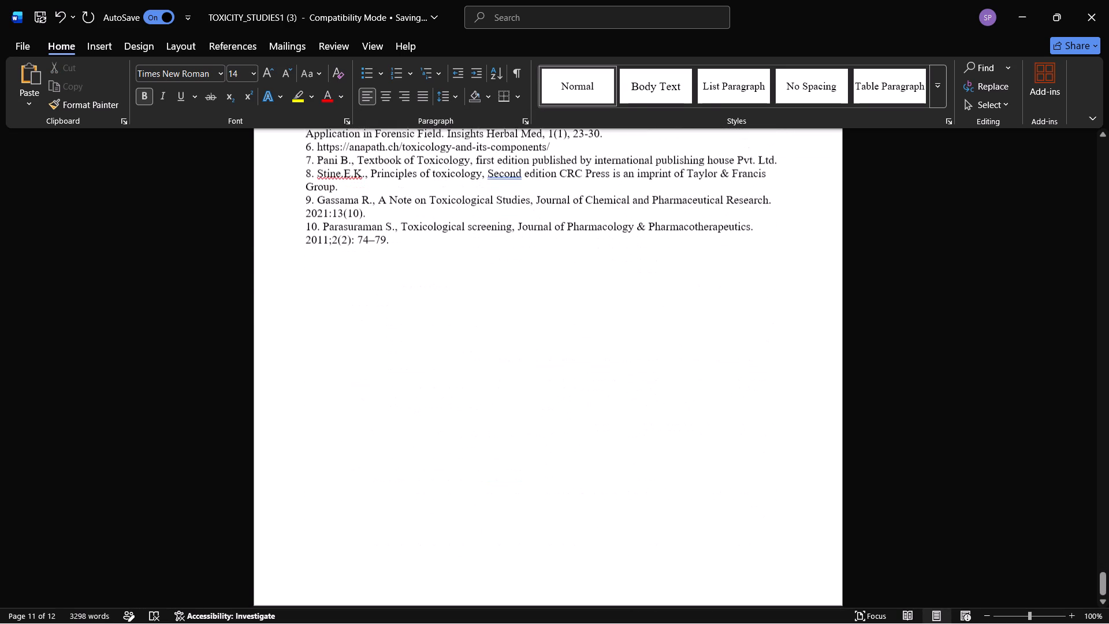
scroll(361, 220, "down", 2)
scroll(361, 220, "up", 20)
scroll(361, 220, "up", 8)
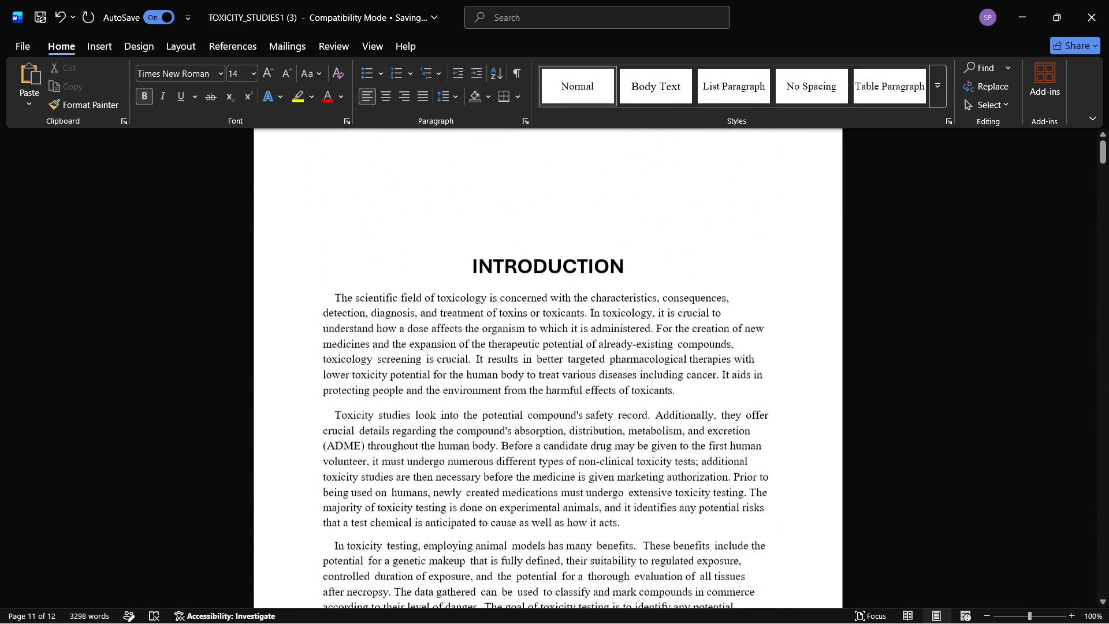
scroll(361, 220, "up", 10)
scroll(361, 220, "down", 5)
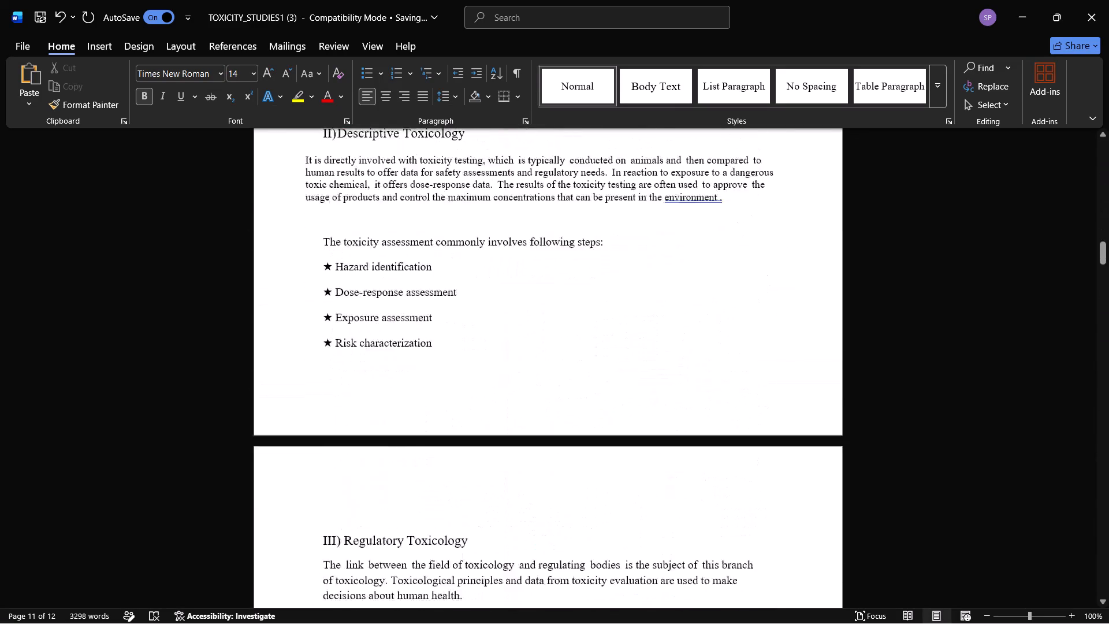
scroll(361, 220, "down", 9)
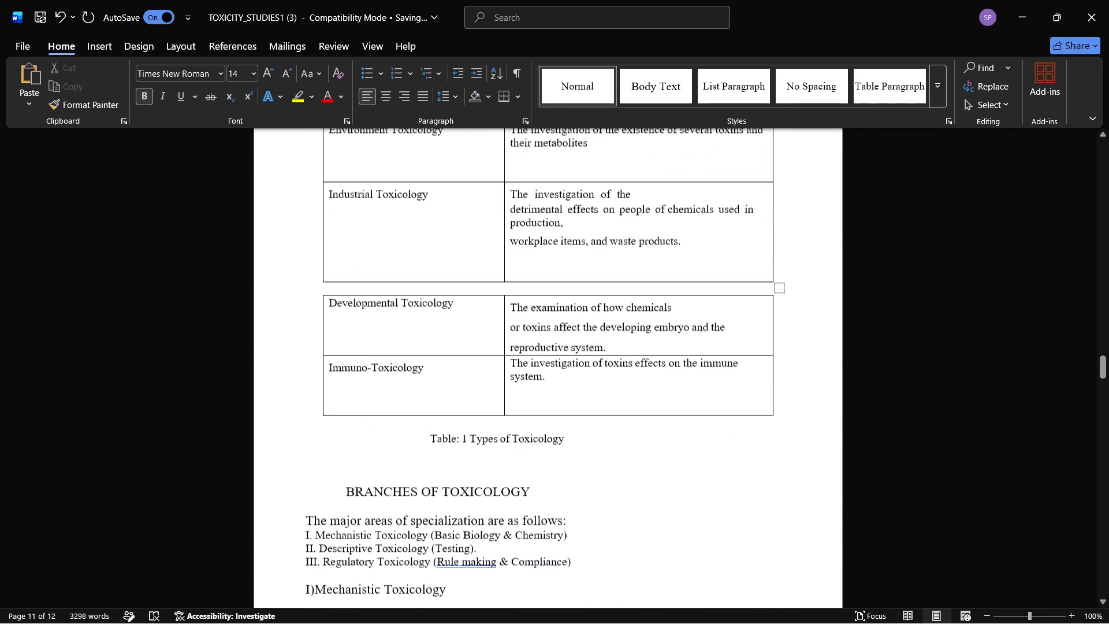
scroll(361, 220, "down", 6)
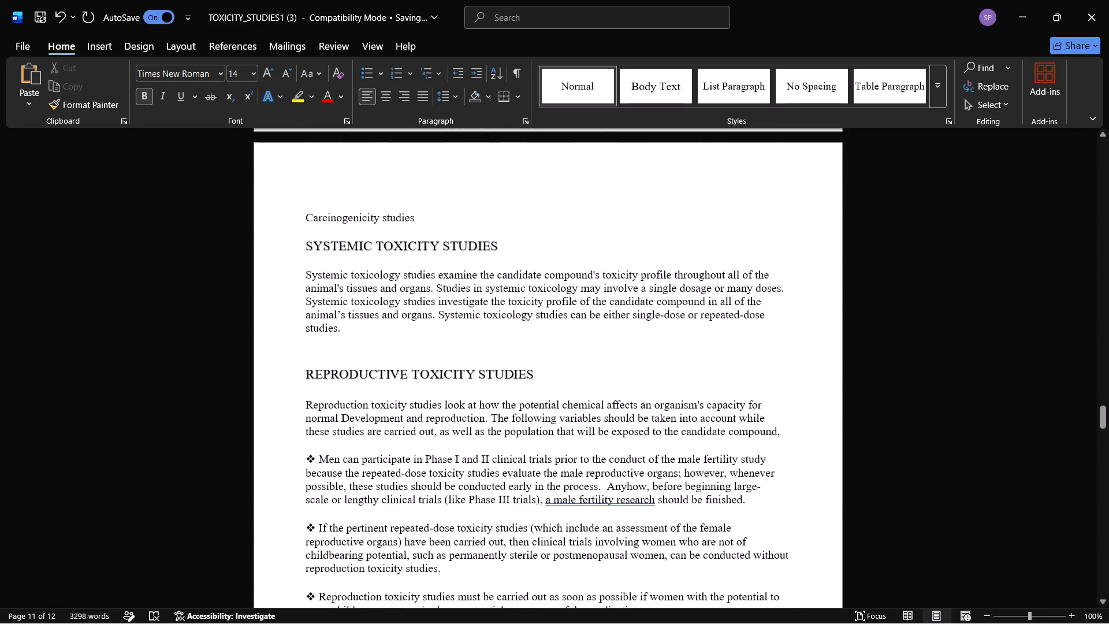
scroll(361, 220, "down", 2)
scroll(361, 220, "up", 2)
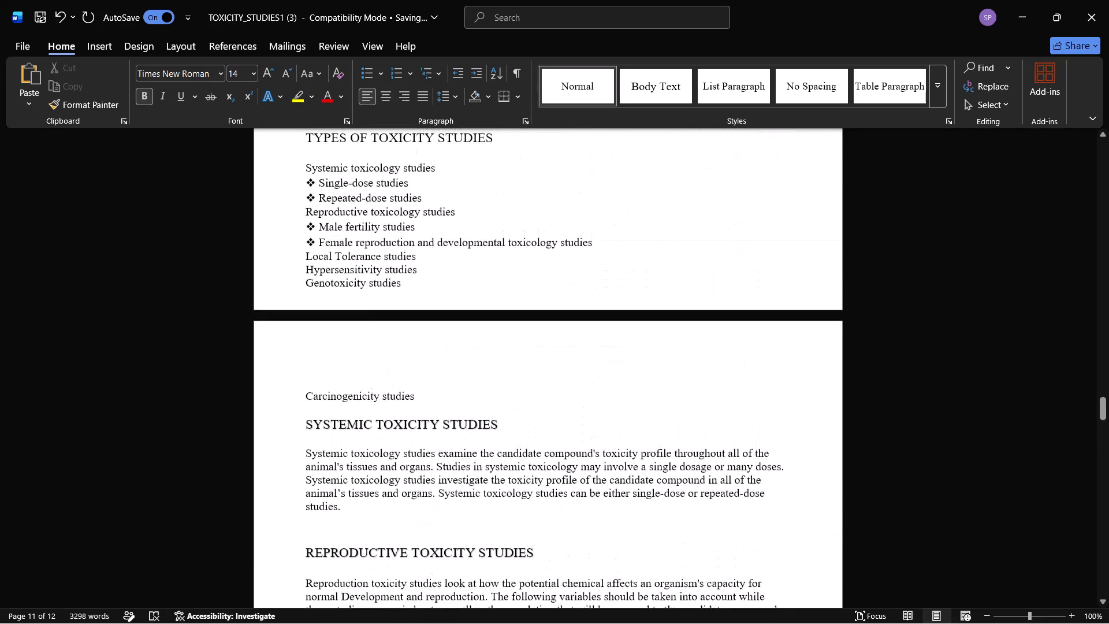
scroll(361, 220, "down", 3)
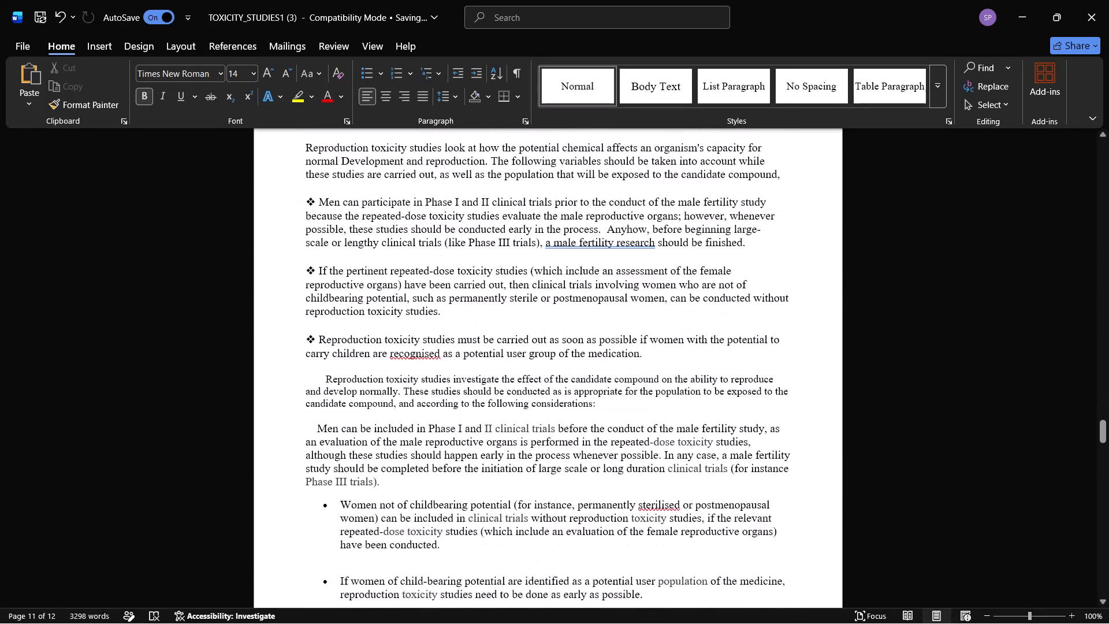
scroll(361, 220, "down", 1)
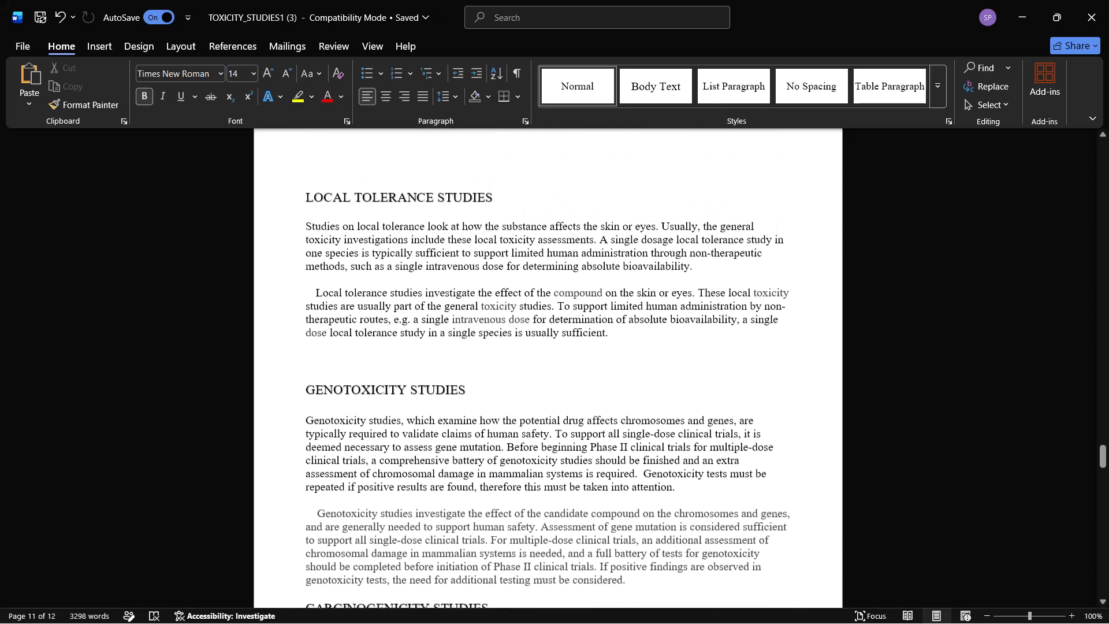
Insert one more empty line between the last genotoxicity paragraph and the CARCINOGENICITY STUDIES heading.
scroll(361, 220, "down", 2)
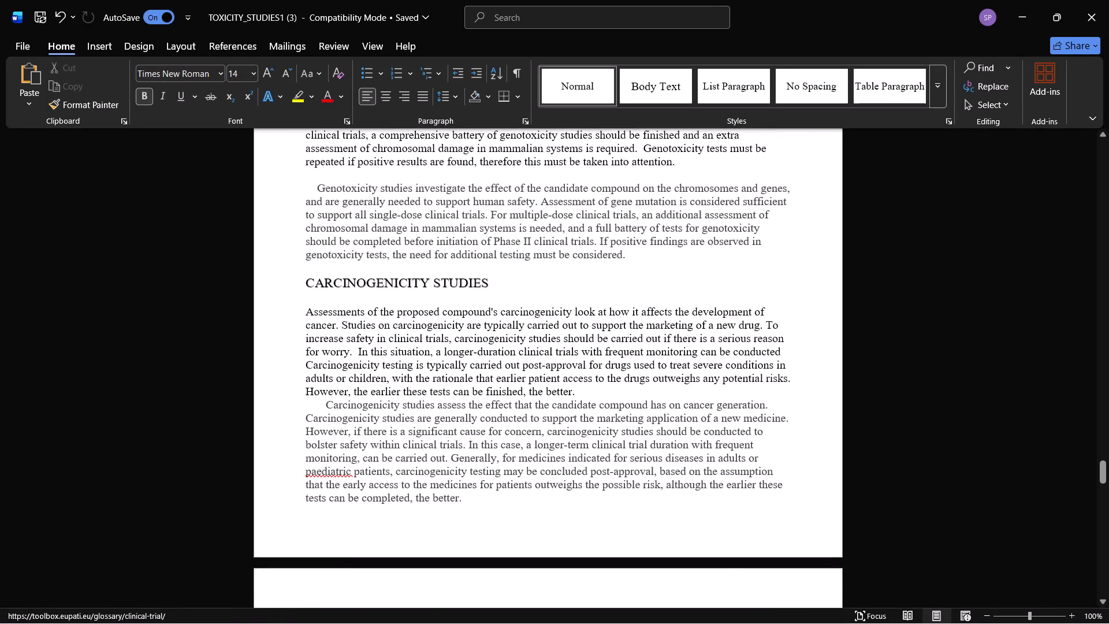
left_click(632, 254)
key("Return")
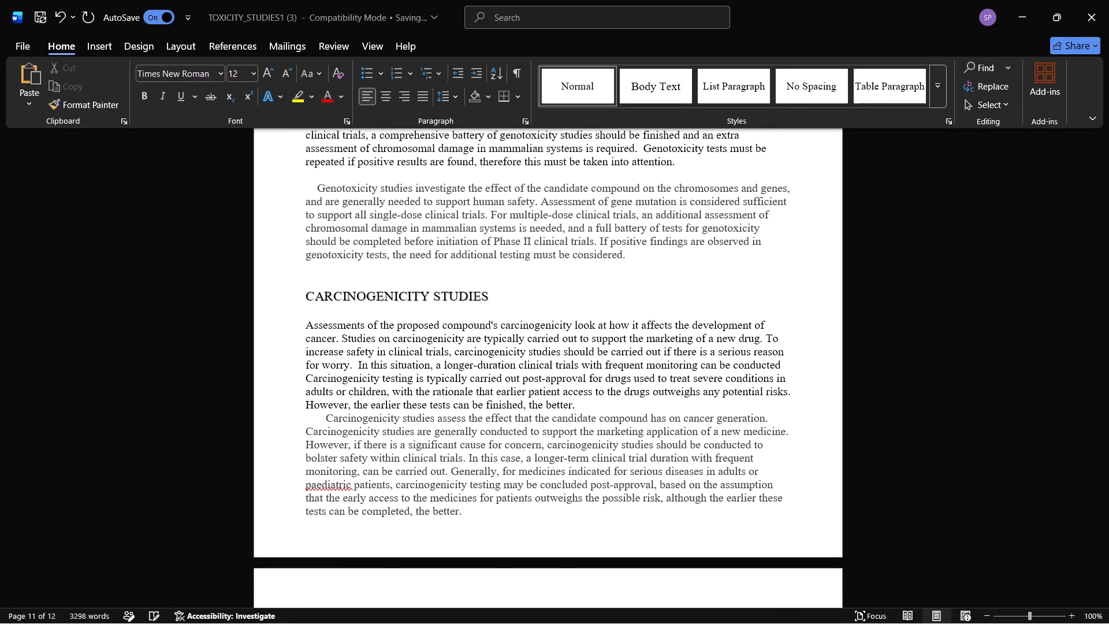
Insert an empty line between the two paragraphs under the CARCINOGENICITY STUDIES heading.
scroll(632, 254, "up", 2)
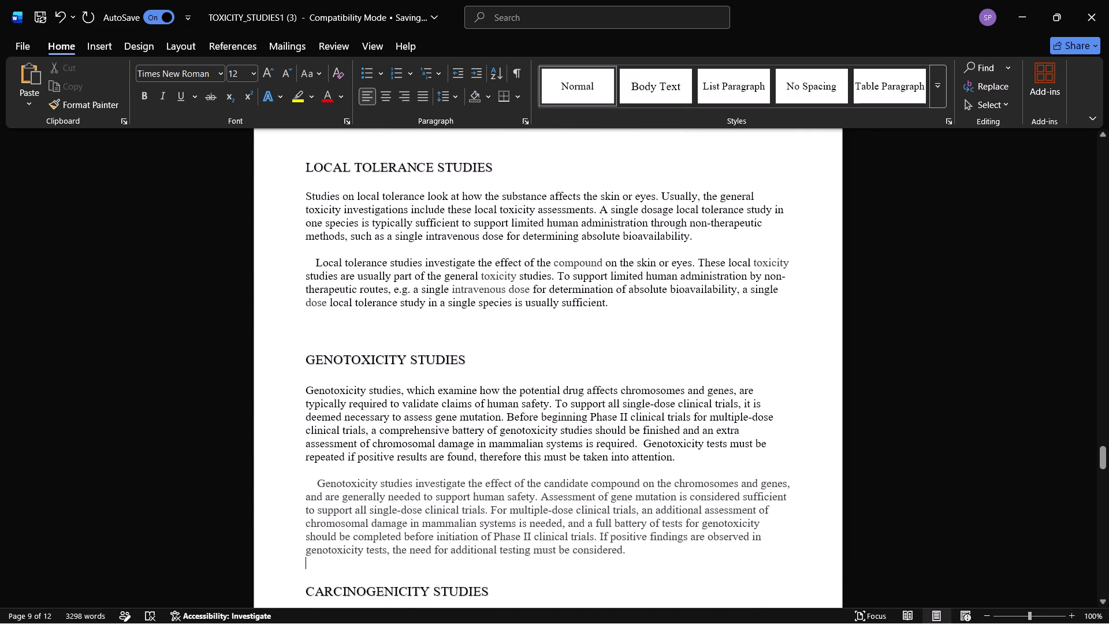
scroll(492, 217, "down", 2)
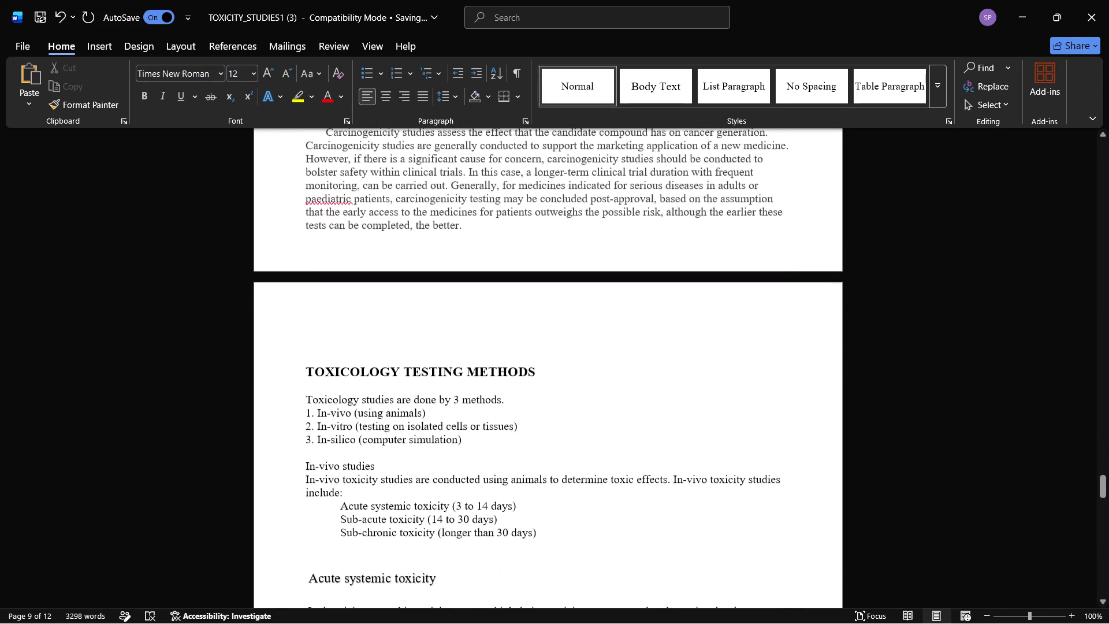
scroll(492, 217, "up", 1)
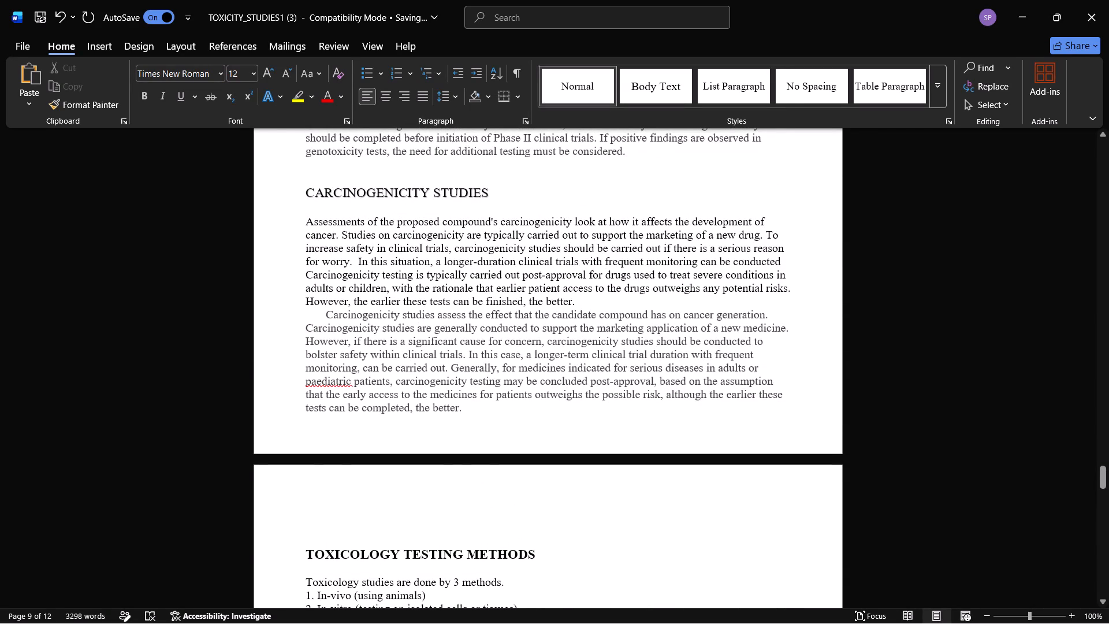
scroll(579, 306, "up", 1)
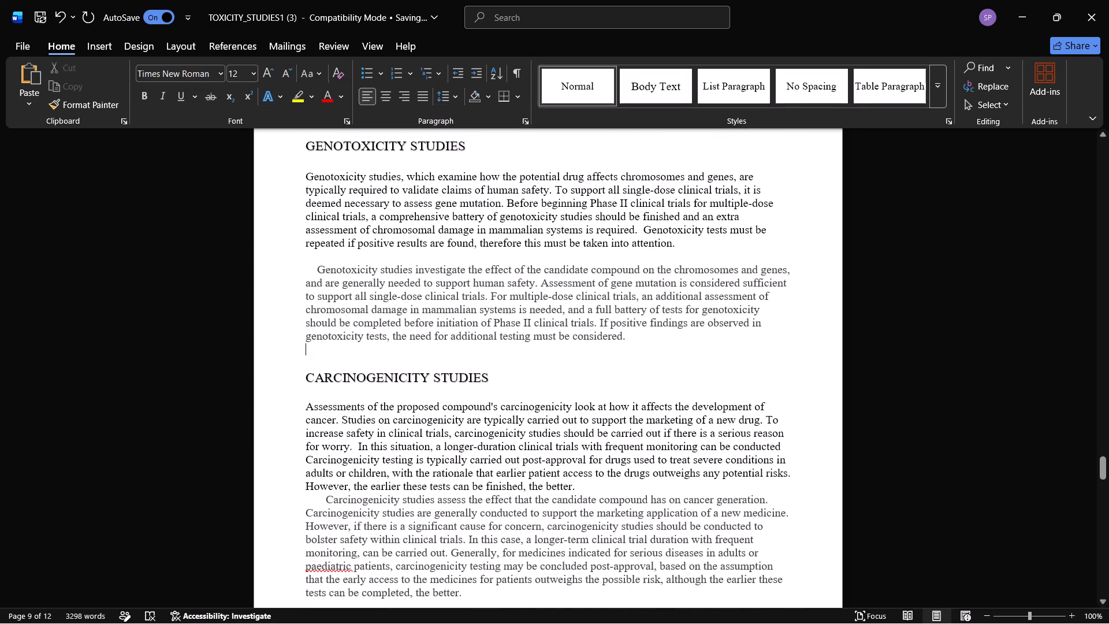
left_click(578, 492)
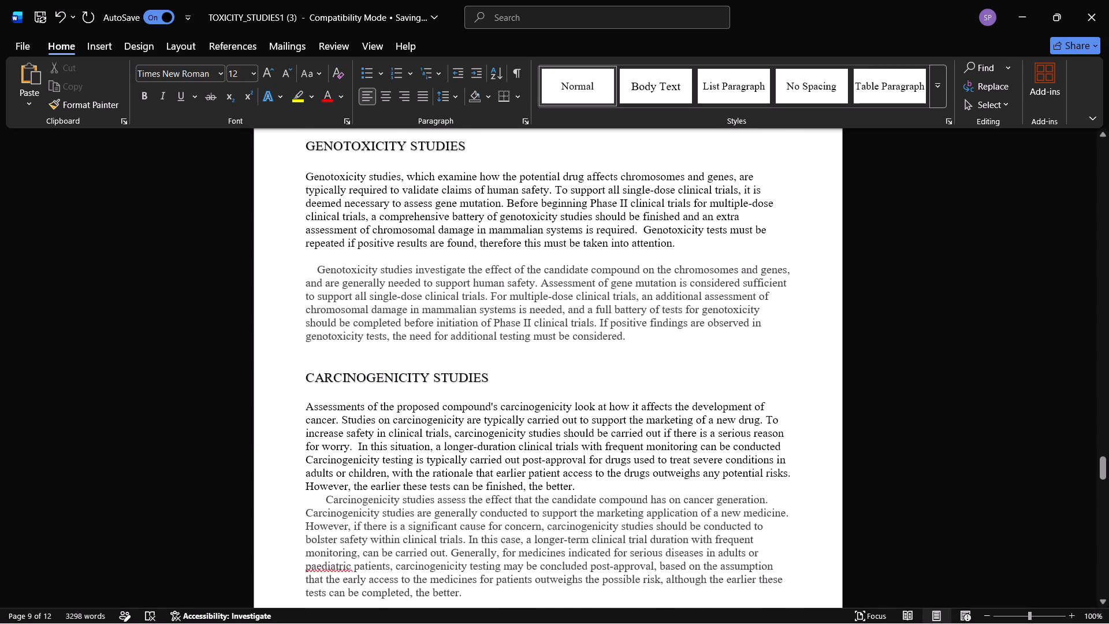
left_click(576, 490)
key("Return")
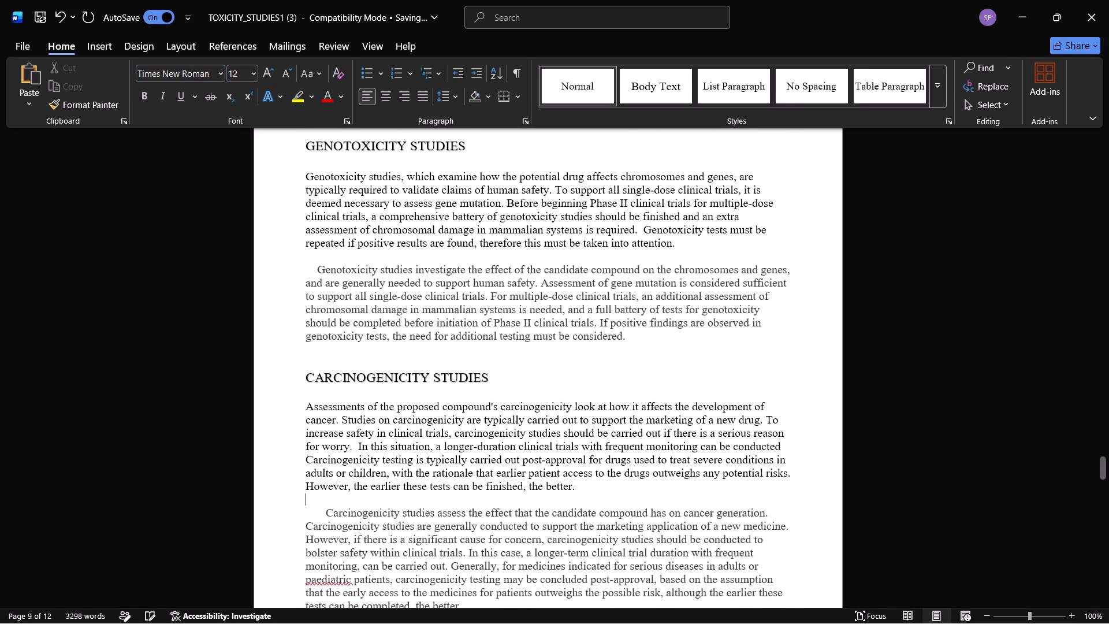
Recheck heading formatting and spacing from the carcinogenicity section back to the line "The major areas of specialization are as follows:".
scroll(576, 490, "down", 3)
scroll(576, 490, "up", 2)
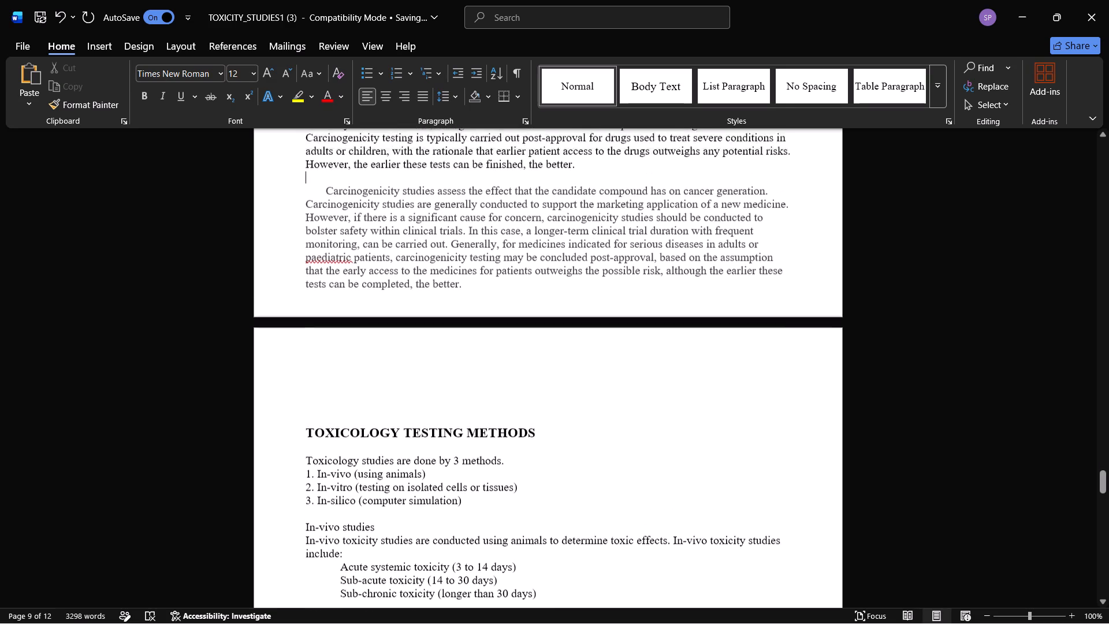
scroll(576, 490, "up", 7)
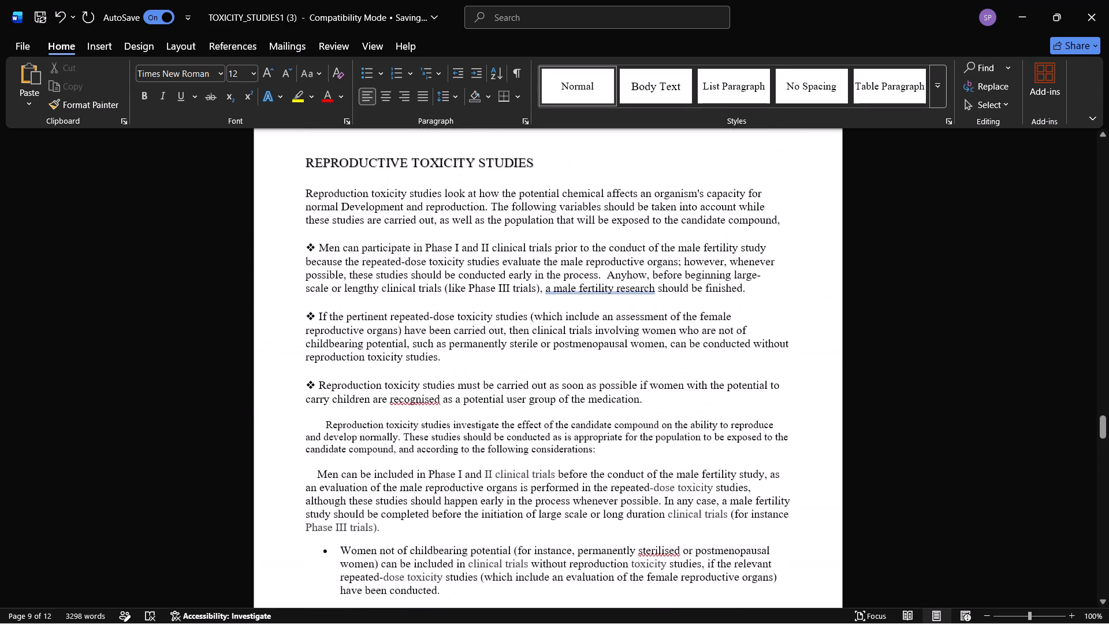
scroll(576, 490, "up", 4)
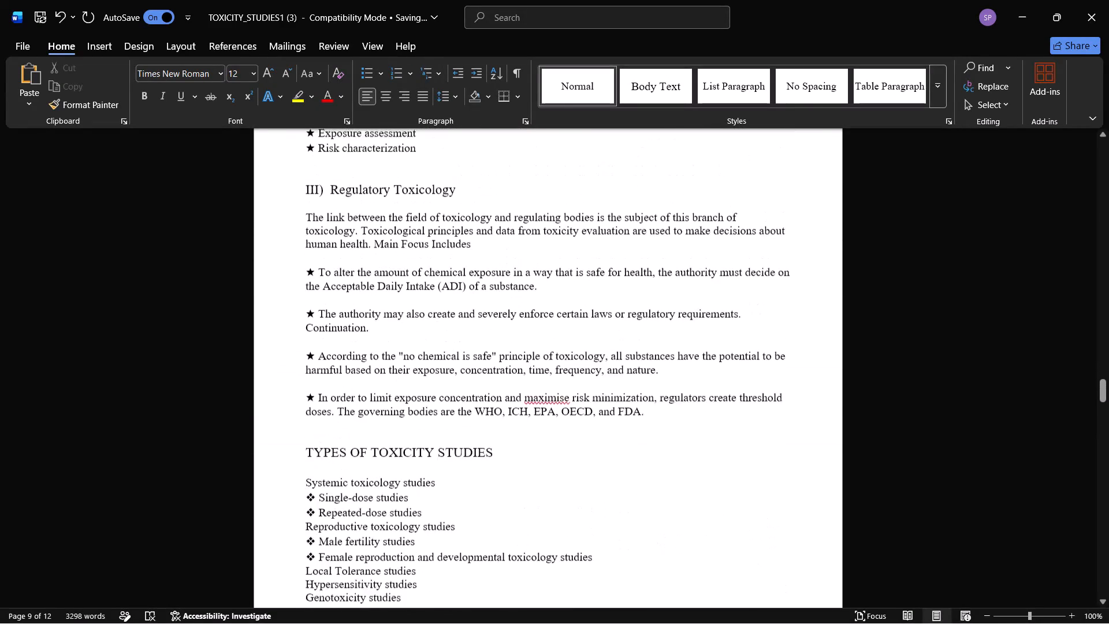
scroll(576, 490, "up", 8)
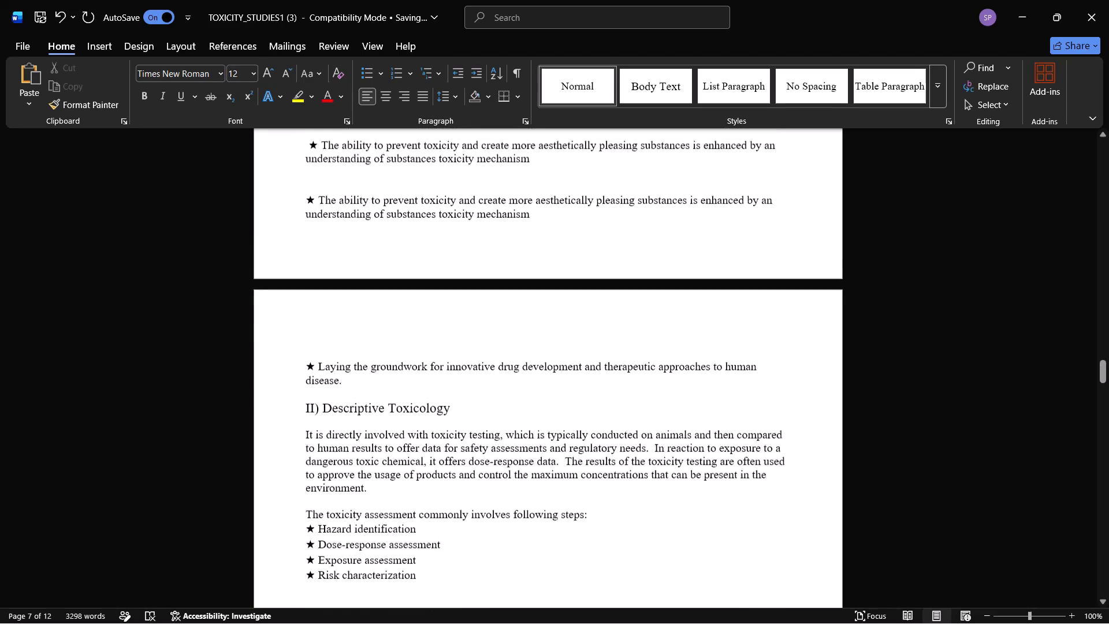
scroll(576, 490, "up", 4)
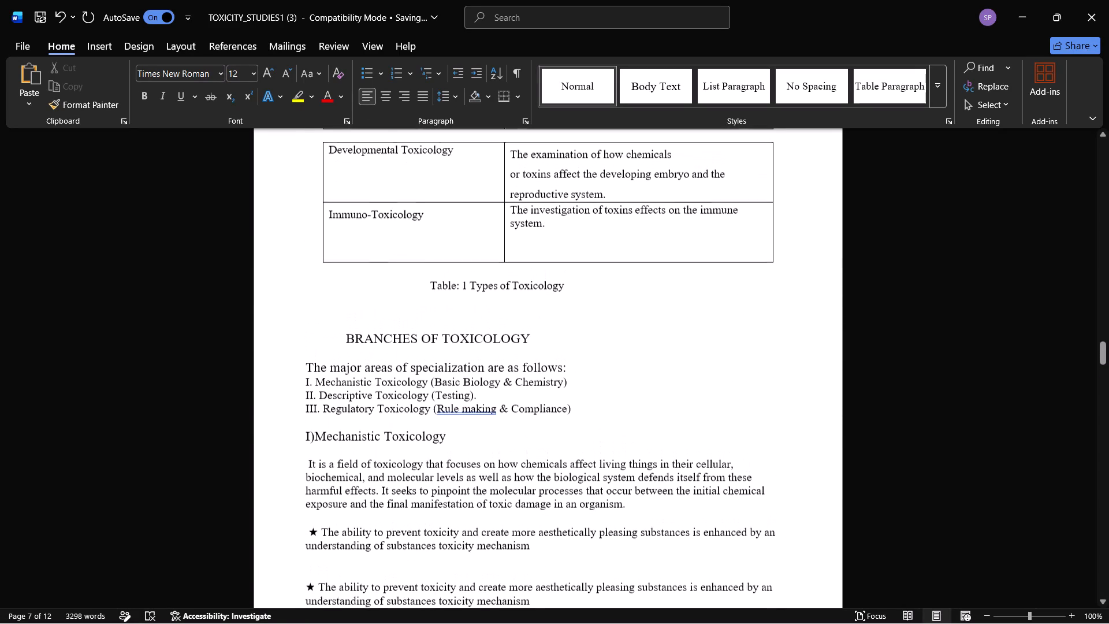
scroll(576, 490, "up", 3)
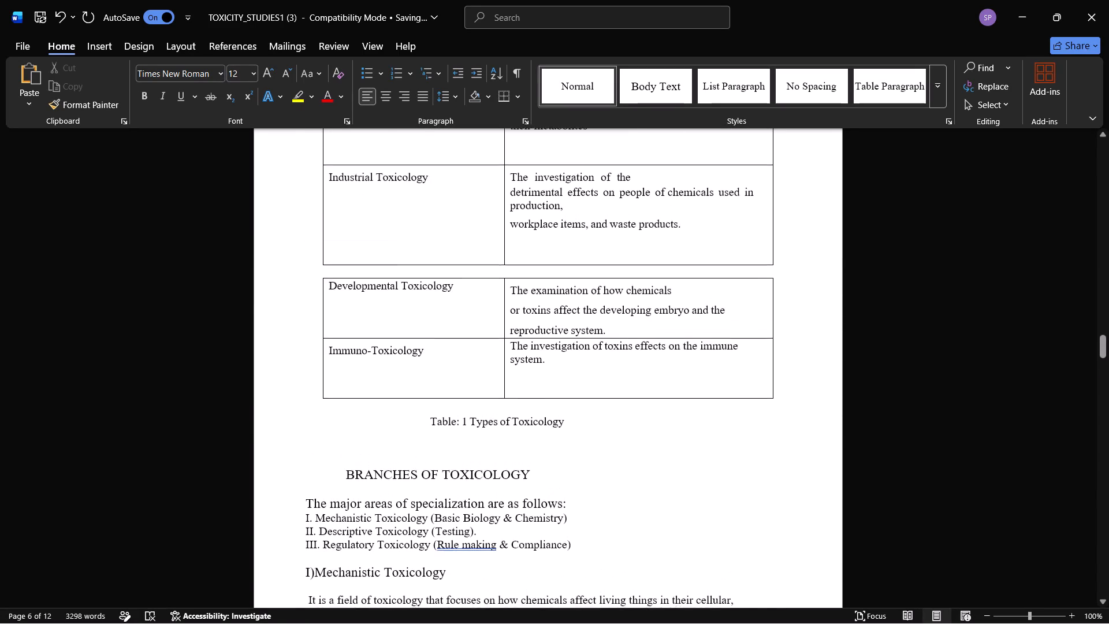
scroll(576, 490, "up", 3)
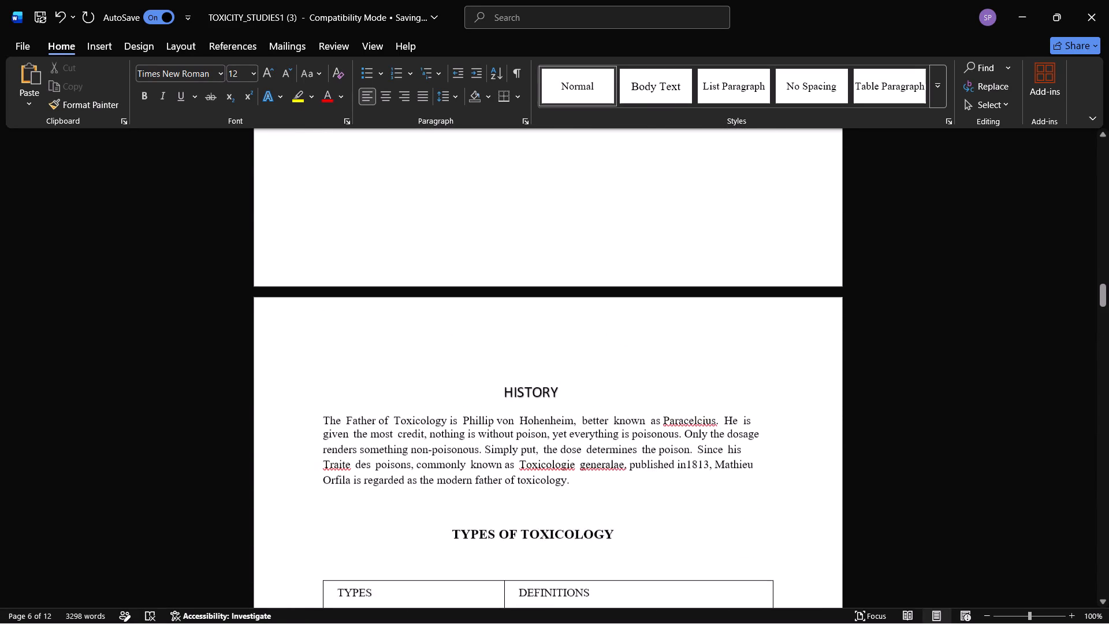
scroll(576, 490, "up", 3)
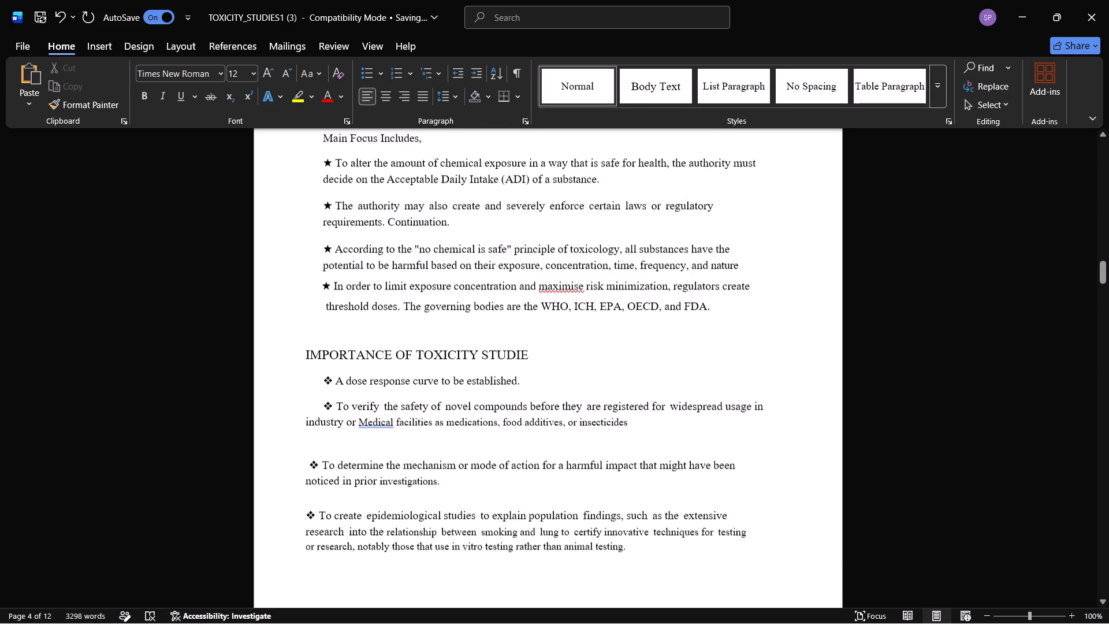
scroll(576, 490, "up", 2)
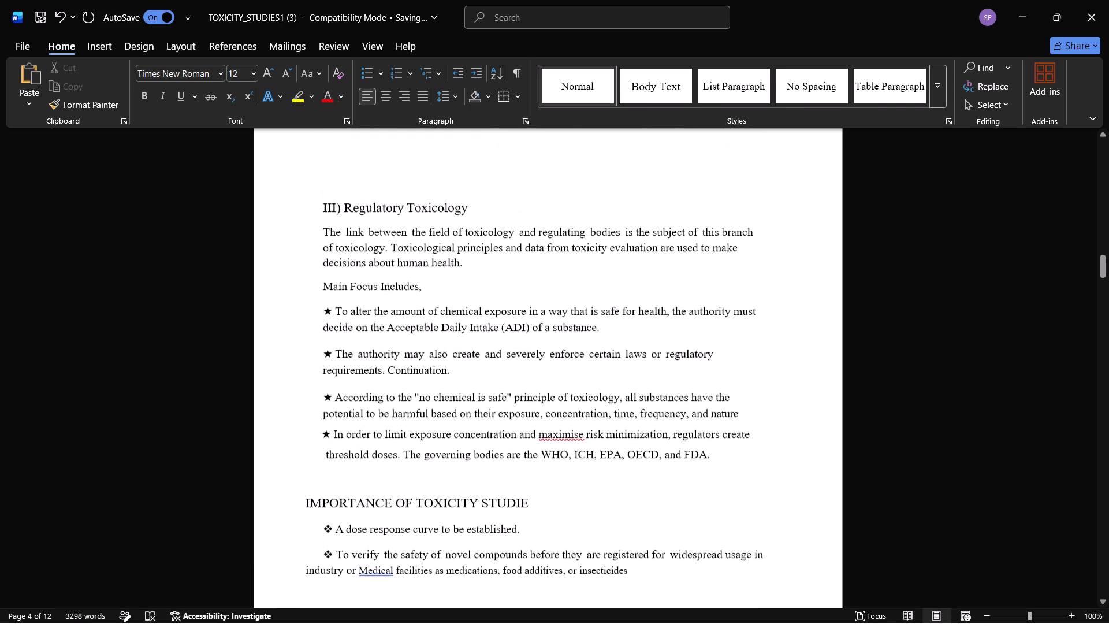
scroll(576, 490, "up", 2)
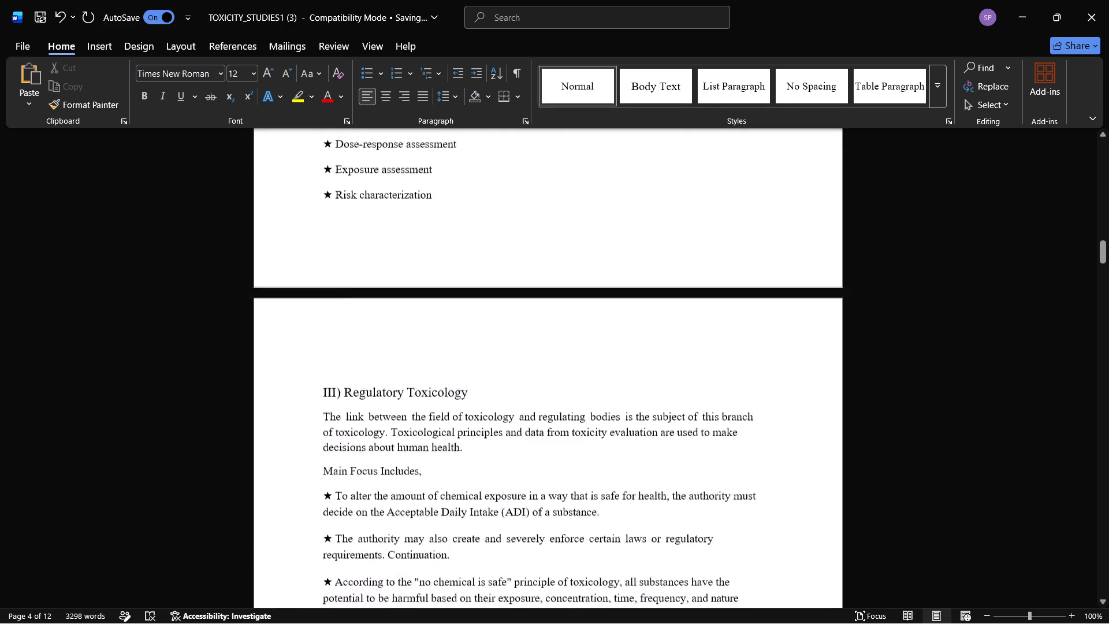
scroll(576, 490, "up", 3)
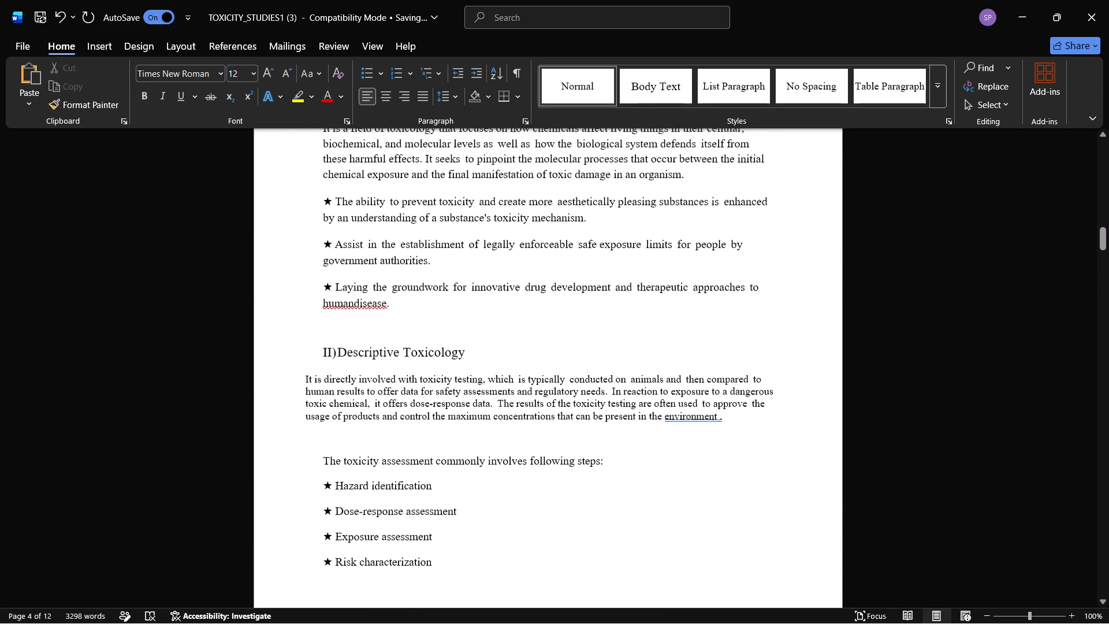
scroll(576, 490, "up", 3)
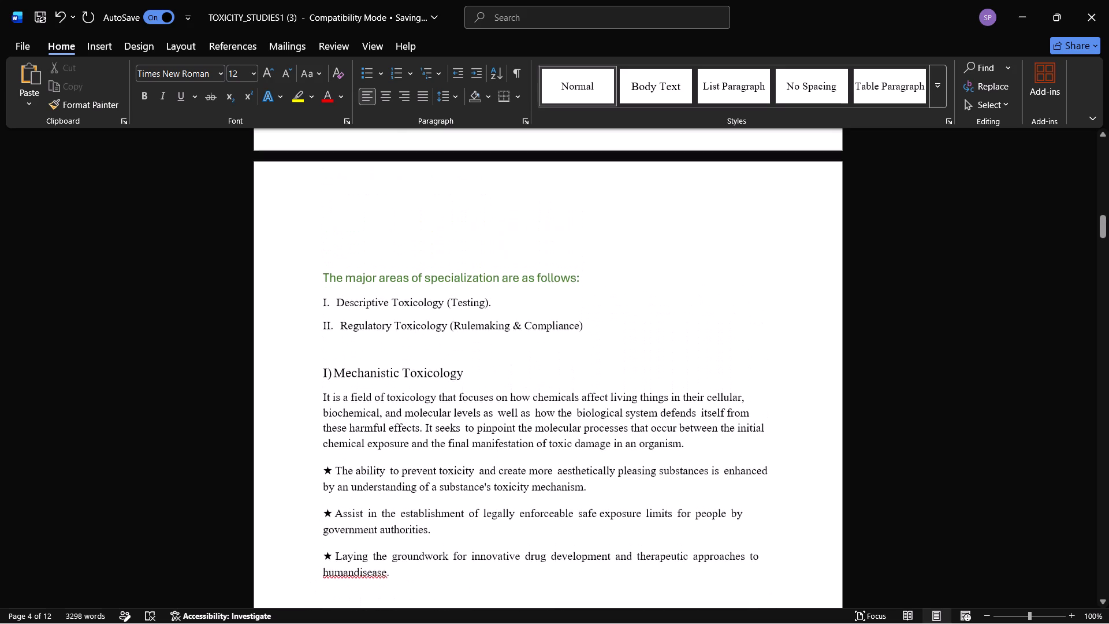
scroll(576, 490, "up", 1)
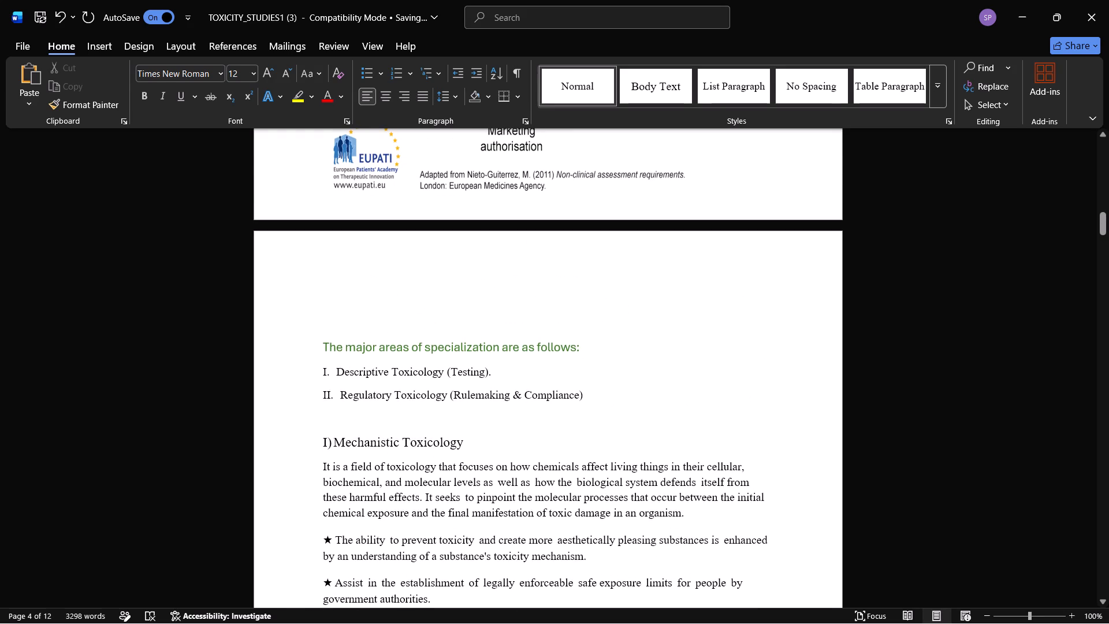
Change the font colour of the green line "The major areas of specialization are as follows:" to a near-black theme colour.
left_click_drag(317, 339, 416, 342)
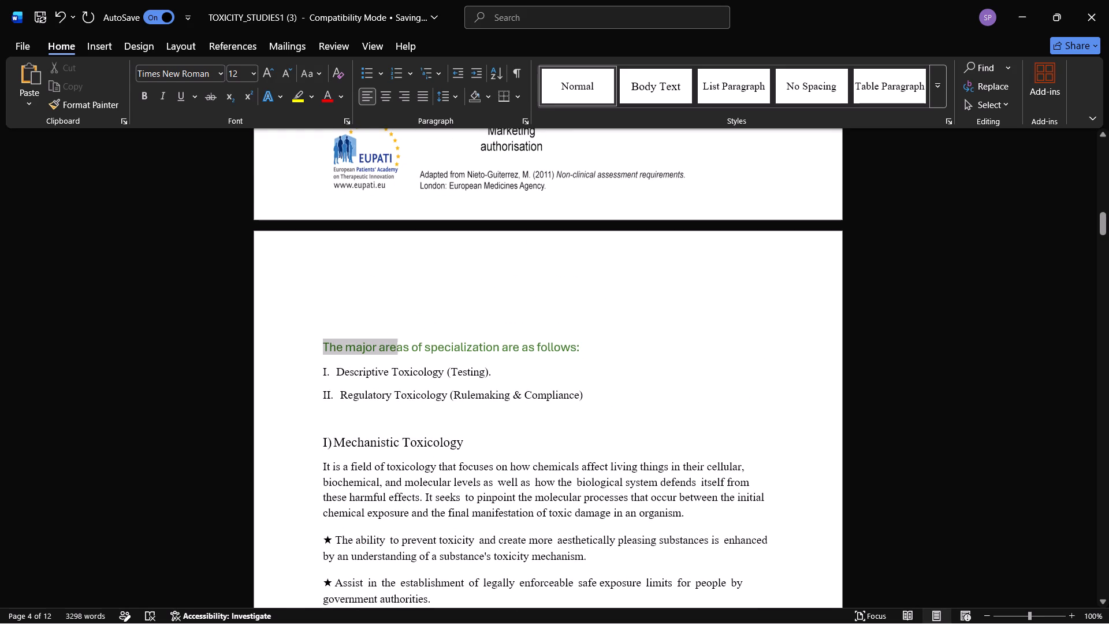
left_click_drag(416, 342, 579, 348)
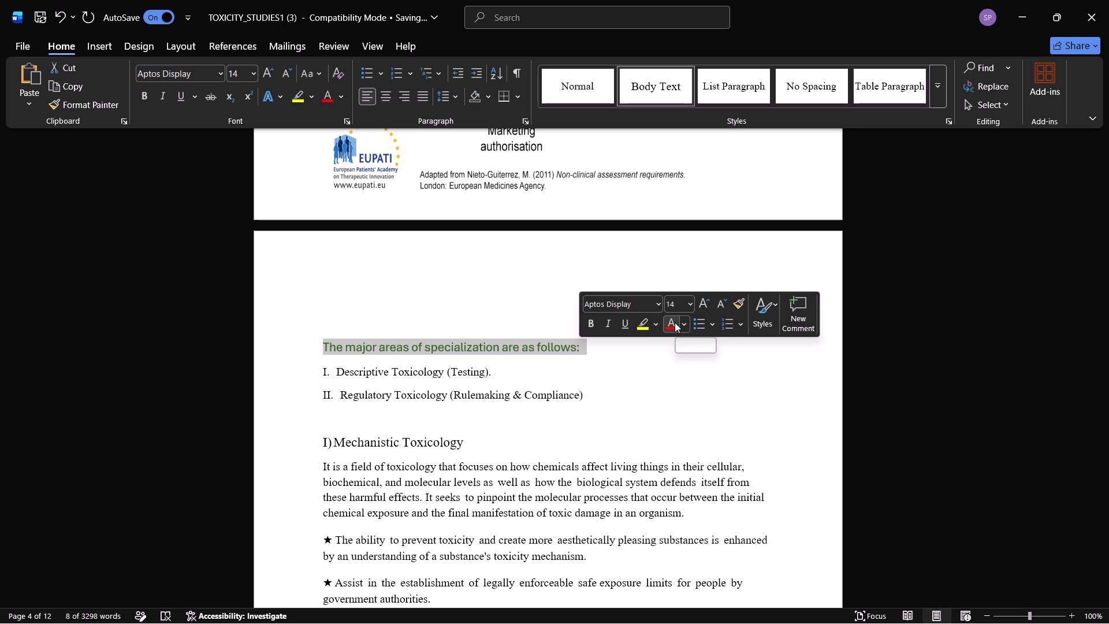
left_click(675, 322)
left_click(675, 322)
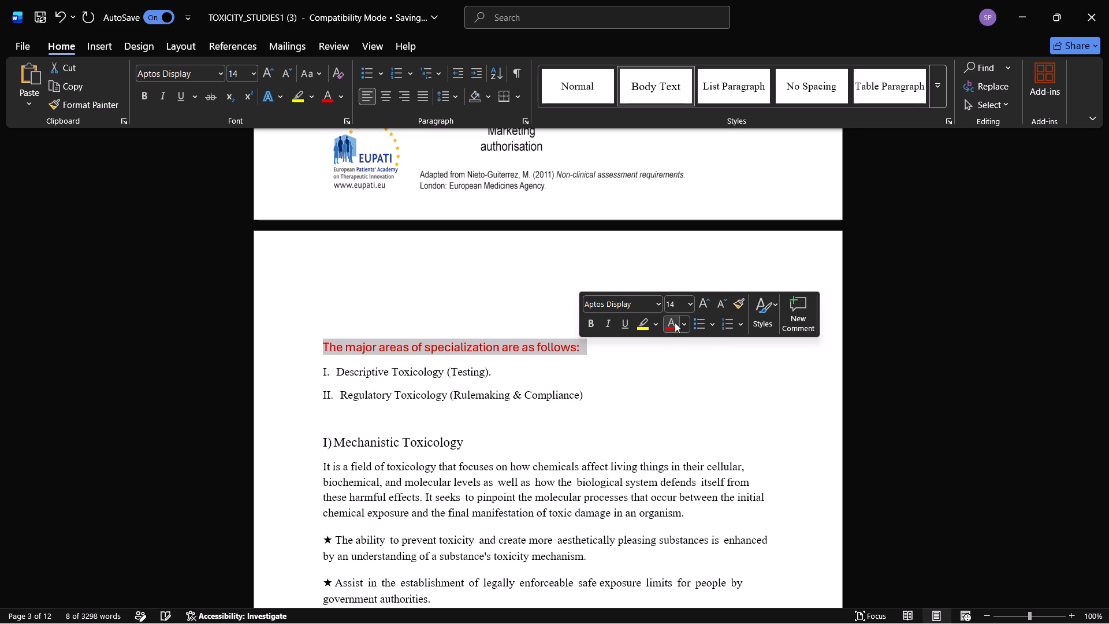
left_click(675, 322)
left_click(675, 322)
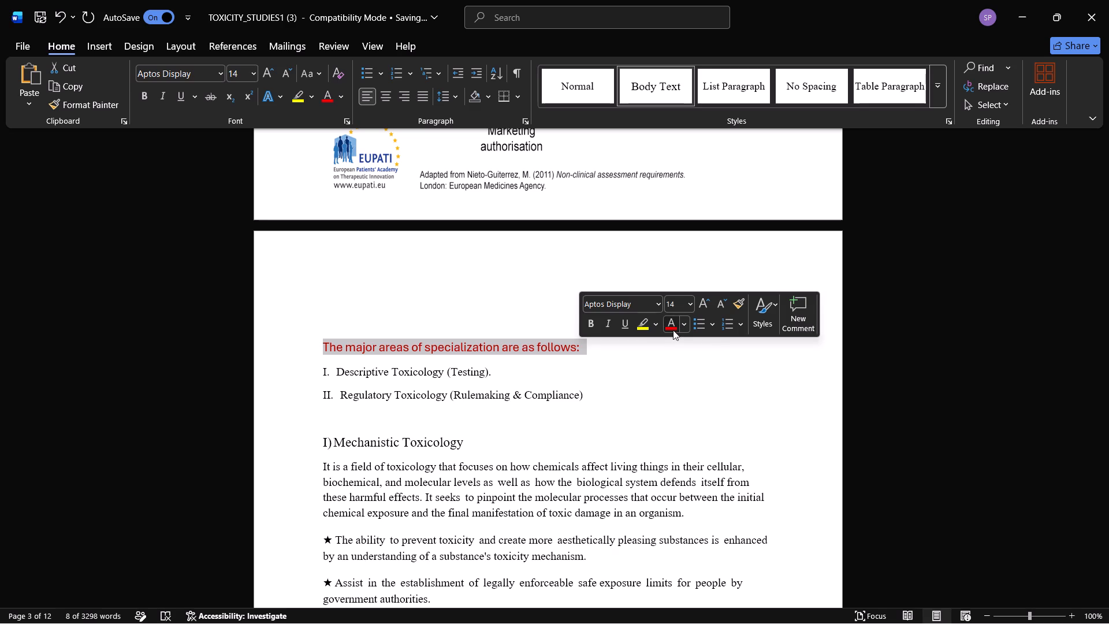
left_click(672, 325)
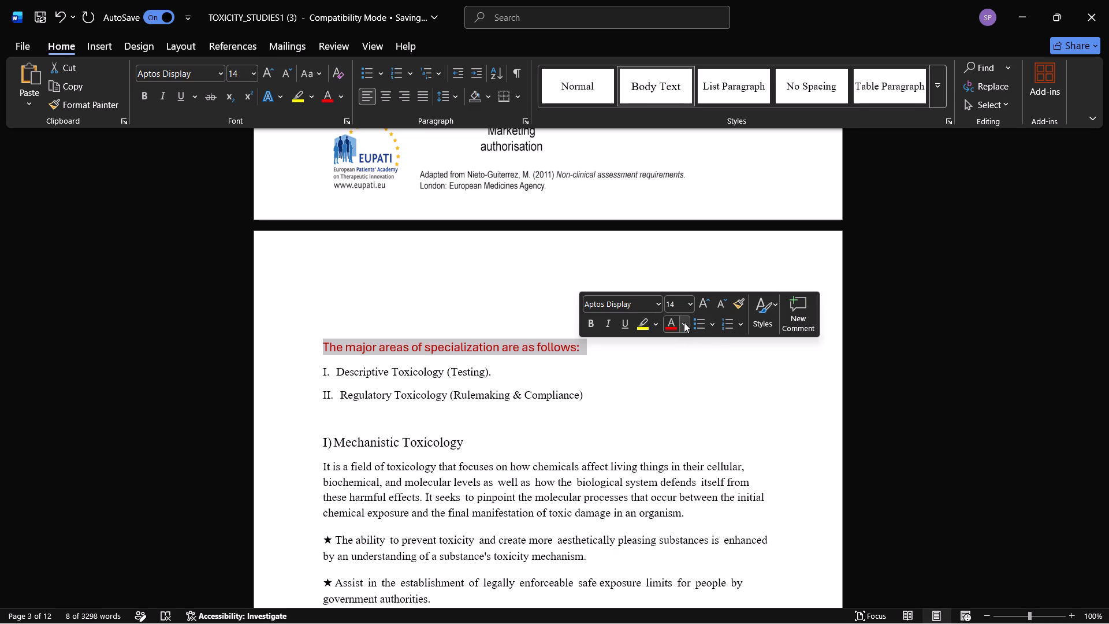
left_click(683, 321)
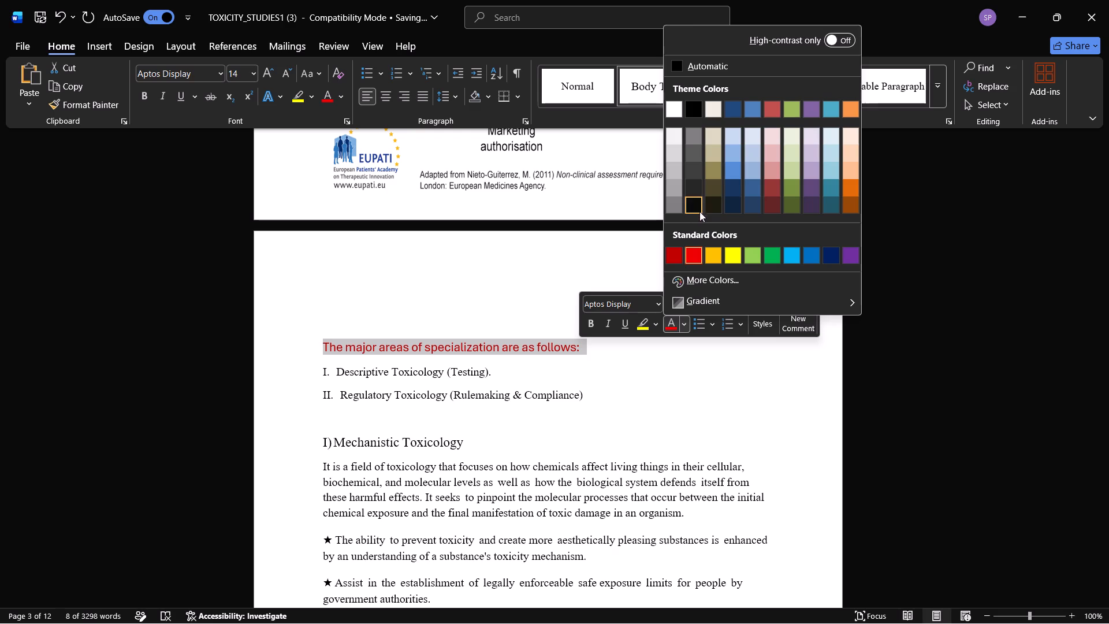
left_click(699, 207)
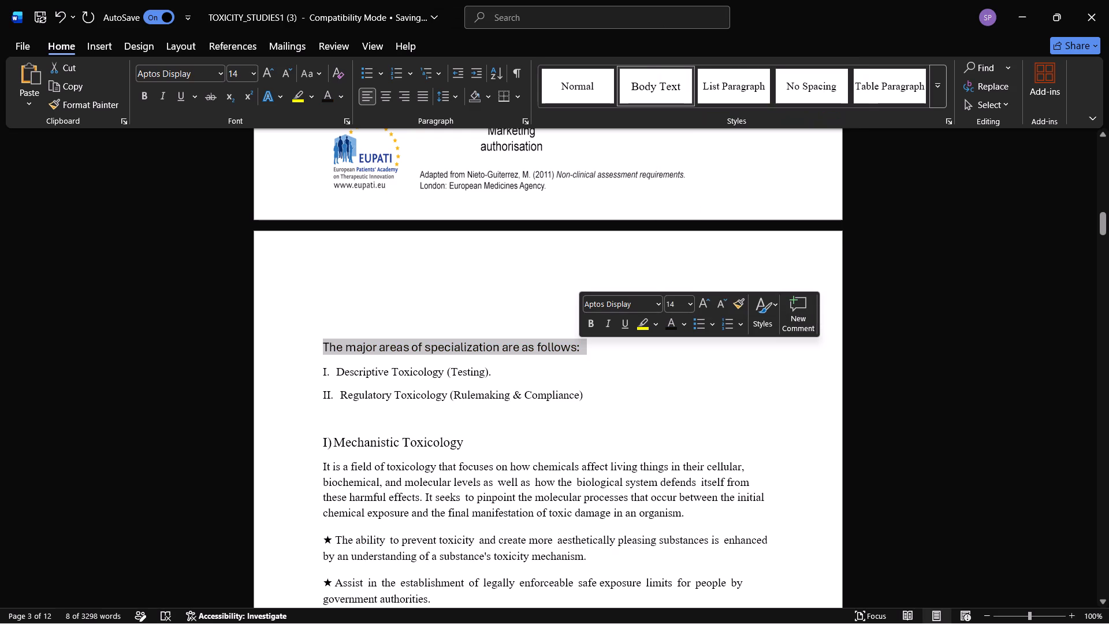
Set the line "The major areas of specialization are as follows:" to Aptos Display at size 16.
left_click(702, 308)
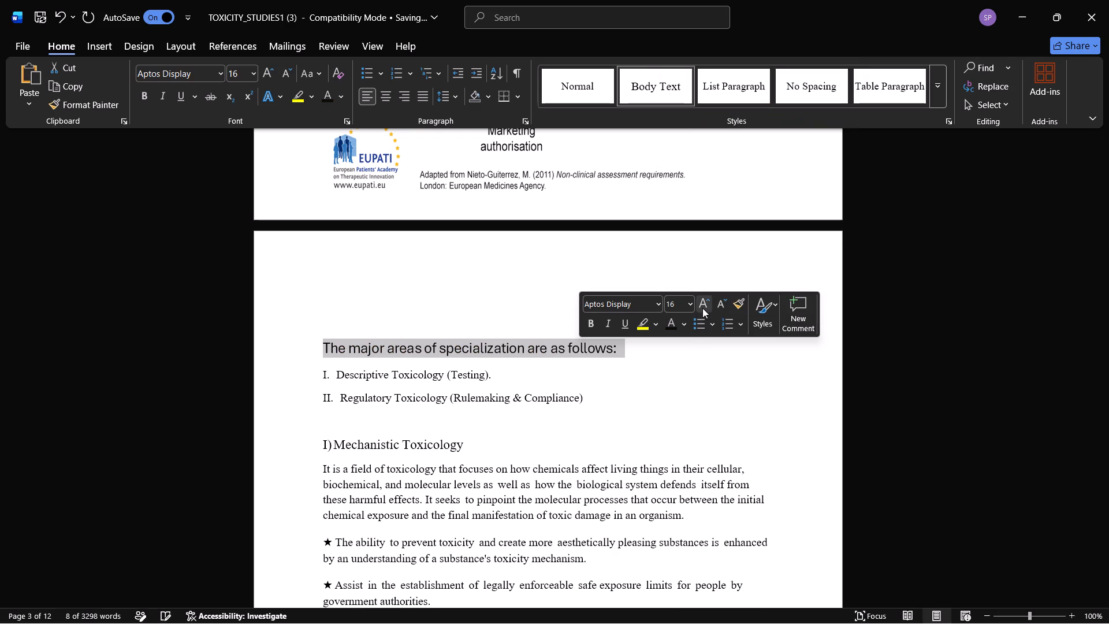
left_click(583, 303)
left_click(657, 310)
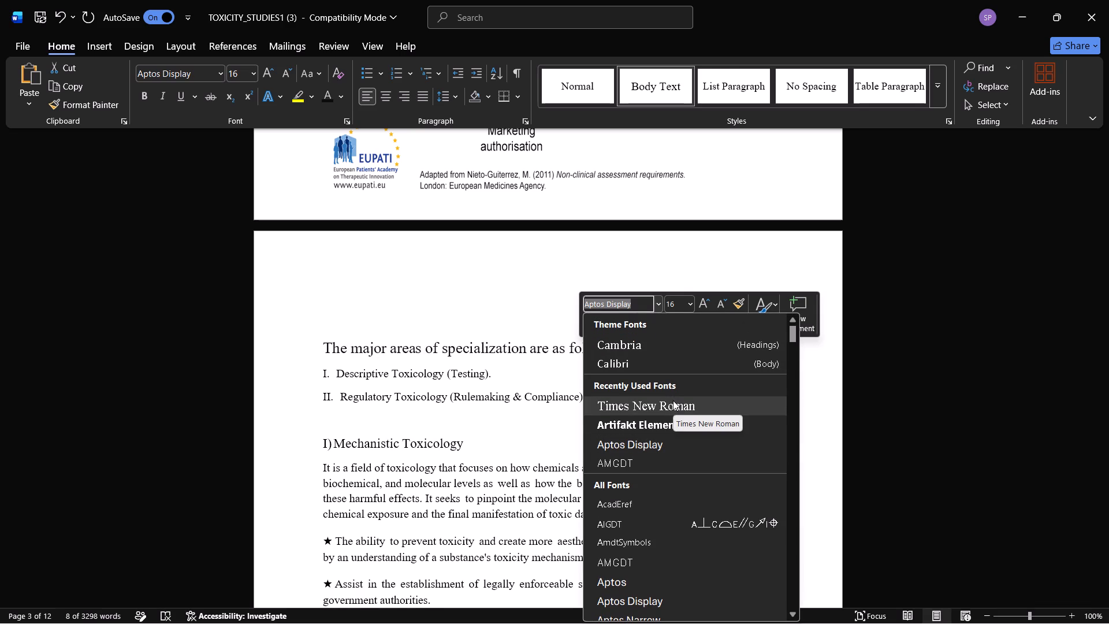
left_click(676, 440)
left_click(497, 325)
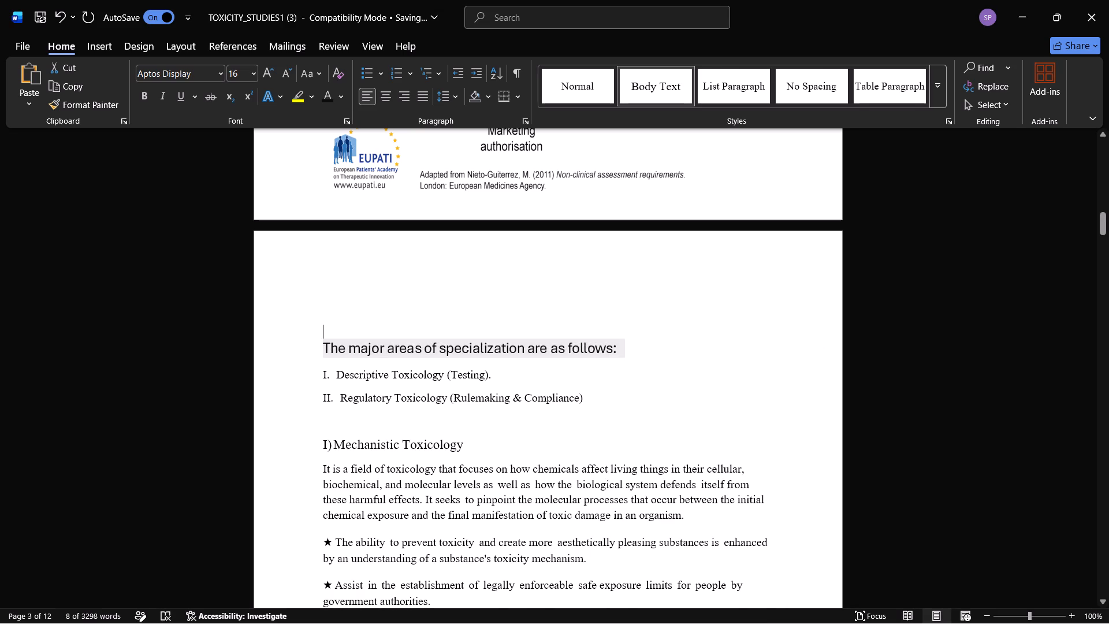
Set the font of the empty line above "The major areas of specialization are as follows:" to Times New Roman.
scroll(497, 325, "up", 6)
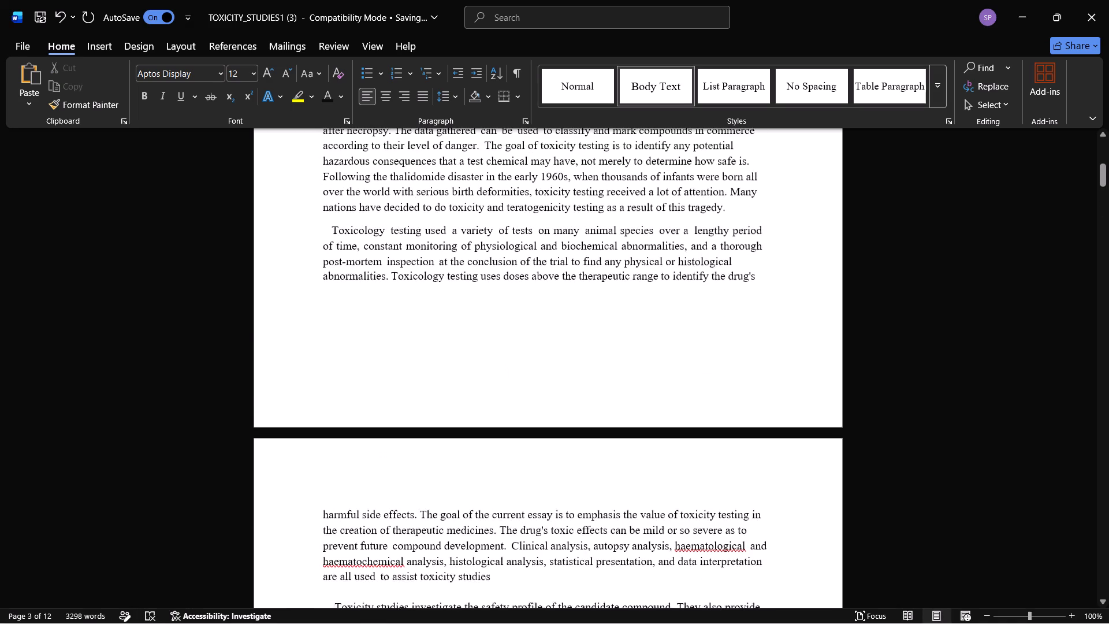
scroll(497, 325, "up", 2)
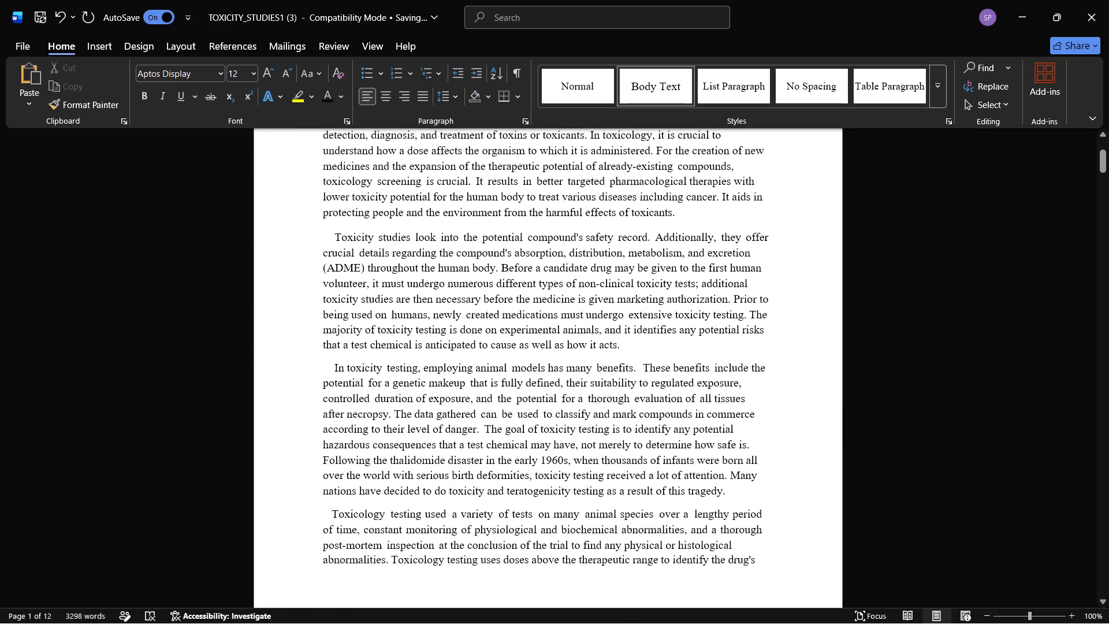
left_click(218, 72)
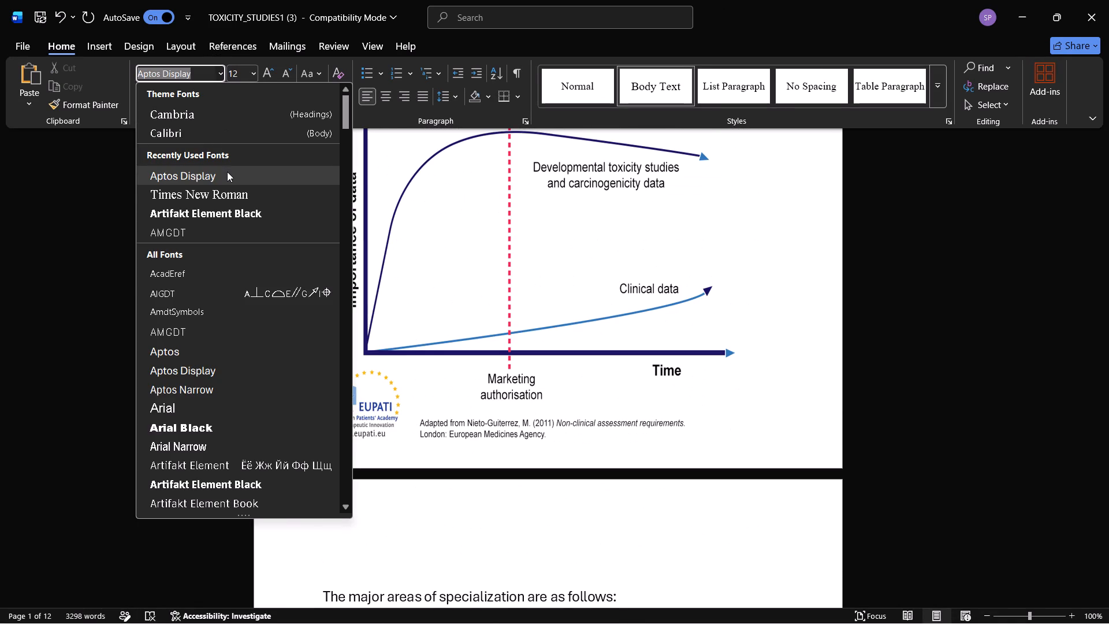
left_click(228, 192)
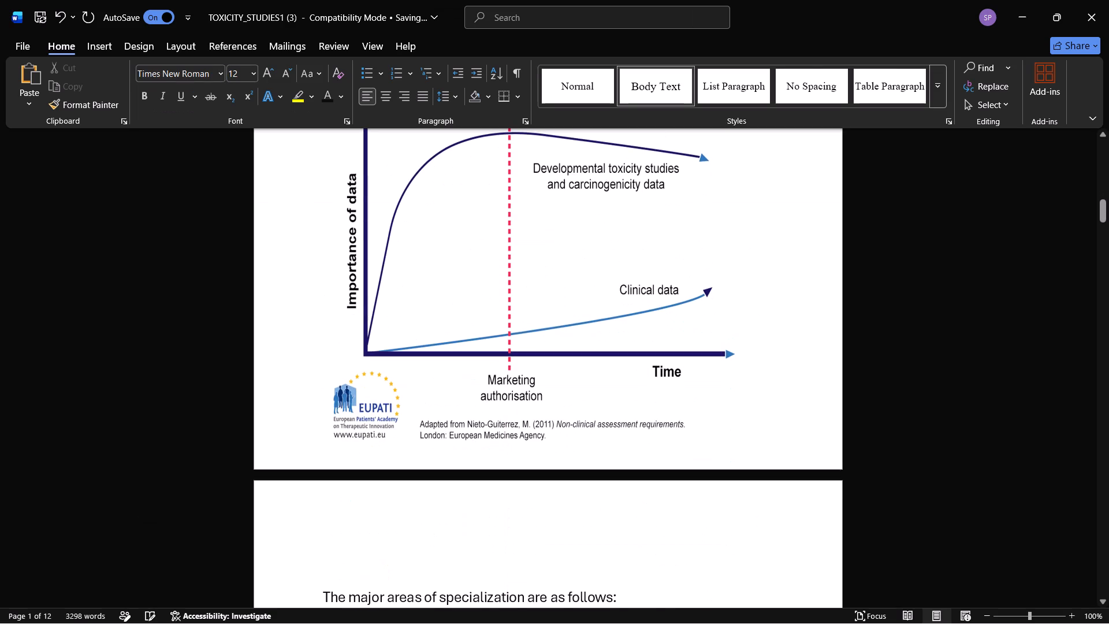
Review the pages from the major areas of specialization back to the INTRODUCTION heading.
scroll(228, 192, "up", 2)
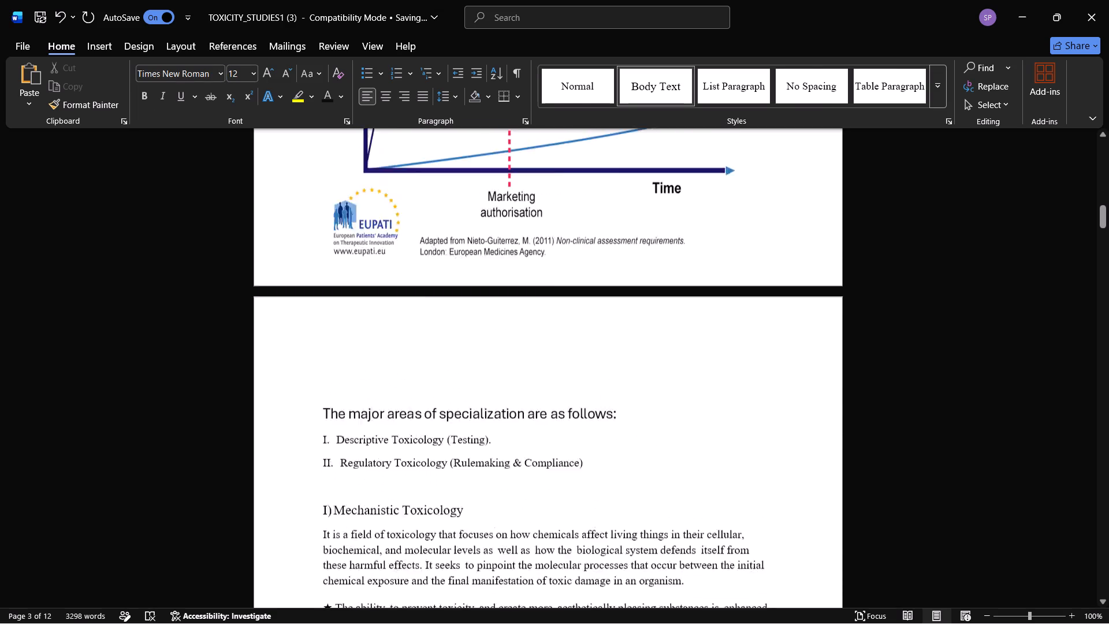
scroll(228, 192, "up", 7)
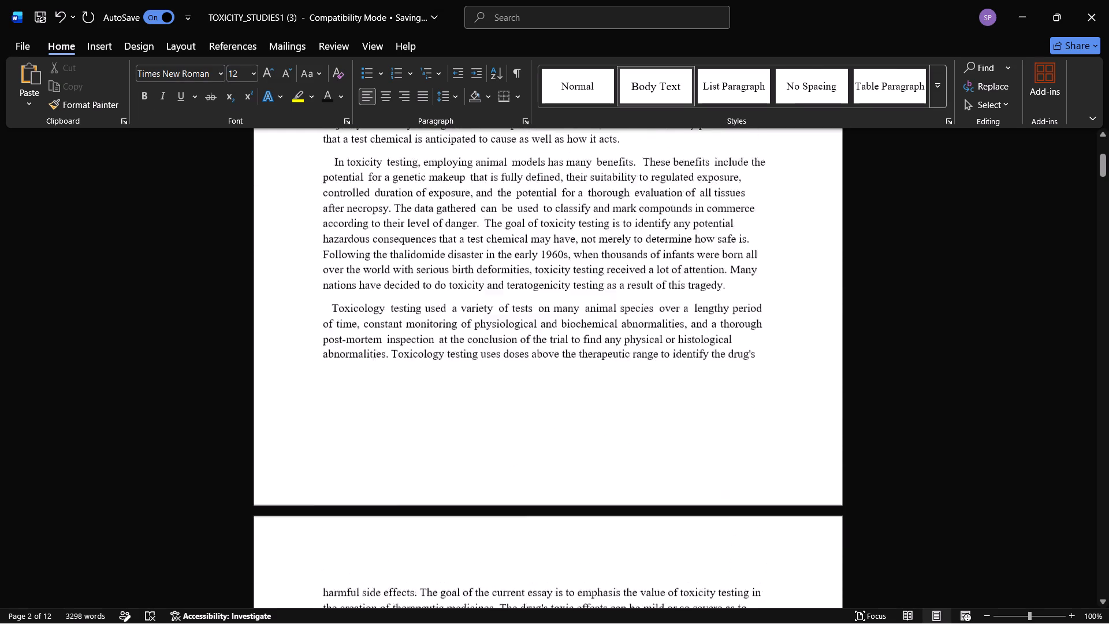
scroll(228, 192, "up", 9)
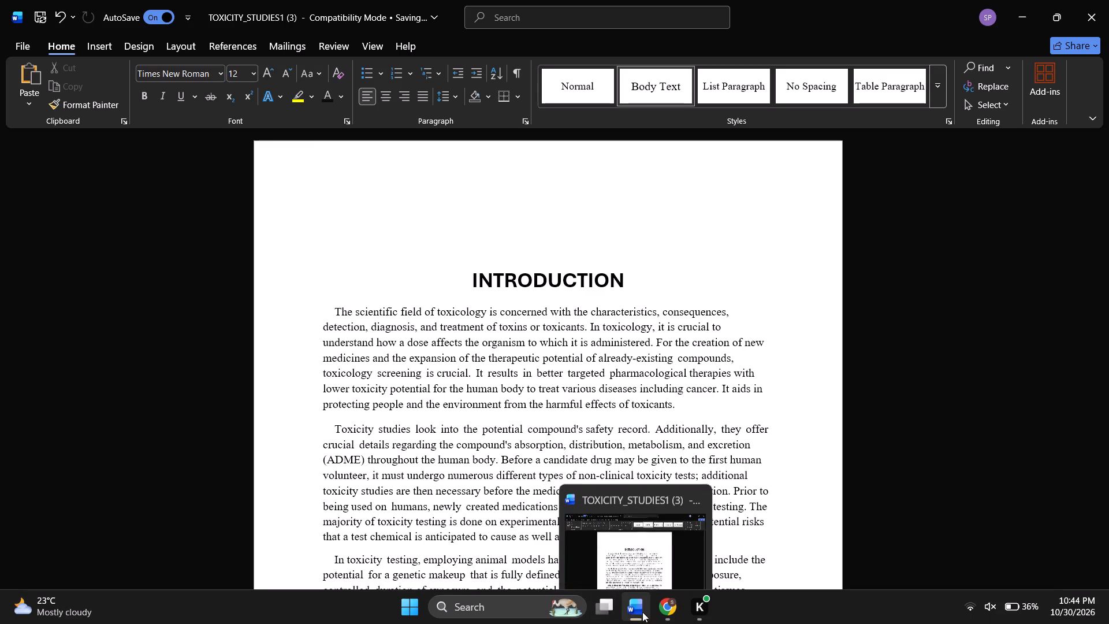
Switch to Chrome, return to the toxicity studies search results and open the National Institute of Environmental Health Sciences Toxicology page.
left_click(671, 608)
scroll(671, 608, "left", 2)
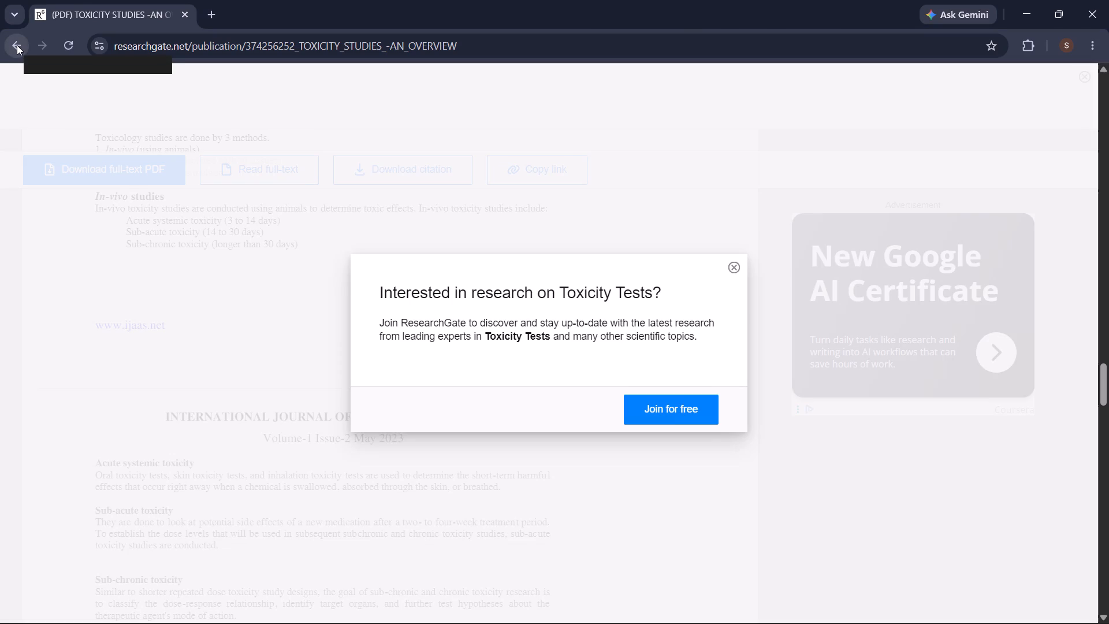
left_click(17, 45)
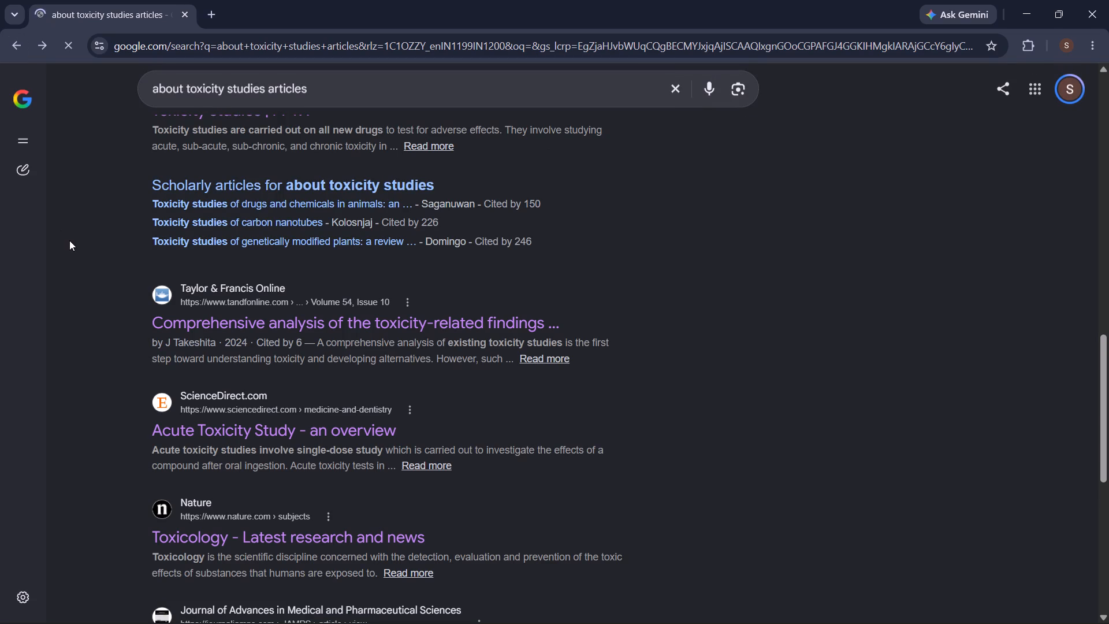
scroll(185, 314, "up", 5)
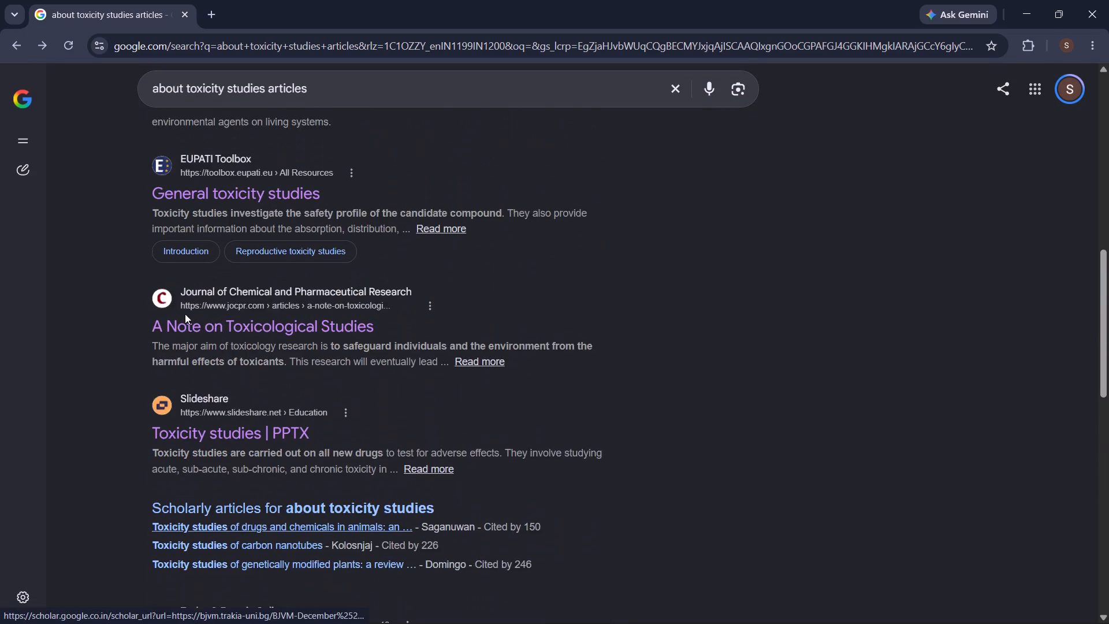
scroll(185, 314, "up", 3)
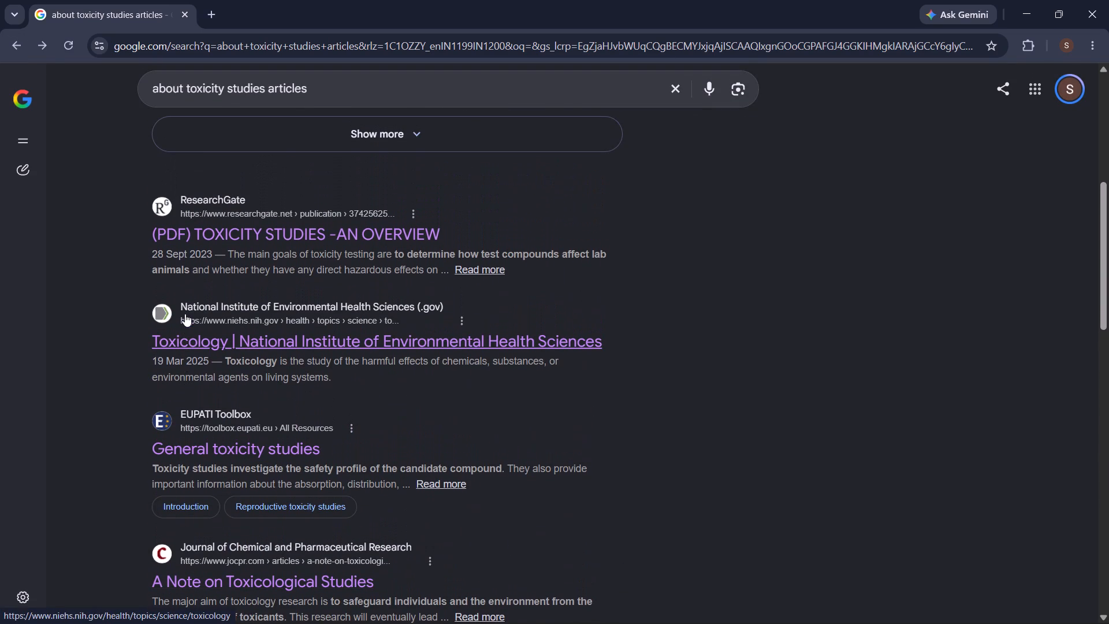
left_click(194, 337)
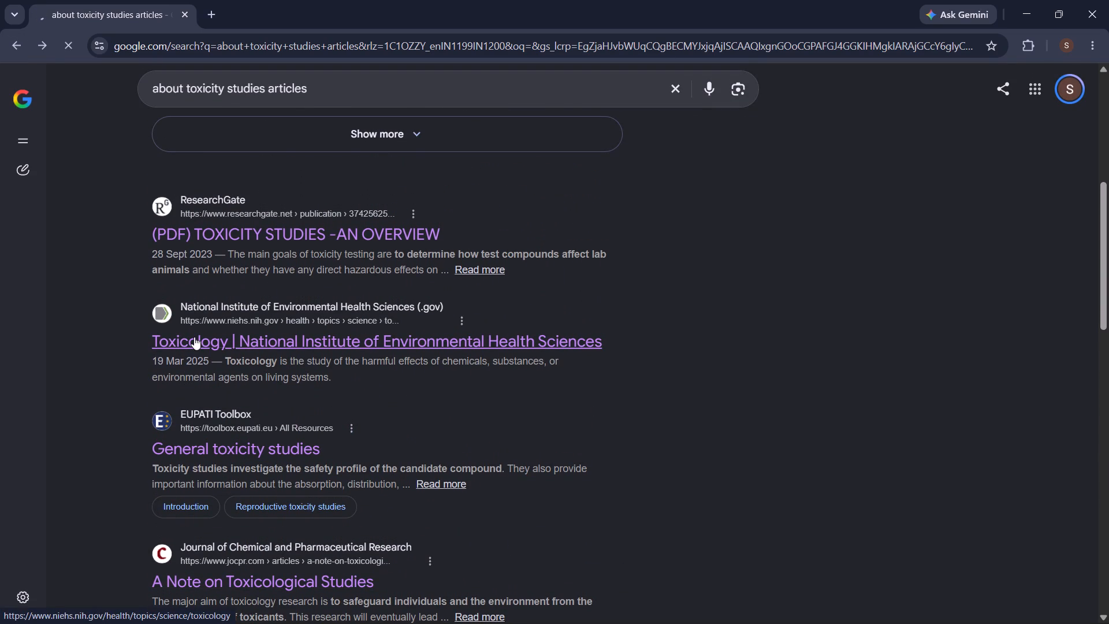
double_click(194, 337)
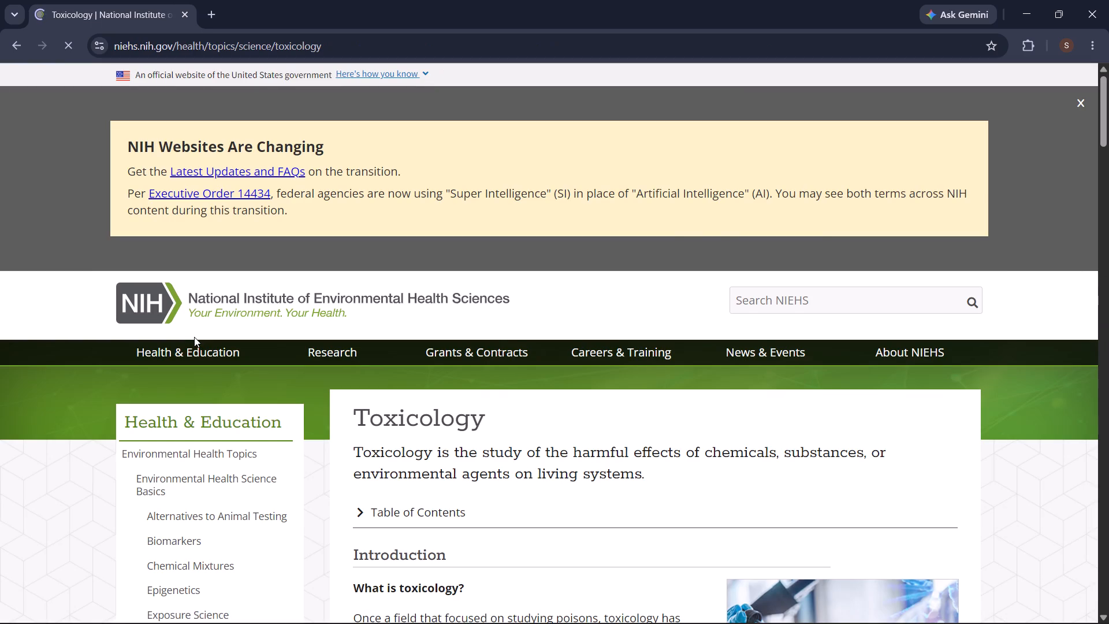
Read the NIEHS Toxicology page from its table of contents and introduction through the research programme sections.
scroll(194, 337, "down", 2)
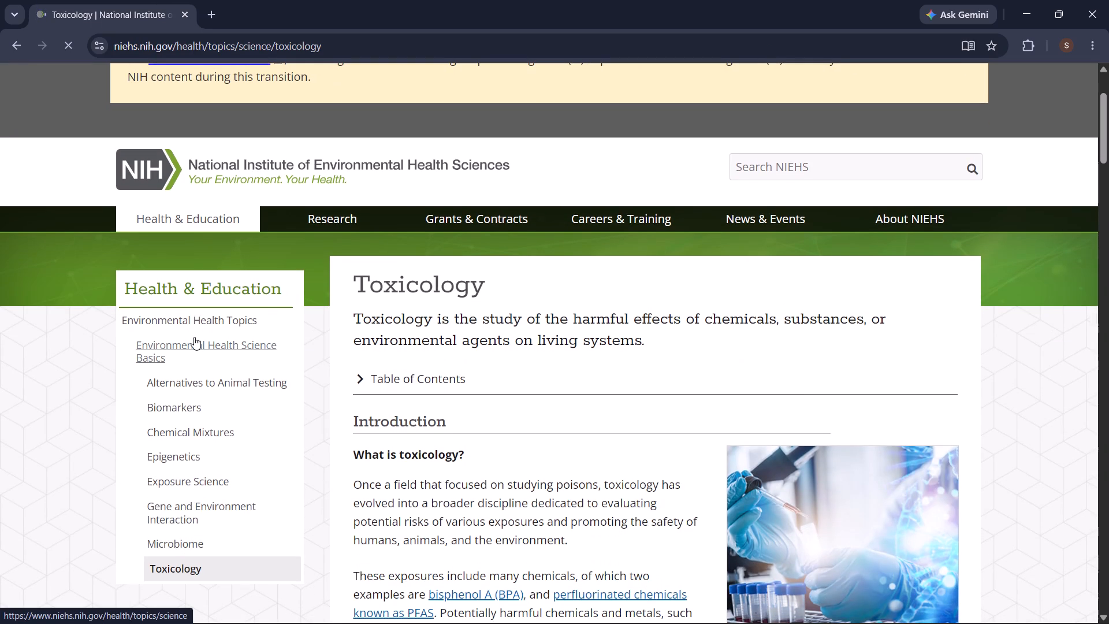
left_click(356, 380)
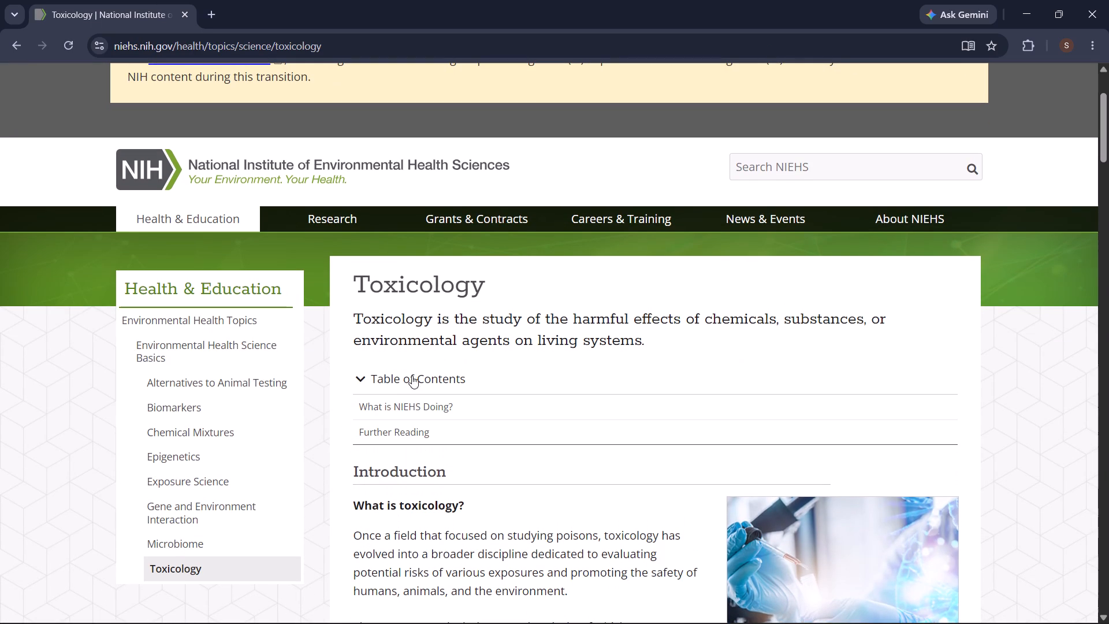
double_click(658, 321)
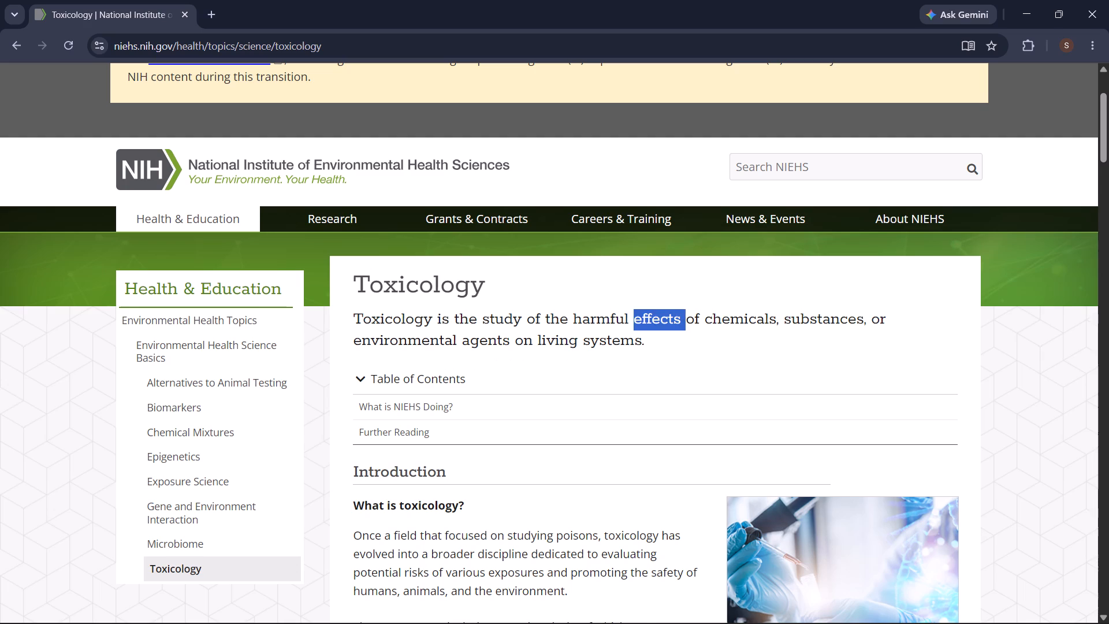
scroll(658, 321, "down", 4)
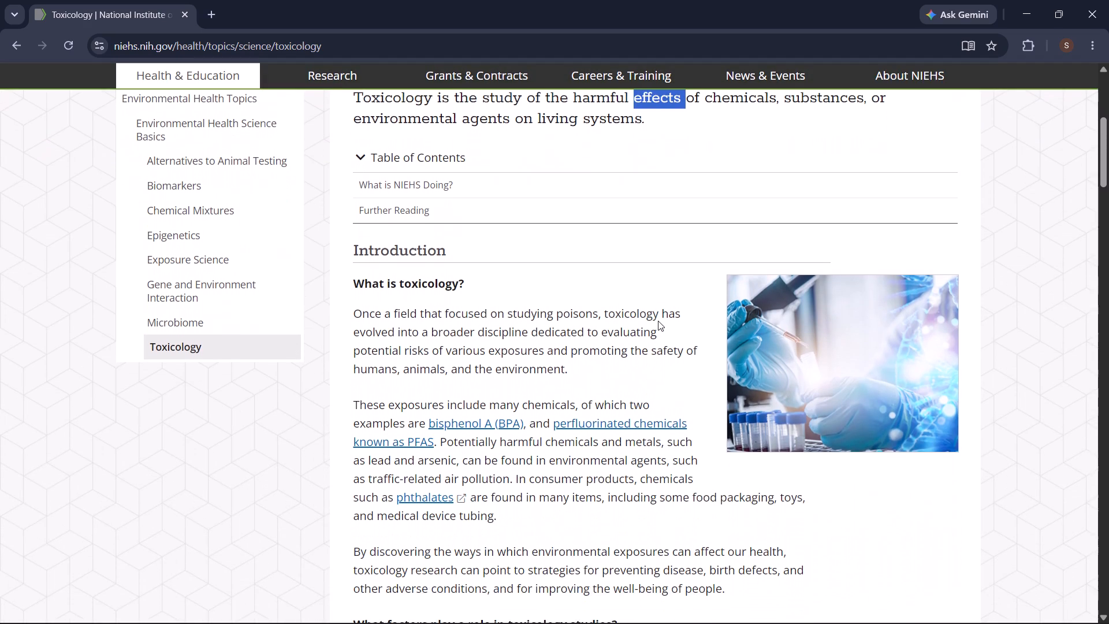
scroll(658, 321, "down", 4)
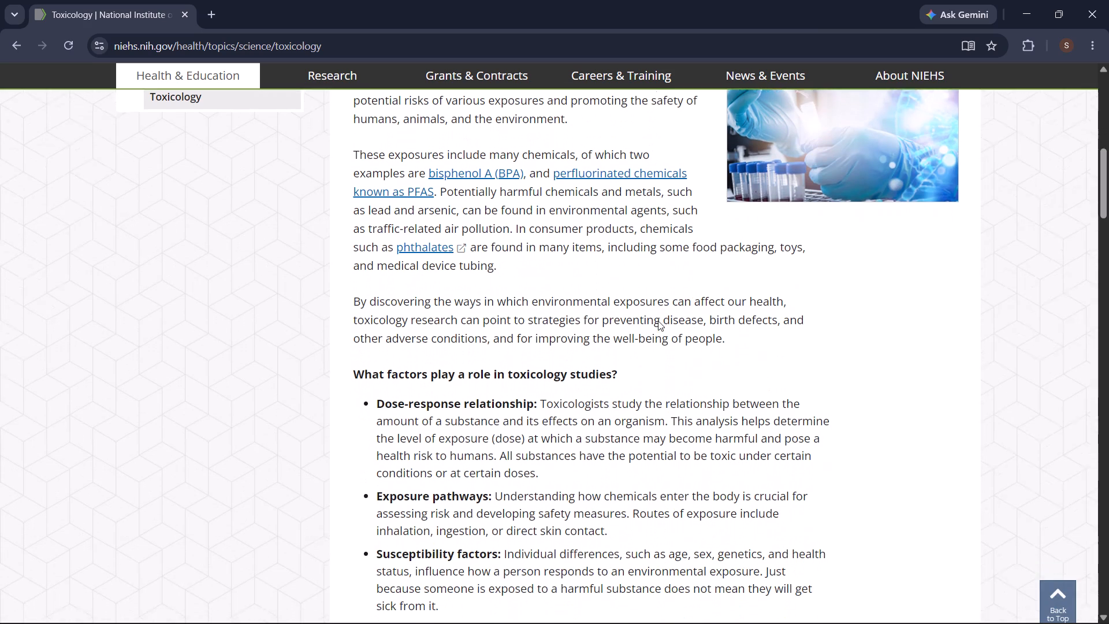
scroll(658, 321, "down", 2)
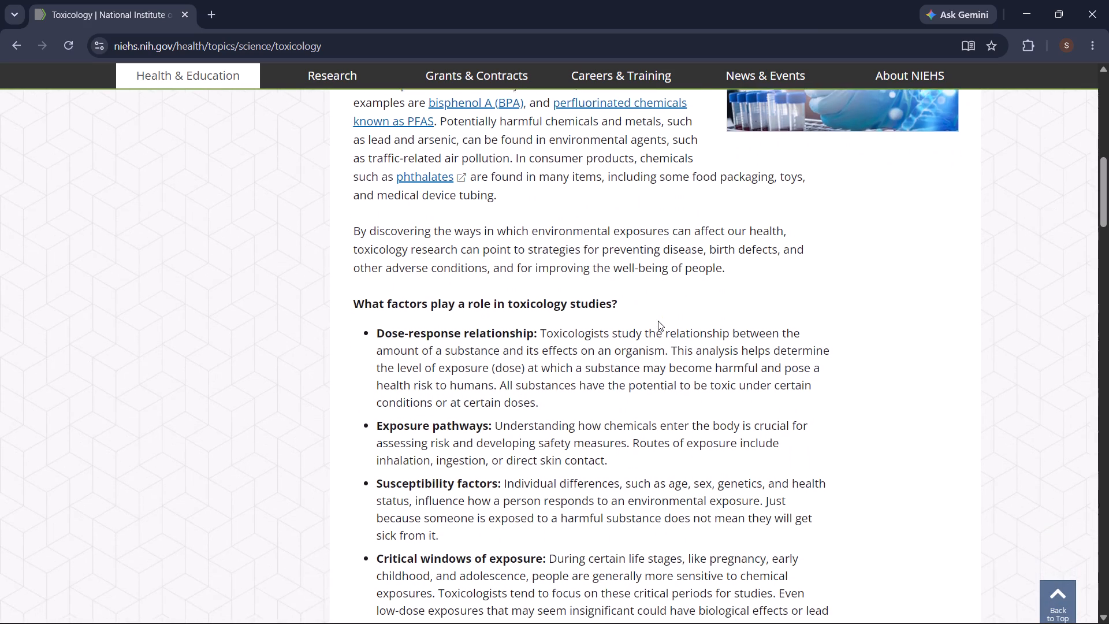
scroll(658, 321, "down", 4)
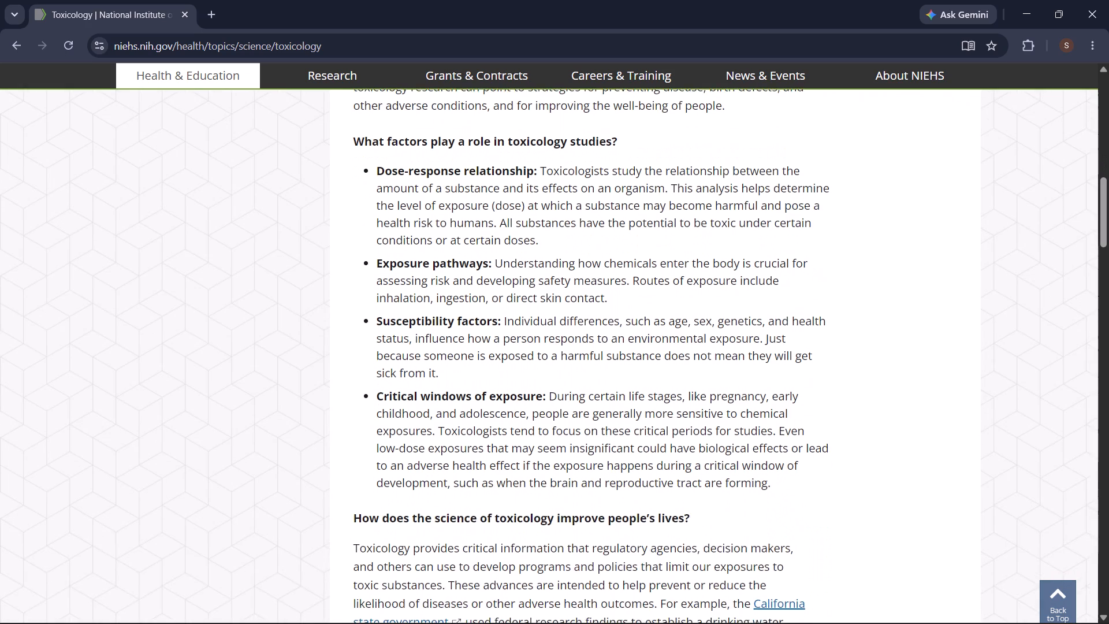
scroll(658, 321, "down", 5)
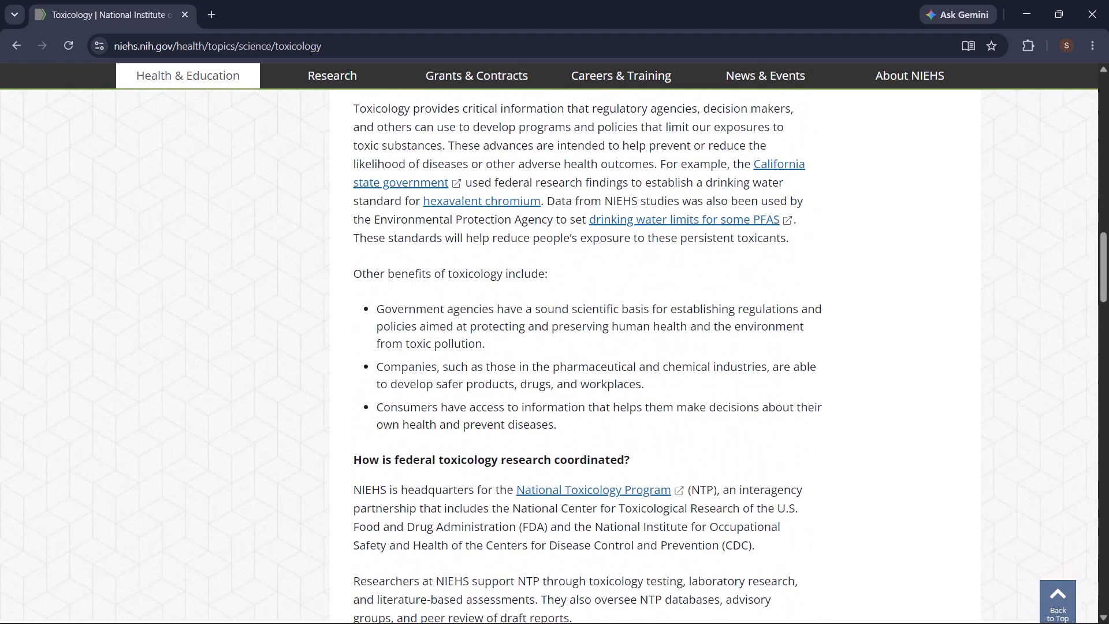
scroll(658, 321, "down", 3)
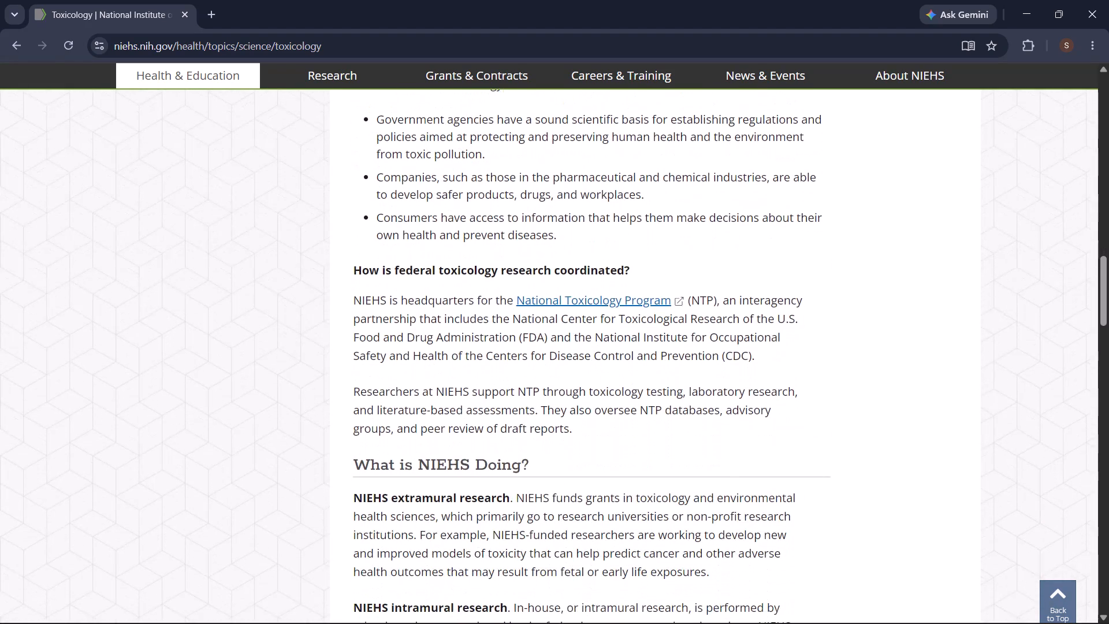
scroll(658, 321, "down", 4)
scroll(658, 321, "left", 5)
scroll(452, 316, "left", 2)
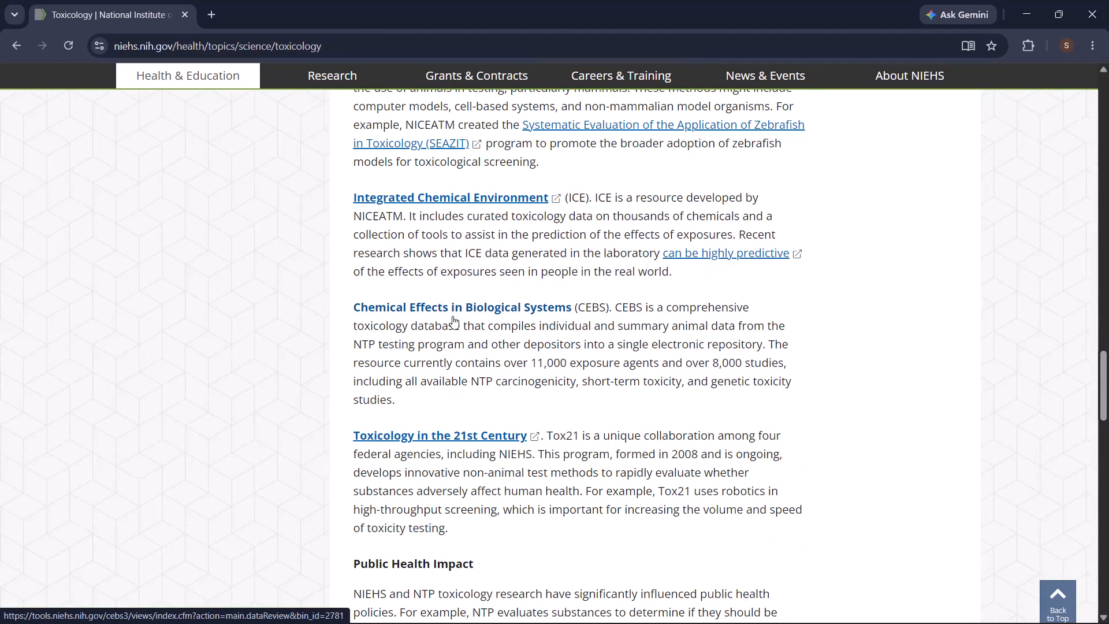
Return to the search results and open the EUPATI Toolbox article "General toxicity studies".
left_click(14, 39)
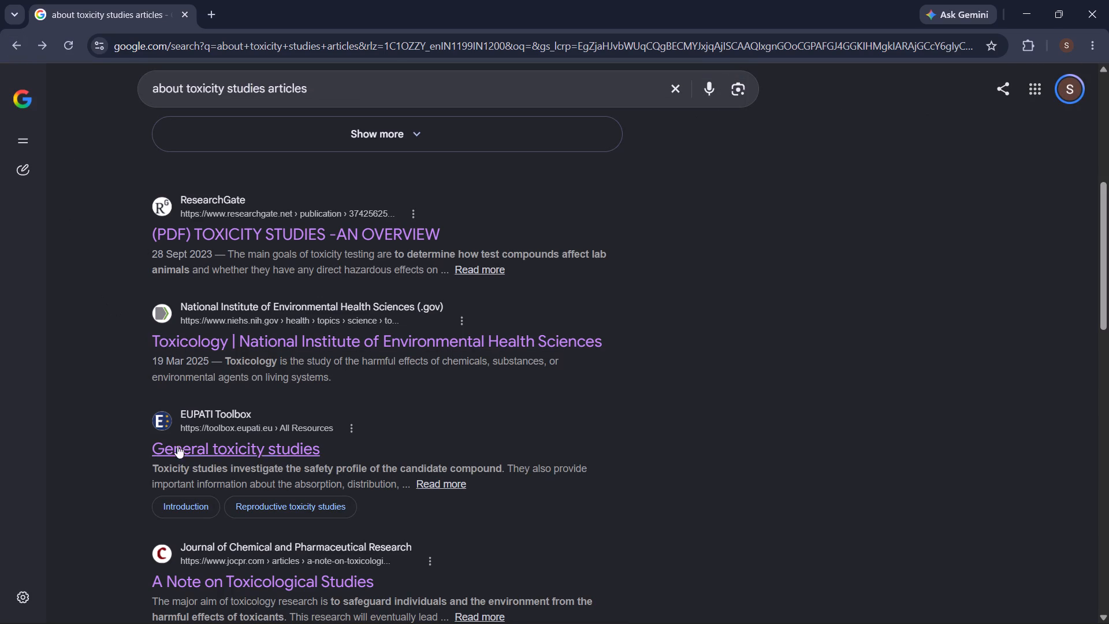
left_click(195, 458)
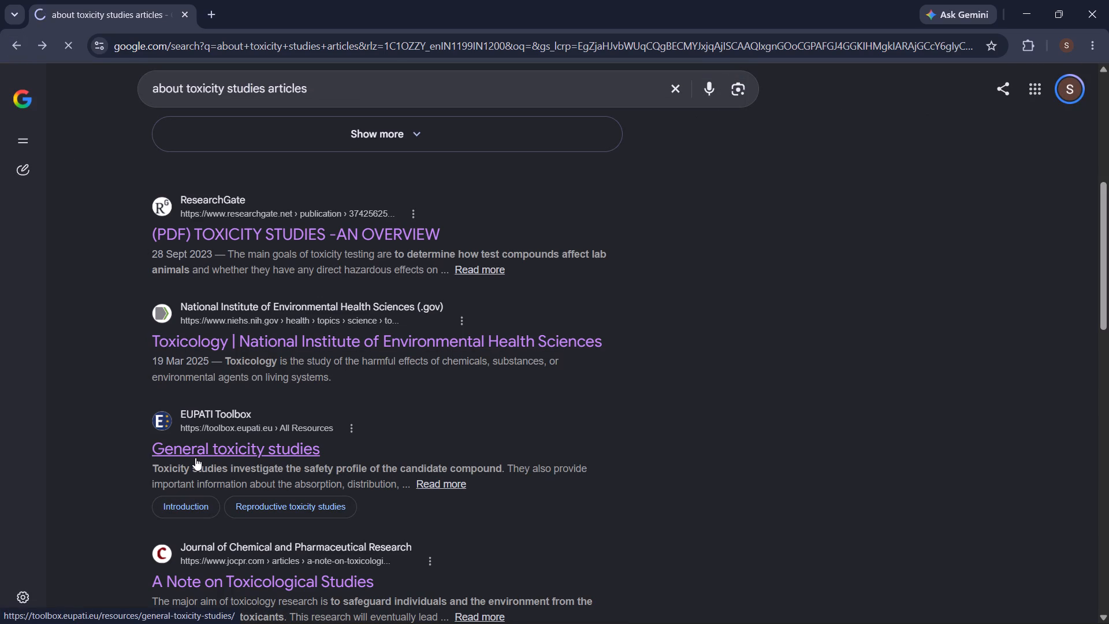
left_click(194, 454)
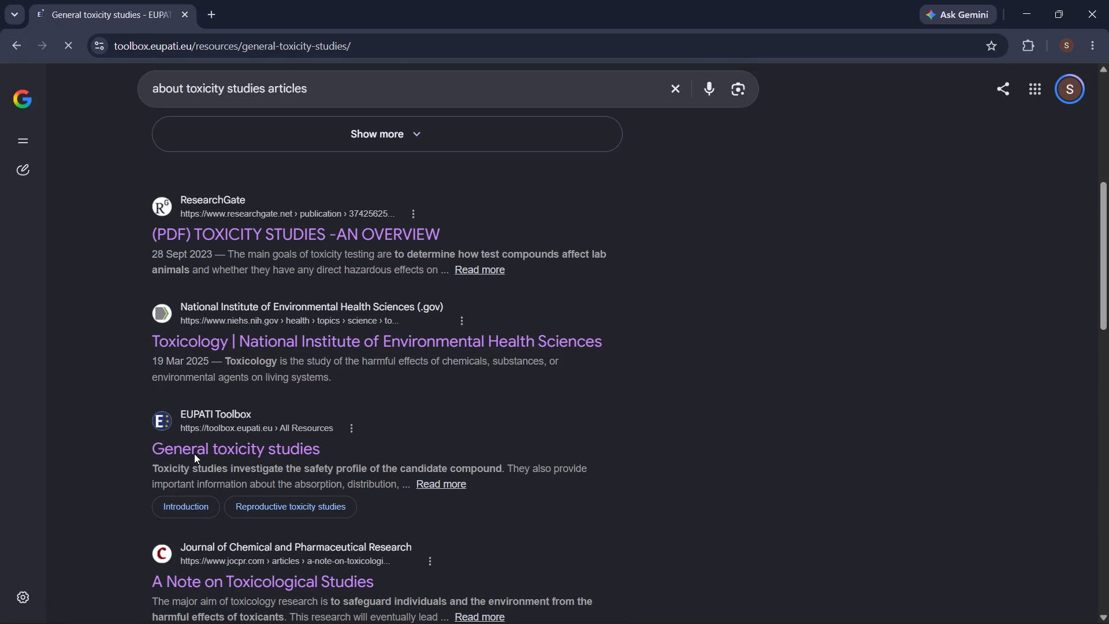
Examine the EUPATI article's introduction, types of toxicology studies, individual study sections and related terms.
scroll(194, 454, "down", 5)
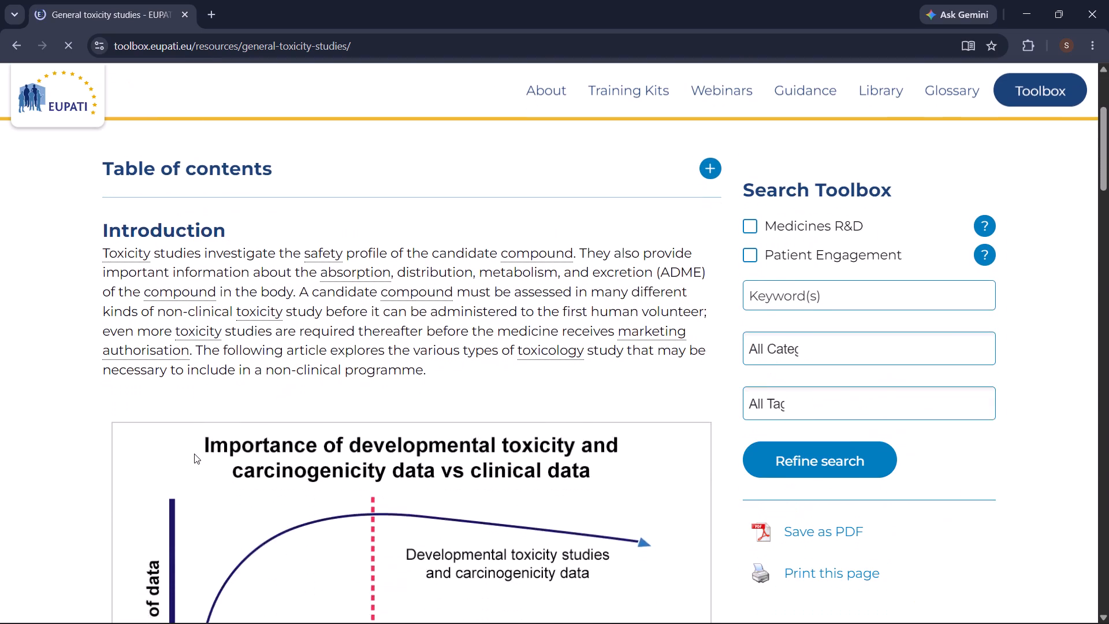
scroll(194, 454, "down", 5)
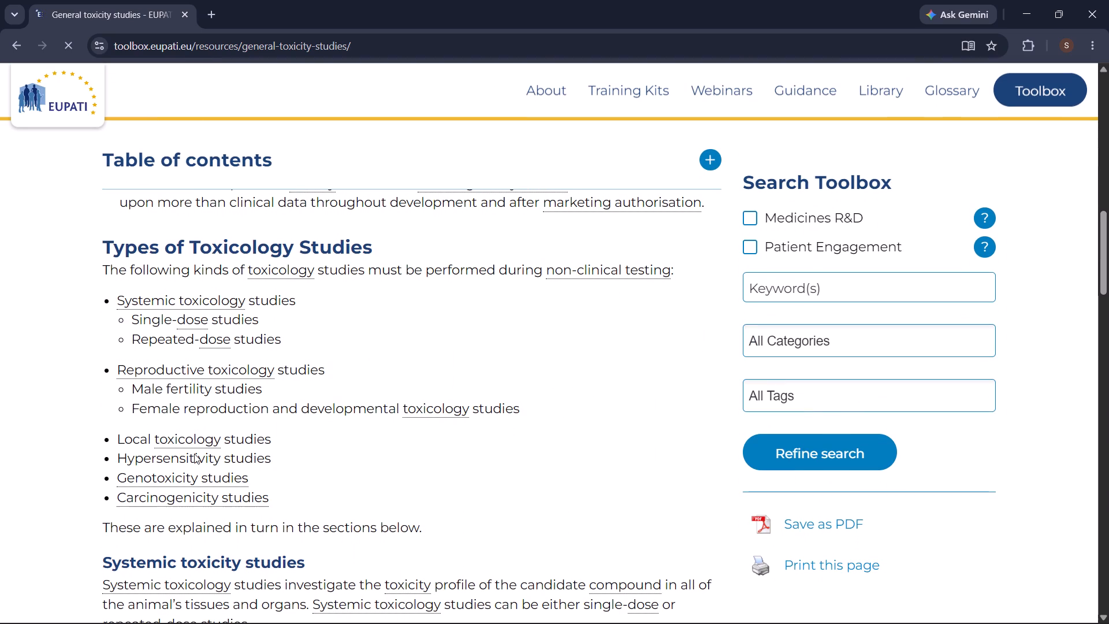
scroll(194, 454, "down", 1)
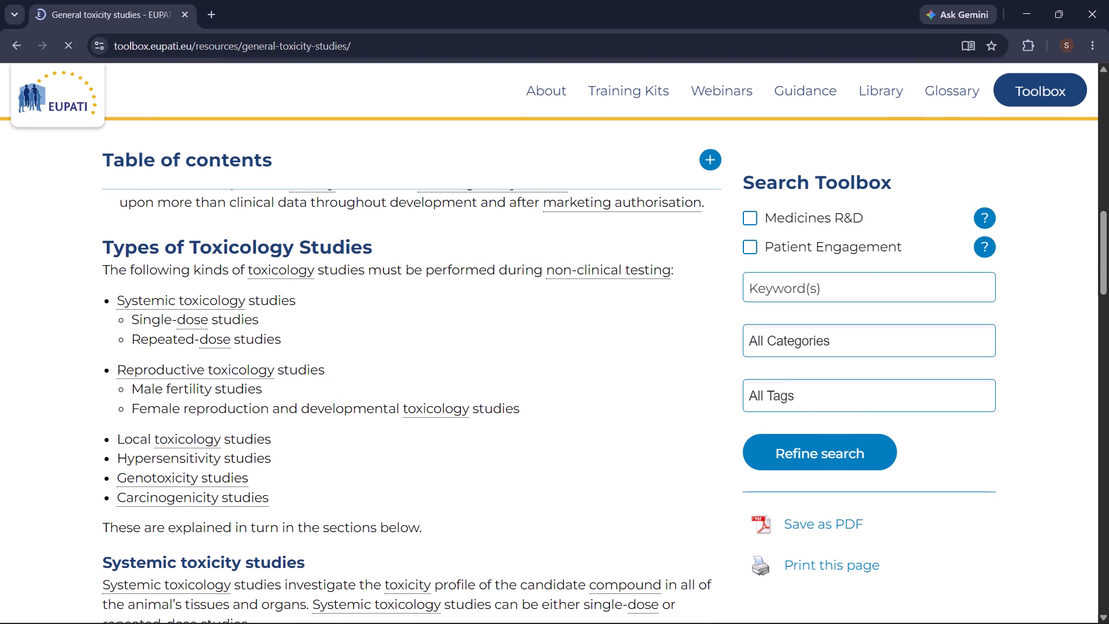
scroll(199, 555, "down", 9)
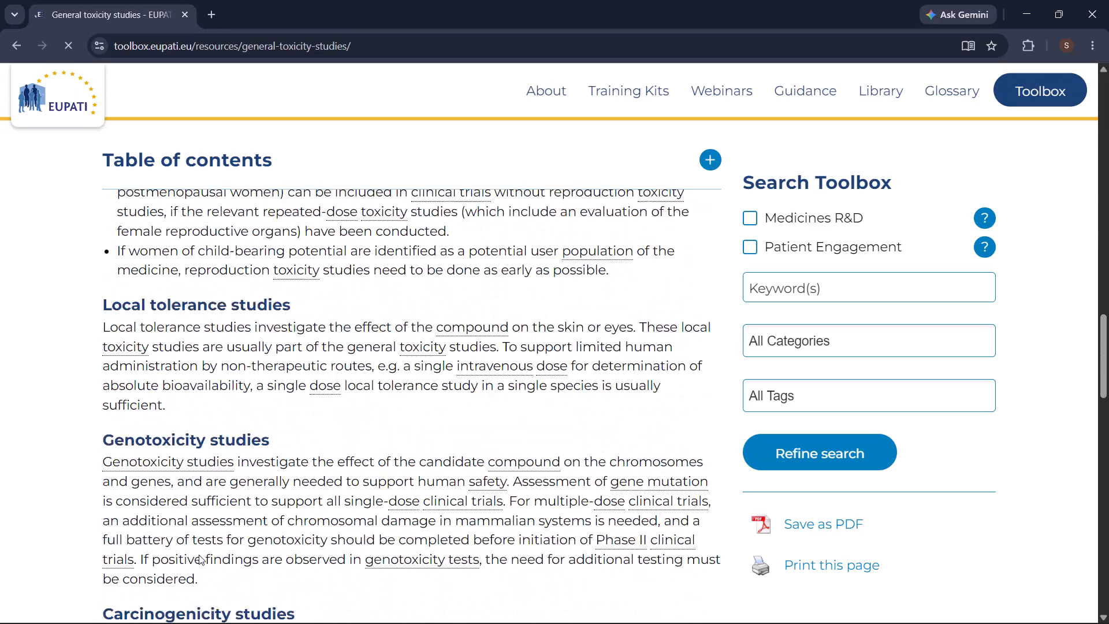
scroll(199, 555, "down", 5)
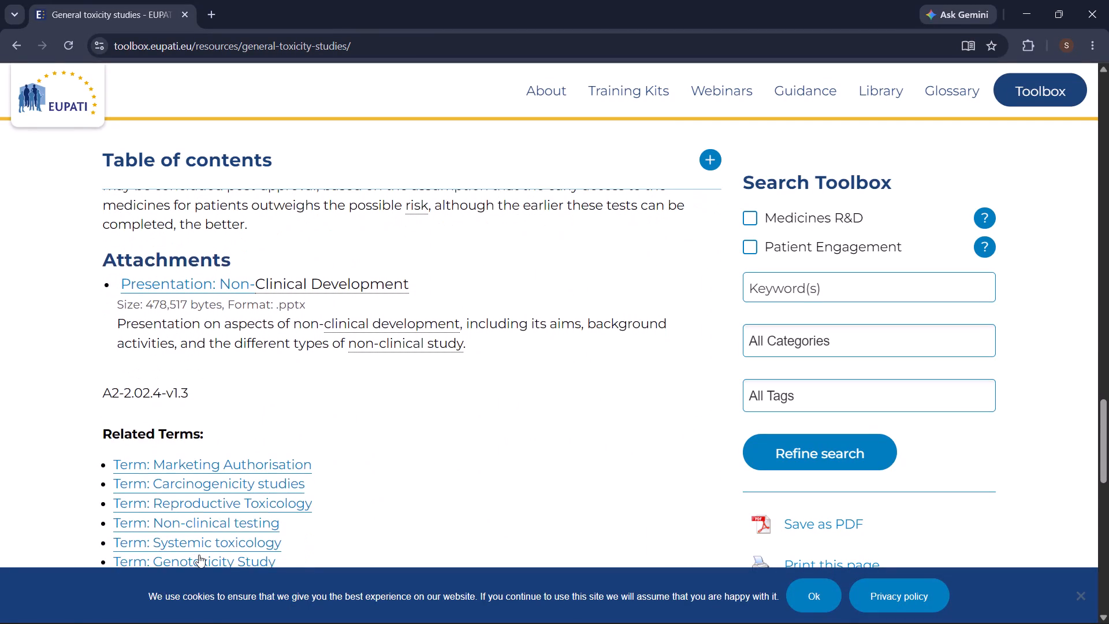
scroll(199, 555, "down", 3)
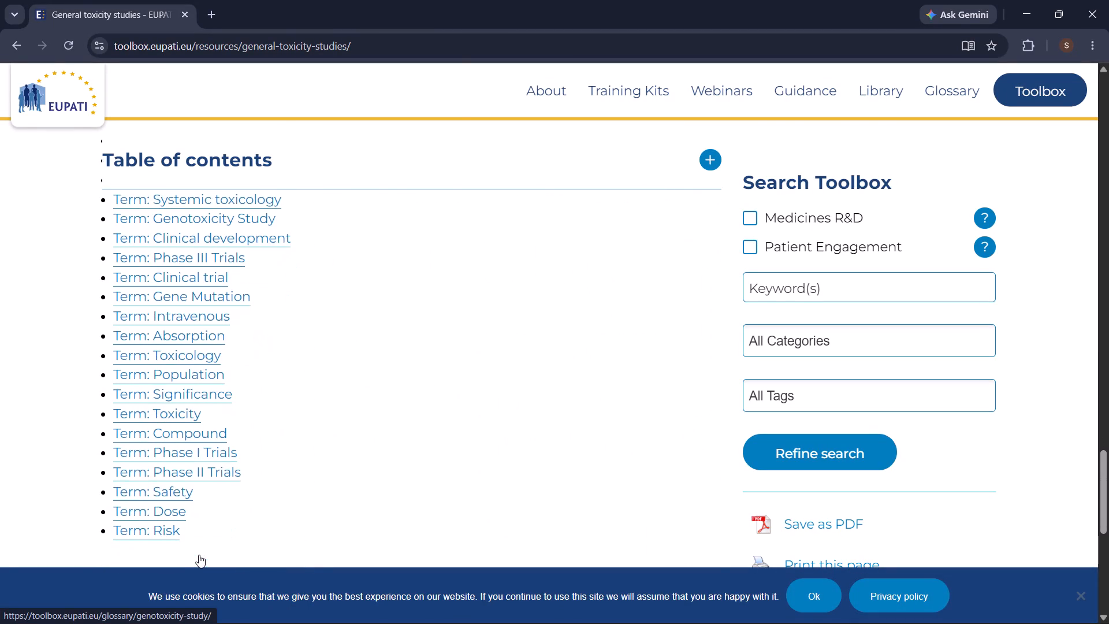
scroll(199, 555, "down", 2)
scroll(199, 555, "up", 3)
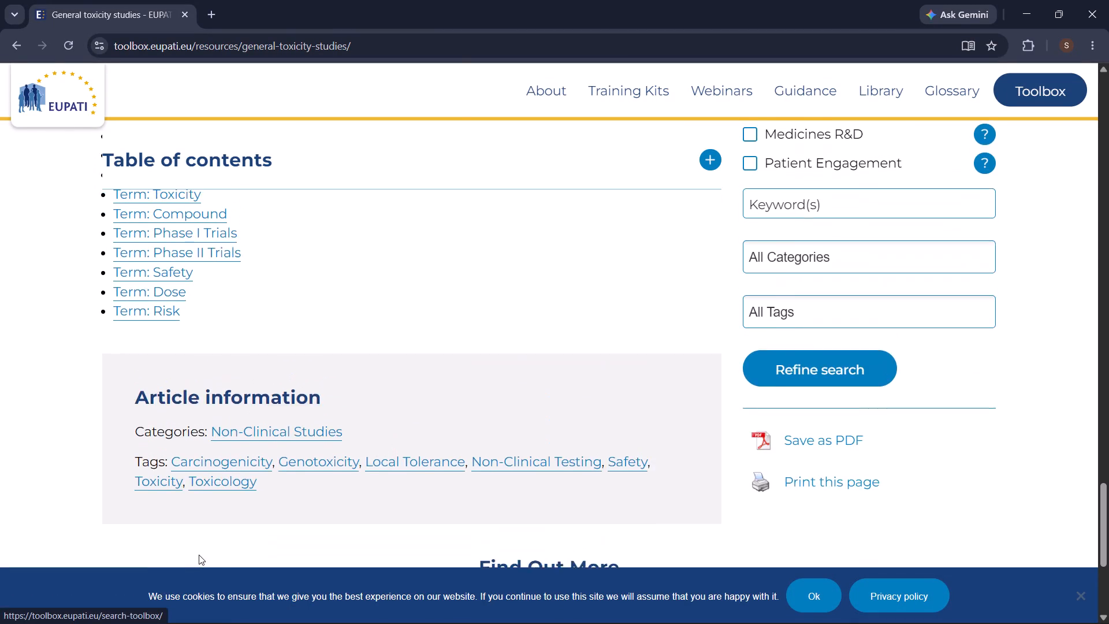
scroll(199, 555, "up", 9)
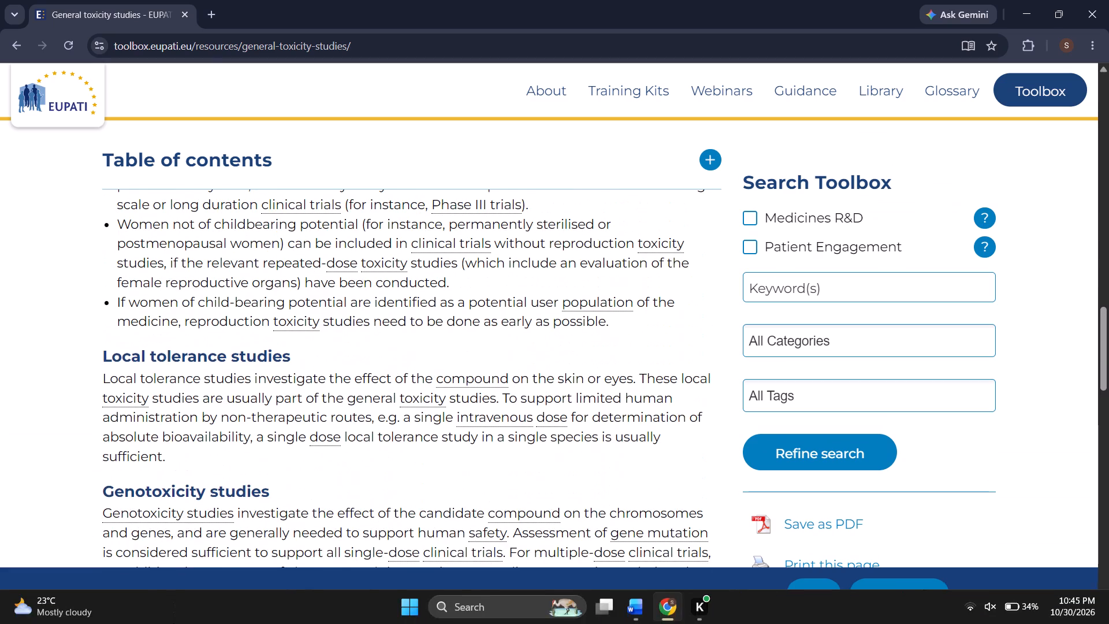
scroll(173, 623, "up", 8)
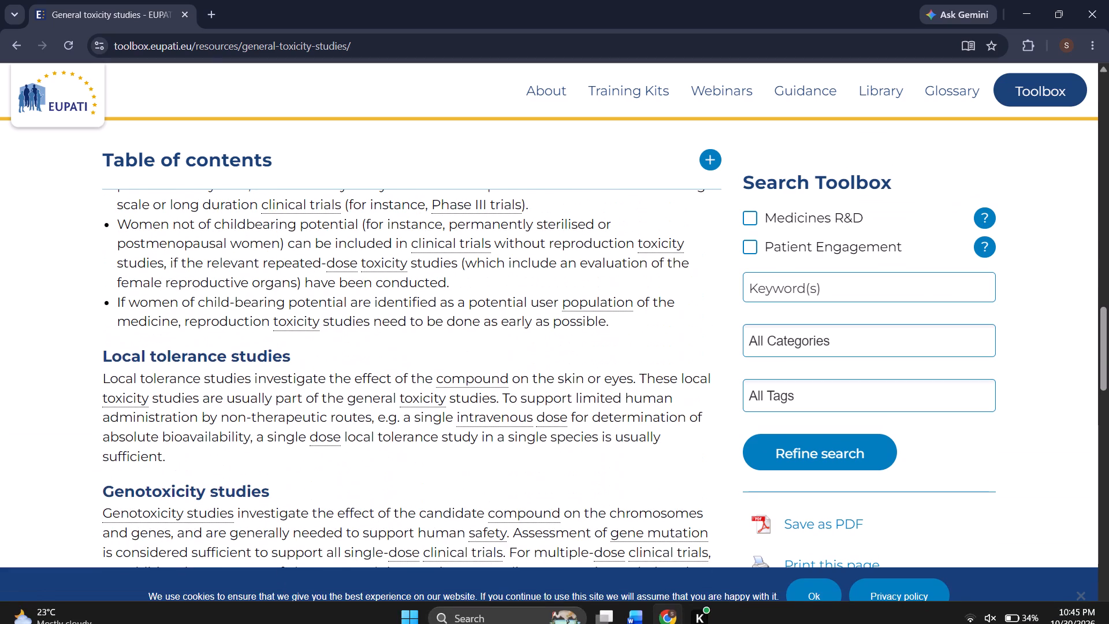
scroll(277, 599, "up", 10)
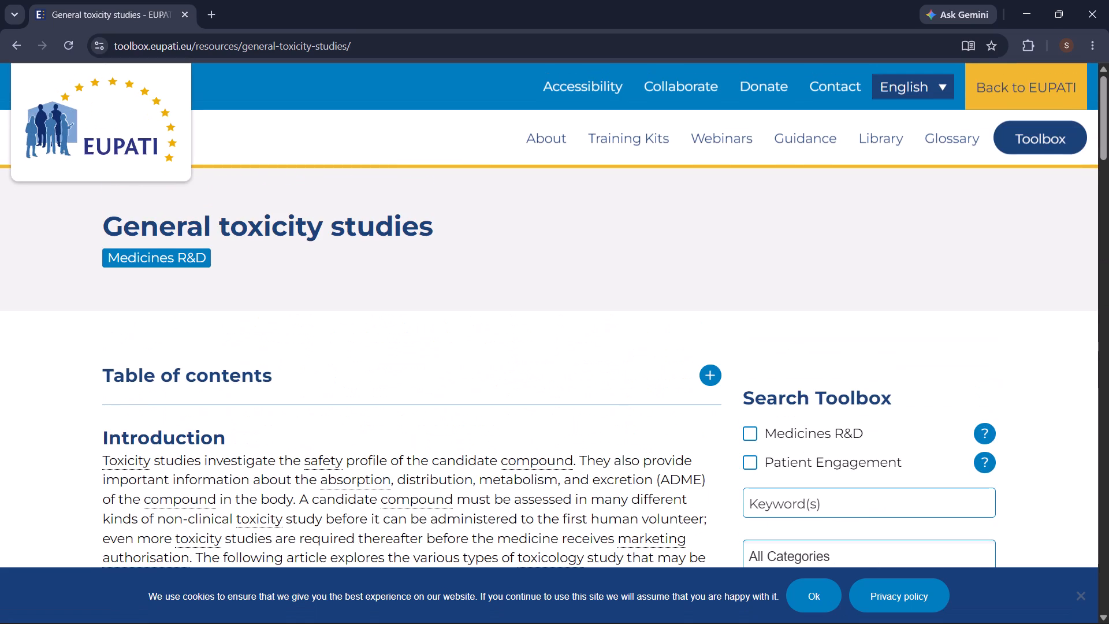
scroll(277, 599, "down", 7)
scroll(277, 599, "up", 1)
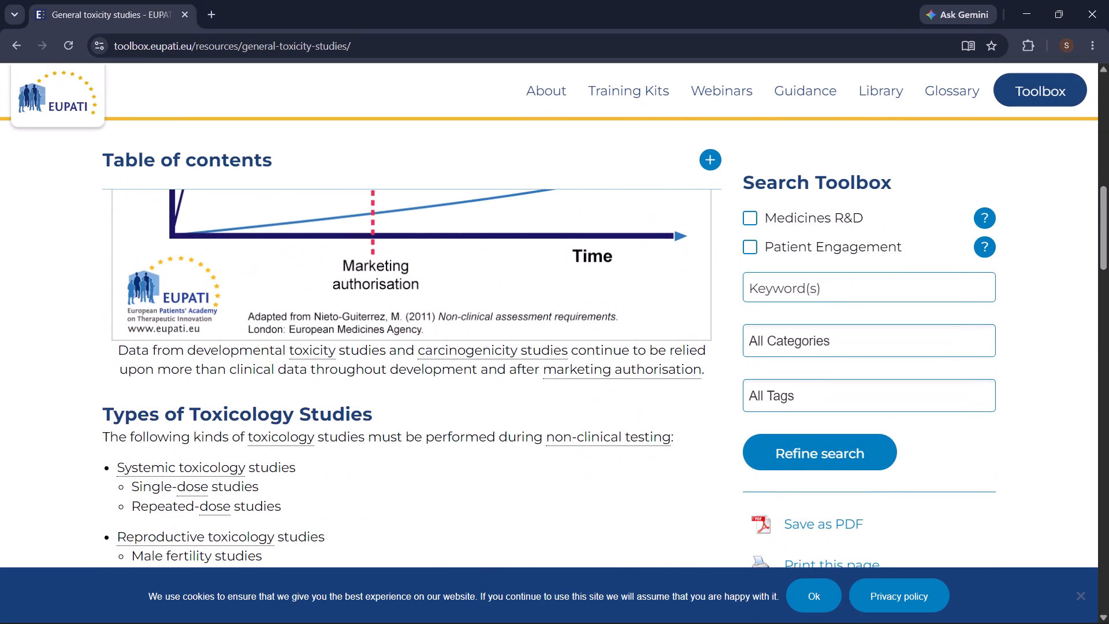
scroll(277, 599, "up", 4)
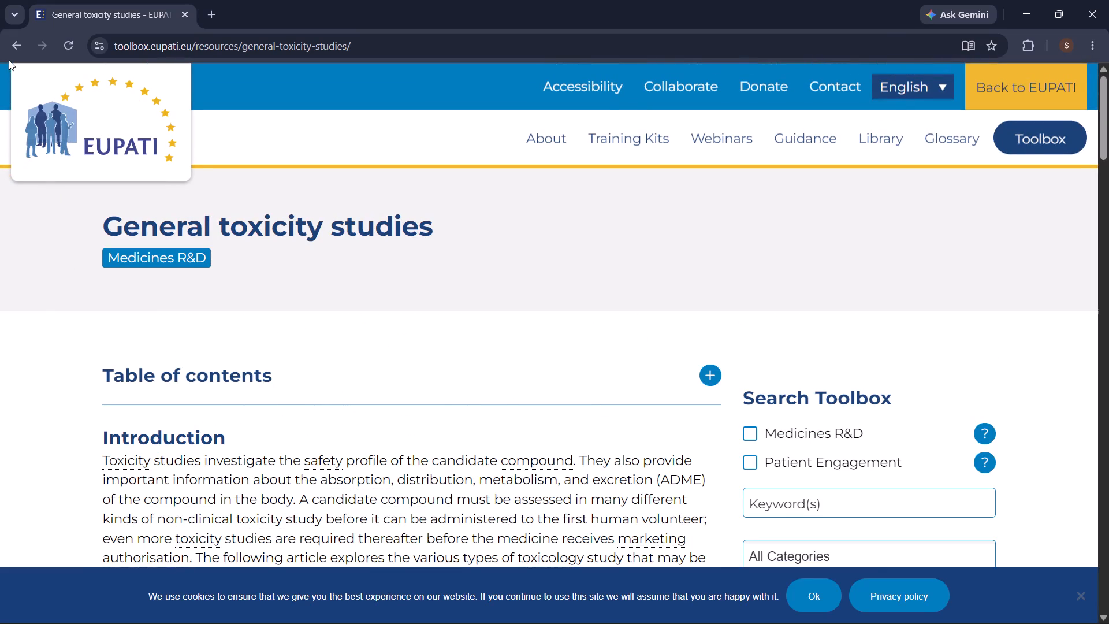
Return to the toxicity studies search results and open the article "A Note on Toxicological Studies" at its Description section.
left_click(10, 45)
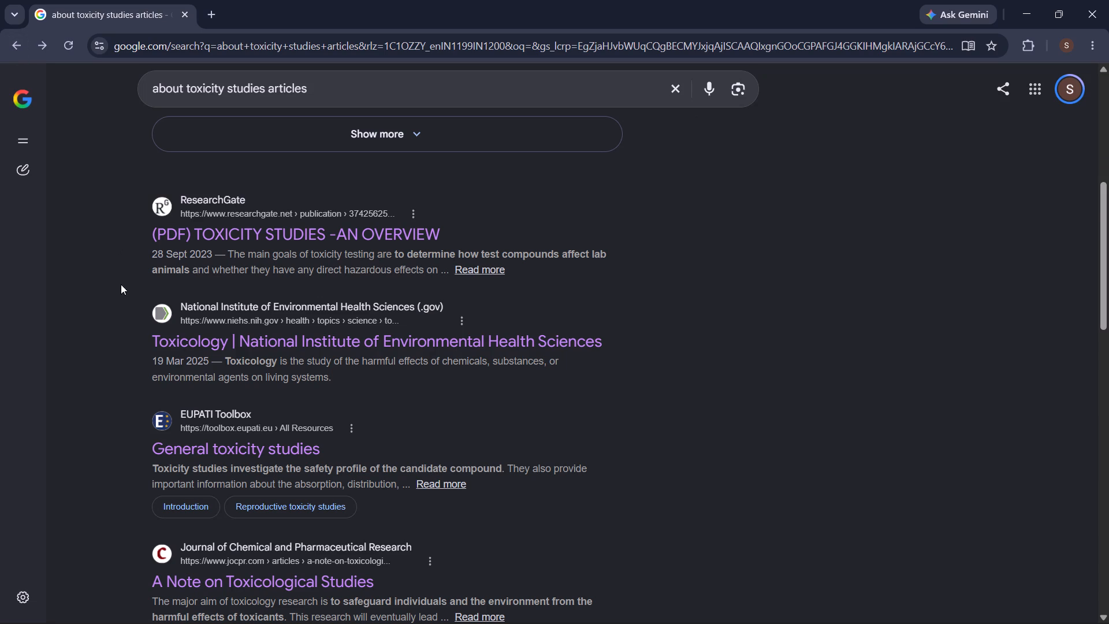
scroll(182, 397, "down", 3)
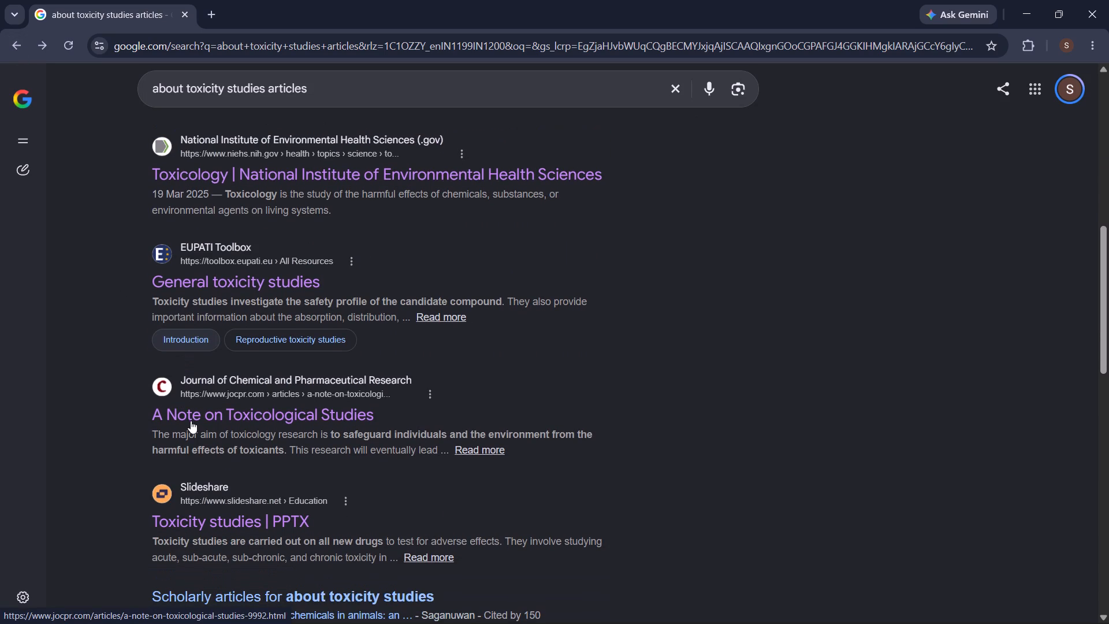
left_click(191, 422)
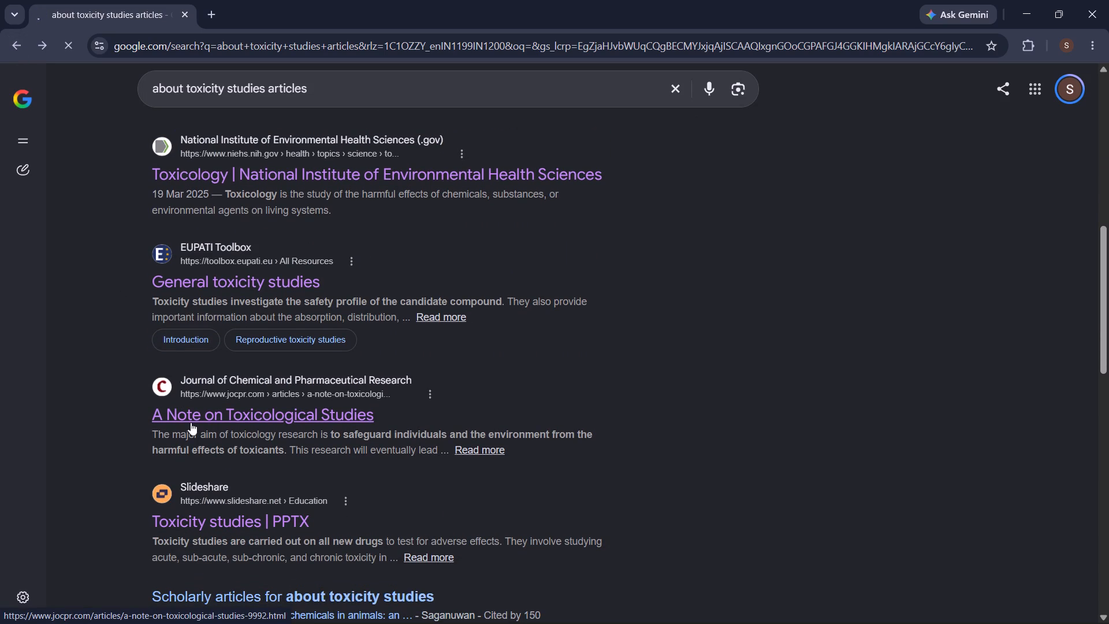
scroll(192, 416, "down", 3)
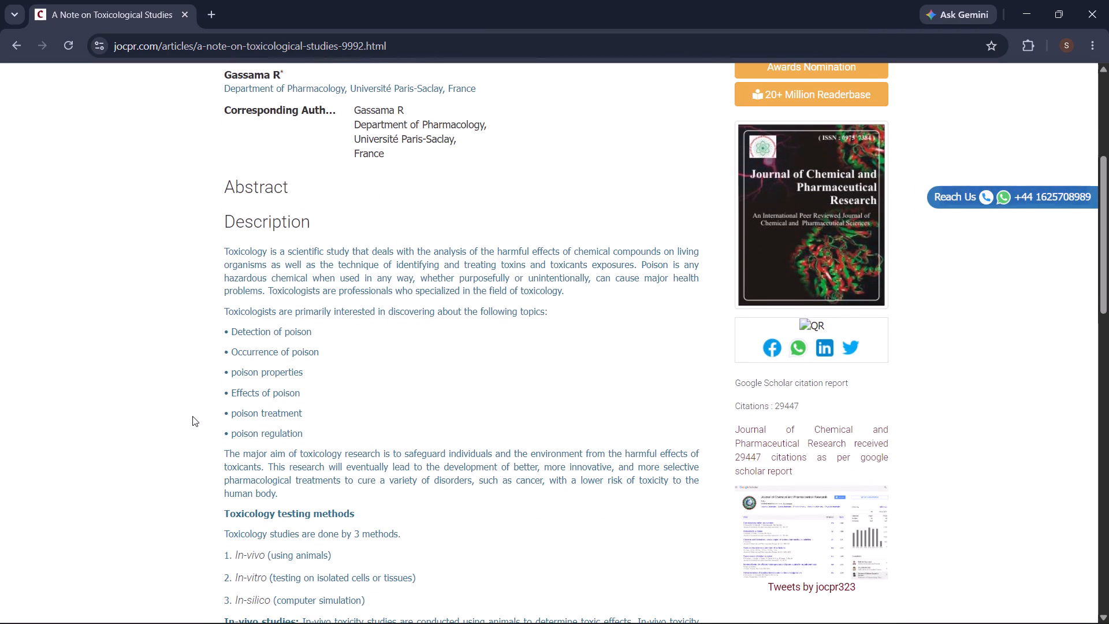
left_click(192, 416)
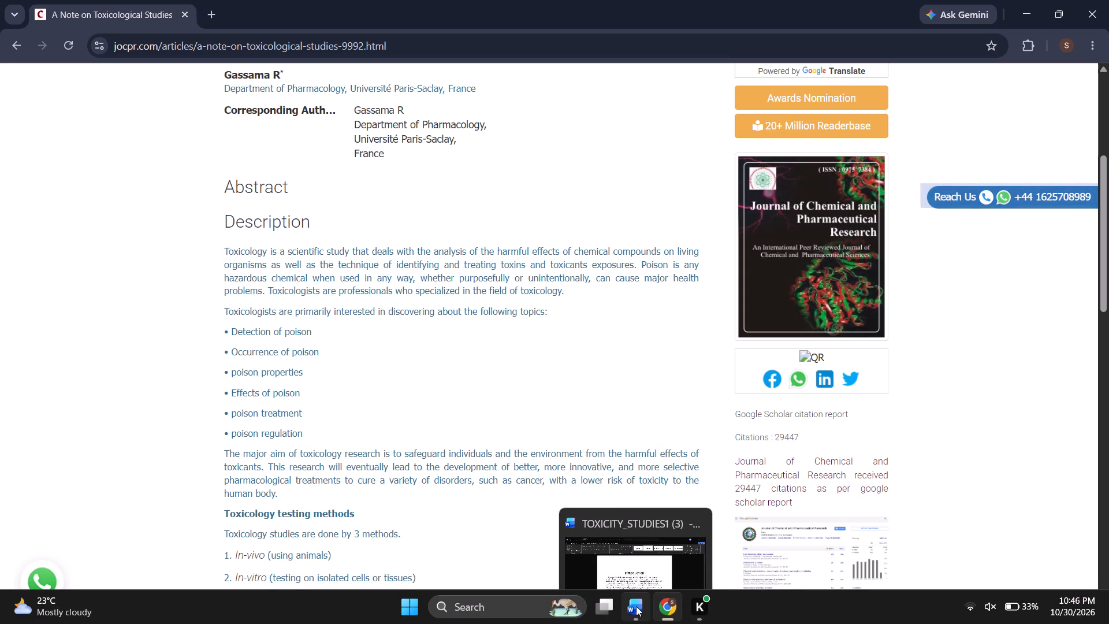
Switch to Word and add an empty line on page 2 after the paragraph ending "in a non-clinical programme.".
left_click(636, 606)
scroll(636, 606, "down", 2)
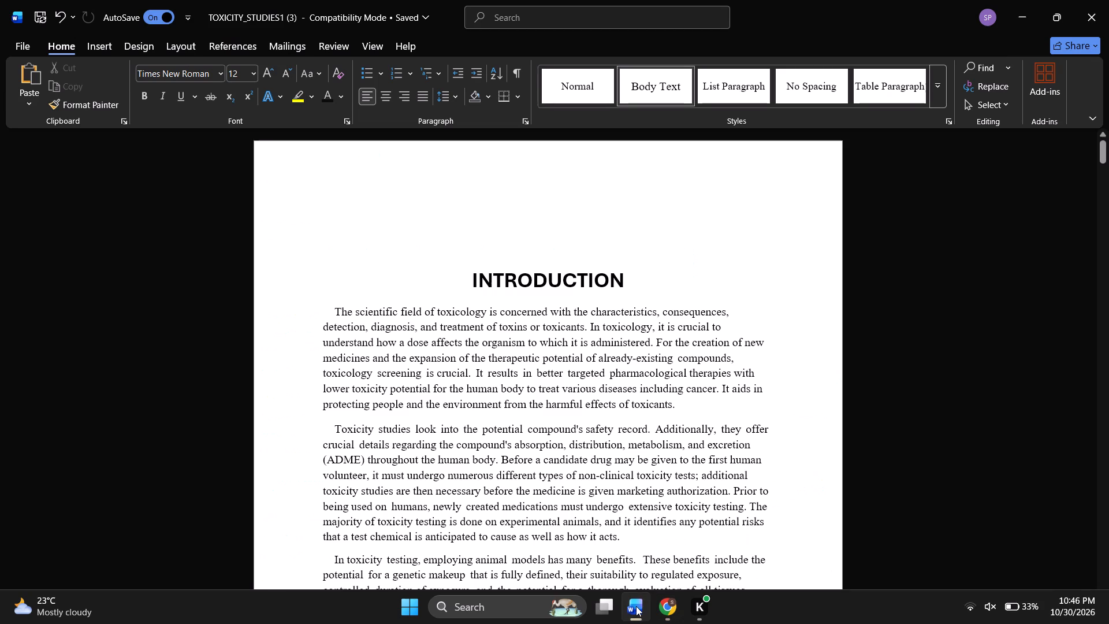
scroll(636, 606, "down", 2)
scroll(546, 489, "down", 3)
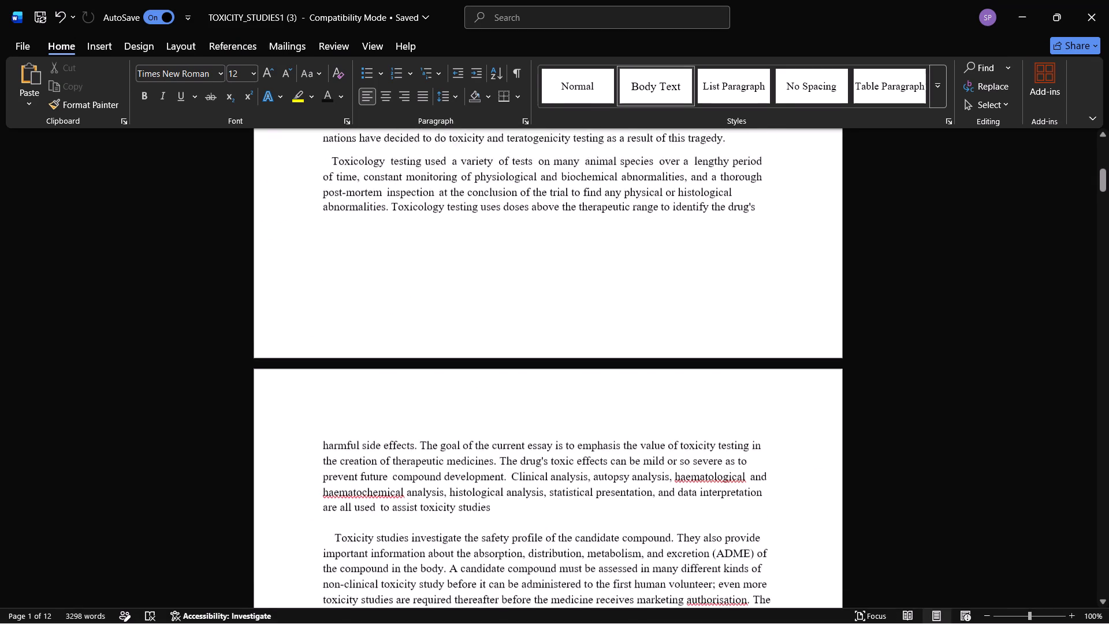
scroll(546, 489, "down", 2)
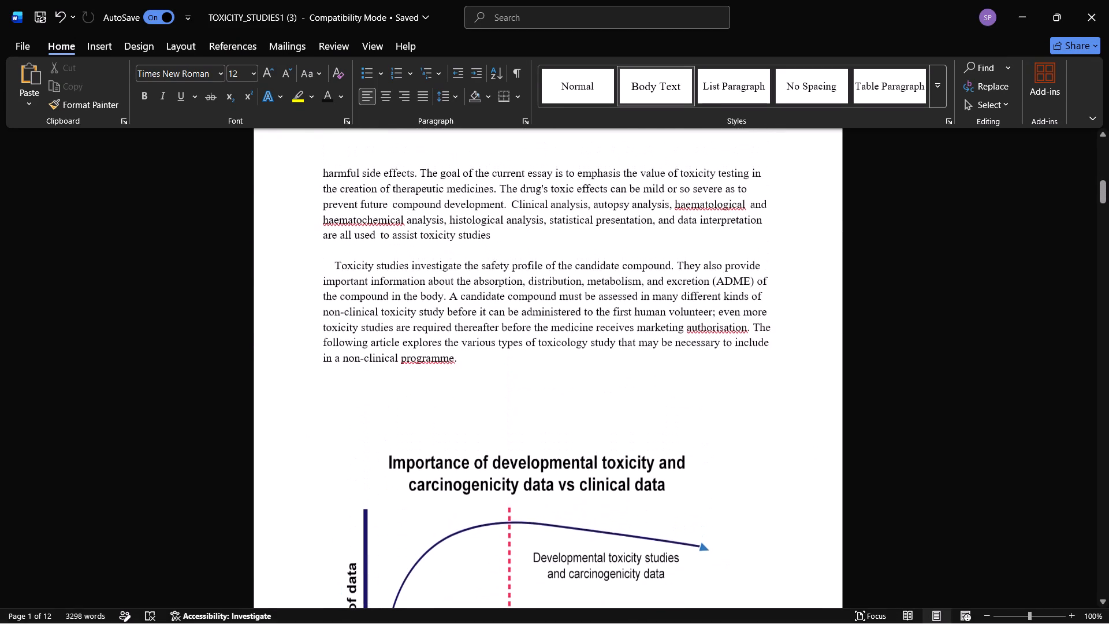
left_click(475, 367)
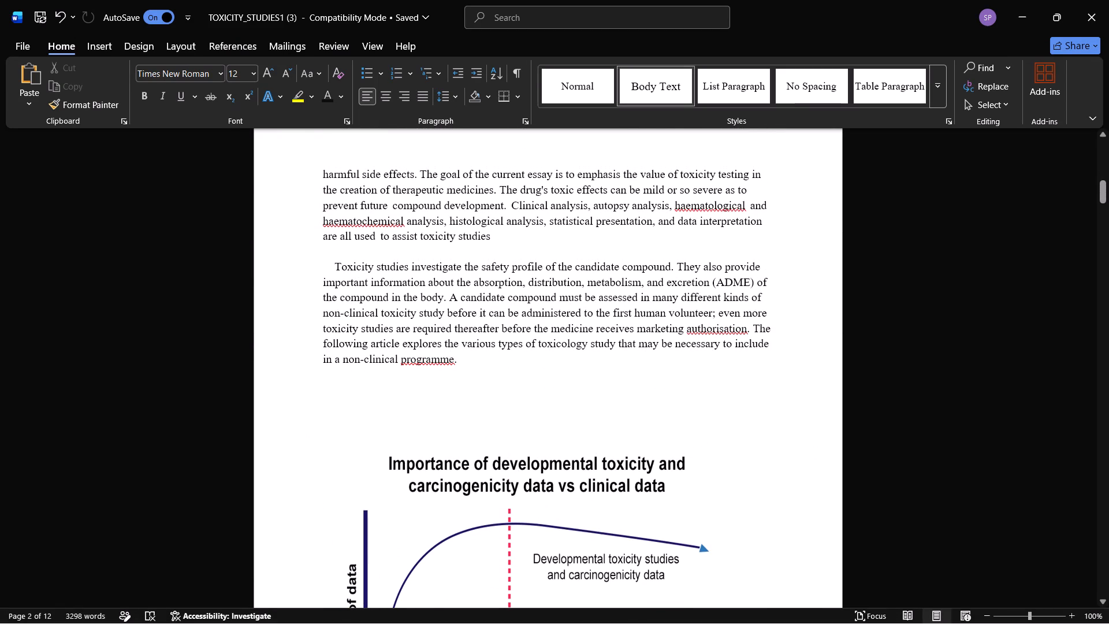
key("Return")
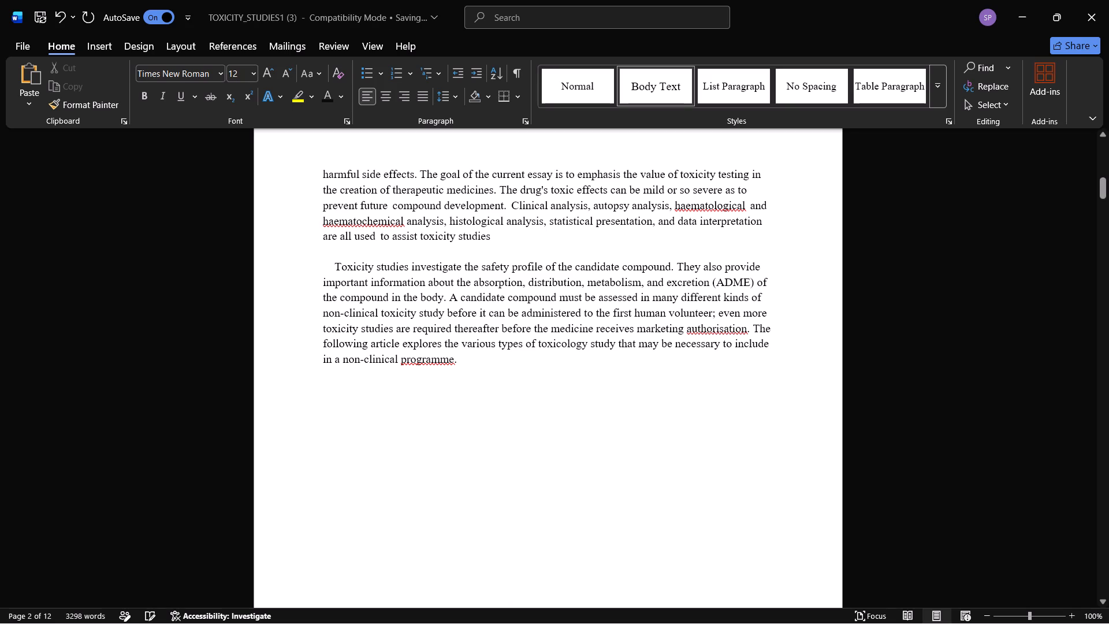
left_click(328, 393)
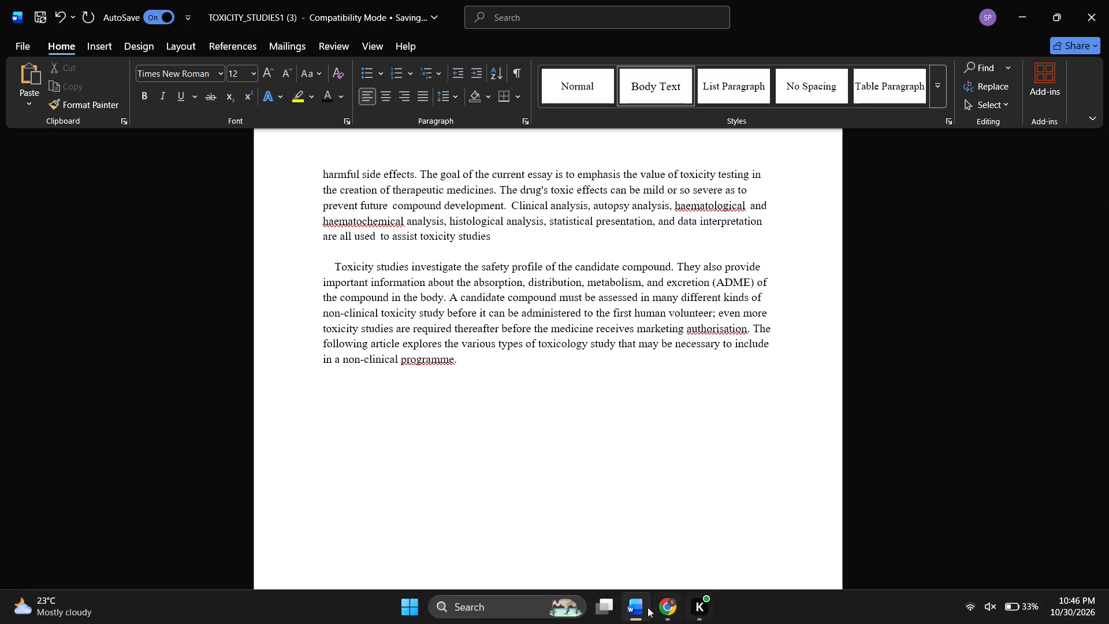
Copy the article's "Toxicologists are primarily interested" sentence and "Detection of poison" bullet from Chrome and paste them on the new line in Word.
left_click(658, 606)
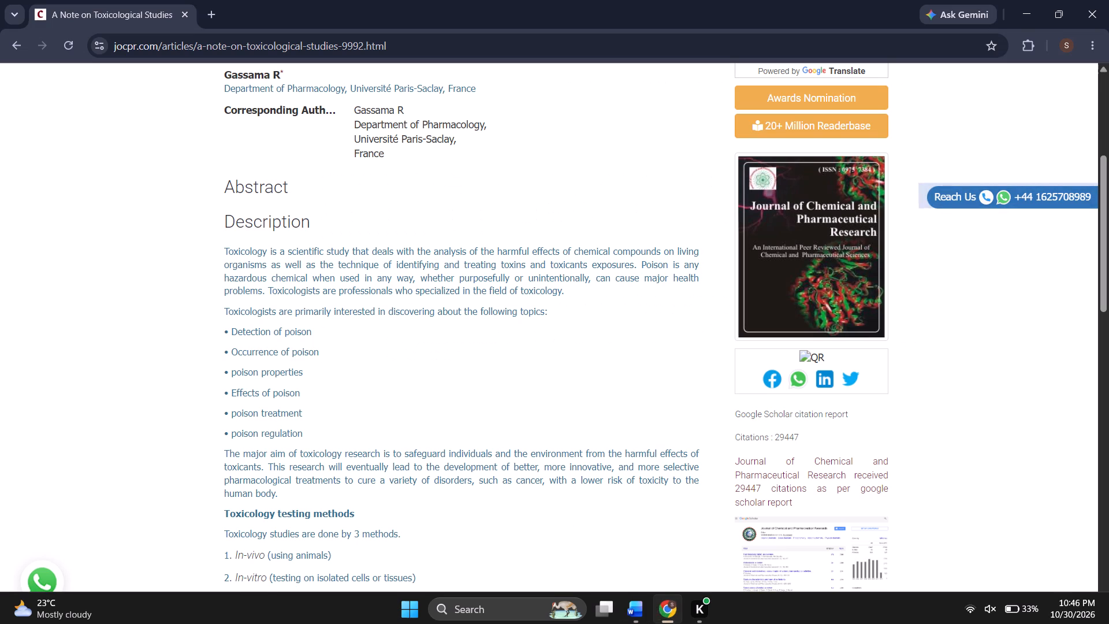
left_click(220, 308)
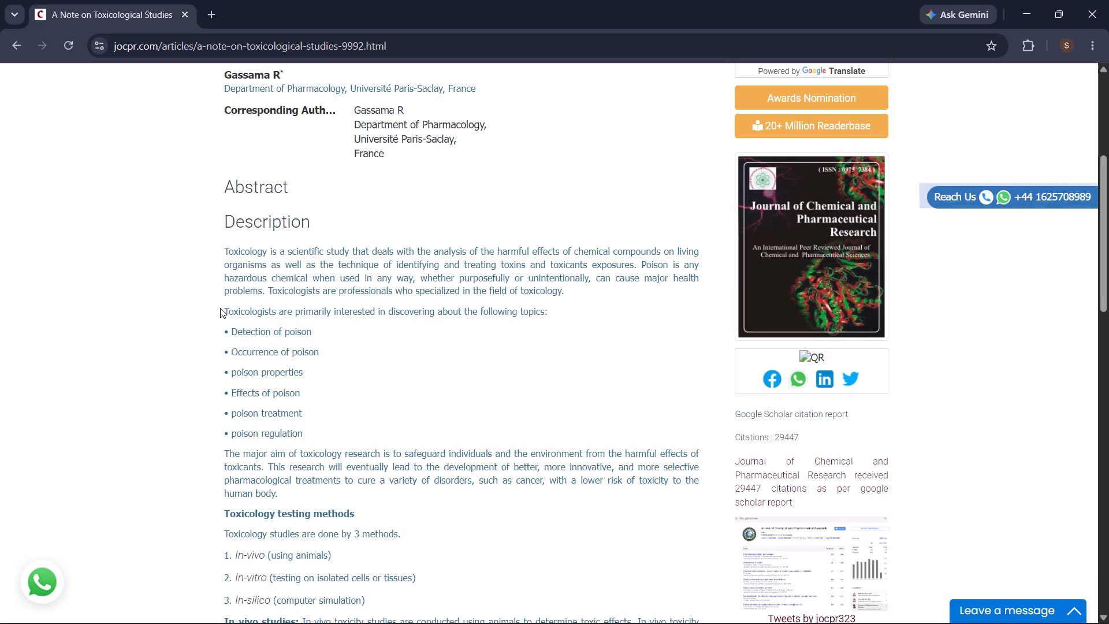
left_click_drag(220, 308, 529, 317)
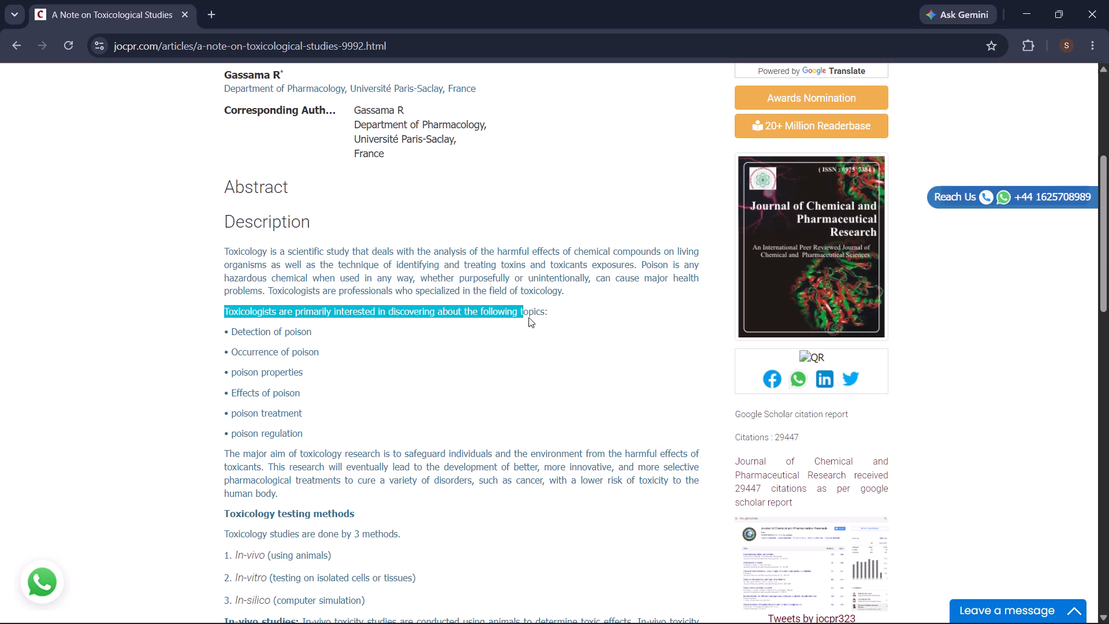
left_click_drag(529, 317, 545, 320)
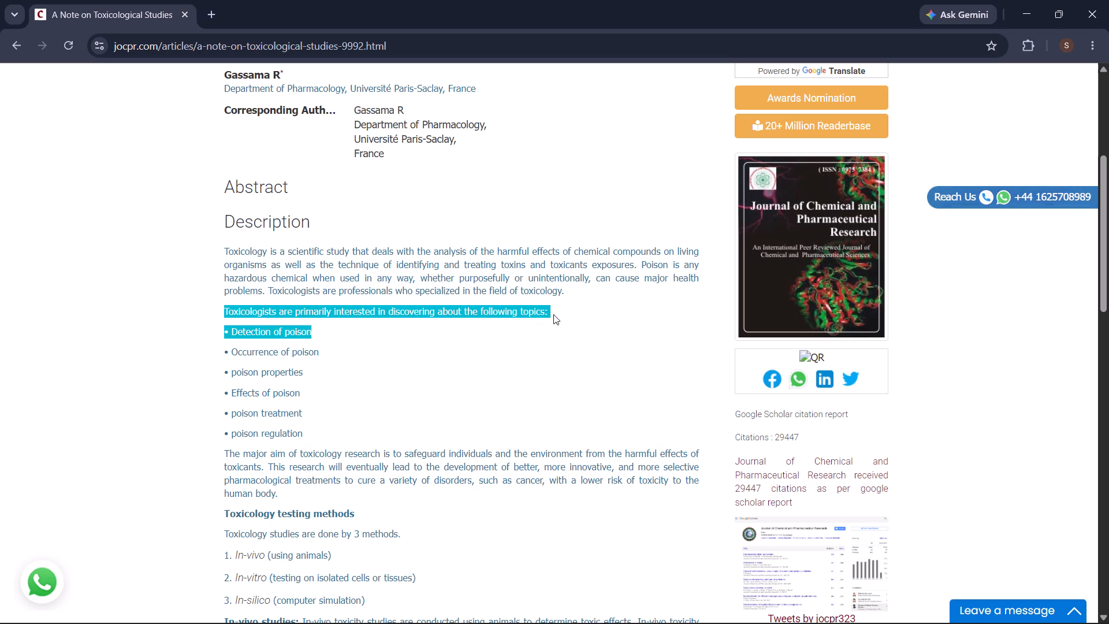
key("ctrl+c")
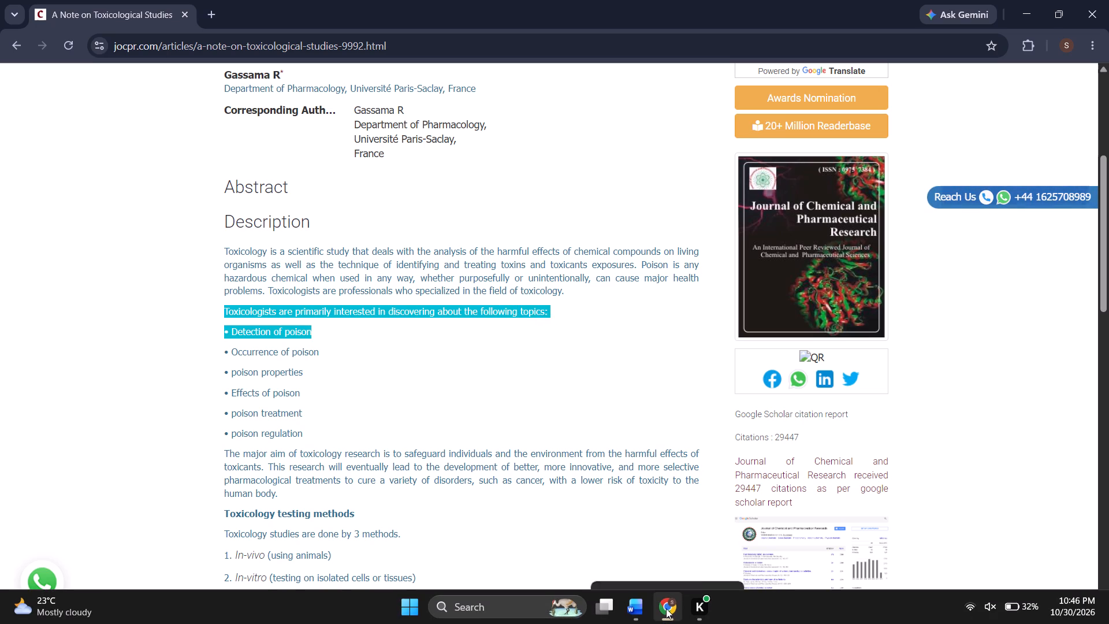
left_click(639, 611)
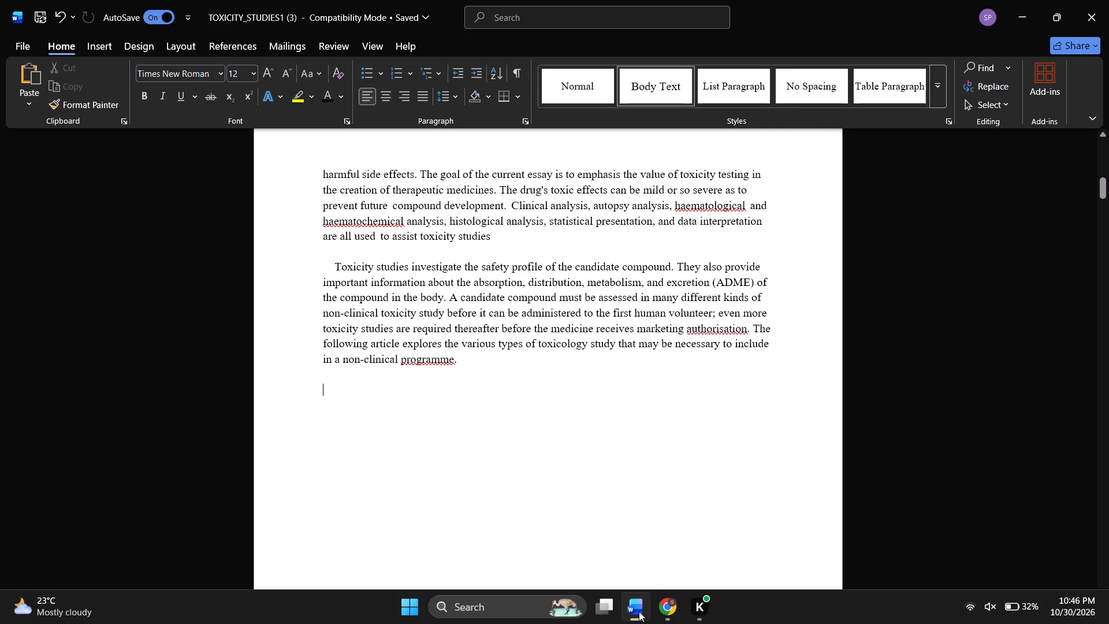
key("ctrl+v")
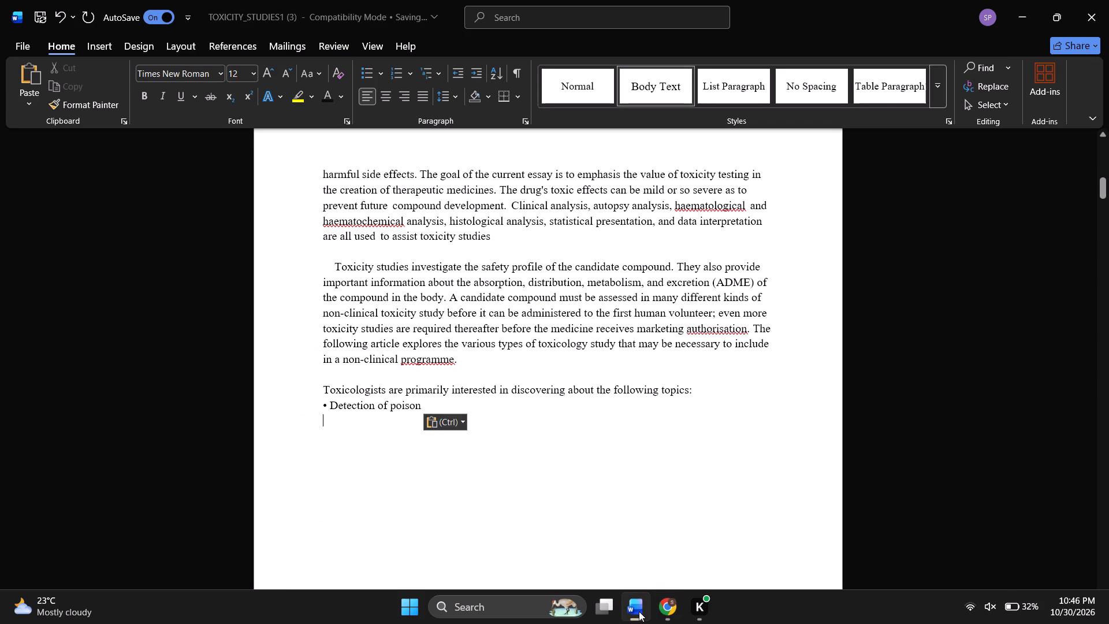
left_click_drag(639, 611, 561, 481)
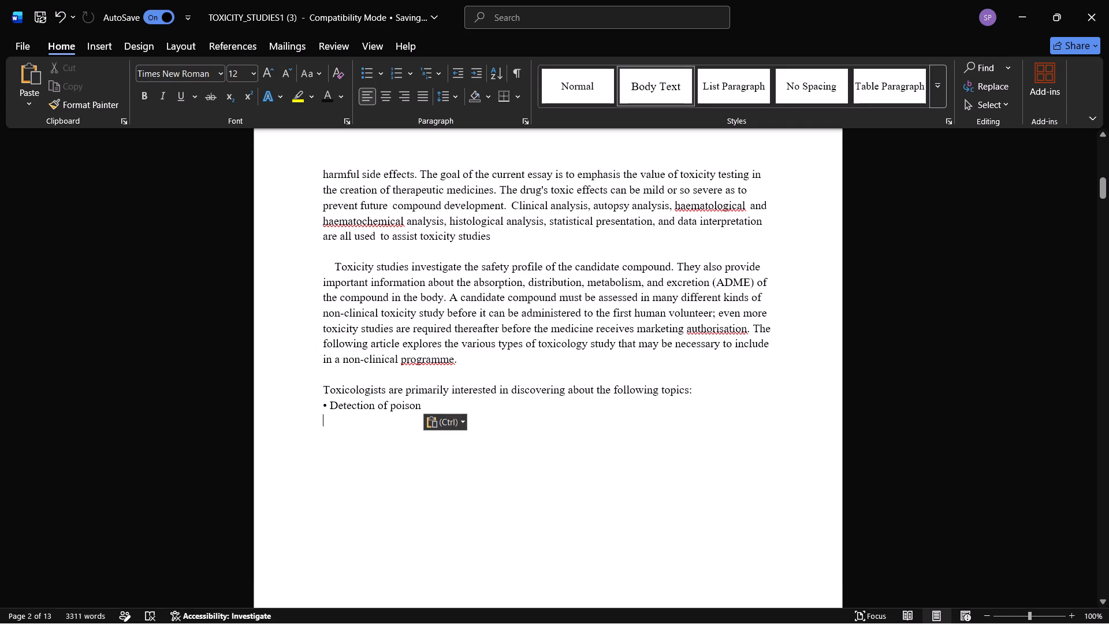
Enlarge the pasted "Toxicologists are primarily interested" sentence to 14 pt and insert a blank line beneath it.
left_click_drag(319, 390, 701, 375)
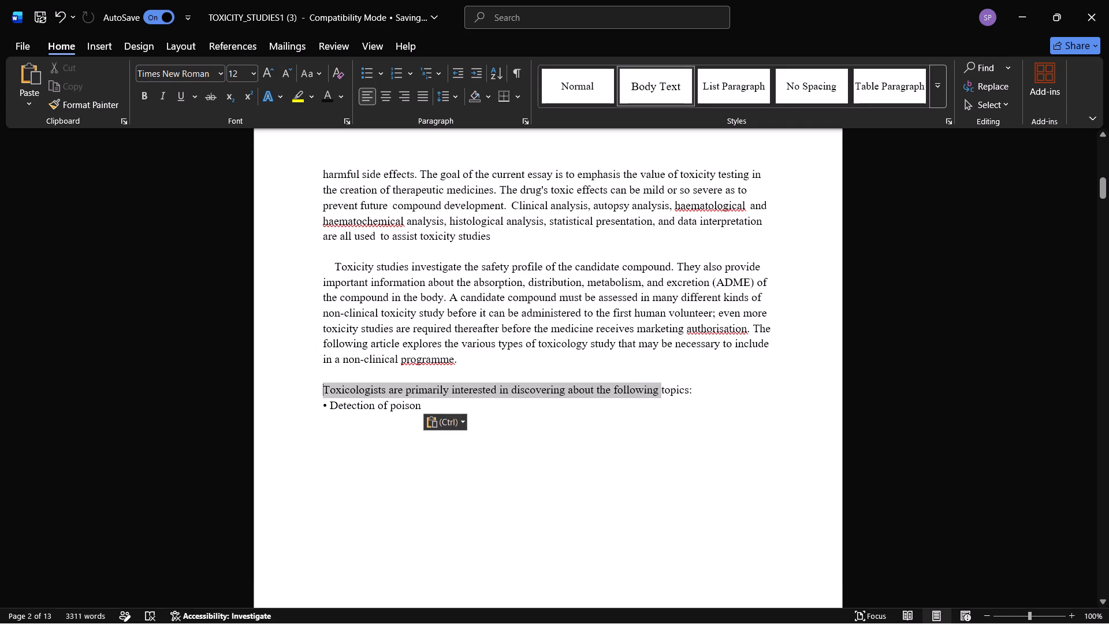
left_click_drag(701, 375, 711, 388)
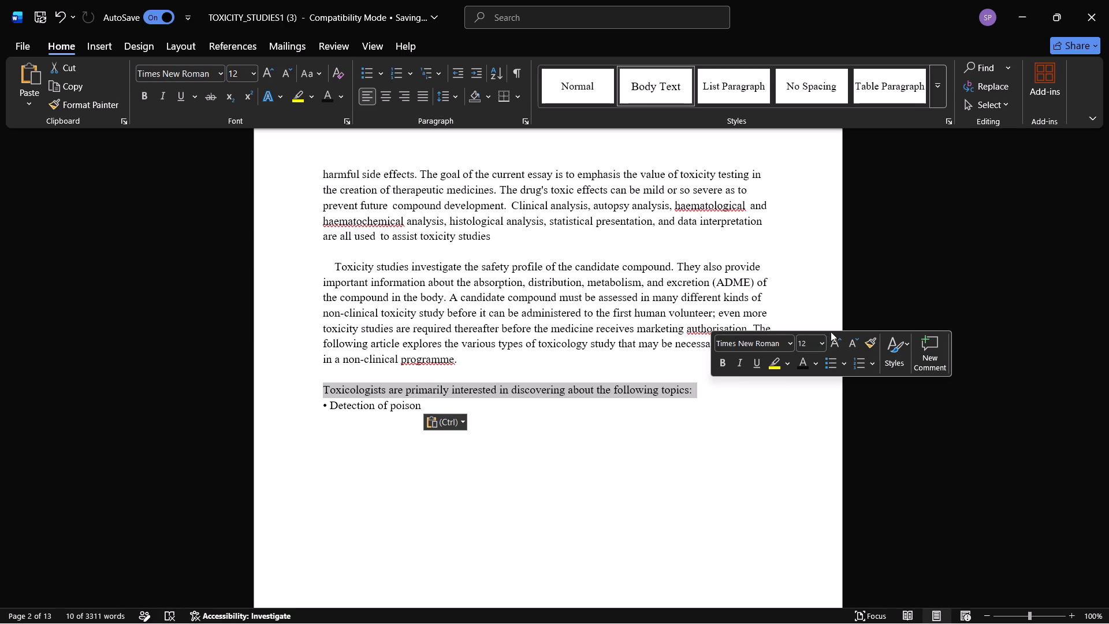
left_click(832, 336)
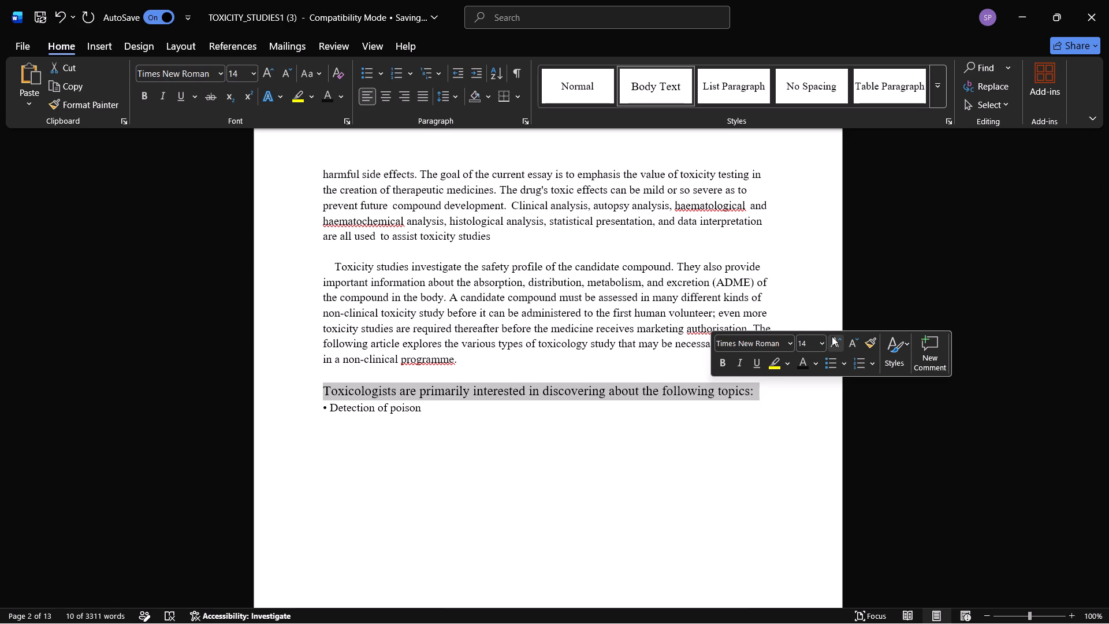
left_click(781, 396)
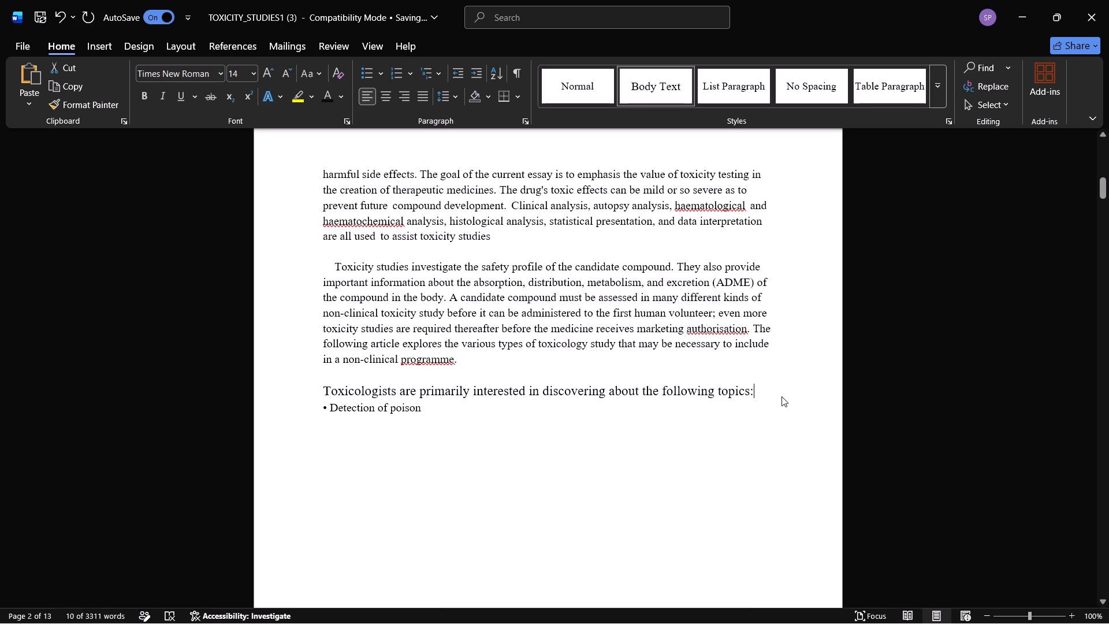
key("Return")
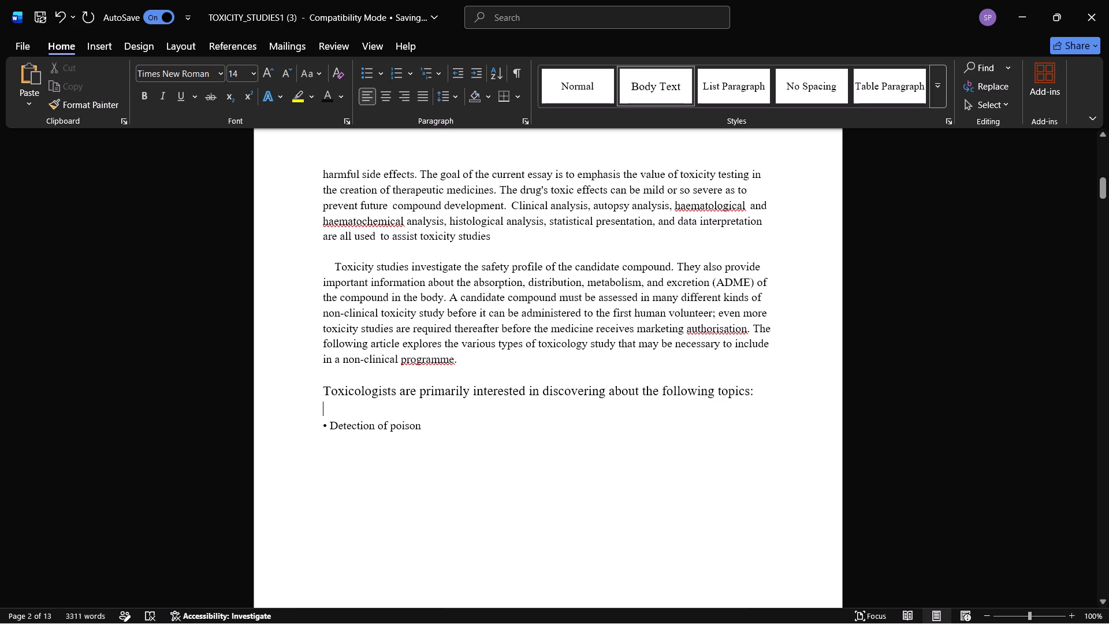
Copy the article's bullets from "Occurrence of poison" to "poison regulation" plus the "major aim" paragraph, and paste them below "Detection of poison" in Word.
left_click(336, 444)
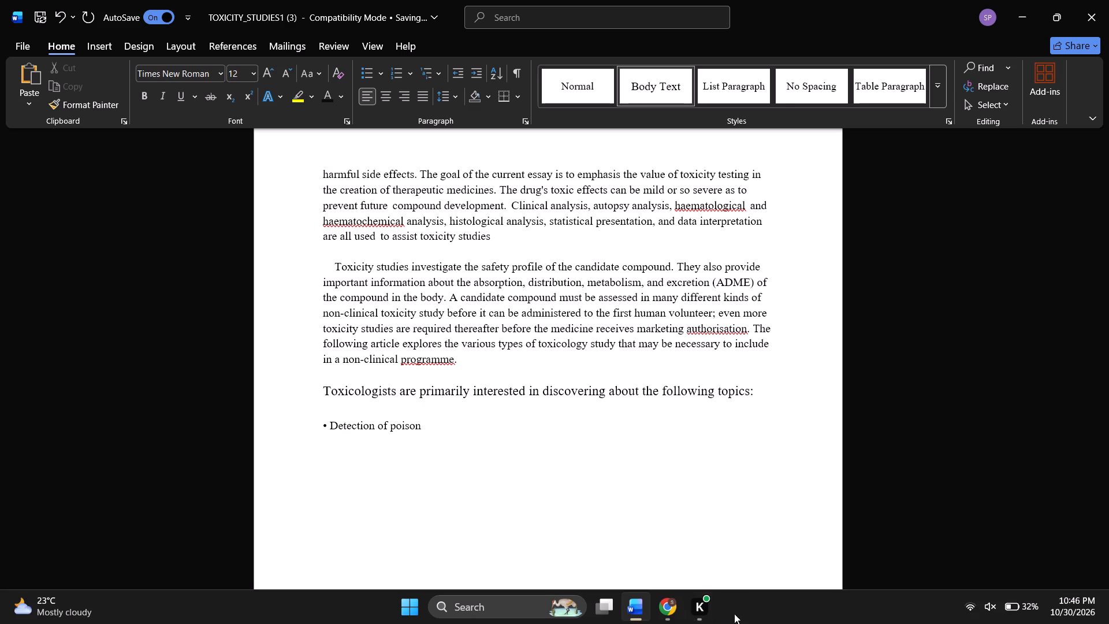
left_click(665, 606)
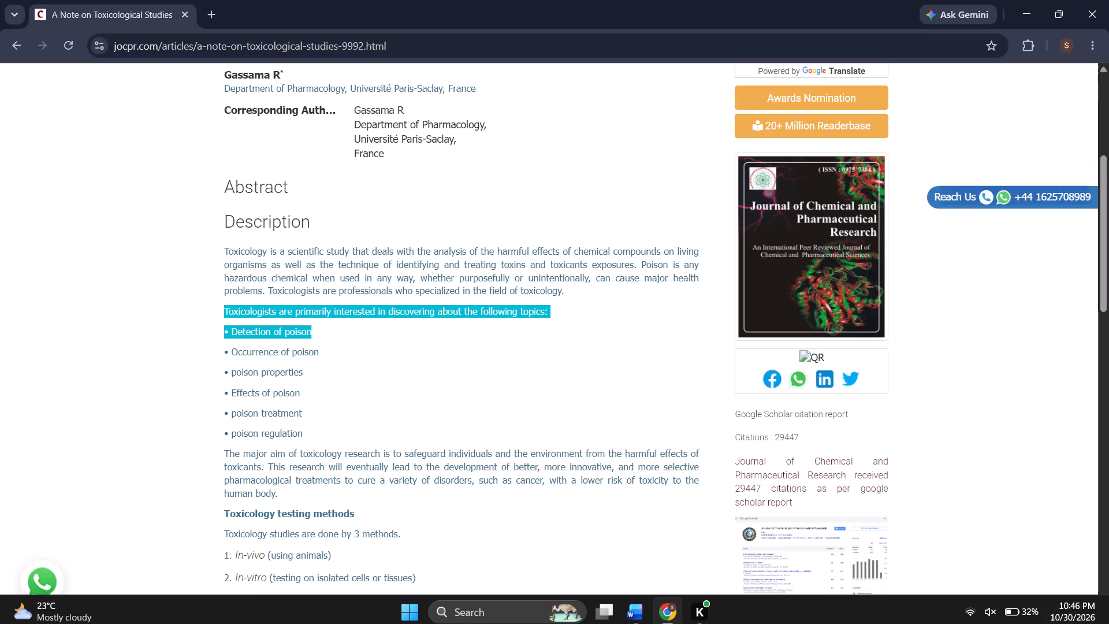
scroll(422, 452, "down", 1)
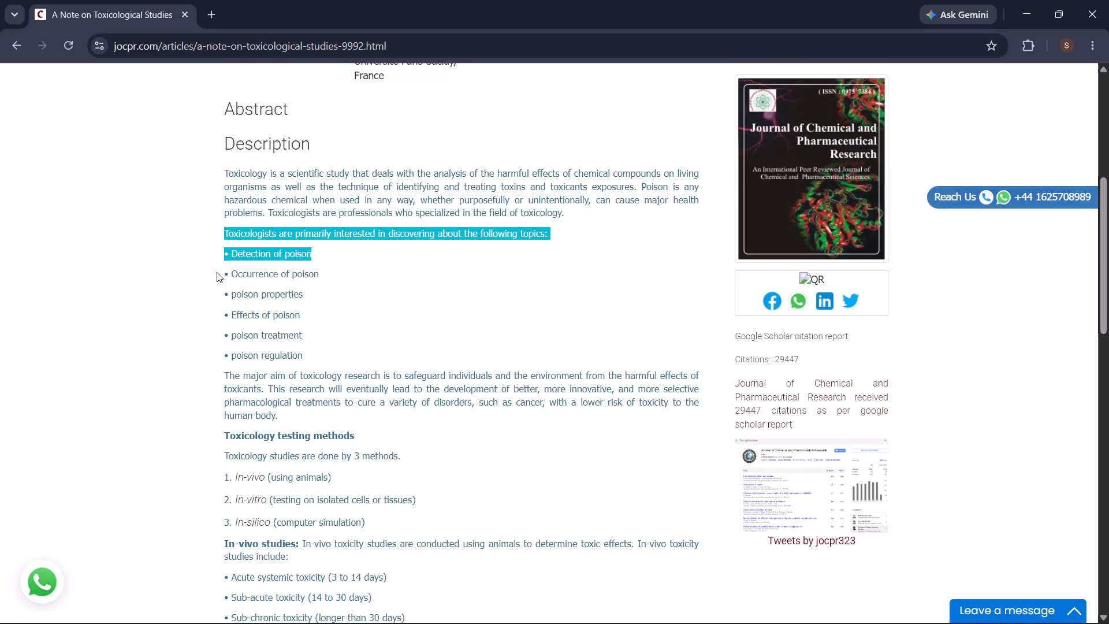
left_click(217, 272)
left_click(217, 272)
left_click_drag(217, 272, 288, 344)
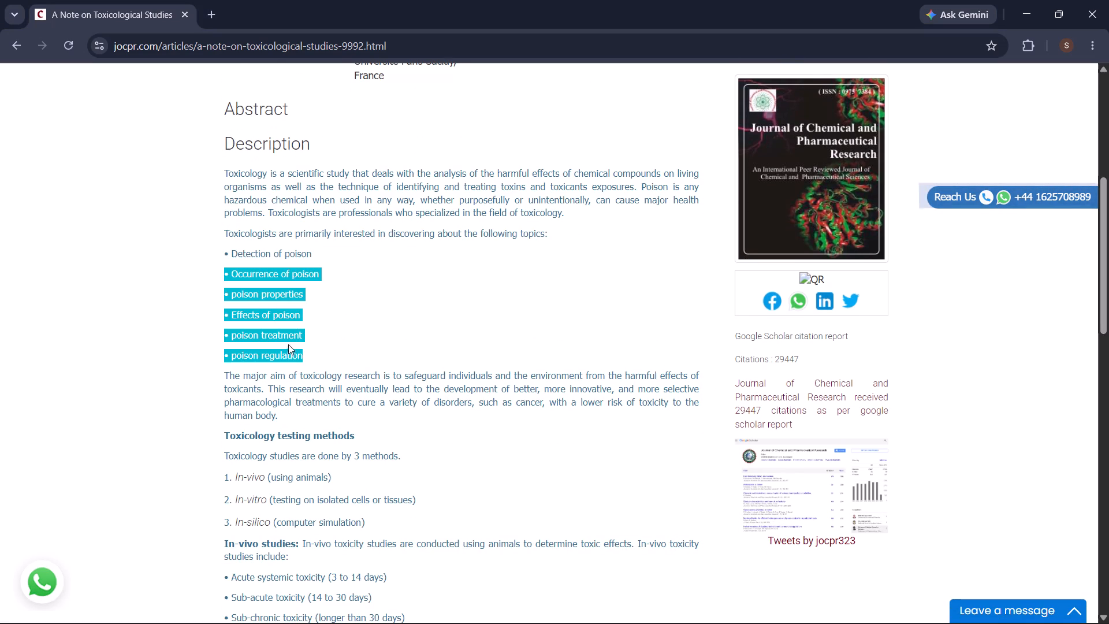
left_click_drag(288, 344, 335, 413)
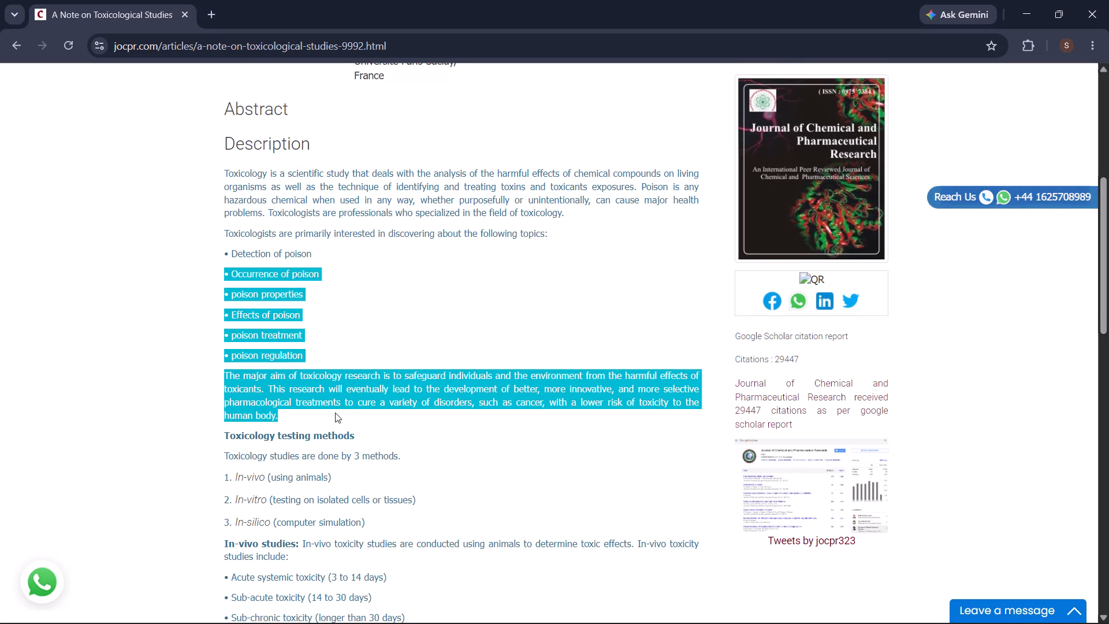
key("ctrl+c")
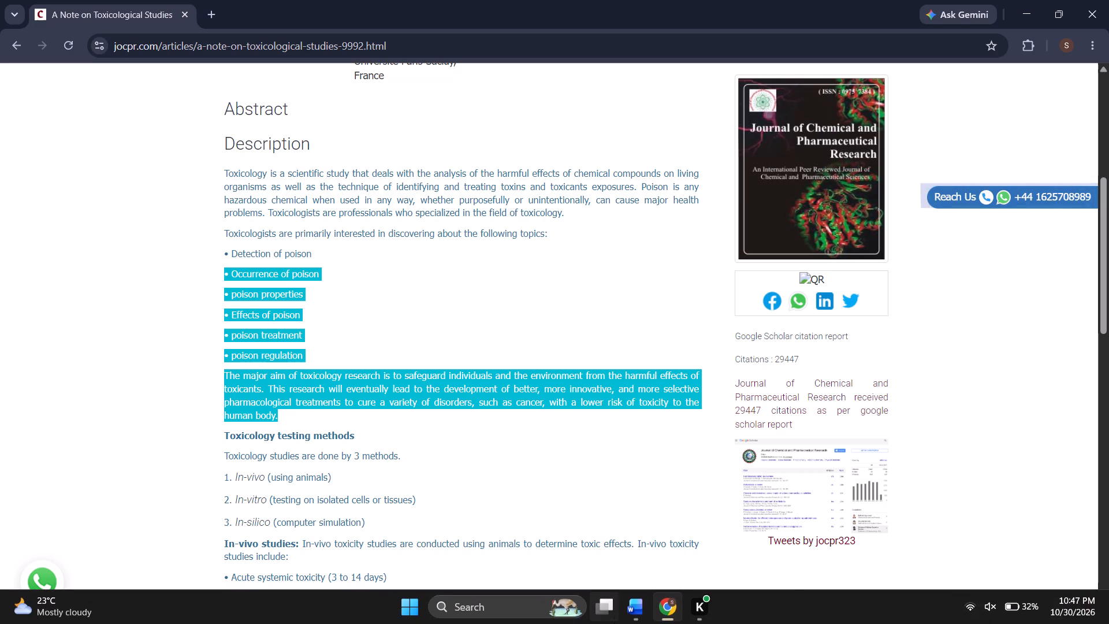
left_click(631, 605)
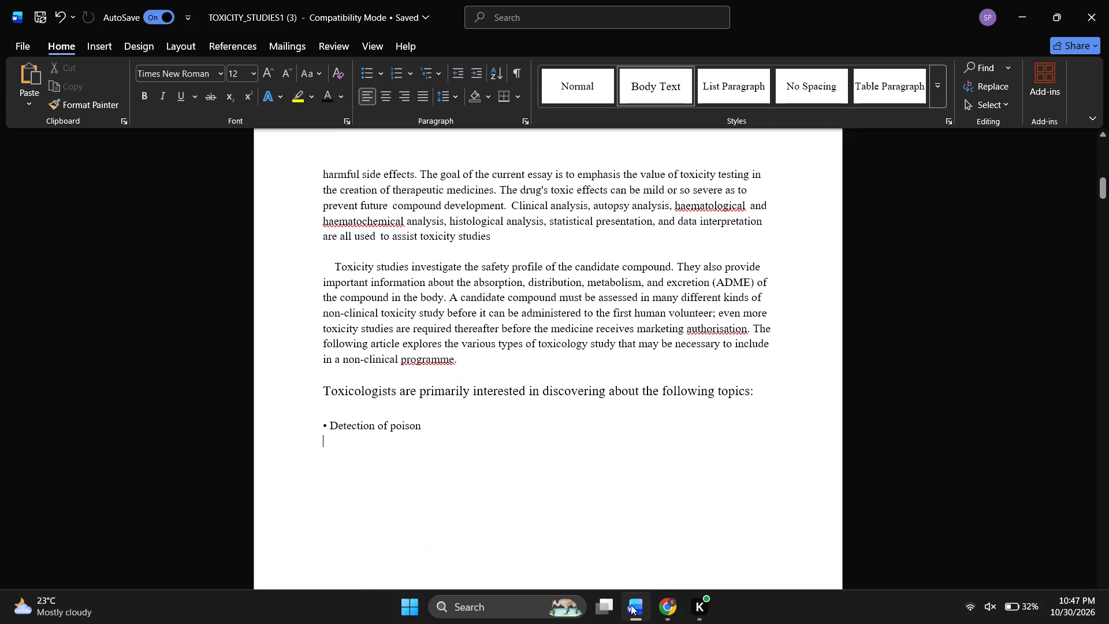
key("ctrl+v")
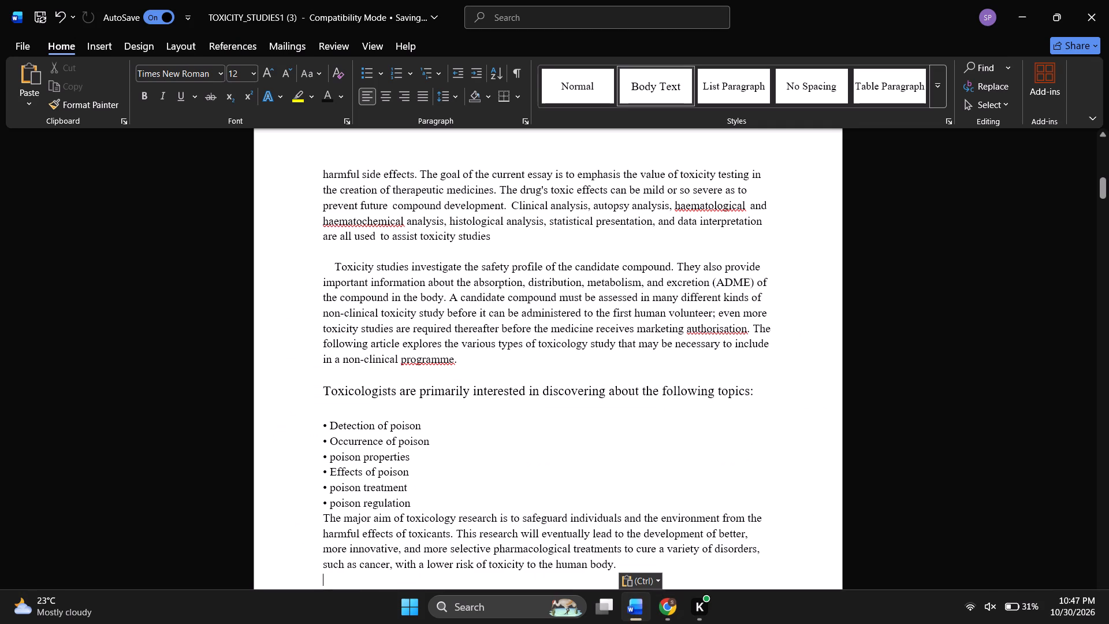
Insert two blank lines on page 2 between the paragraph ending "in a non-clinical programme." and the "Toxicologists are primarily interested" sentence.
scroll(639, 413, "down", 2)
scroll(639, 413, "up", 1)
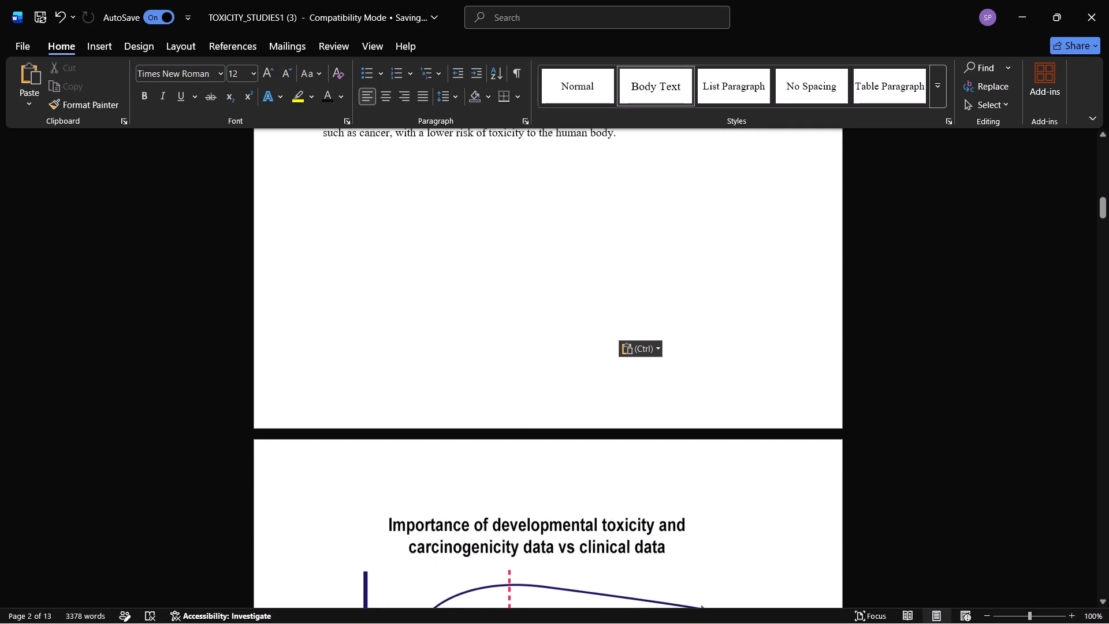
scroll(639, 413, "up", 1)
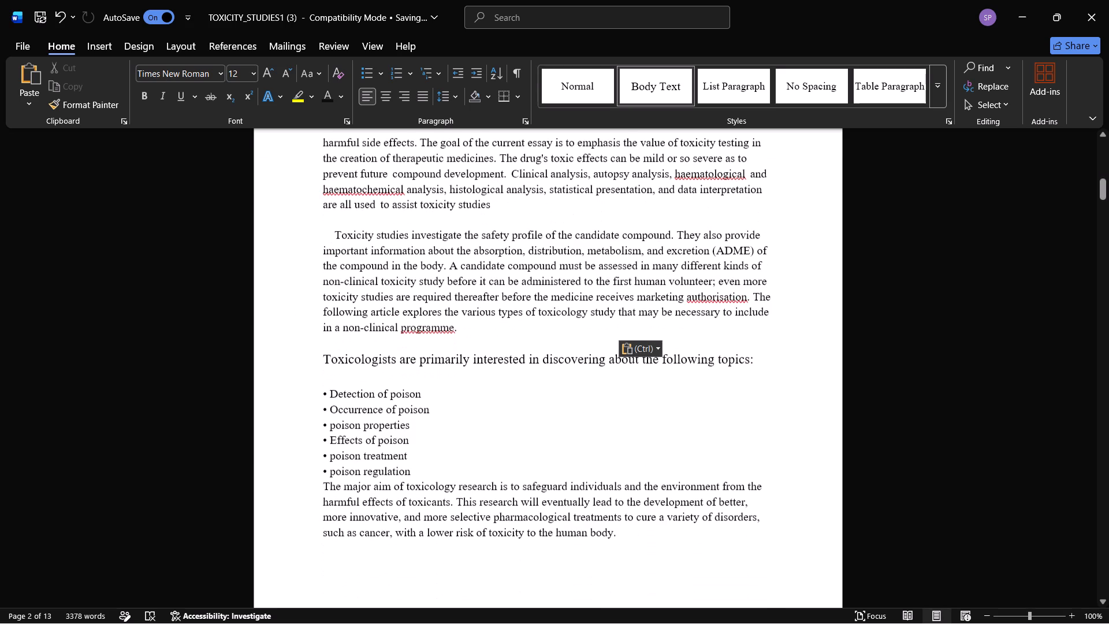
left_click(459, 324)
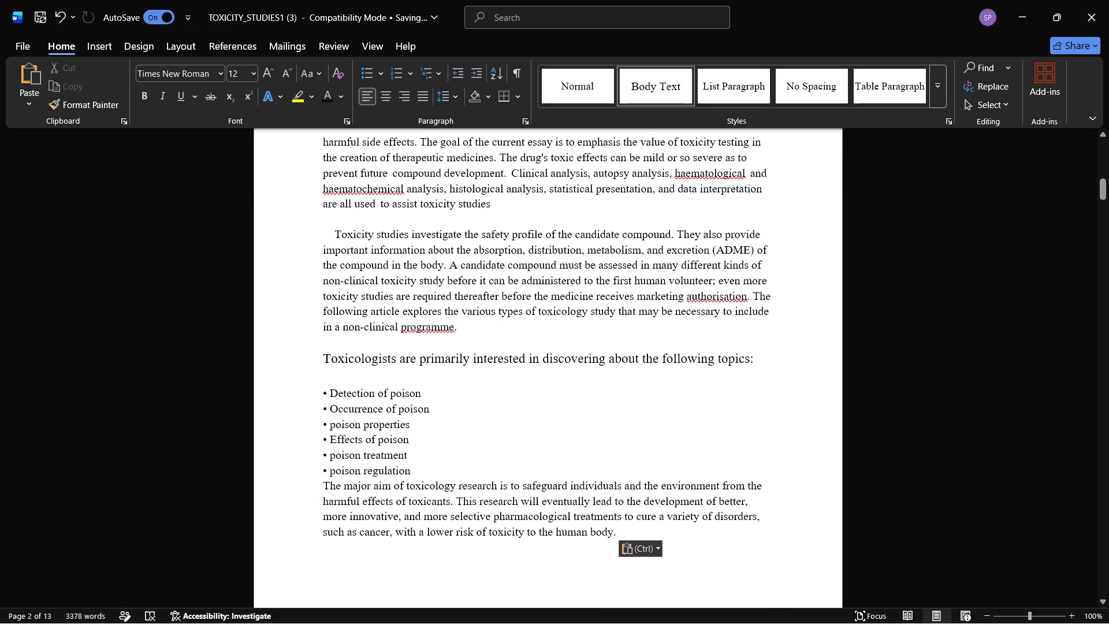
key("Return")
key("Return")
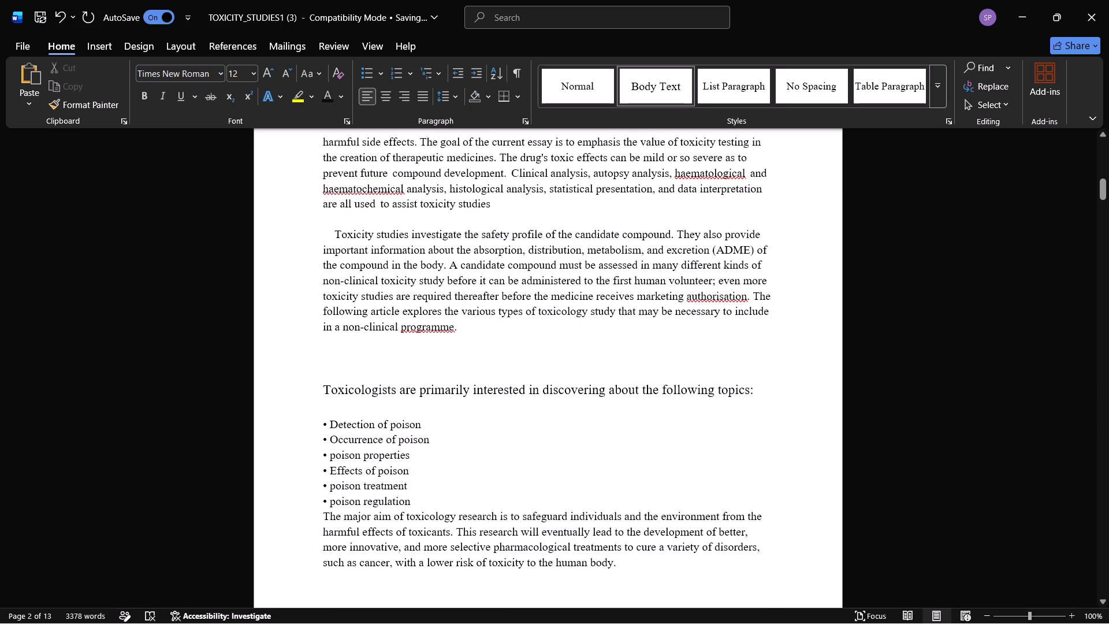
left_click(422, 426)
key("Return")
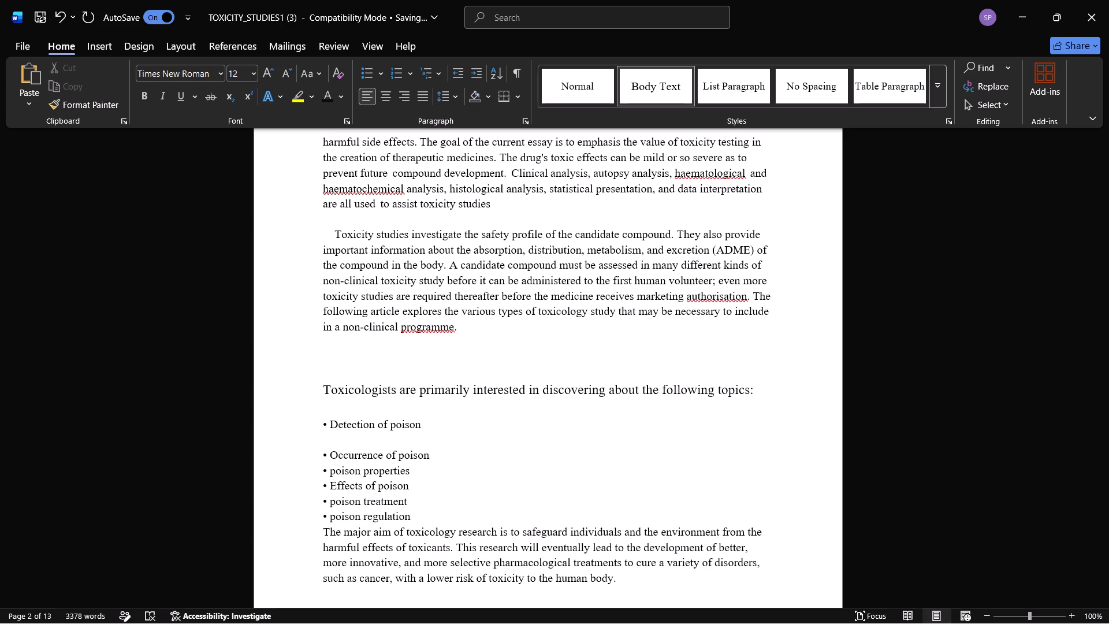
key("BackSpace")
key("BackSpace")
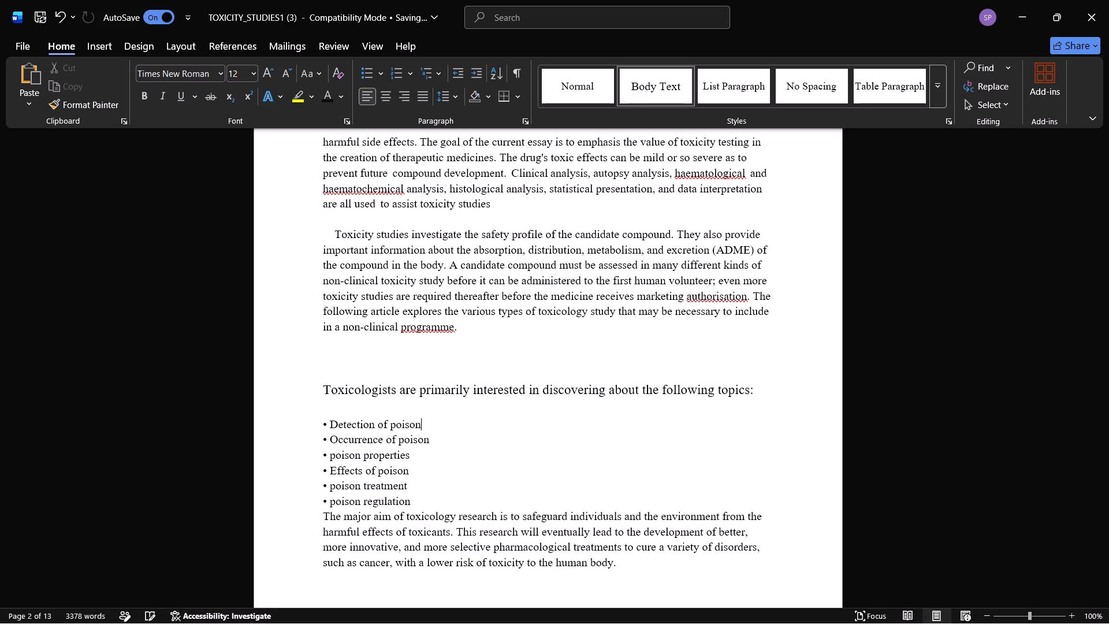
Insert two blank lines between the "poison regulation" bullet and the "The major aim of toxicology research" paragraph.
left_click(415, 499)
key("Return")
key("Return")
Insert a blank line after each bullet from "Detection of poison" through "poison treatment" to space out the list.
scroll(415, 499, "down", 1)
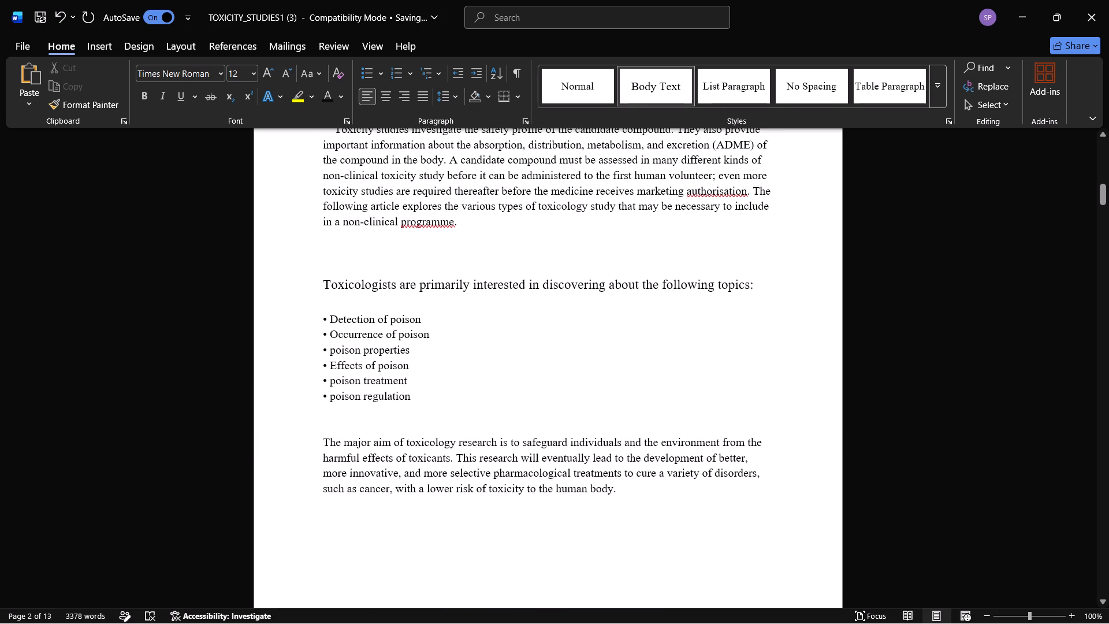
left_click(423, 317)
key("Return")
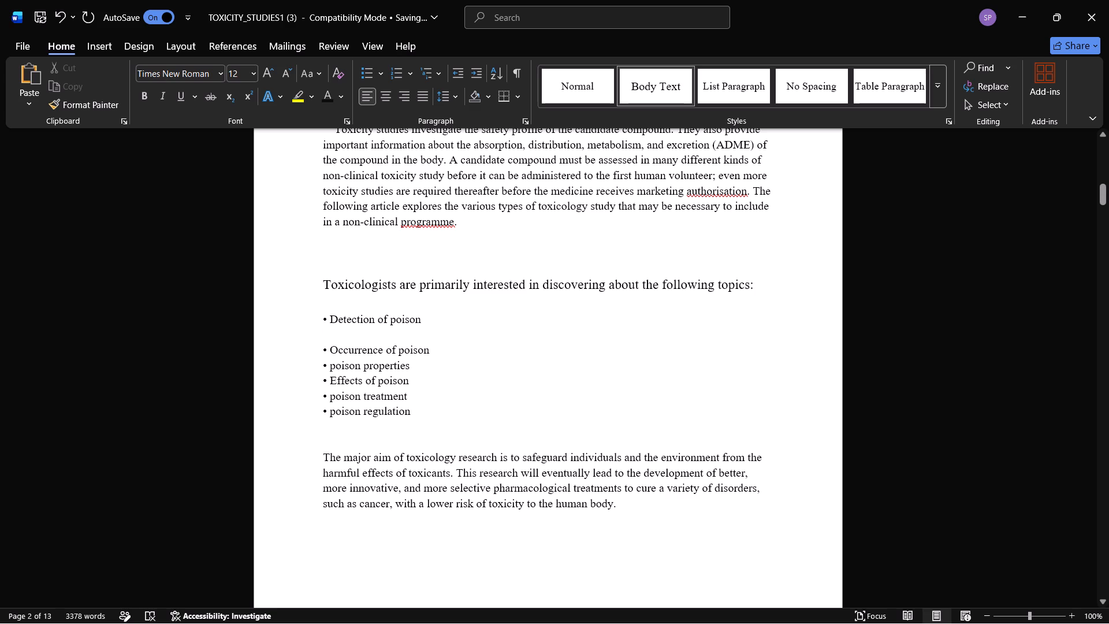
left_click(436, 350)
key("Return")
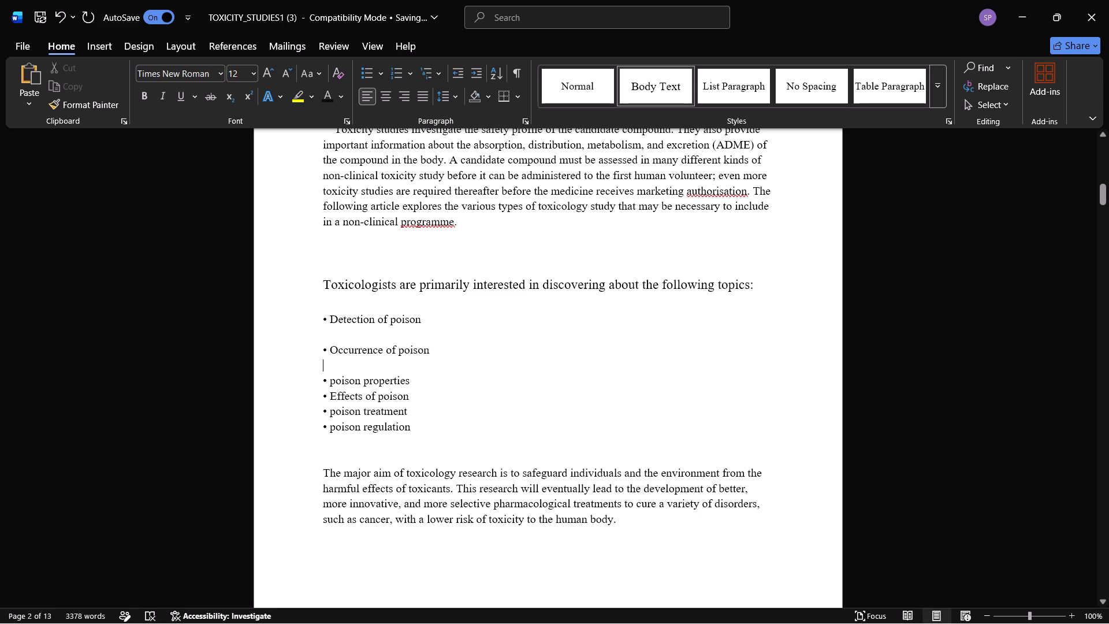
left_click(418, 378)
key("Return")
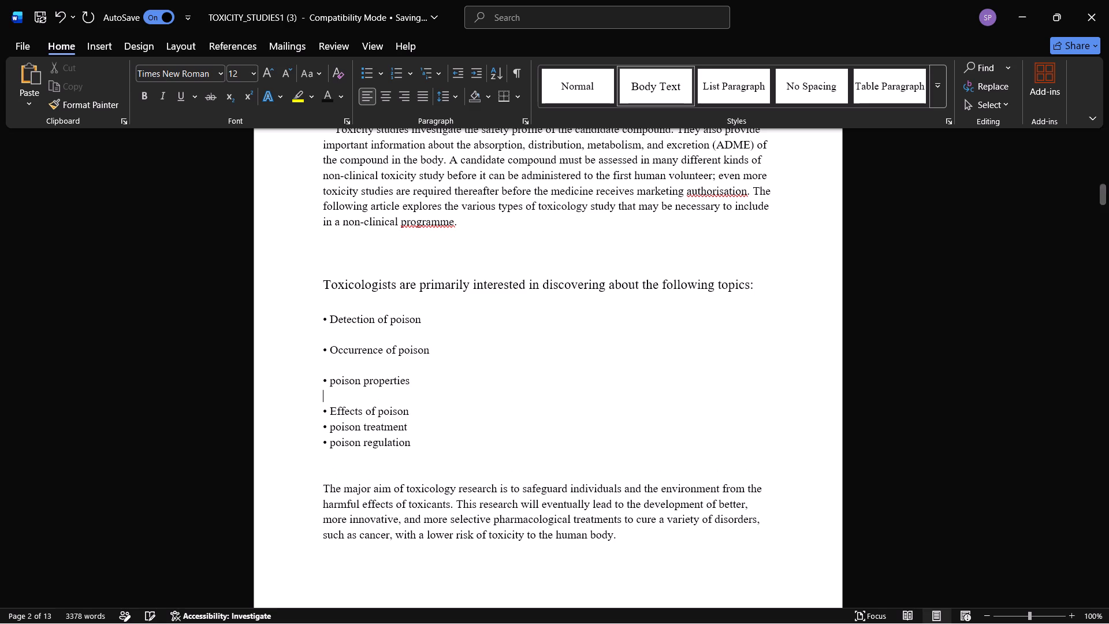
left_click(422, 414)
key("Return")
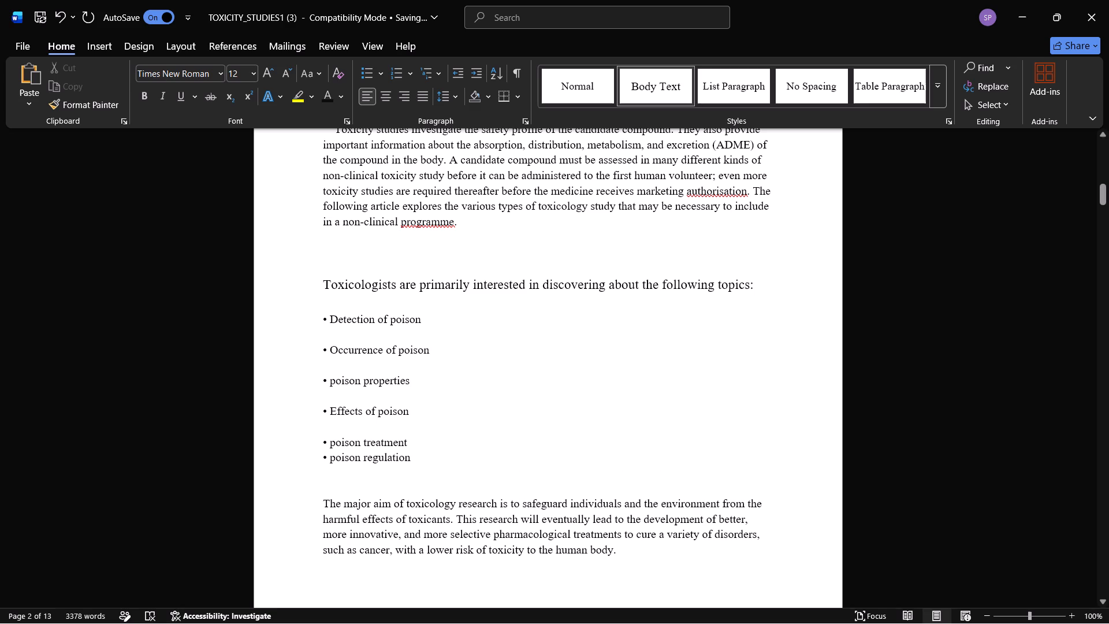
left_click(414, 448)
key("Return")
Remove the blank line between the "Detection of poison" and "Occurrence of poison" bullets.
scroll(422, 469, "down", 2)
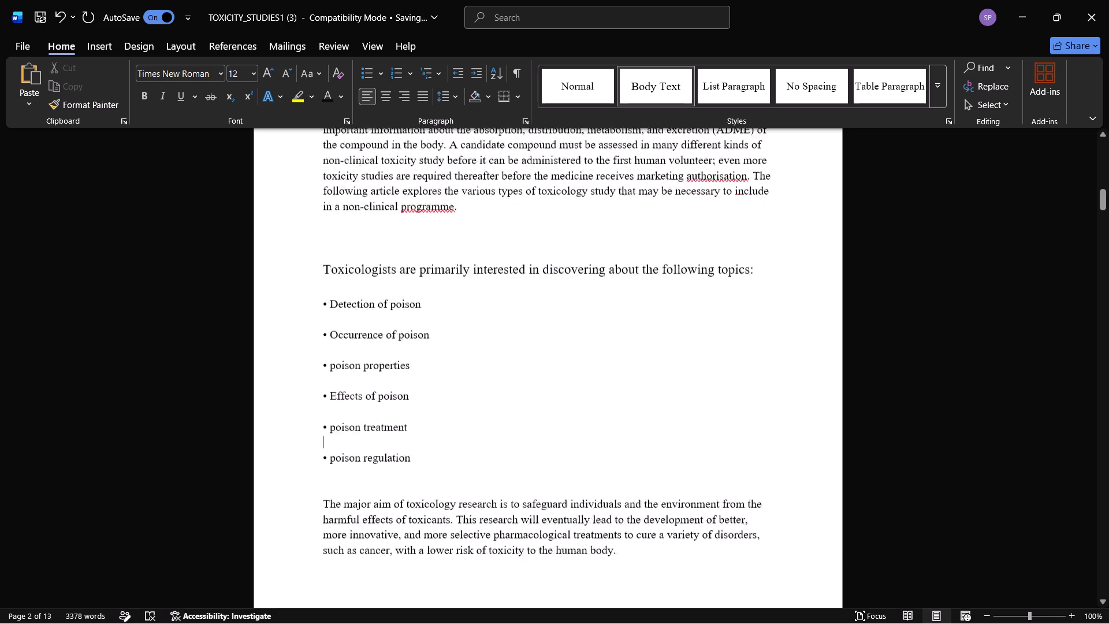
scroll(422, 469, "down", 3)
scroll(422, 469, "up", 2)
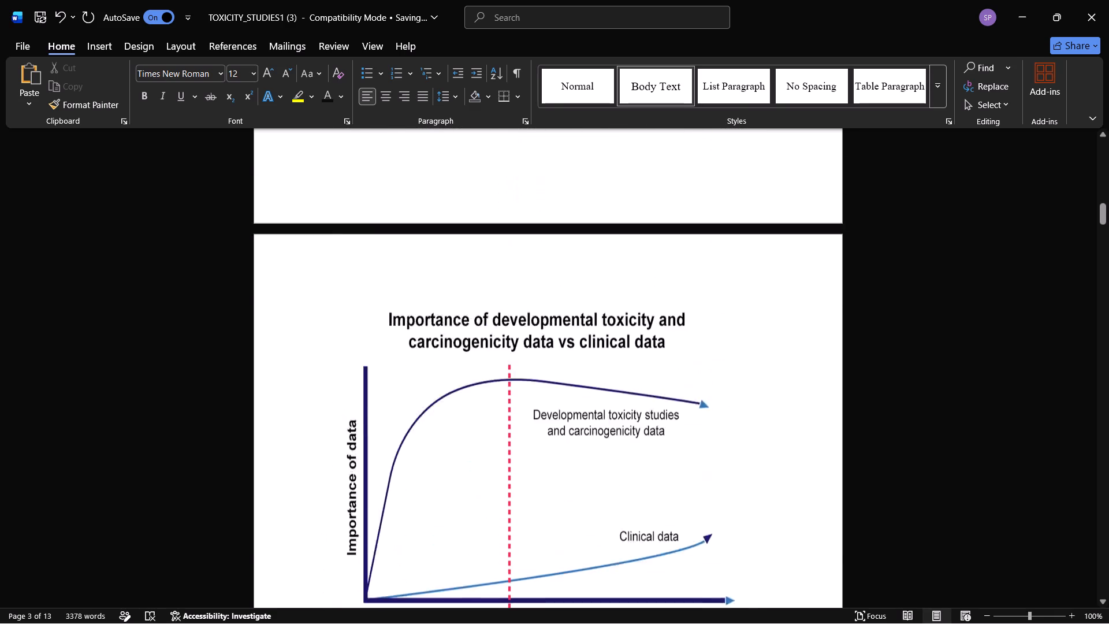
scroll(422, 469, "up", 3)
scroll(422, 469, "down", 1)
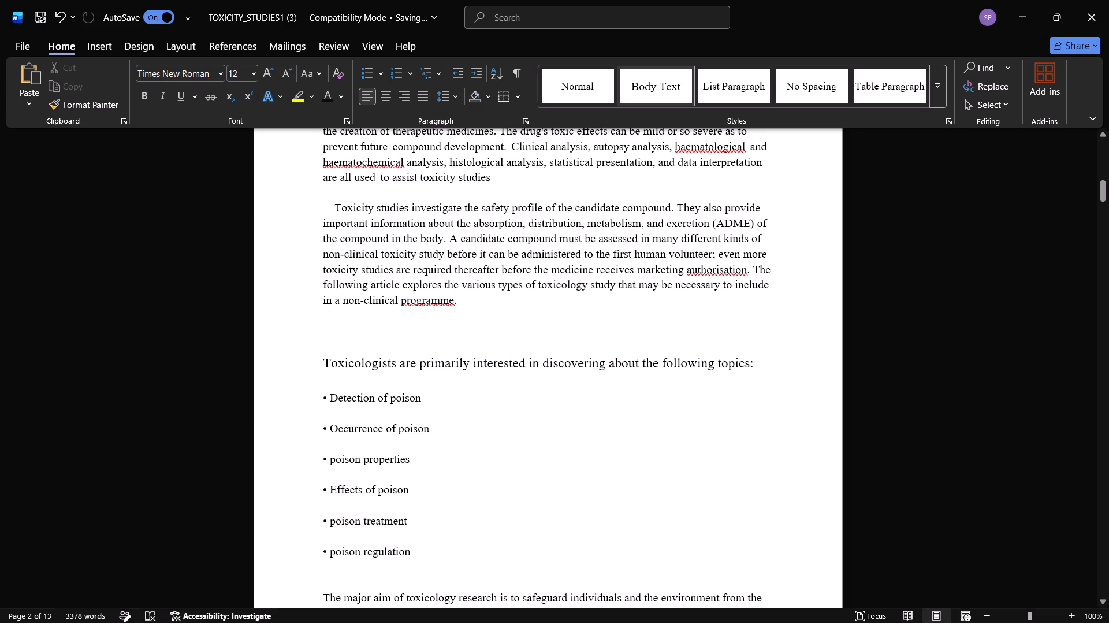
left_click(331, 420)
key("BackSpace")
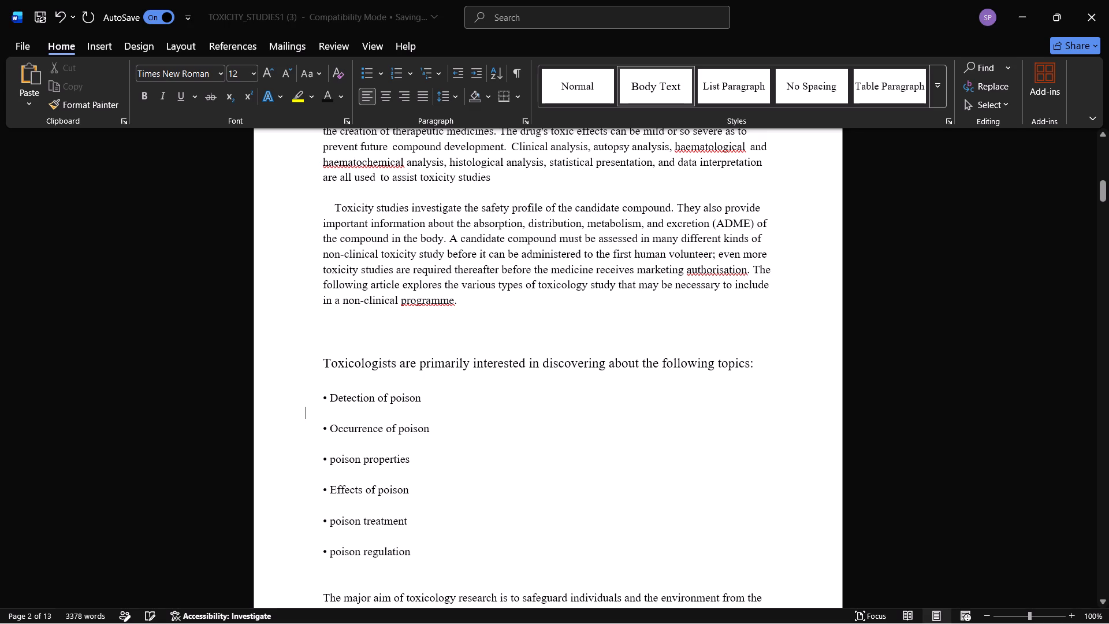
key("BackSpace")
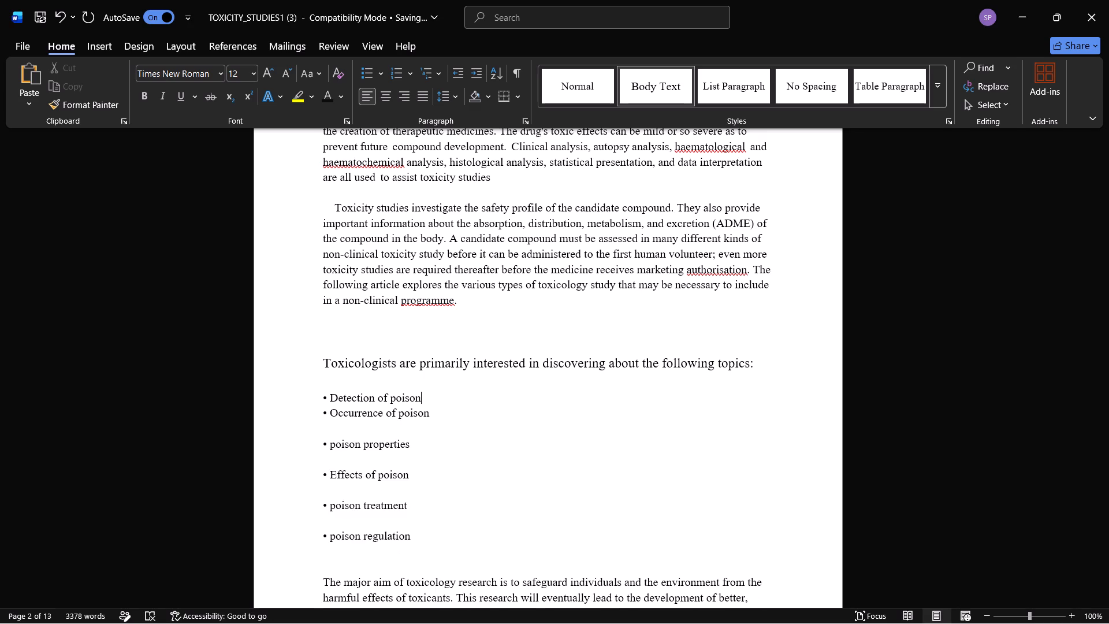
Set the "Detection of poison" bullet's left indent to 0.2" and its right indent to 0.3".
key("Down")
key("Down")
key("Up")
key("Up")
left_click(101, 42)
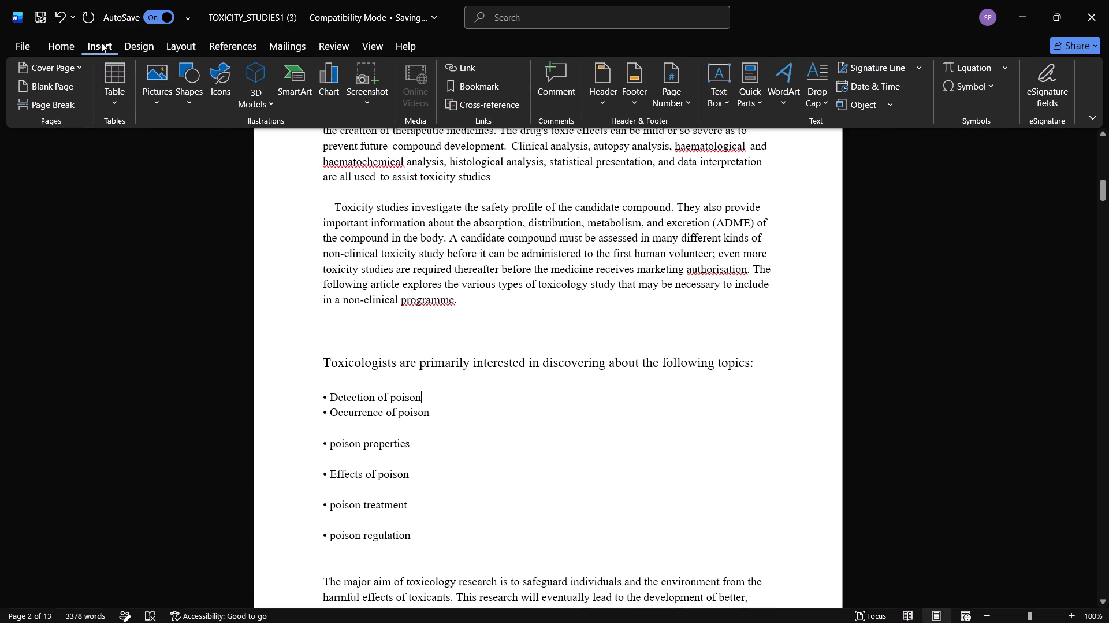
left_click(131, 44)
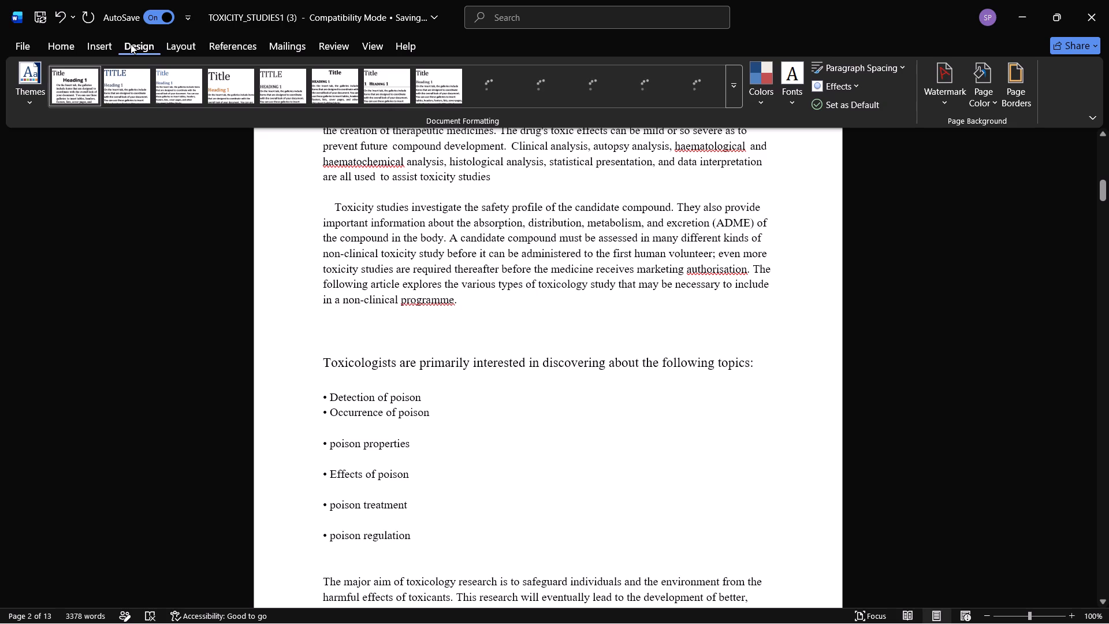
left_click(172, 43)
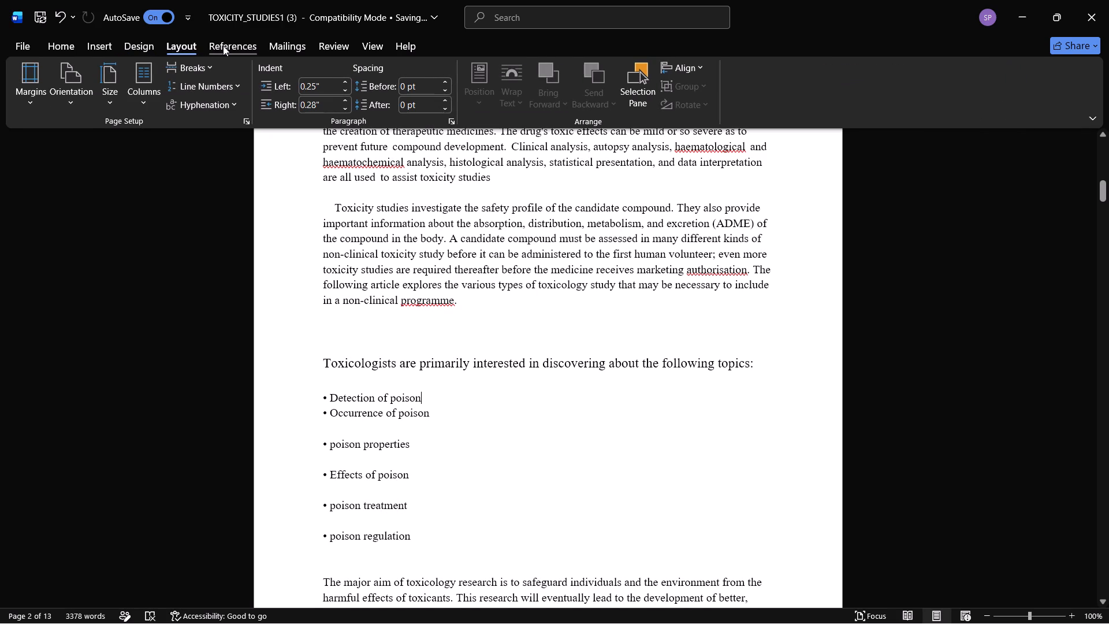
left_click(345, 81)
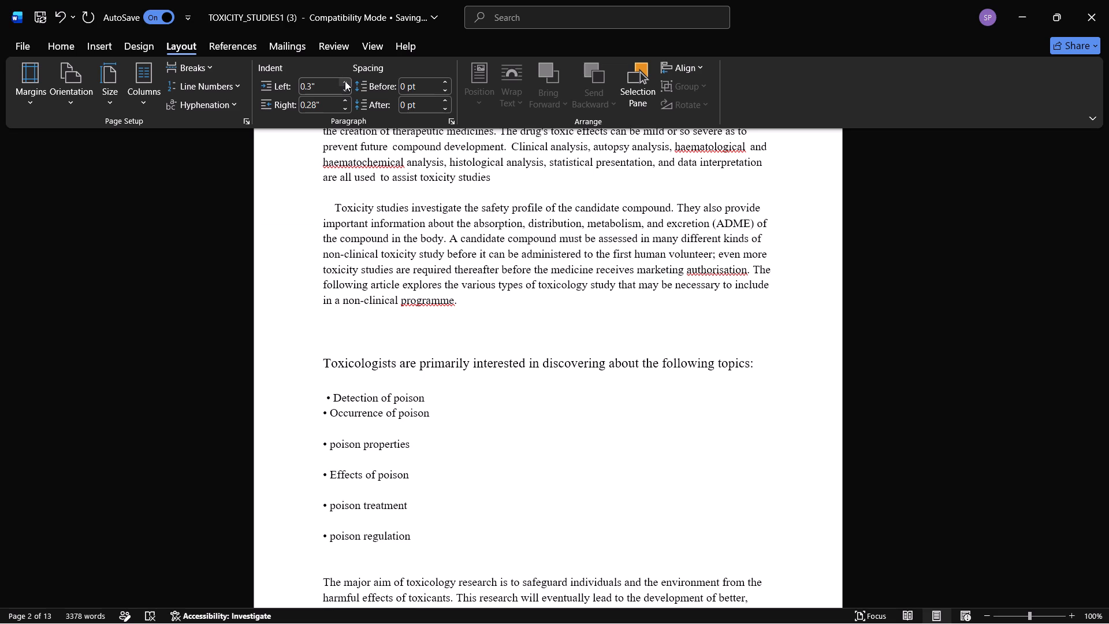
left_click(345, 90)
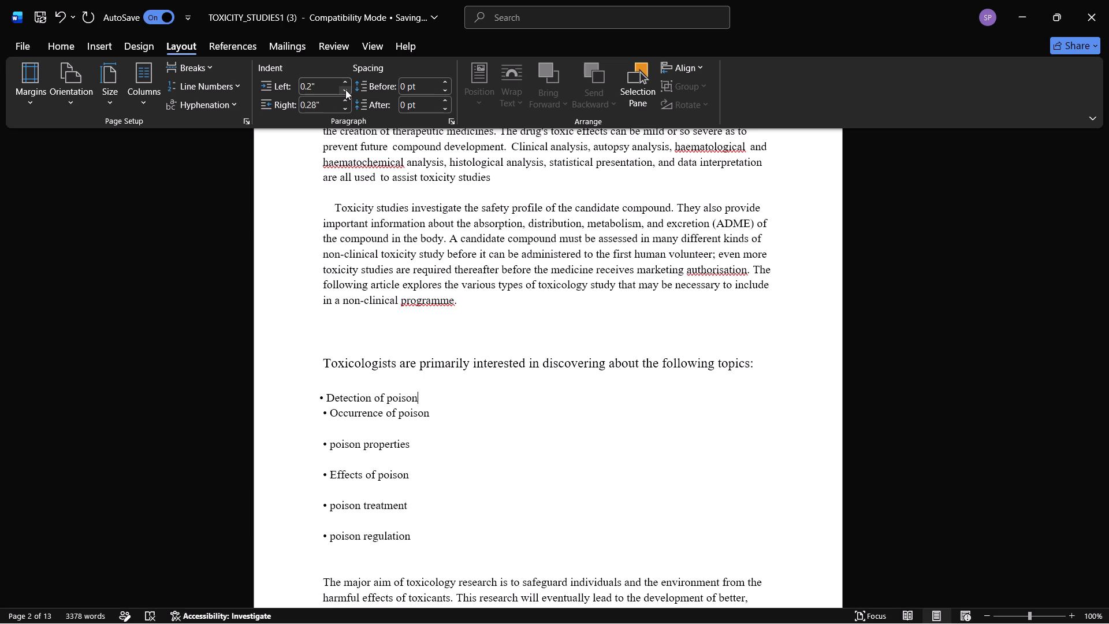
left_click(345, 79)
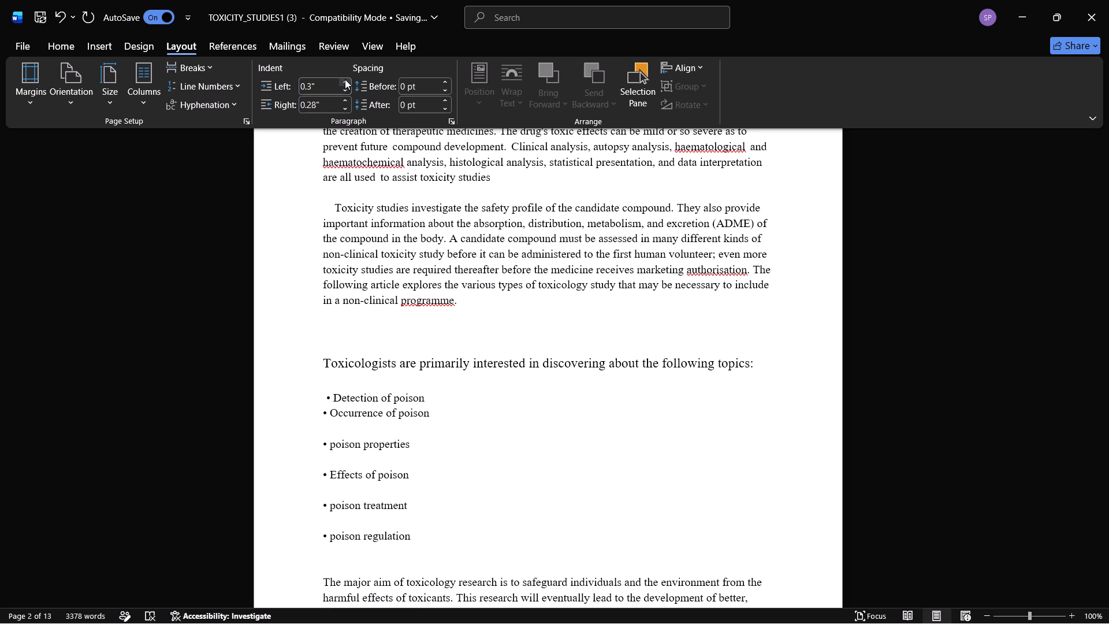
left_click(345, 91)
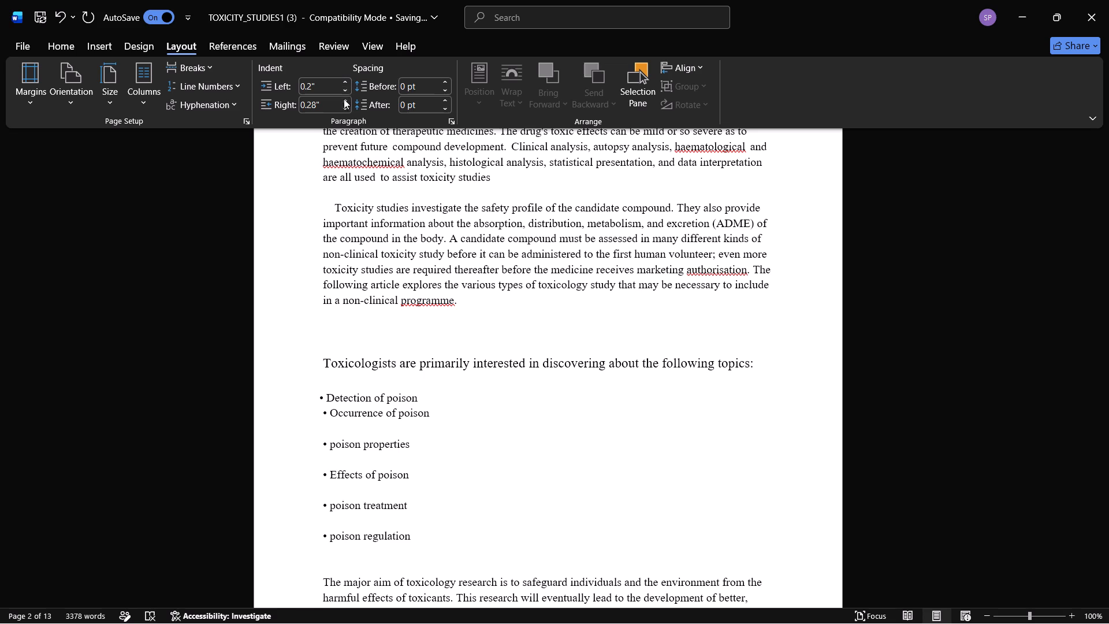
left_click(344, 97)
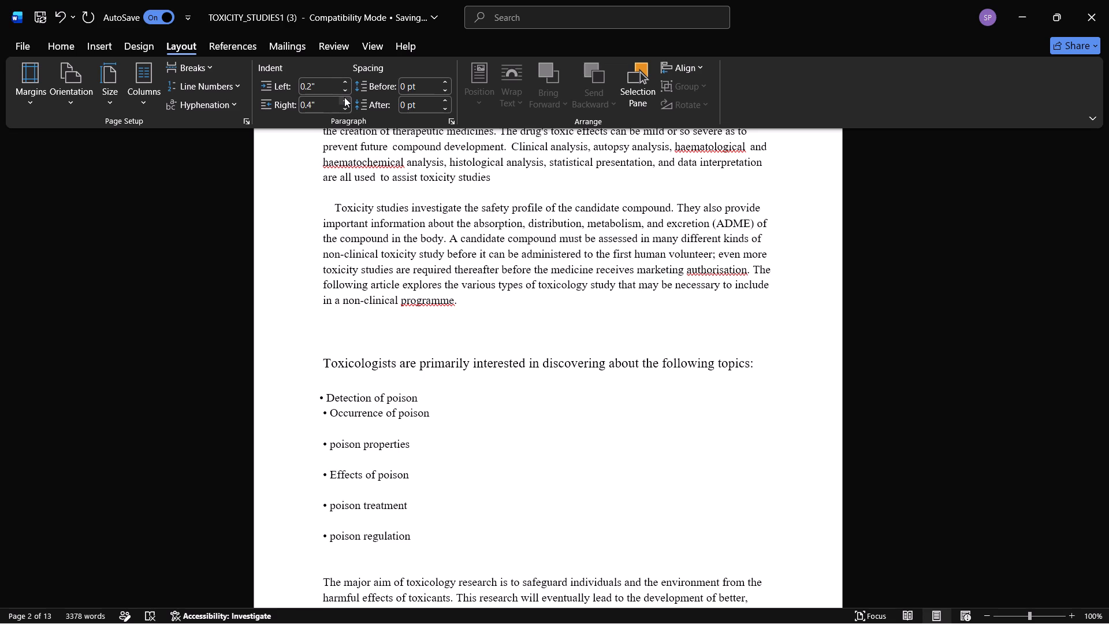
left_click(344, 106)
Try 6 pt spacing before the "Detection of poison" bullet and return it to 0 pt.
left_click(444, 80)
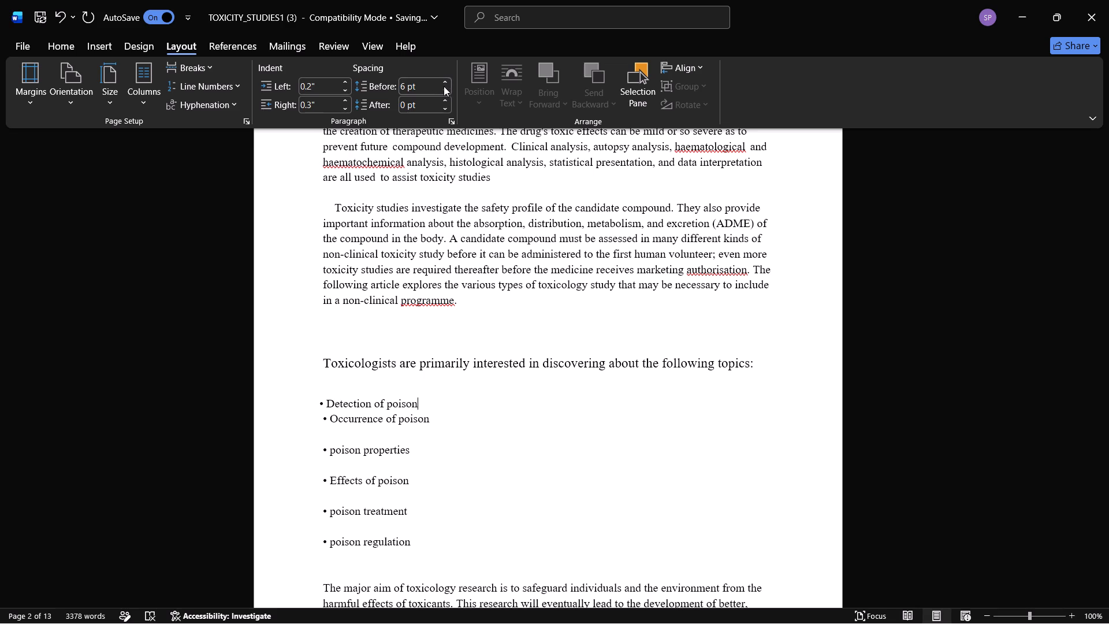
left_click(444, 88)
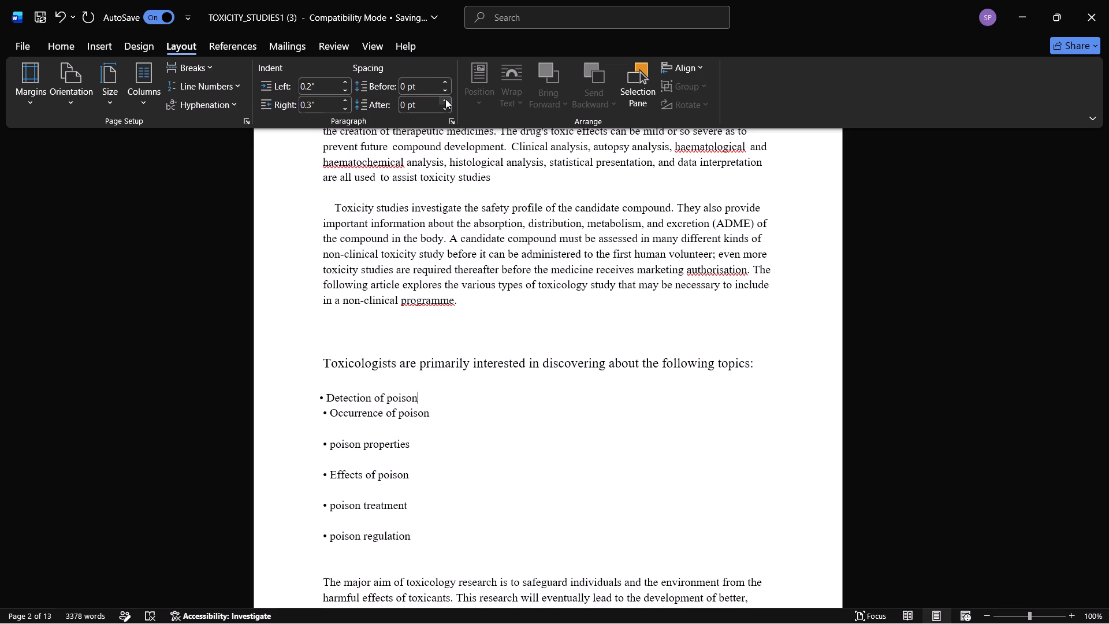
Set the spacing after the "Detection of poison" bullet to 6 pt.
left_click(445, 99)
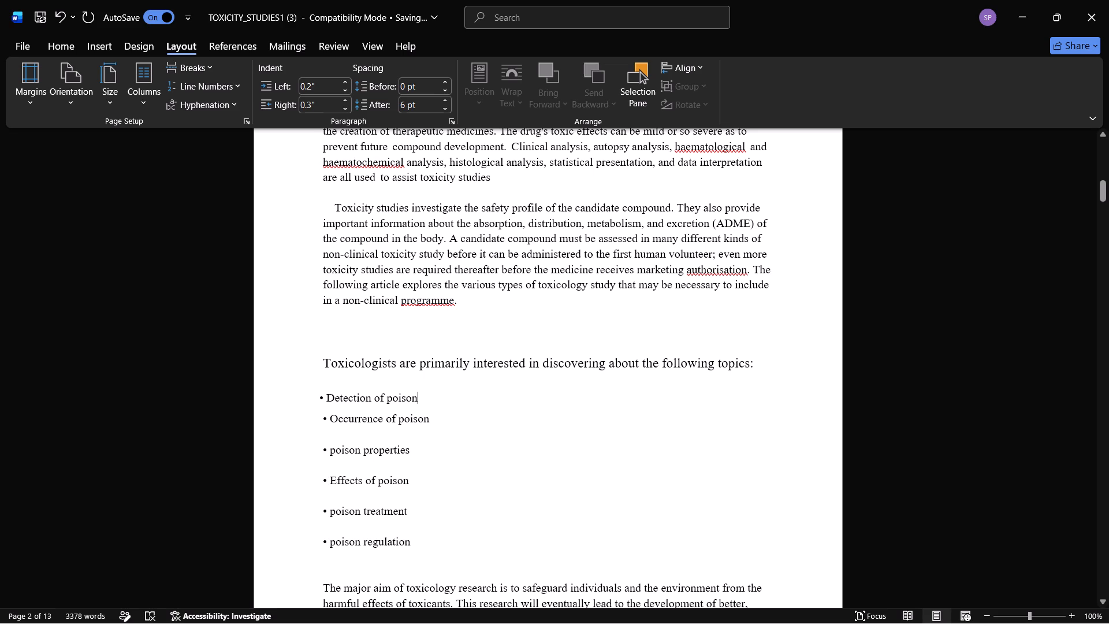
Remove the blank line above the "poison properties" bullet and pad it with leading spaces to align with the "Occurrence of poison" bullet.
left_click(418, 451)
left_click(319, 448)
key("BackSpace")
key("BackSpace")
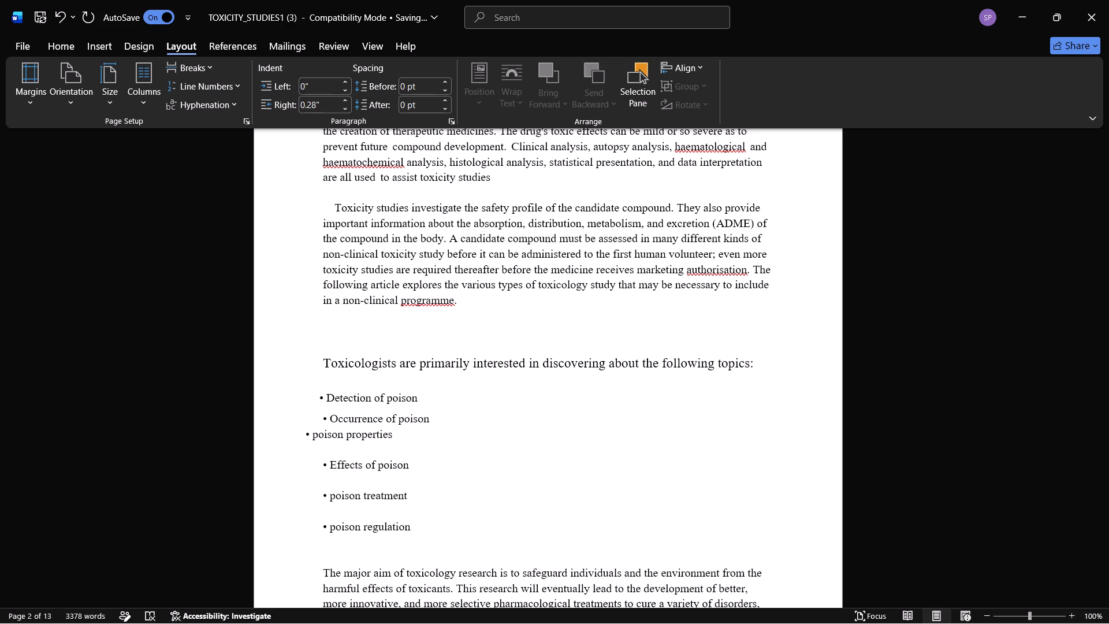
key("space")
key("space")
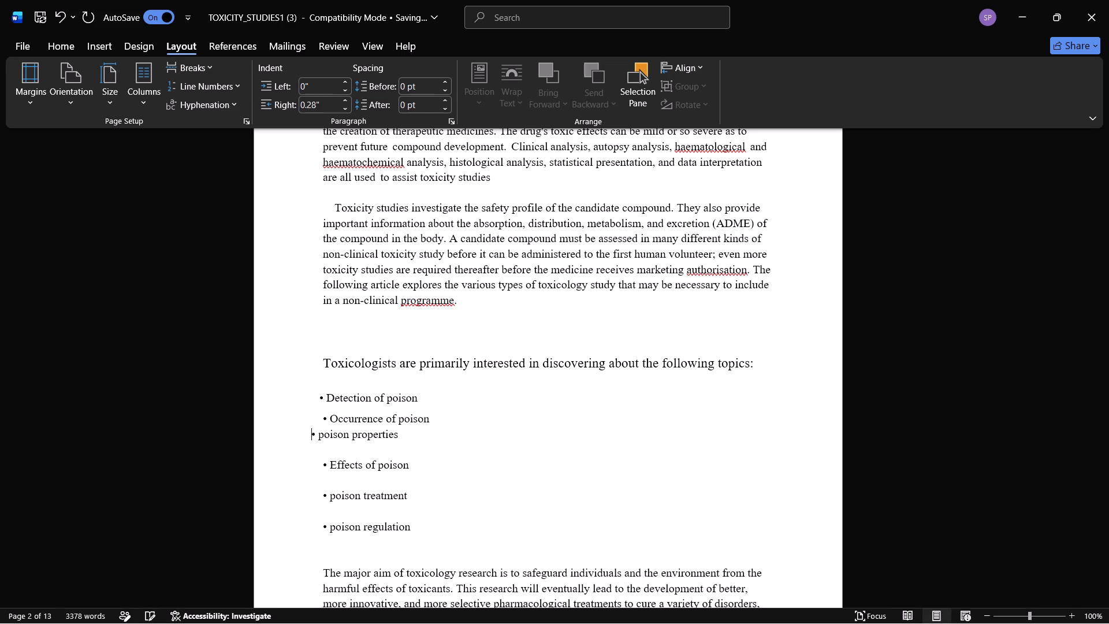
key("space")
key("space")
key("space")
key("space")
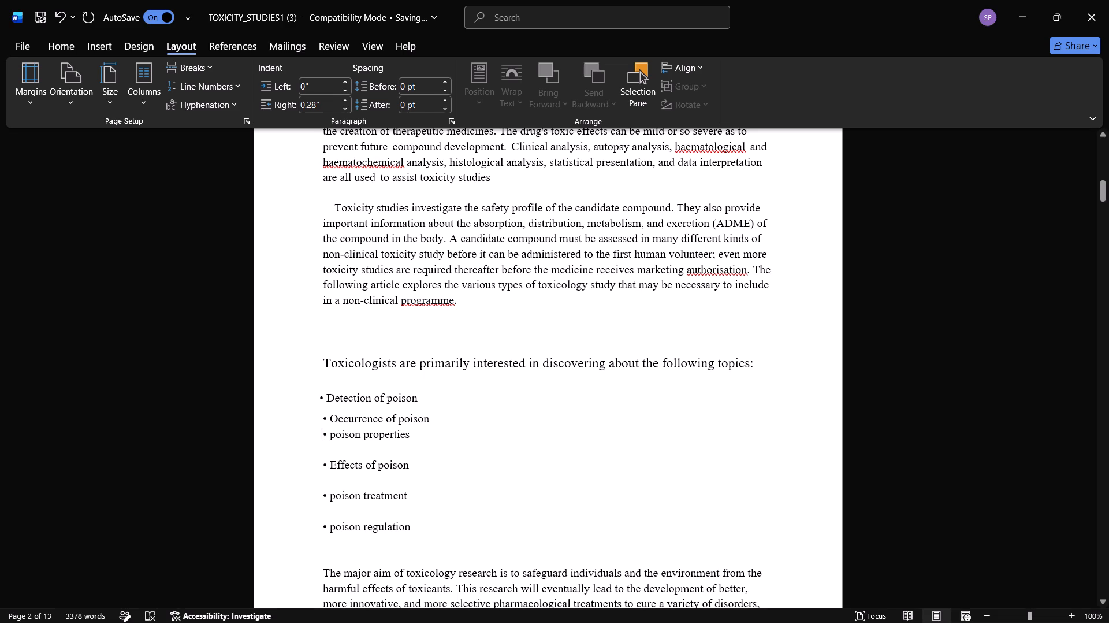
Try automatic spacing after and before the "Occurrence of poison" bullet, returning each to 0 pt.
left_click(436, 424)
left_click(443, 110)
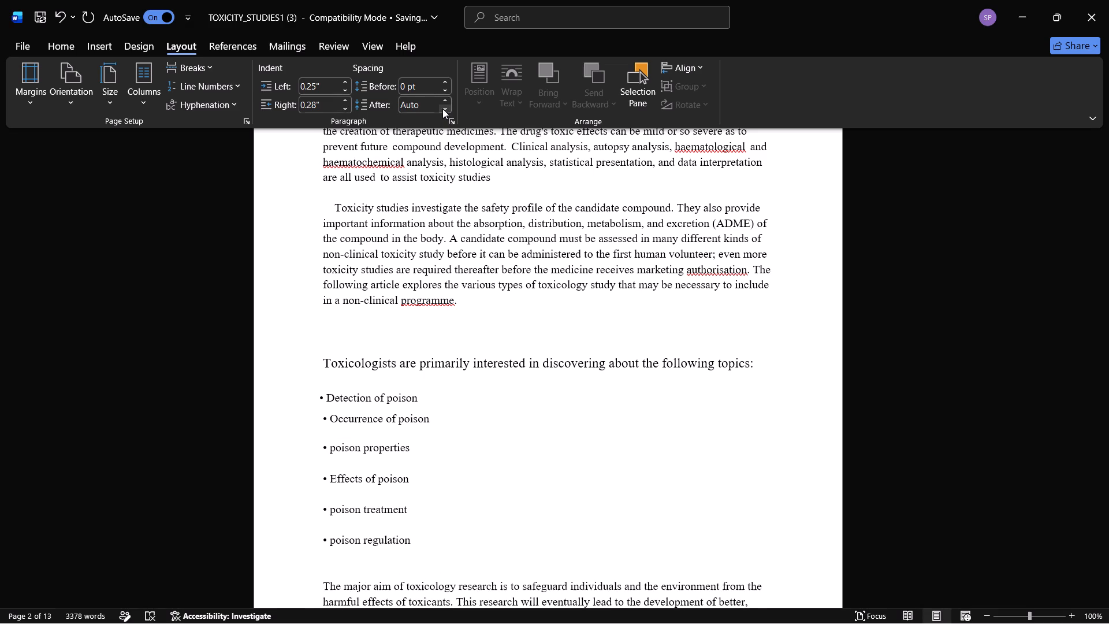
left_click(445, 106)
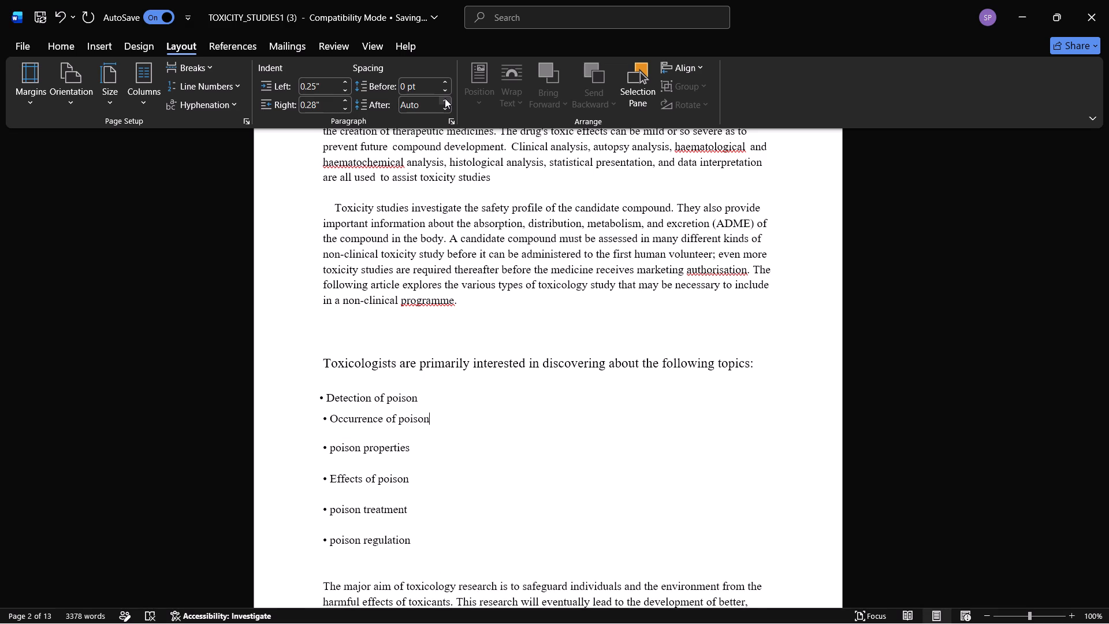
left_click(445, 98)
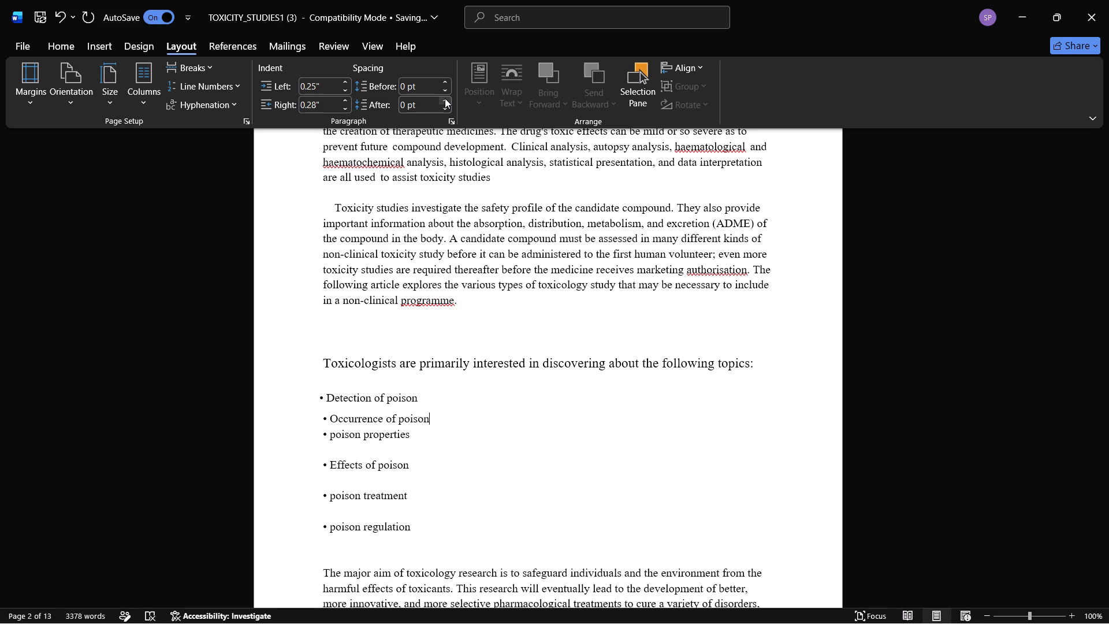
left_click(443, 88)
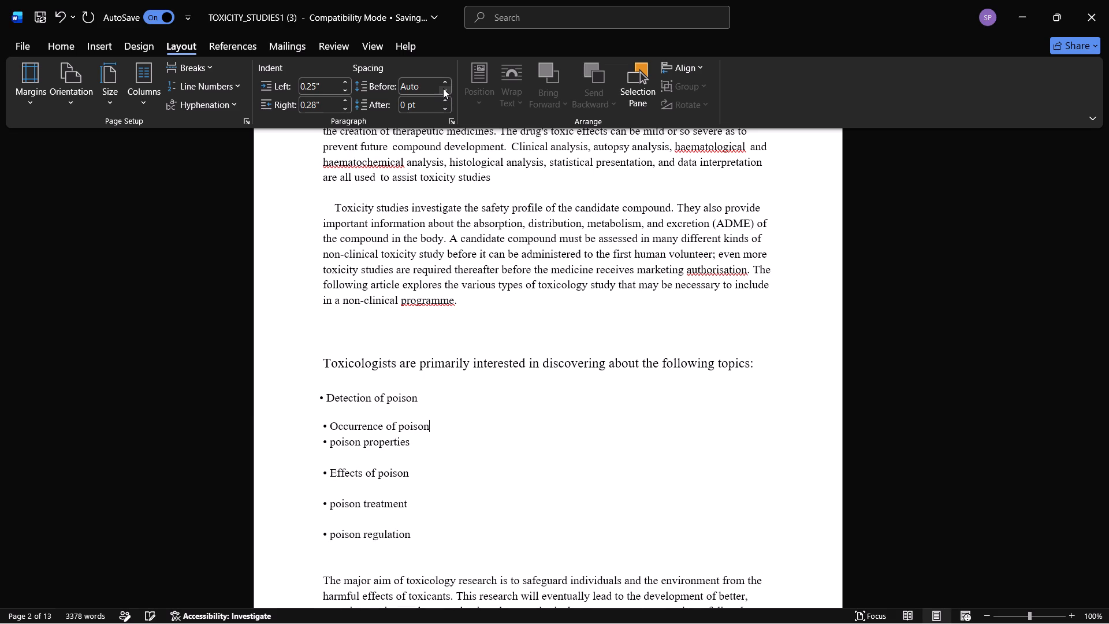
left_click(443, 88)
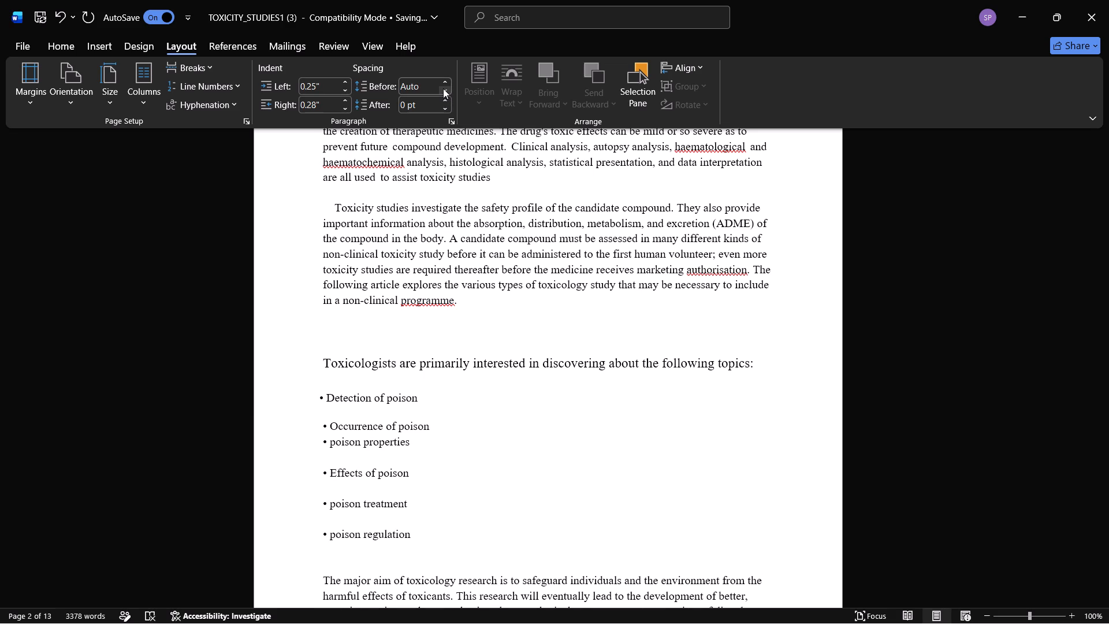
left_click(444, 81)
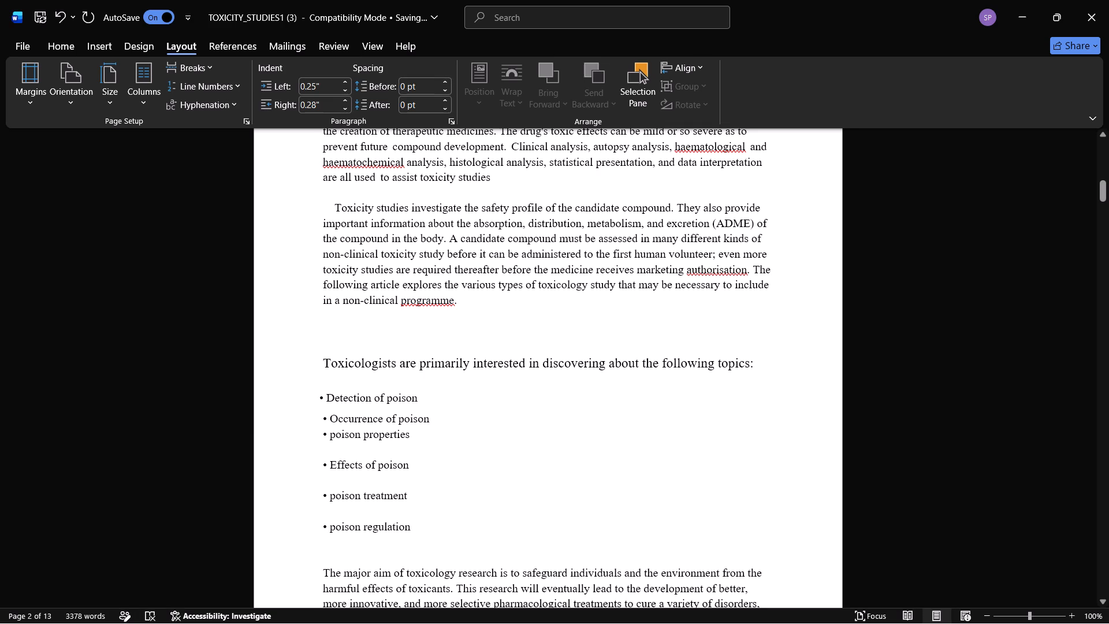
Align all six poison topic bullets by adding two leading spaces to "Detection of poison" and one to each of the others.
left_click(316, 401)
key("space")
key("space")
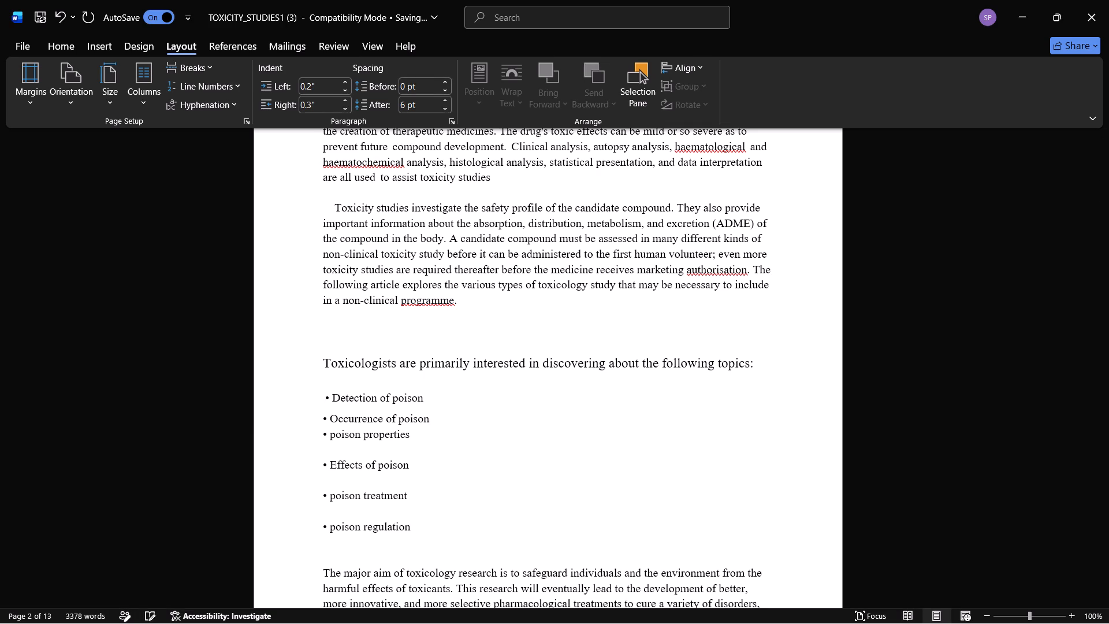
left_click(319, 431)
key("space")
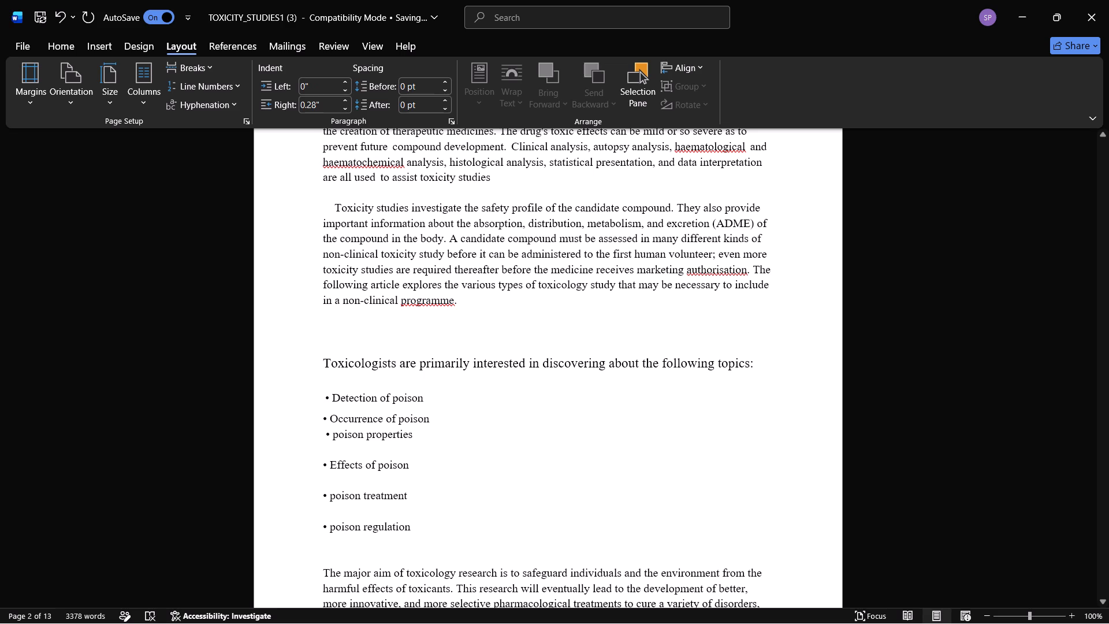
left_click(318, 422)
key("space")
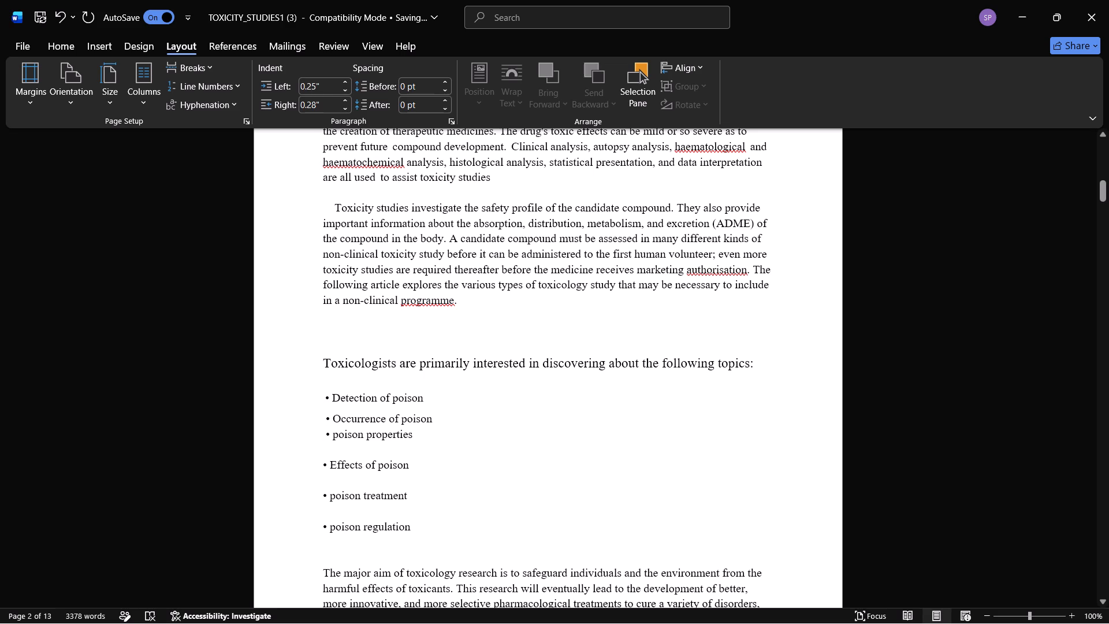
left_click(318, 467)
key("space")
key("space")
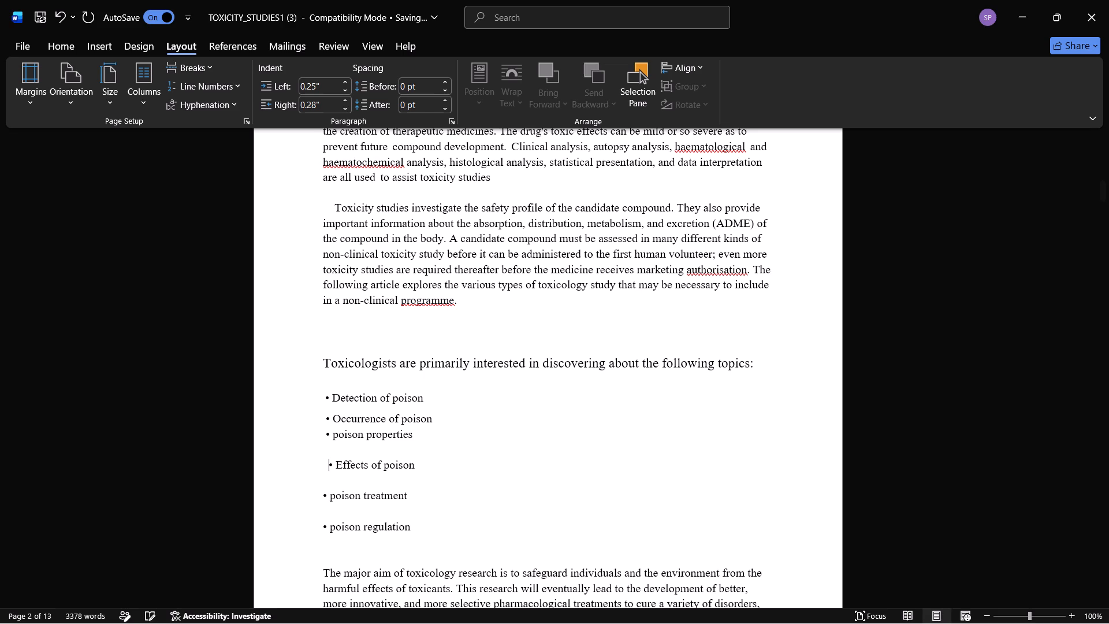
key("BackSpace")
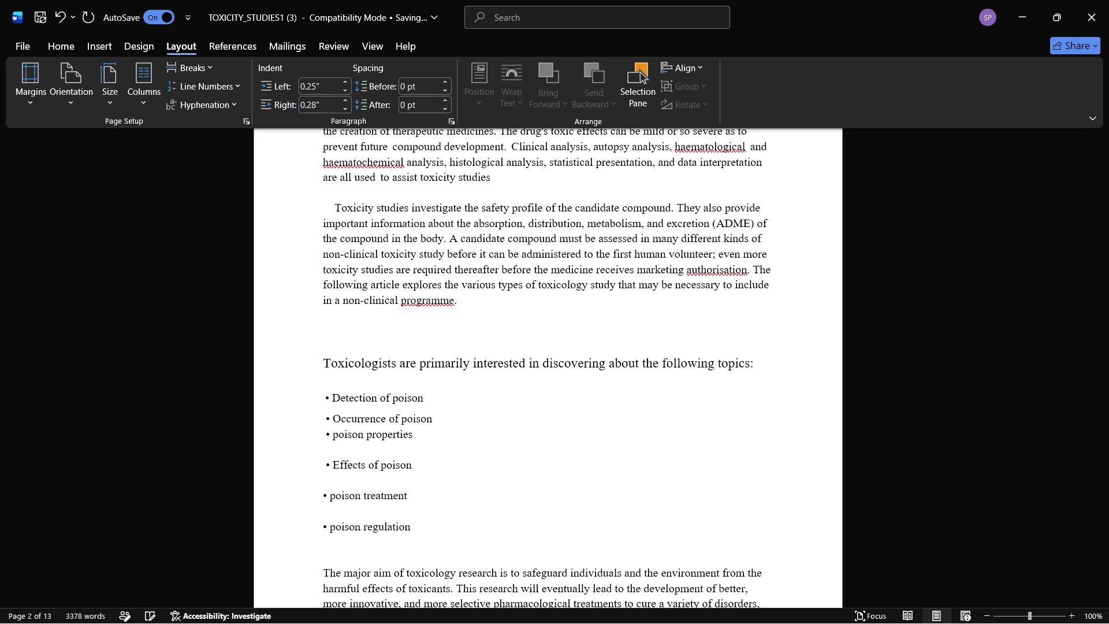
left_click(320, 502)
key("space")
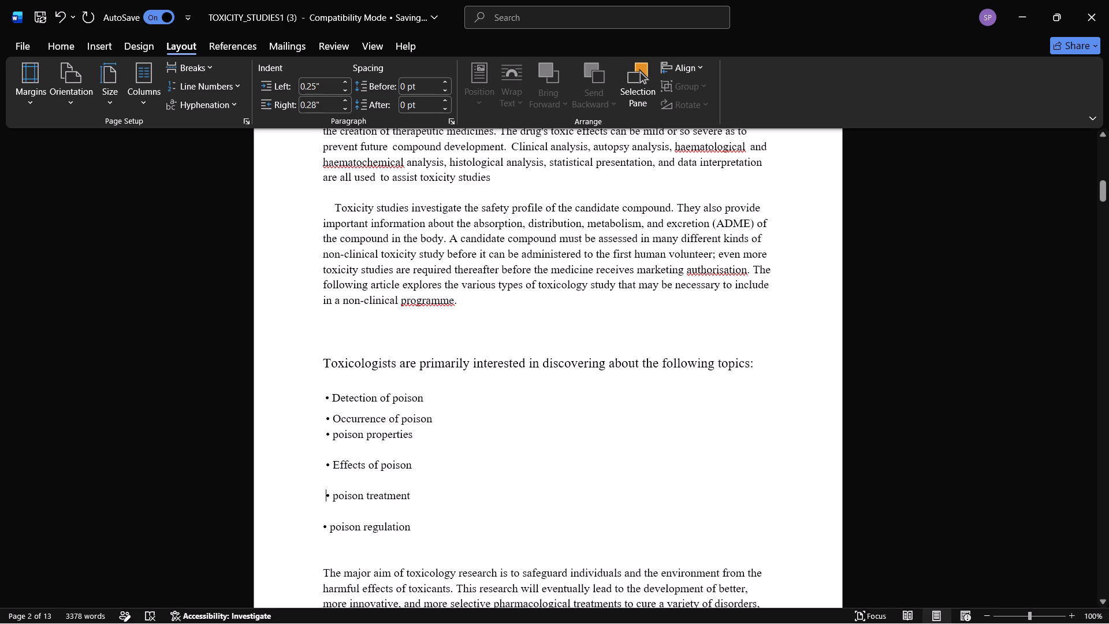
left_click(319, 527)
key("space")
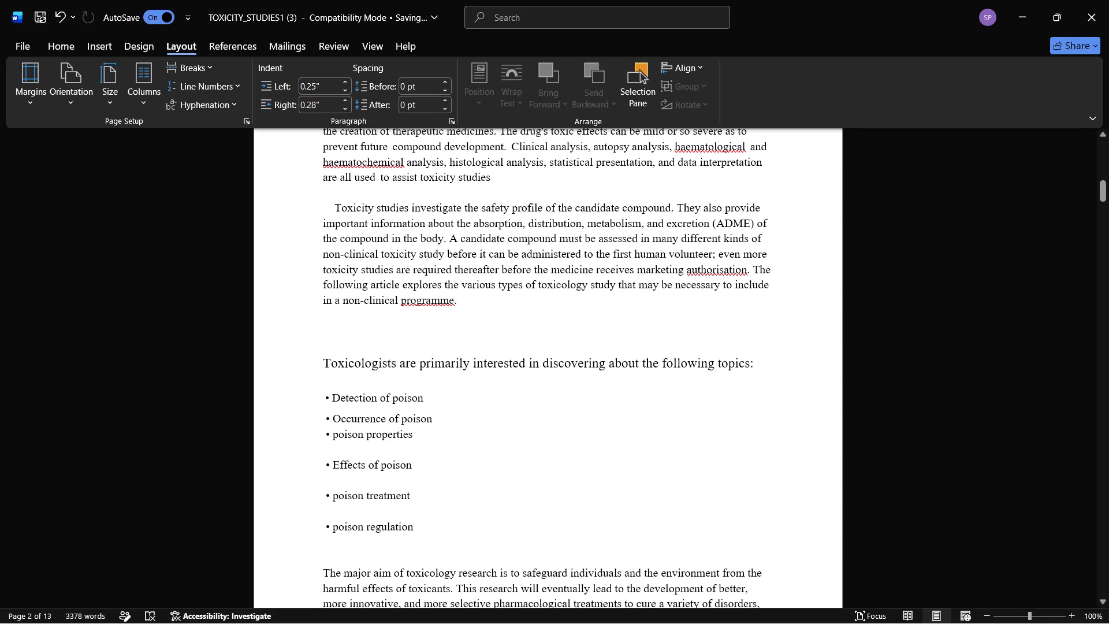
Set the "poison properties" bullet's left indent to 0" and its right indent to 0.3".
left_click(319, 436)
left_click(347, 89)
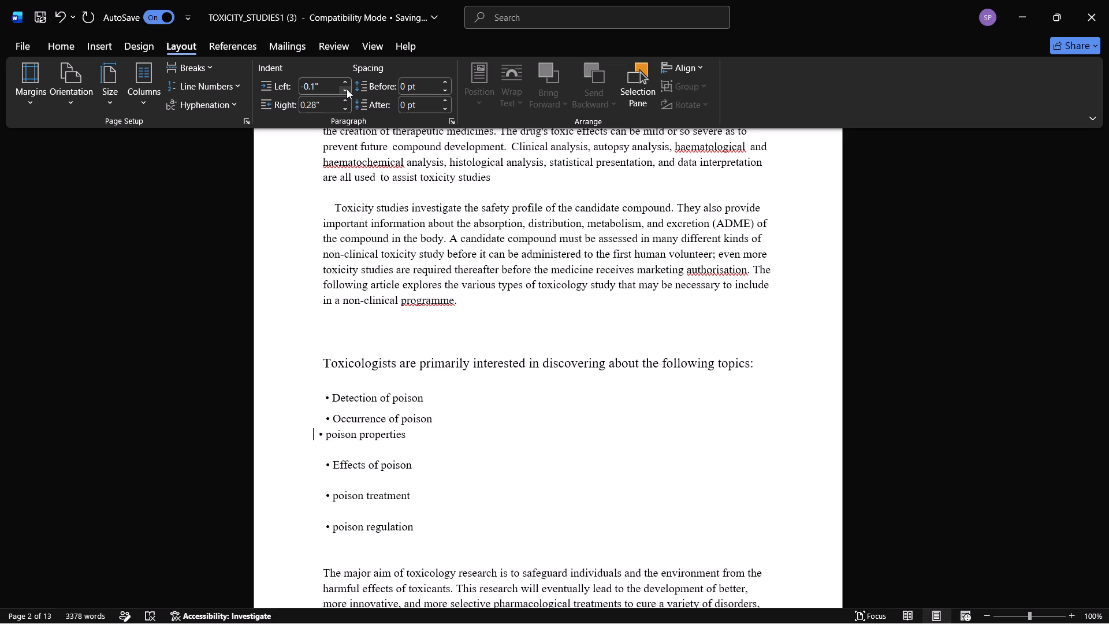
left_click(347, 83)
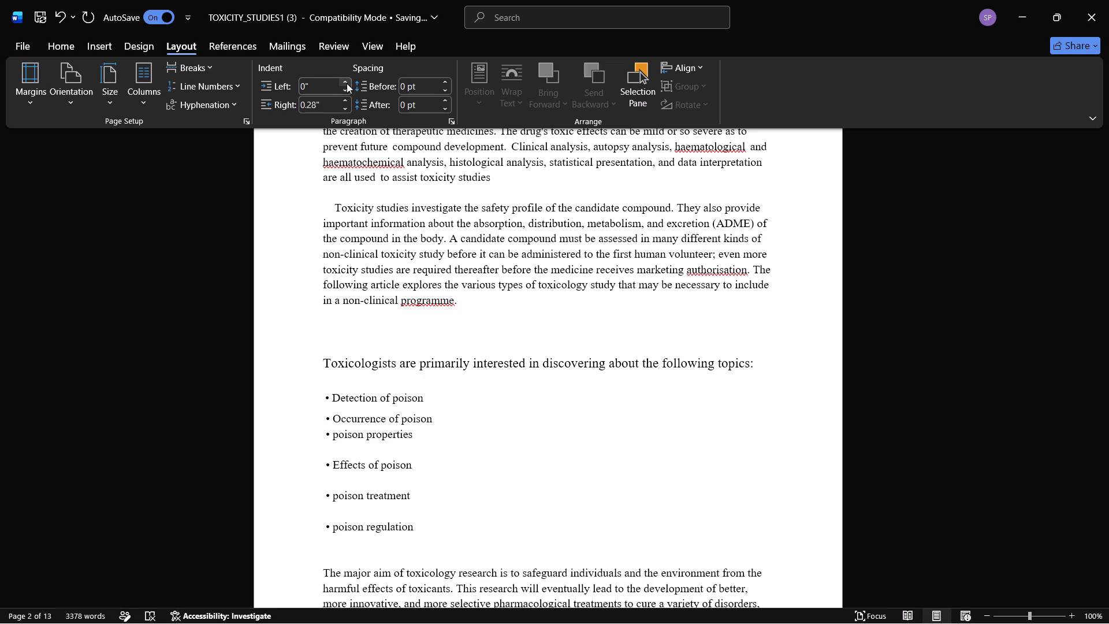
left_click(346, 97)
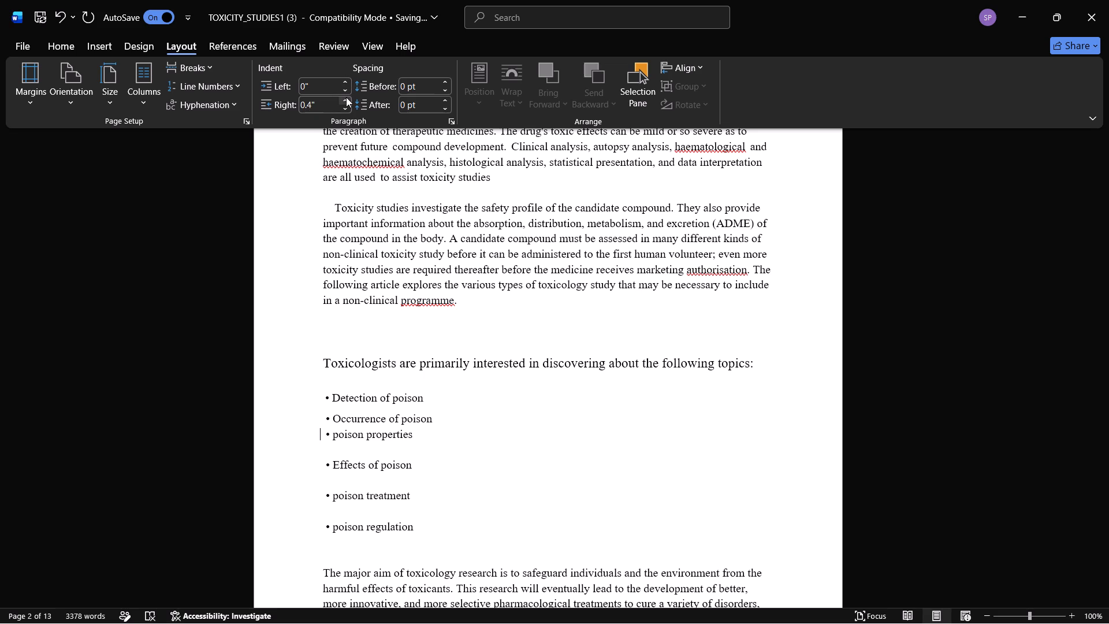
left_click(348, 109)
Set the "poison properties" bullet's spacing to 6 pt before and 0 pt after.
left_click(443, 80)
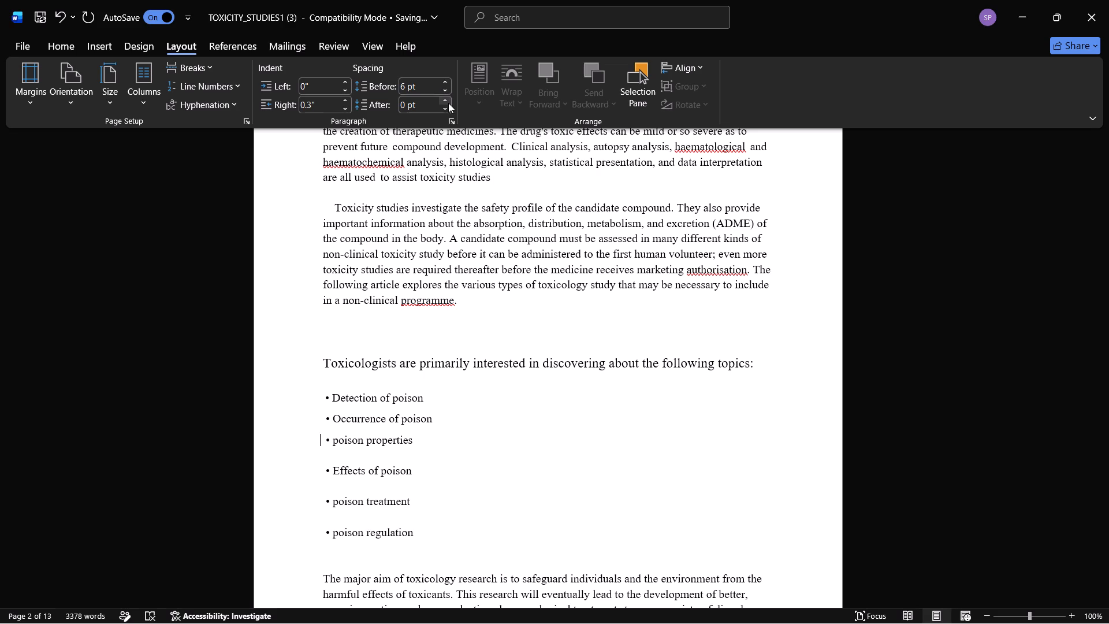
left_click(446, 106)
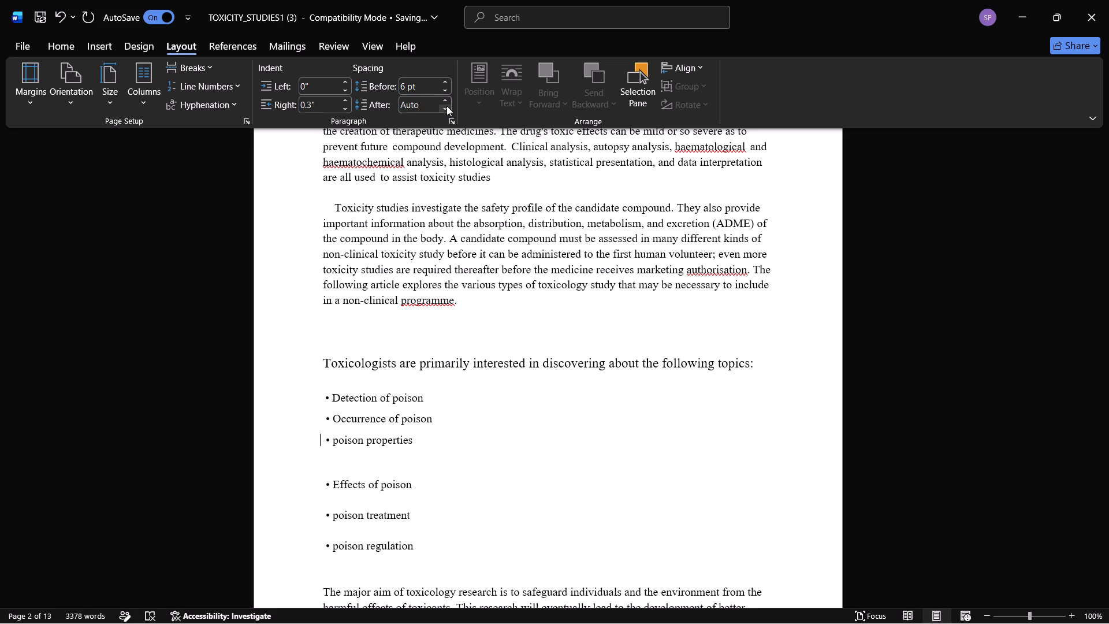
left_click(446, 99)
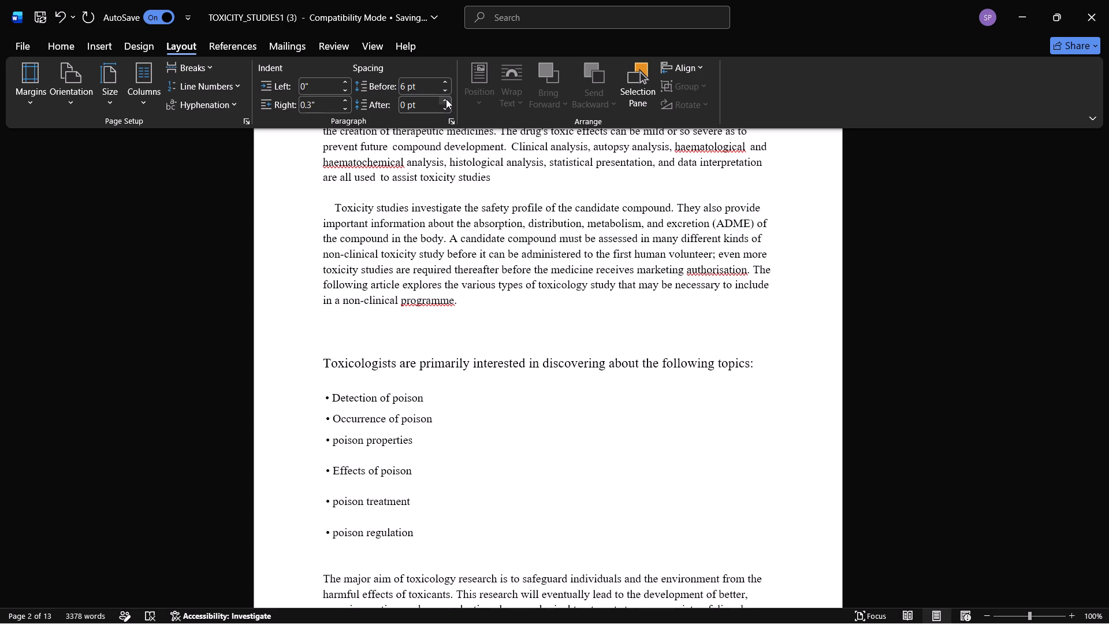
Capitalize the first letter of the "poison properties" bullet so it reads "Poison properties".
left_click(340, 440)
key("BackSpace")
key("o")
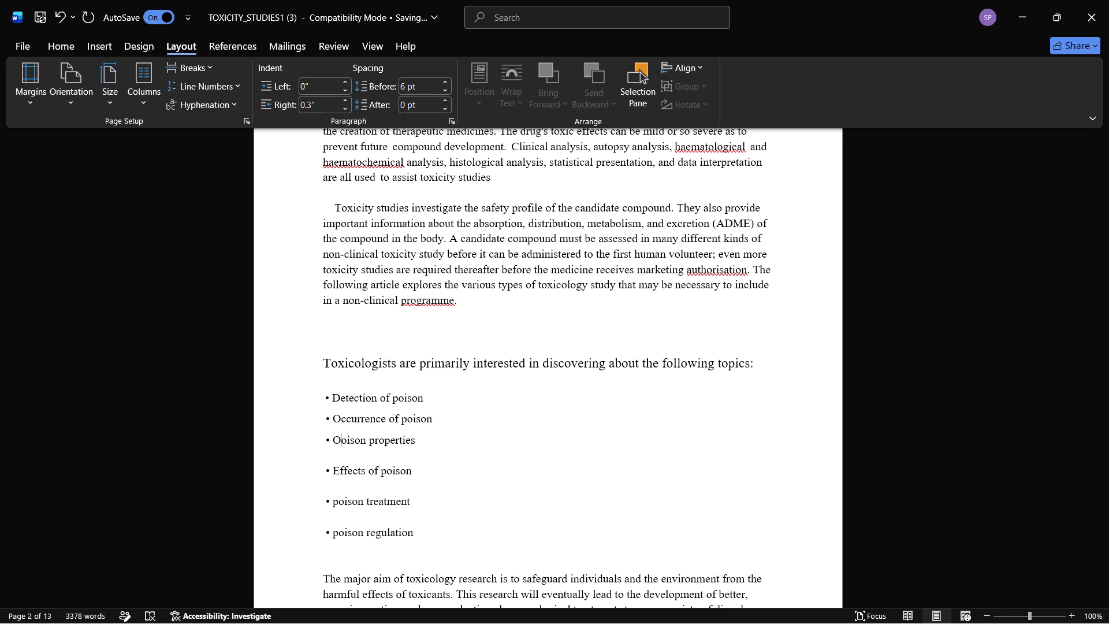
key("BackSpace")
key("p")
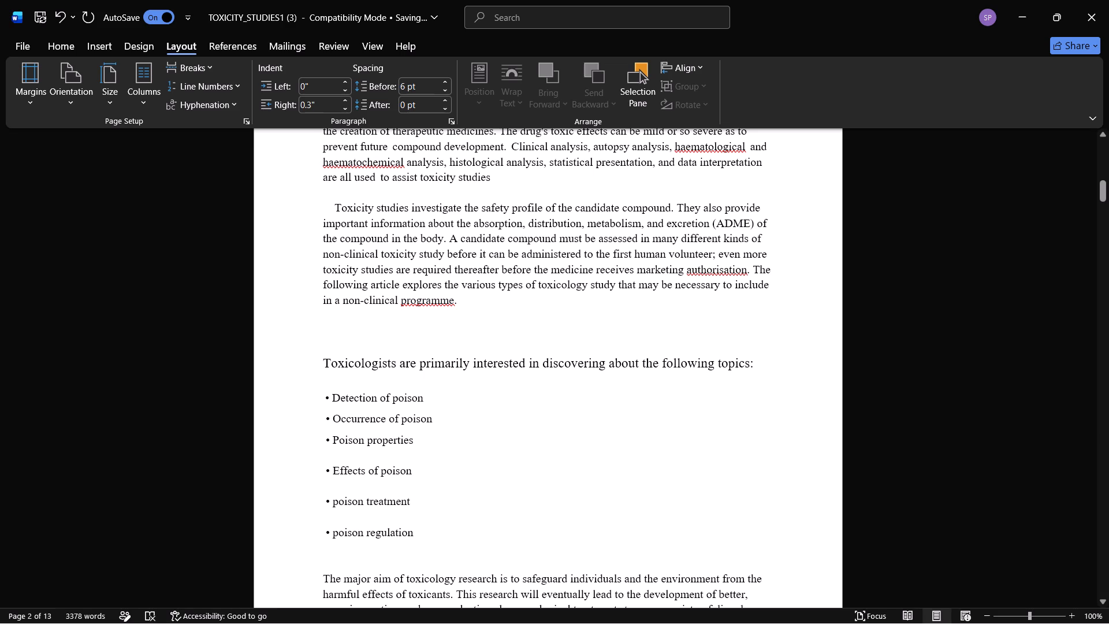
Set the "Effects of poison" bullet's right indent to 0.1" and keep its left indent at 0.25".
left_click(415, 471)
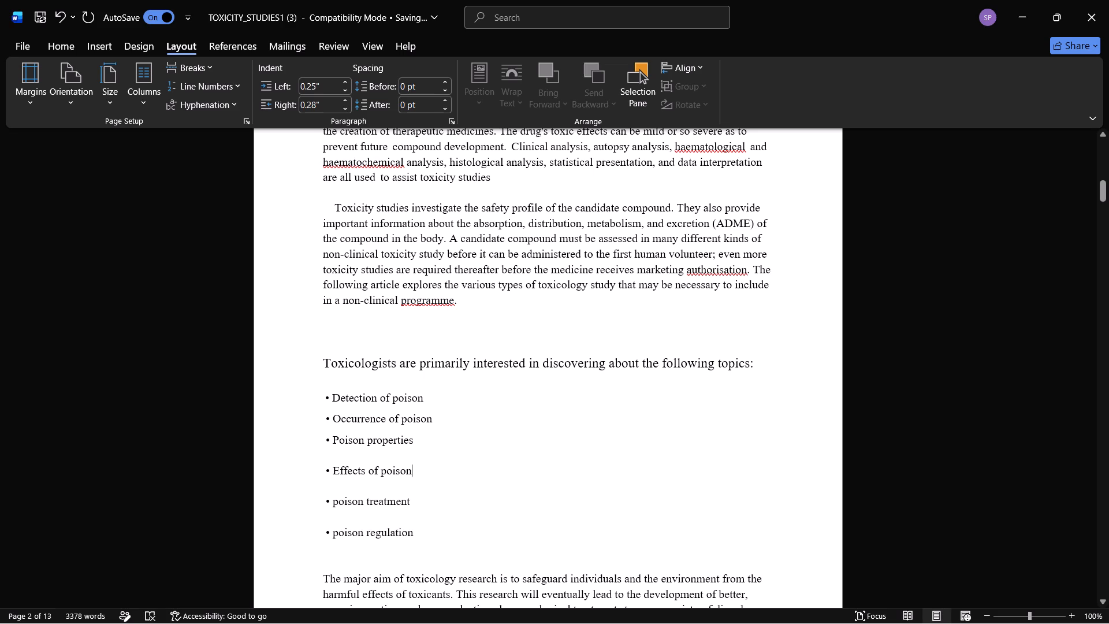
left_click(321, 471)
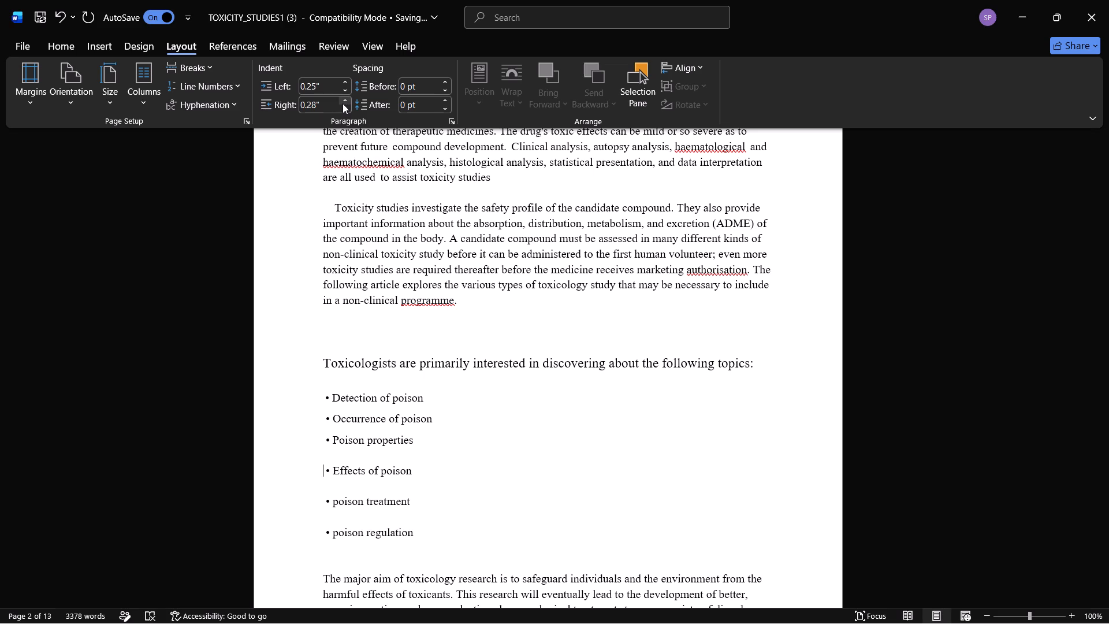
left_click(343, 103)
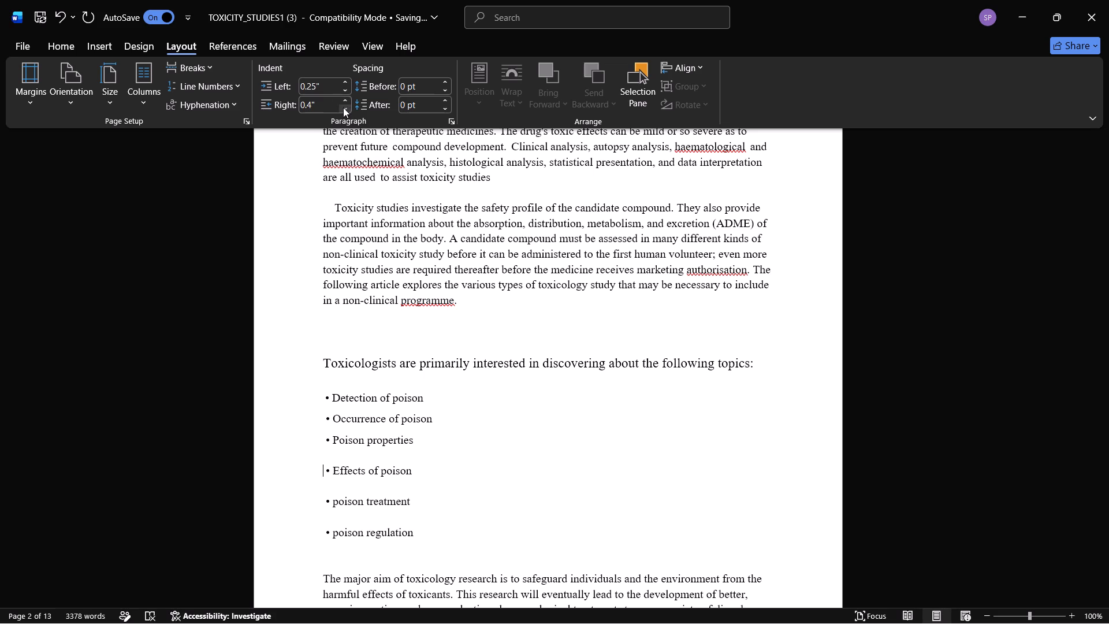
left_click(343, 107)
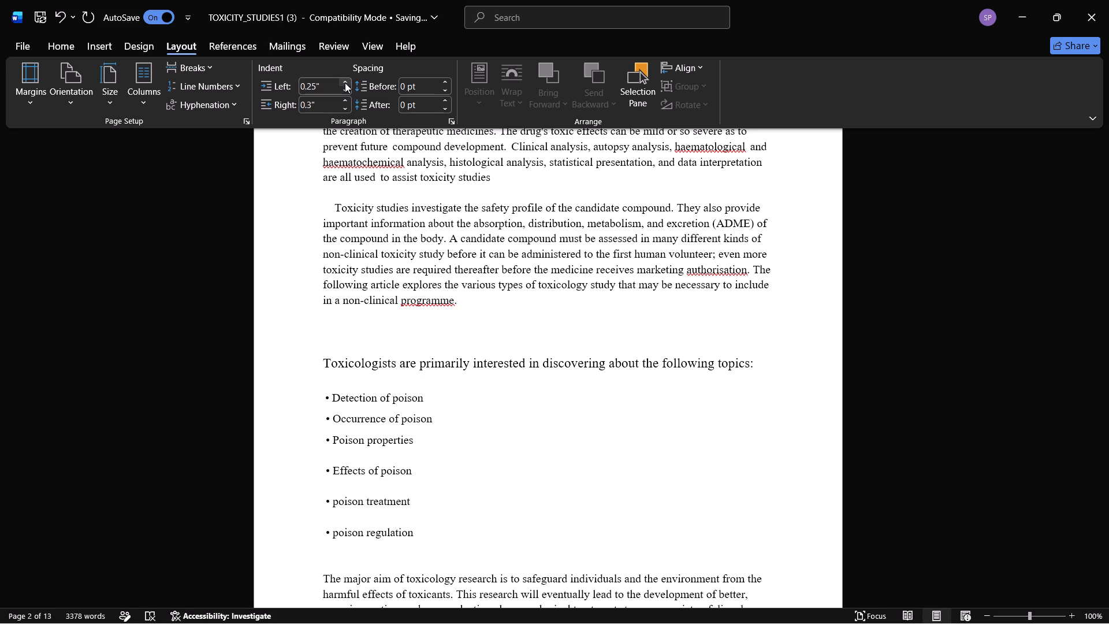
left_click(345, 83)
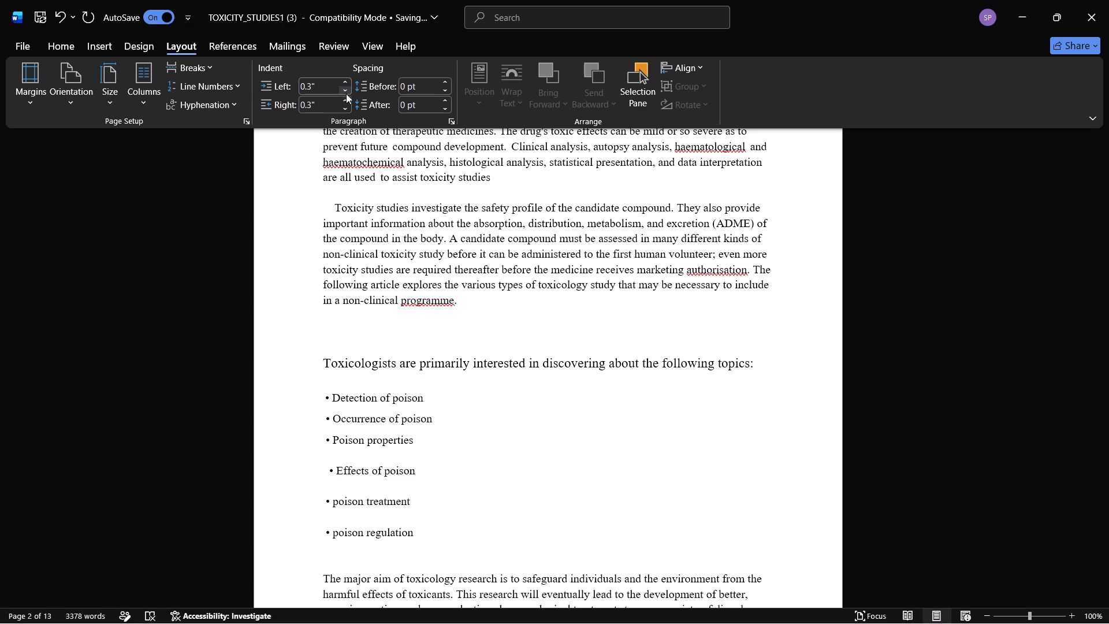
left_click(348, 105)
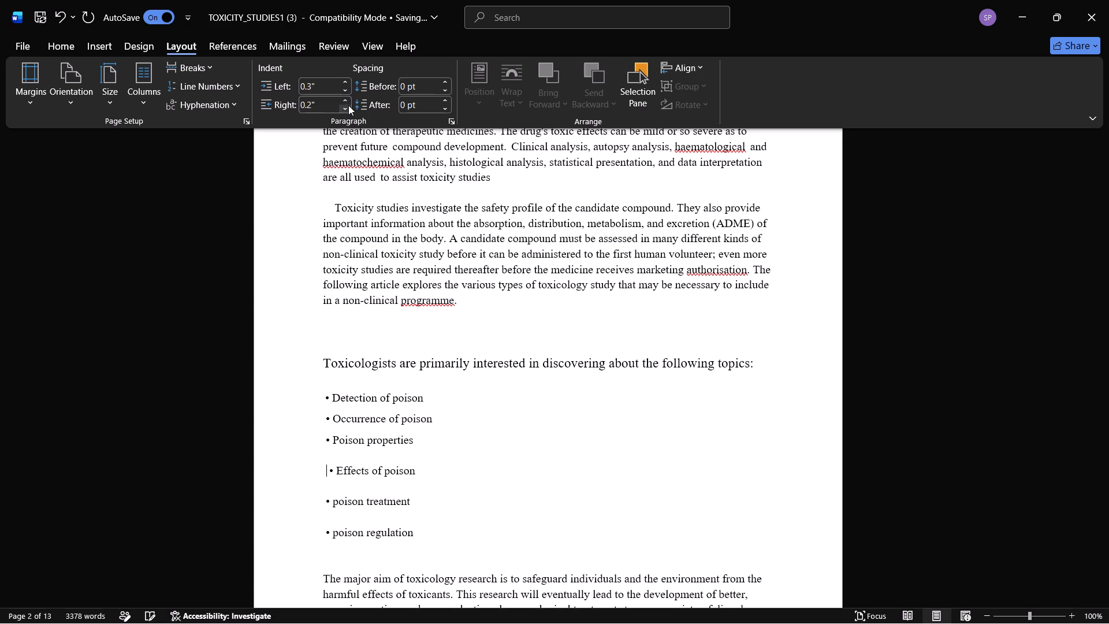
left_click(348, 105)
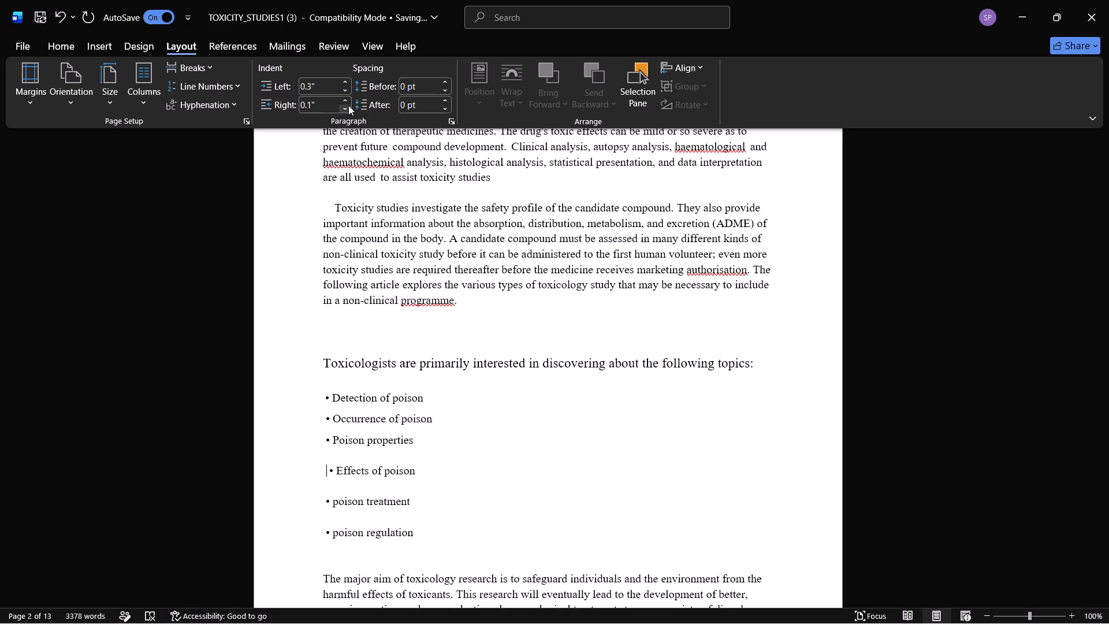
left_click(325, 469)
key("BackSpace")
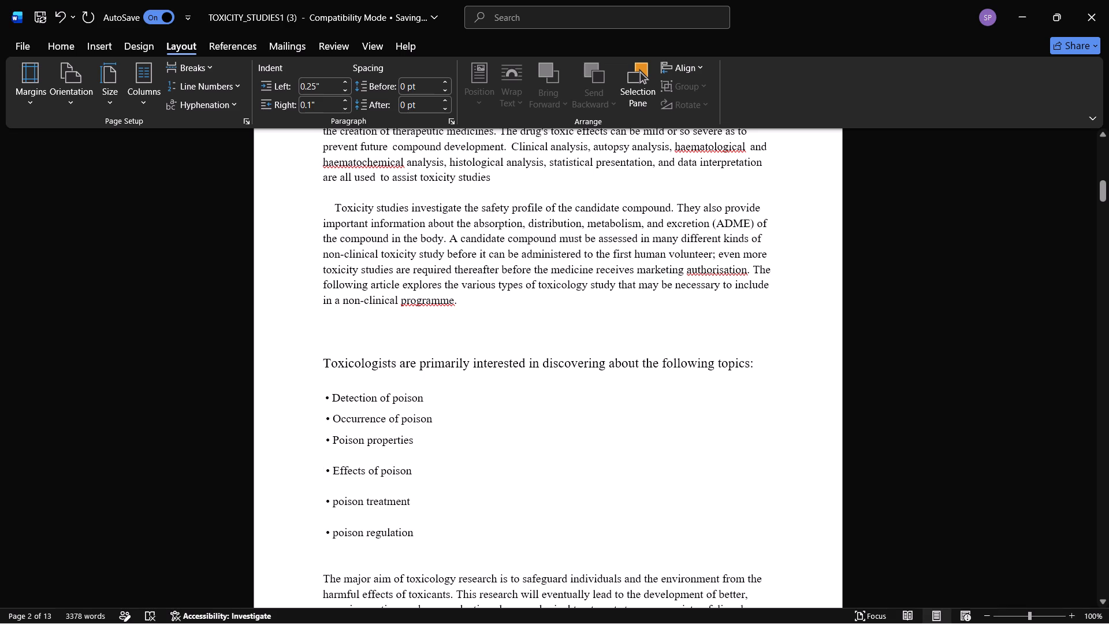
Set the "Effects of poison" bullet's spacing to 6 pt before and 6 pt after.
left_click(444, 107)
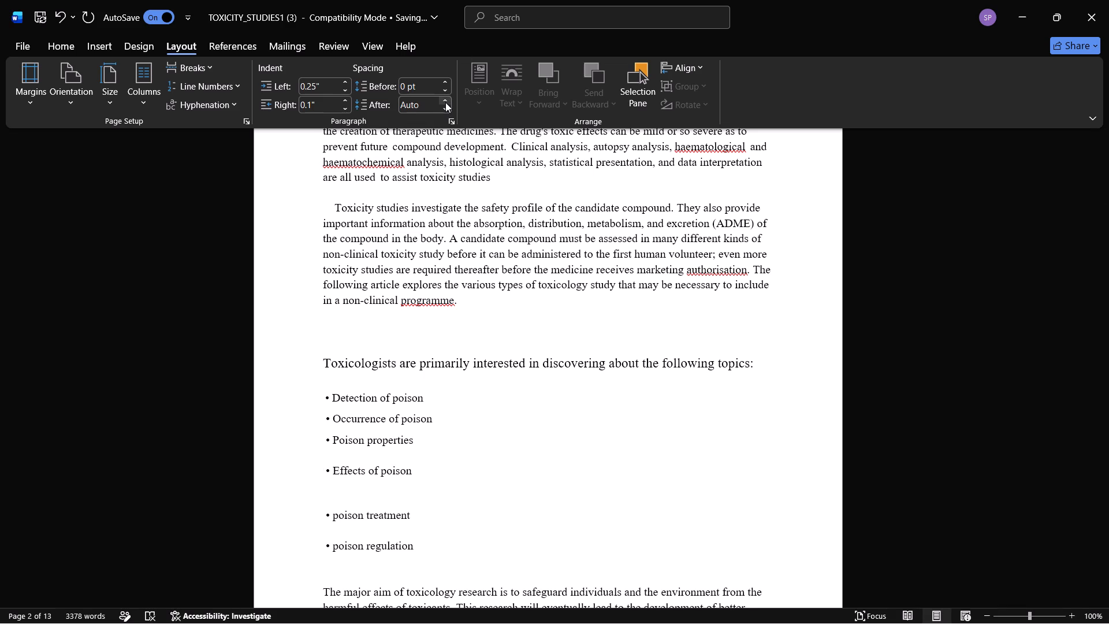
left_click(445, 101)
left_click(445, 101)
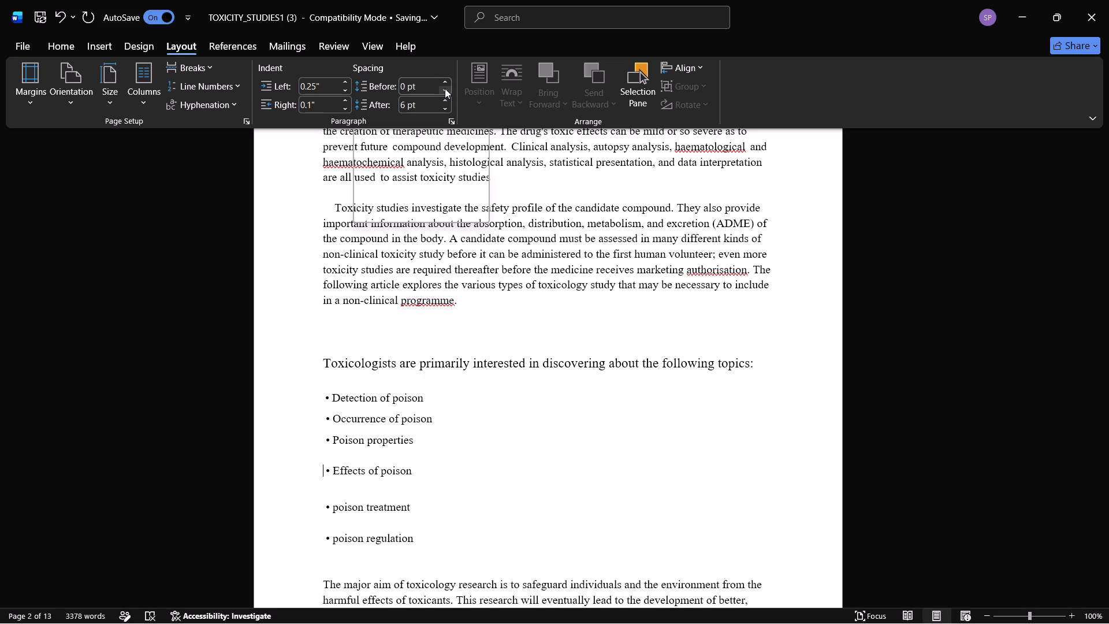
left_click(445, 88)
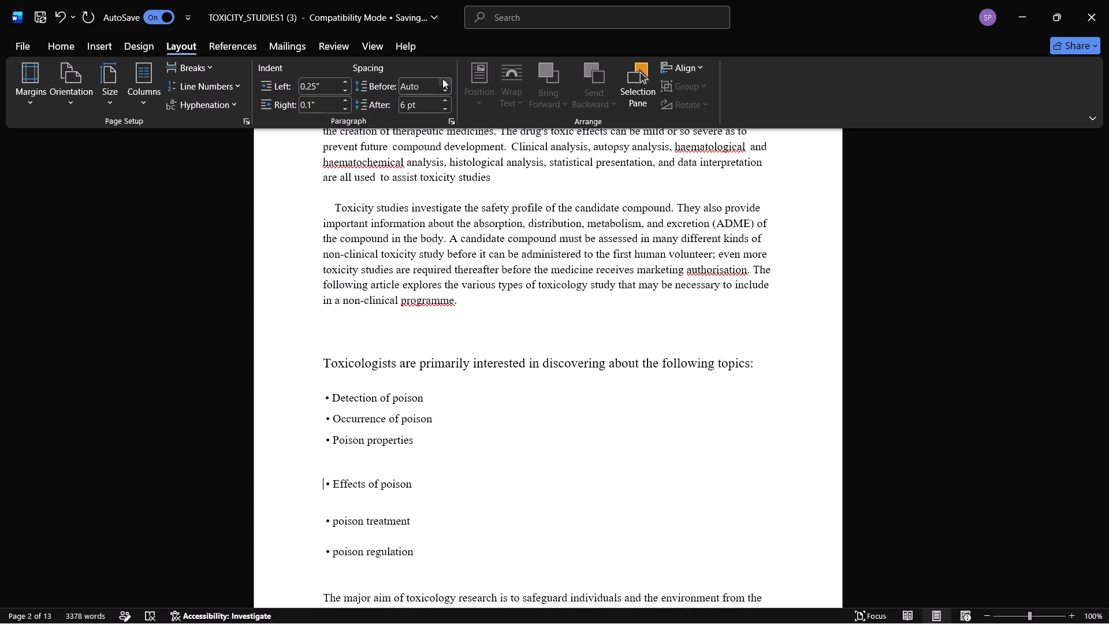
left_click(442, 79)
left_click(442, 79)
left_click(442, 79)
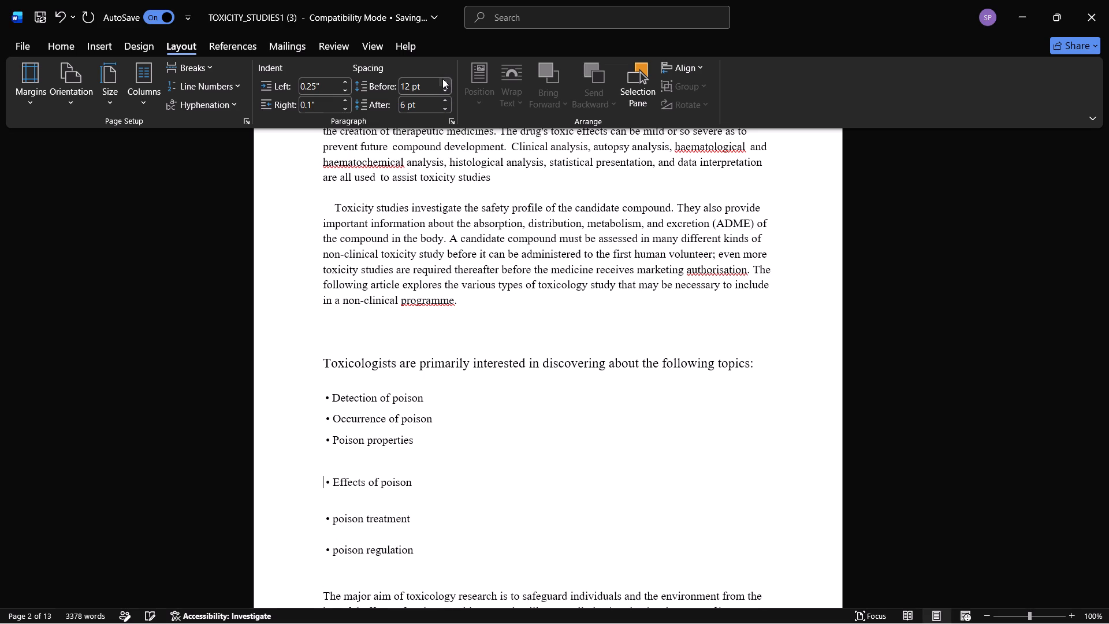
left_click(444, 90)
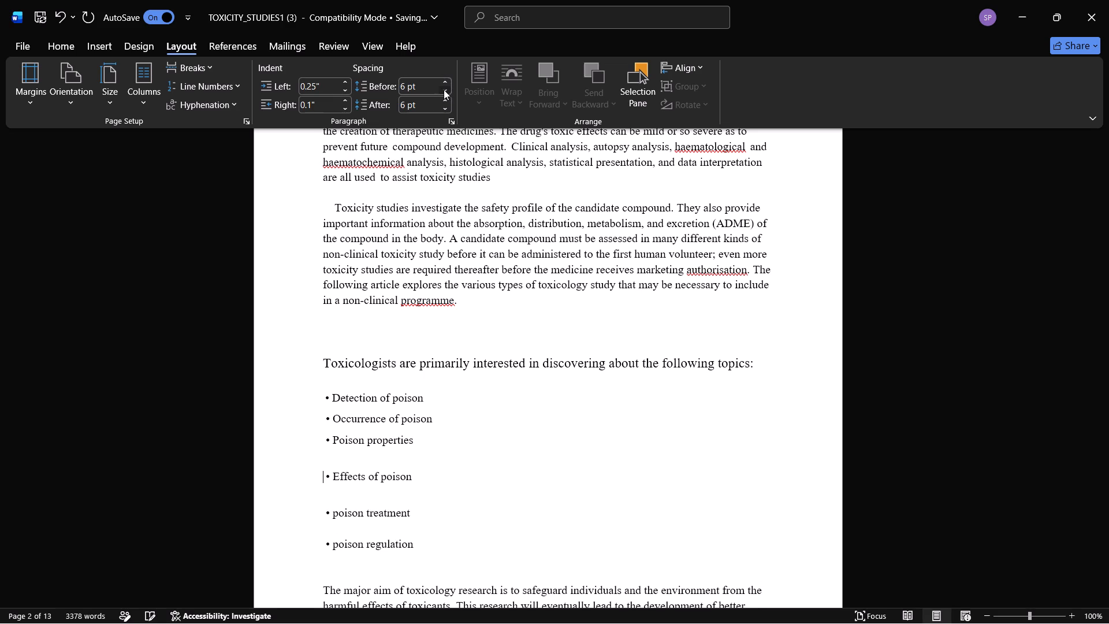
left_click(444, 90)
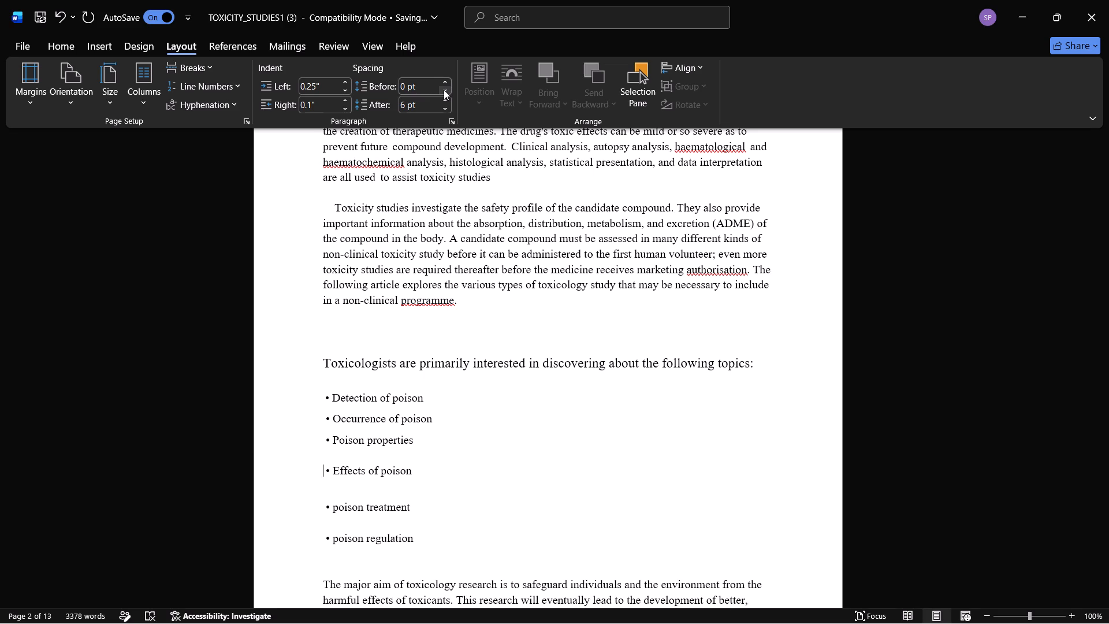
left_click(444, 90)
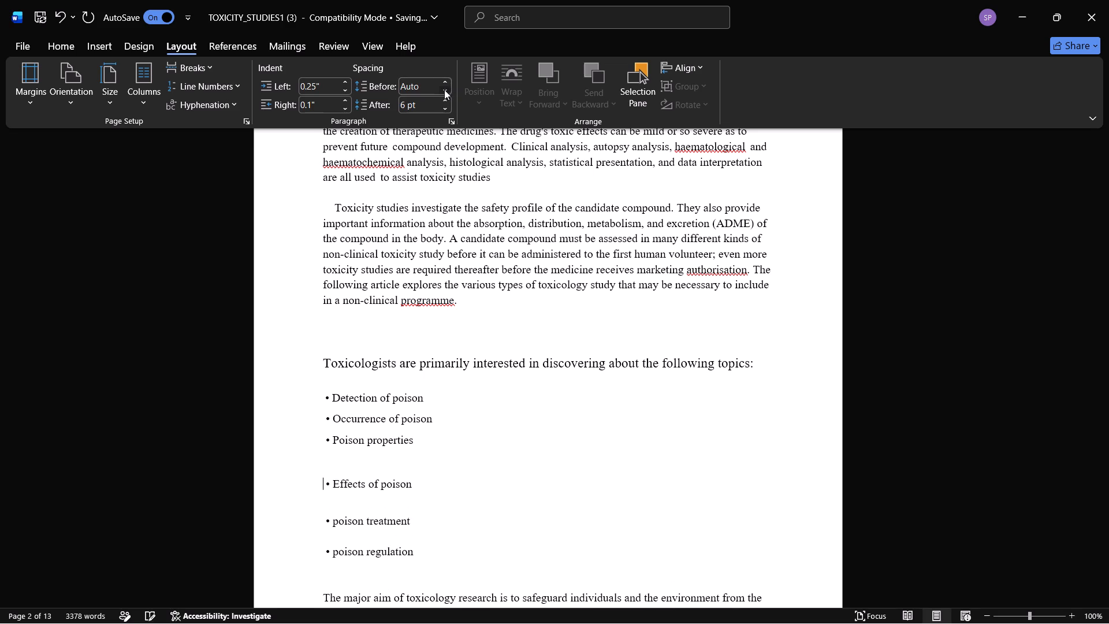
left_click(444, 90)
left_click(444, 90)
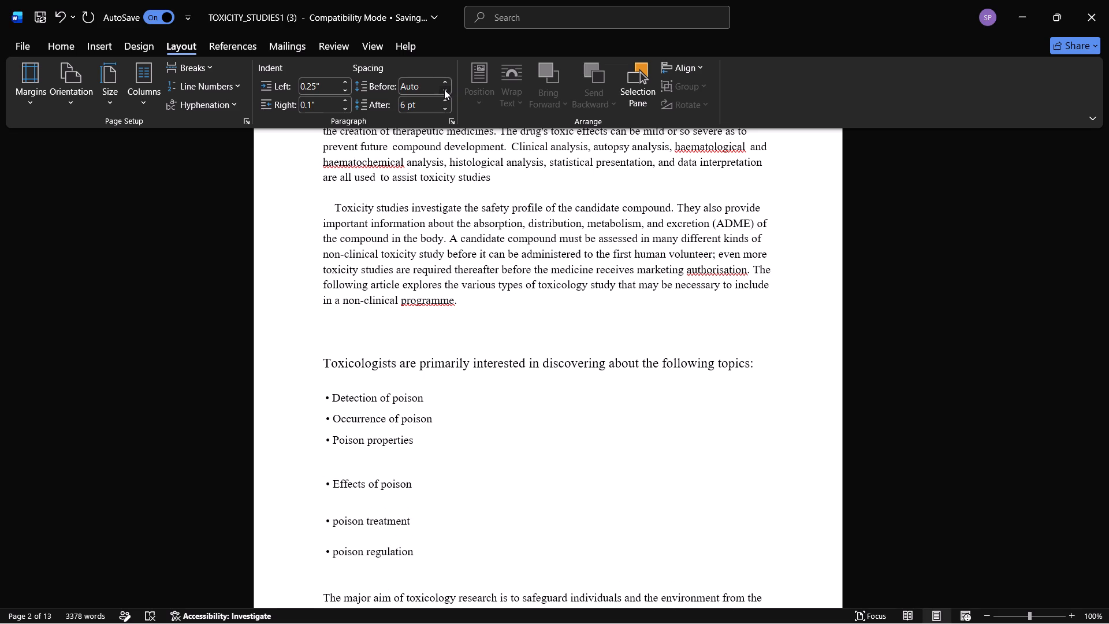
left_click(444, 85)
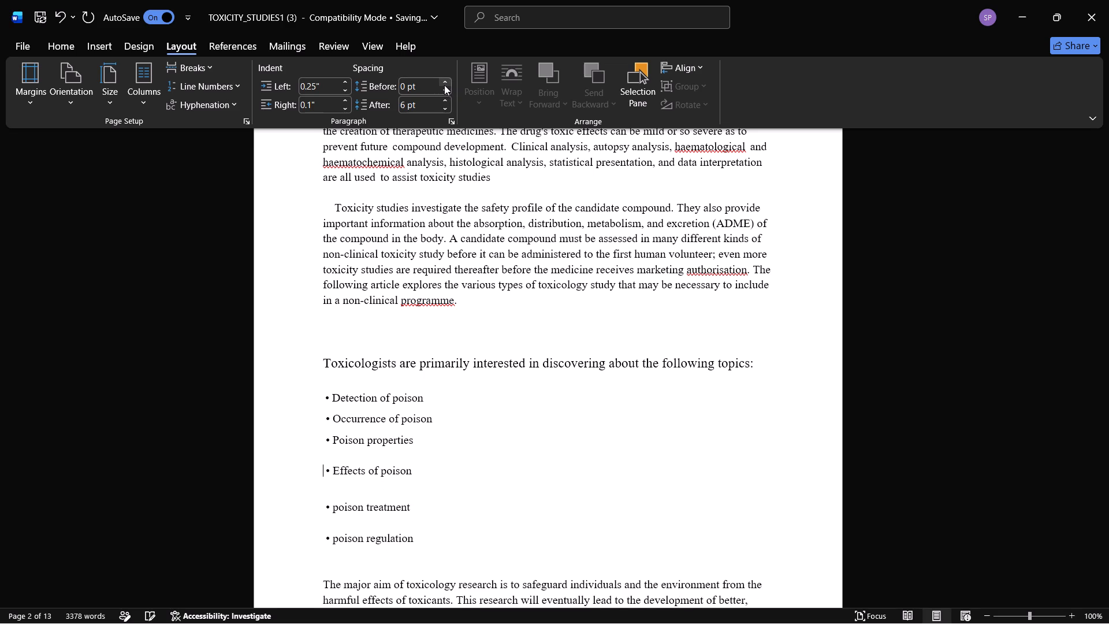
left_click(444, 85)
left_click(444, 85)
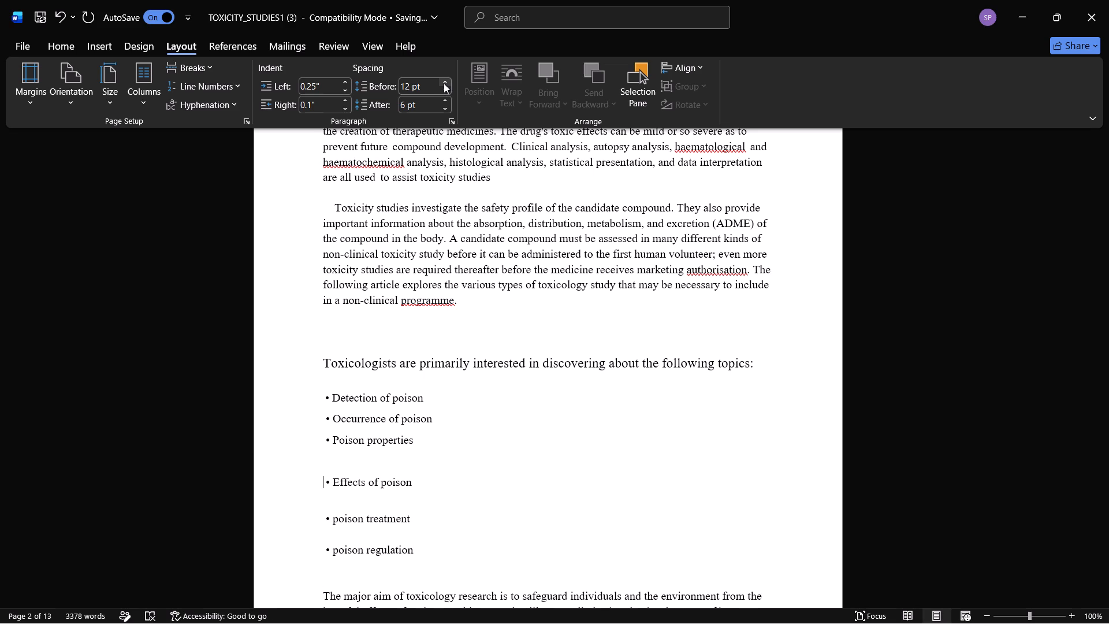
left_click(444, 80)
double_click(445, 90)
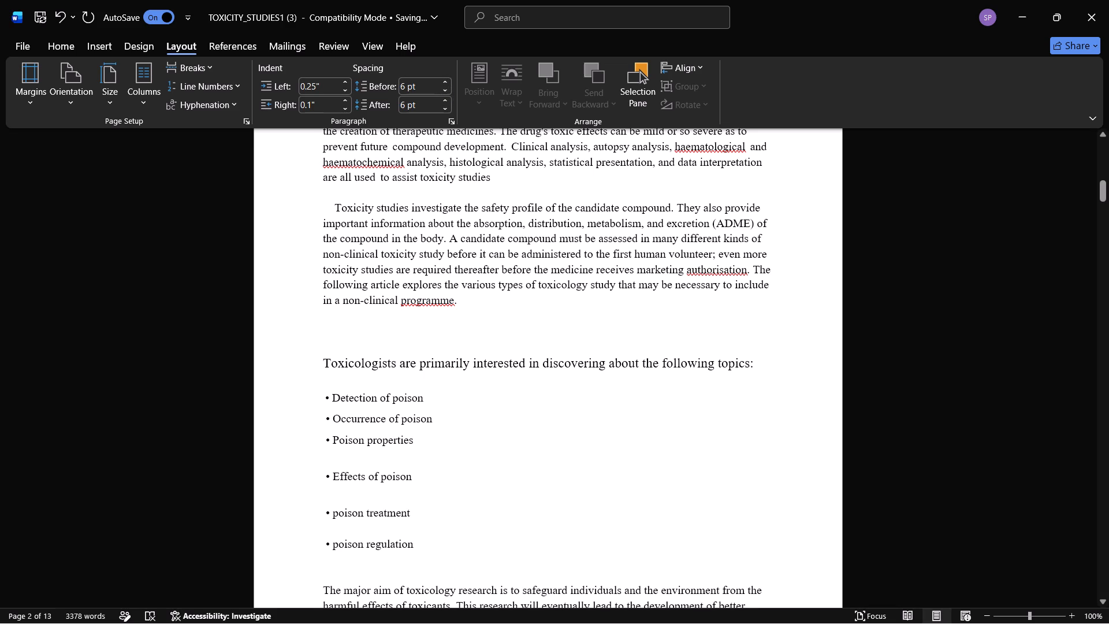
Remove the leading space, the left indent and the blank line above the "Effects of poison" bullet.
left_click(325, 469)
key("BackSpace")
key("BackSpace")
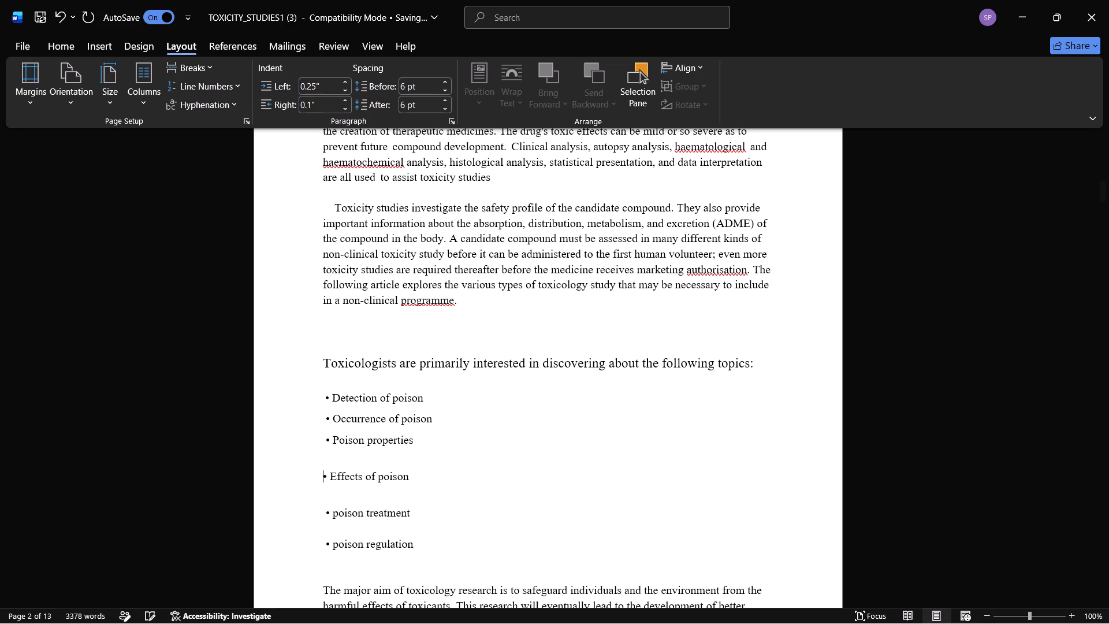
key("BackSpace")
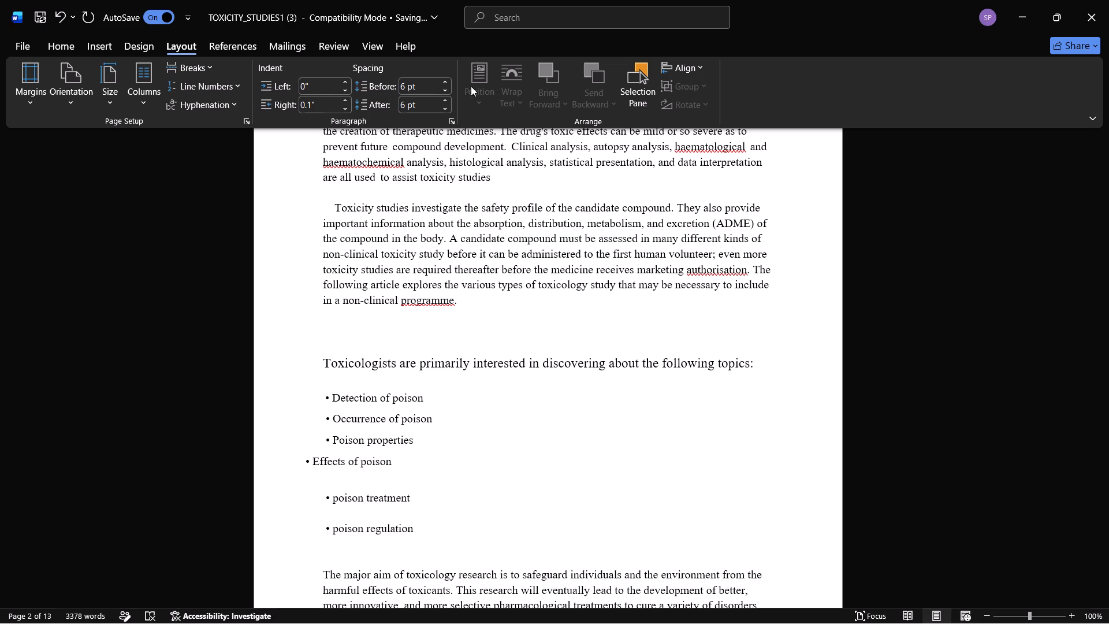
Set the "Effects of poison" bullet's spacing to 6 pt before and 0 pt after.
left_click(448, 86)
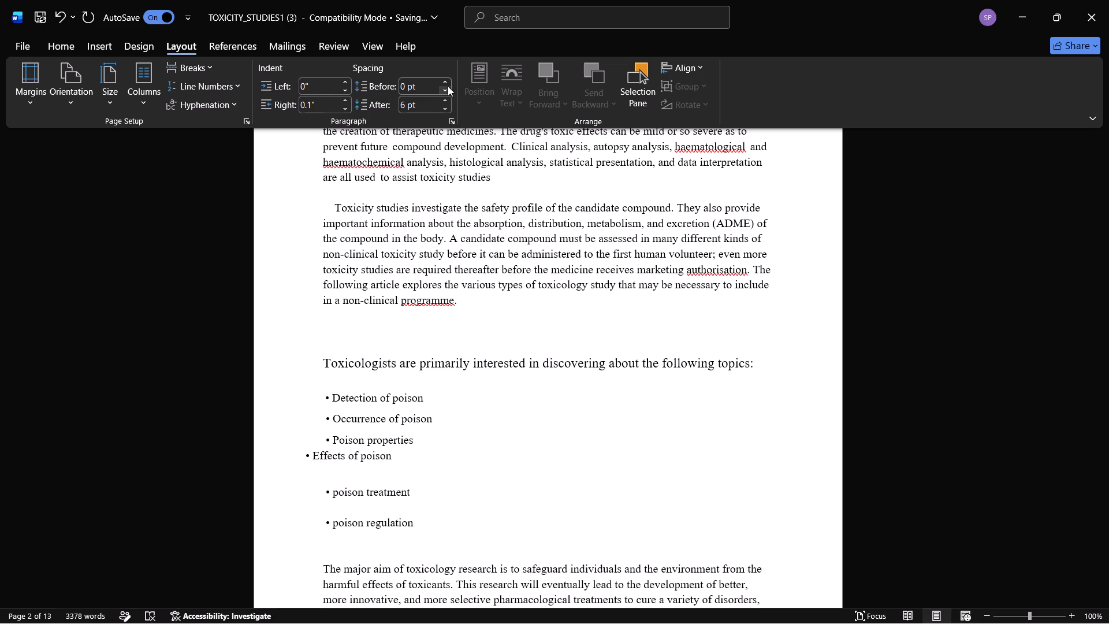
left_click(446, 106)
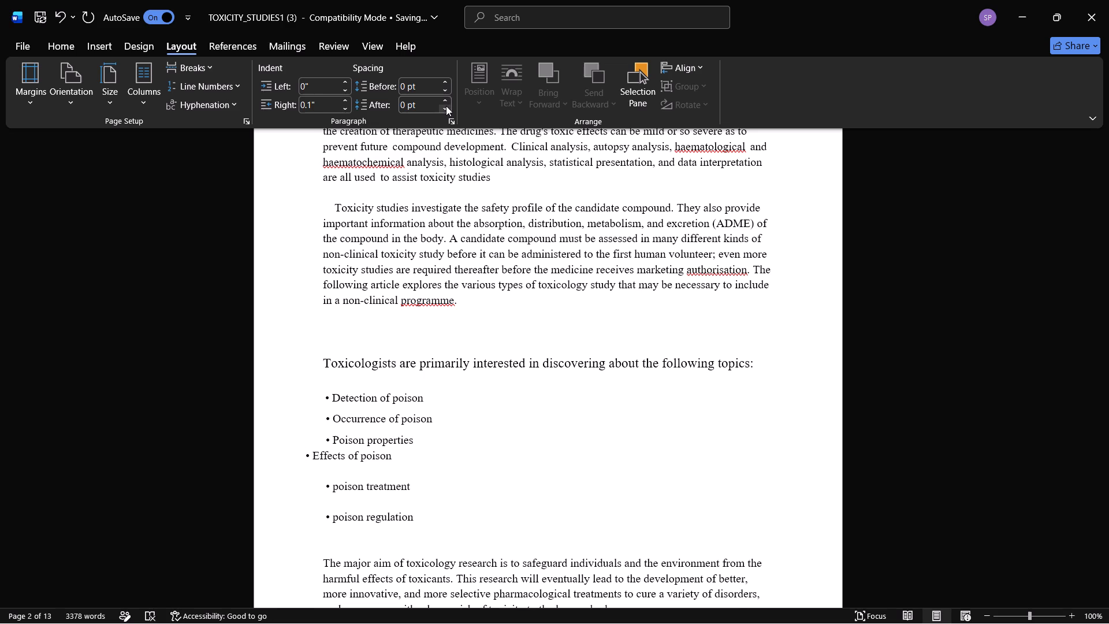
left_click(441, 81)
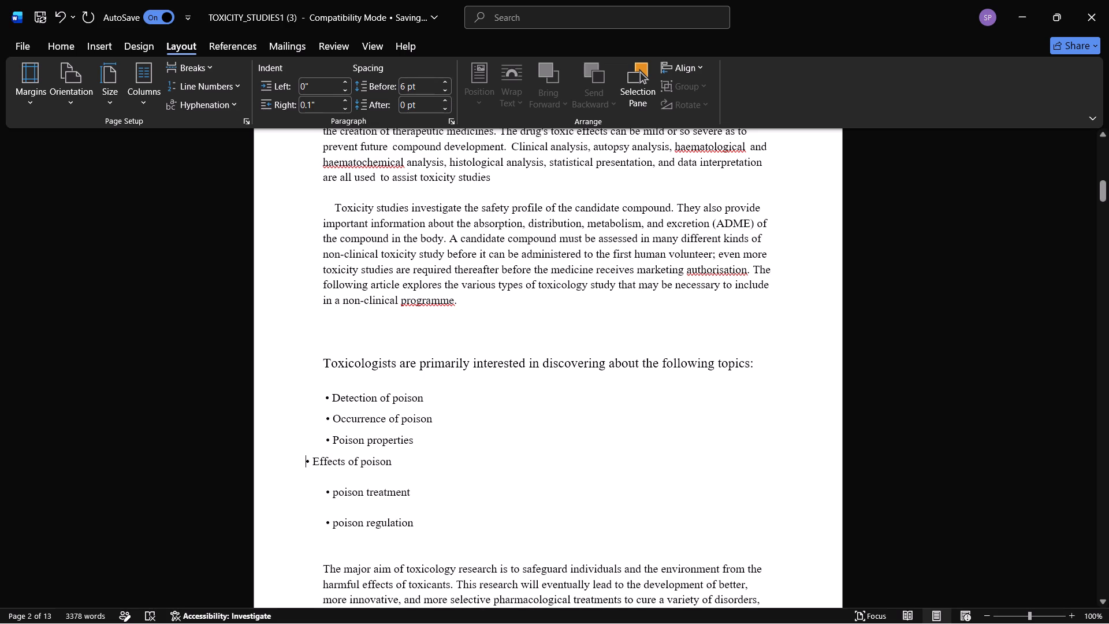
Align the "Effects of poison" bullet with the bullets above it by adding seven leading spaces.
key("space")
key("space")
key("space")
key("space")
key("space")
key("space")
key("space")
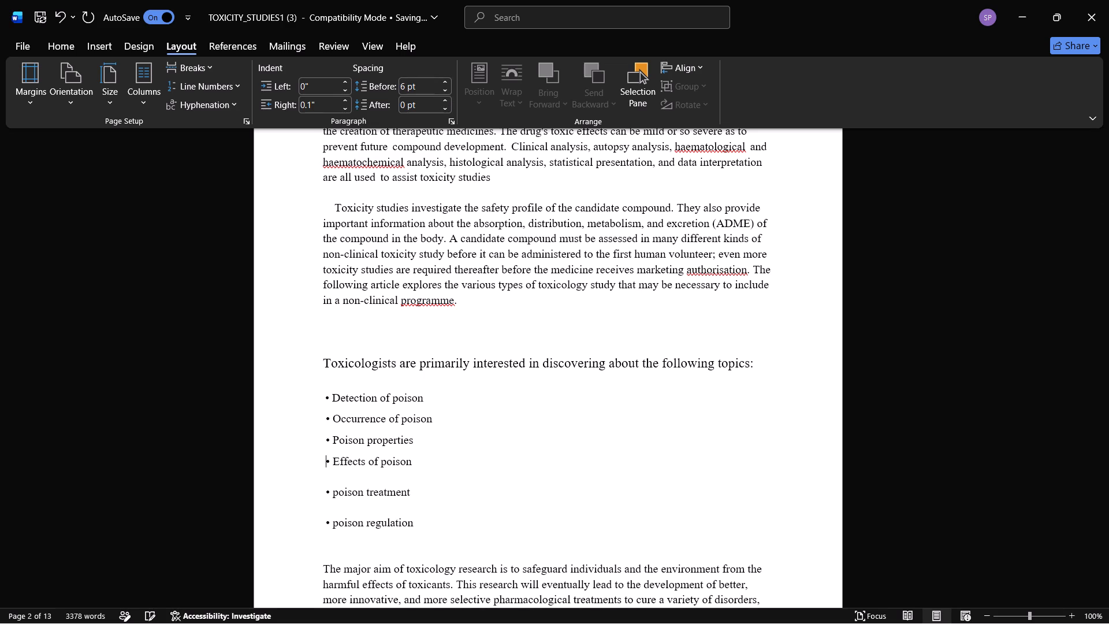
Remove the leading space, the left indent and the blank line above the "poison treatment" bullet.
left_click(320, 500)
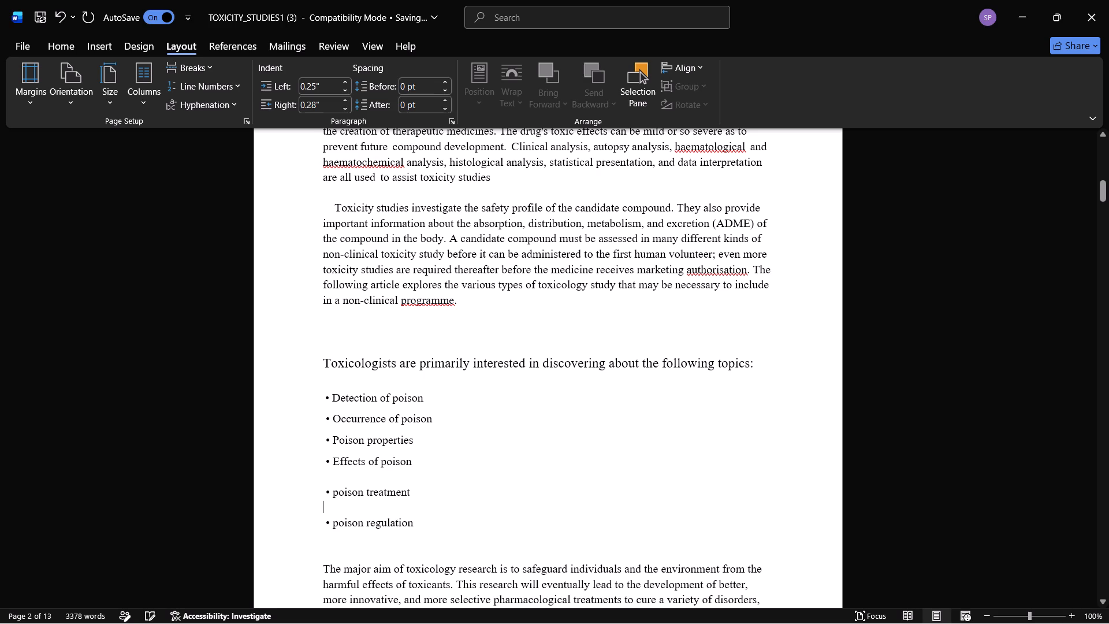
left_click(325, 489)
key("BackSpace")
key("BackSpace")
key("BackSpace")
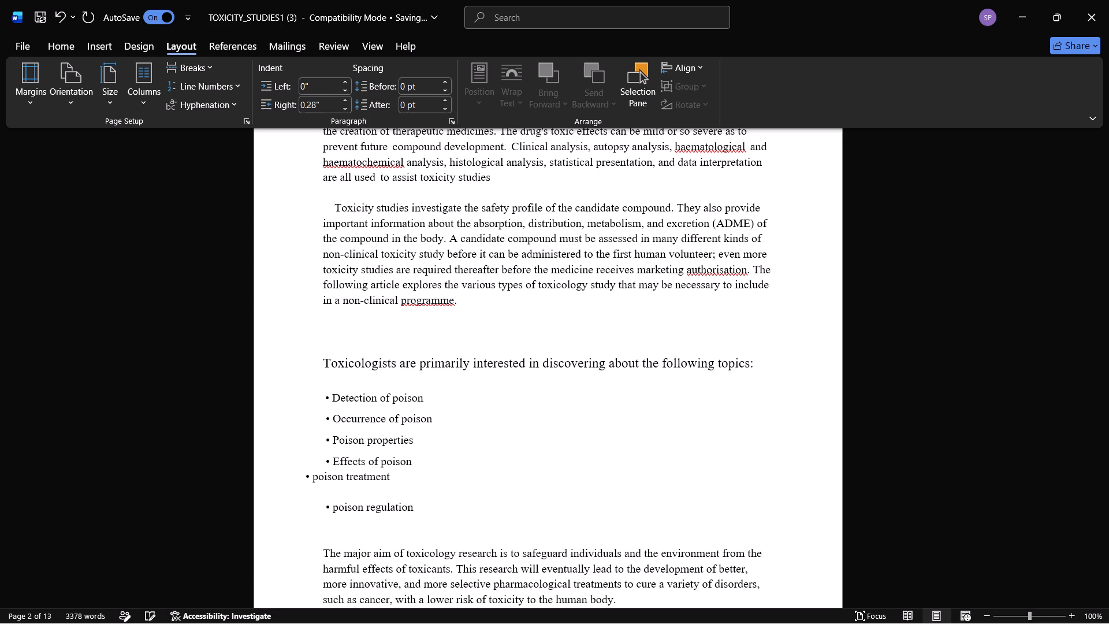
Remove the left indent of the "poison regulation" bullet and the blank line above it.
left_click(319, 506)
key("BackSpace")
key("BackSpace")
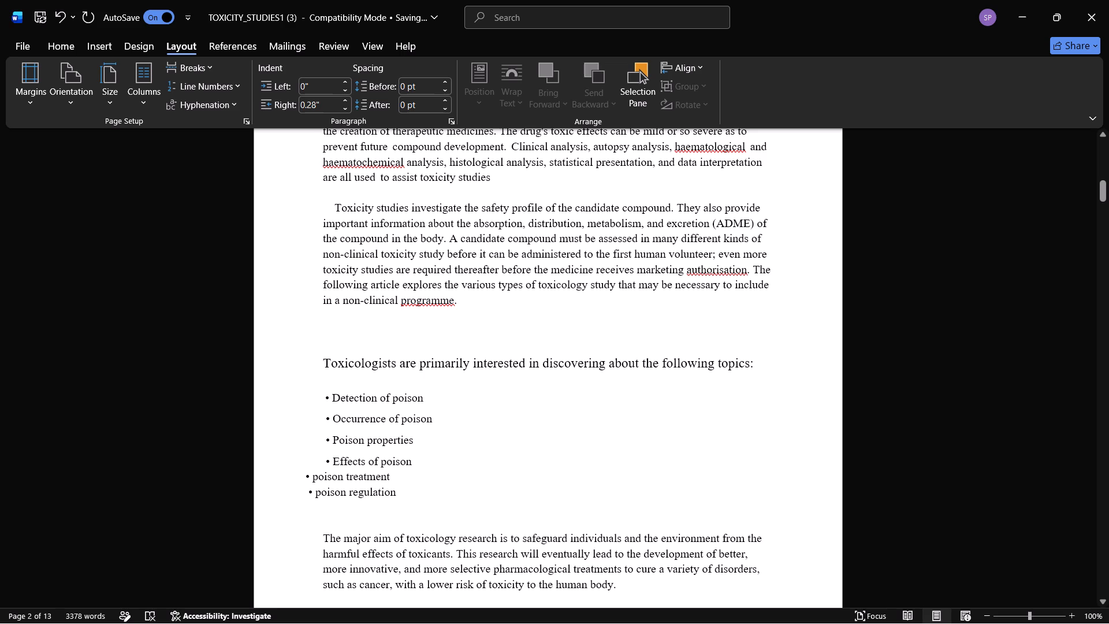
Set the "poison treatment" bullet's spacing before to 6 pt.
left_click(299, 473)
left_click(444, 85)
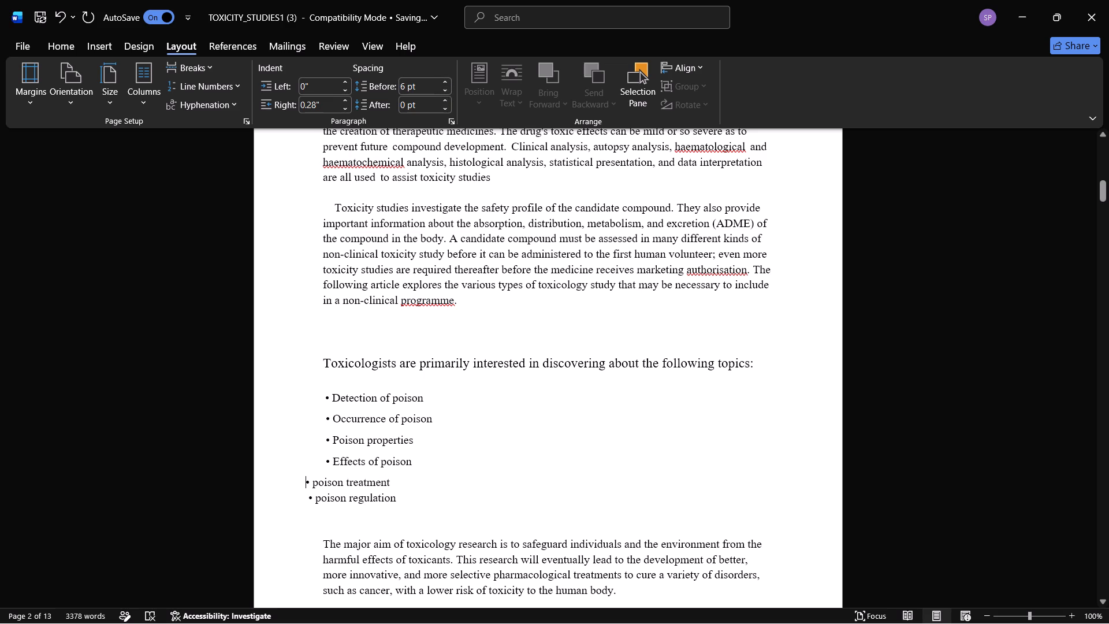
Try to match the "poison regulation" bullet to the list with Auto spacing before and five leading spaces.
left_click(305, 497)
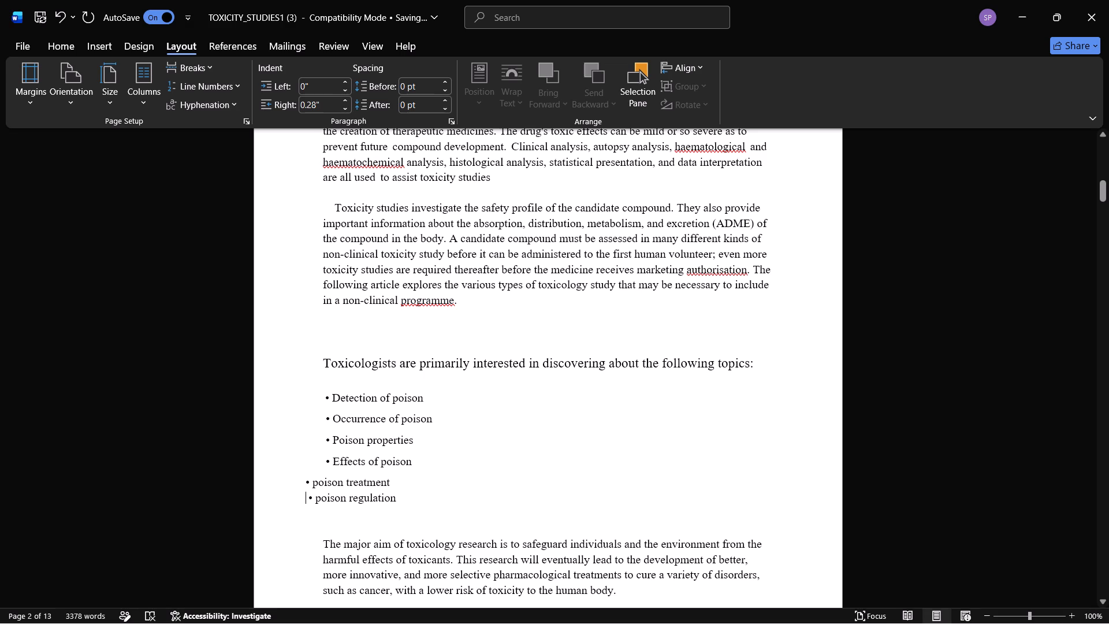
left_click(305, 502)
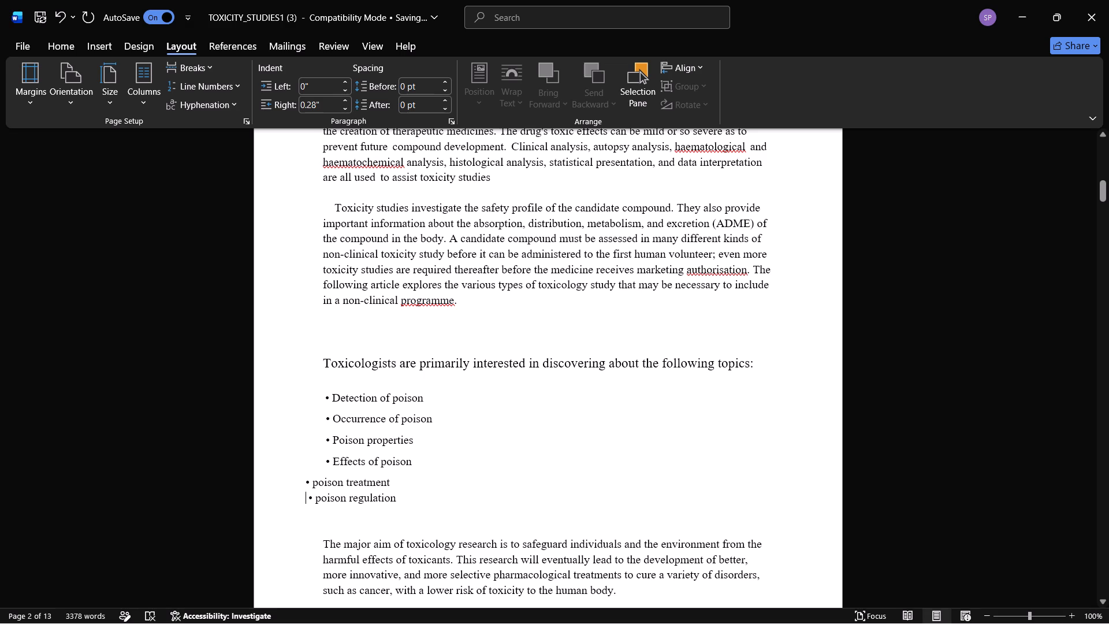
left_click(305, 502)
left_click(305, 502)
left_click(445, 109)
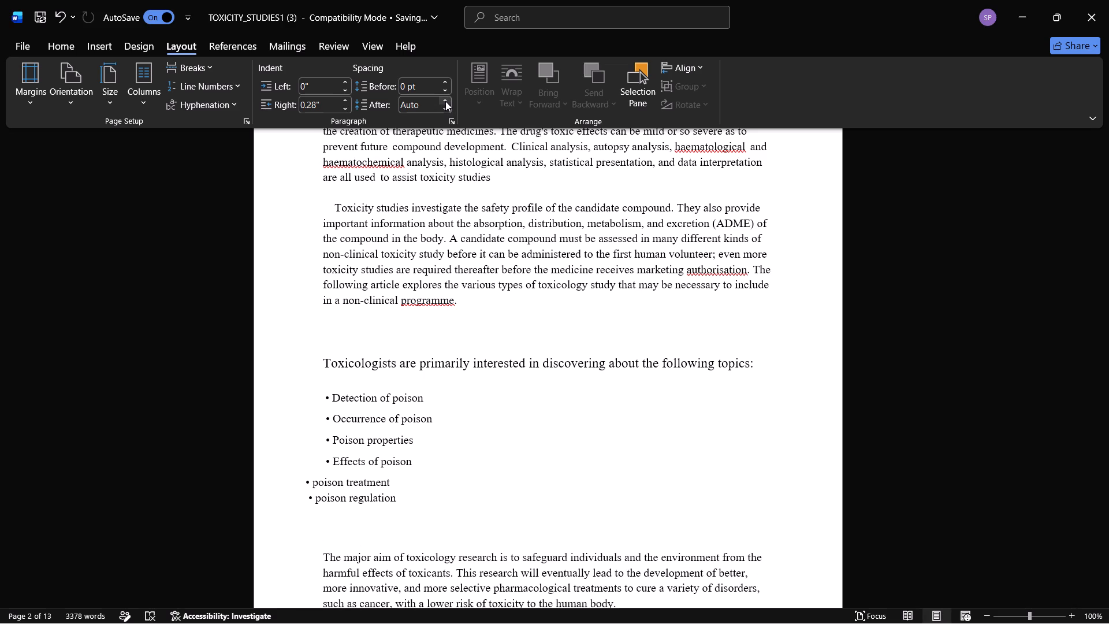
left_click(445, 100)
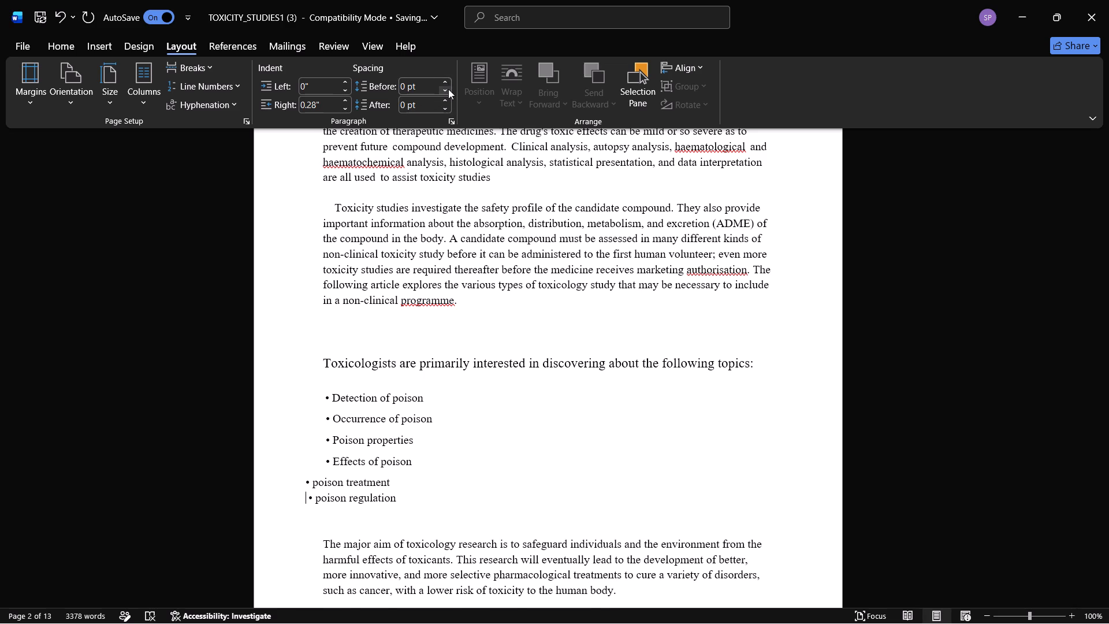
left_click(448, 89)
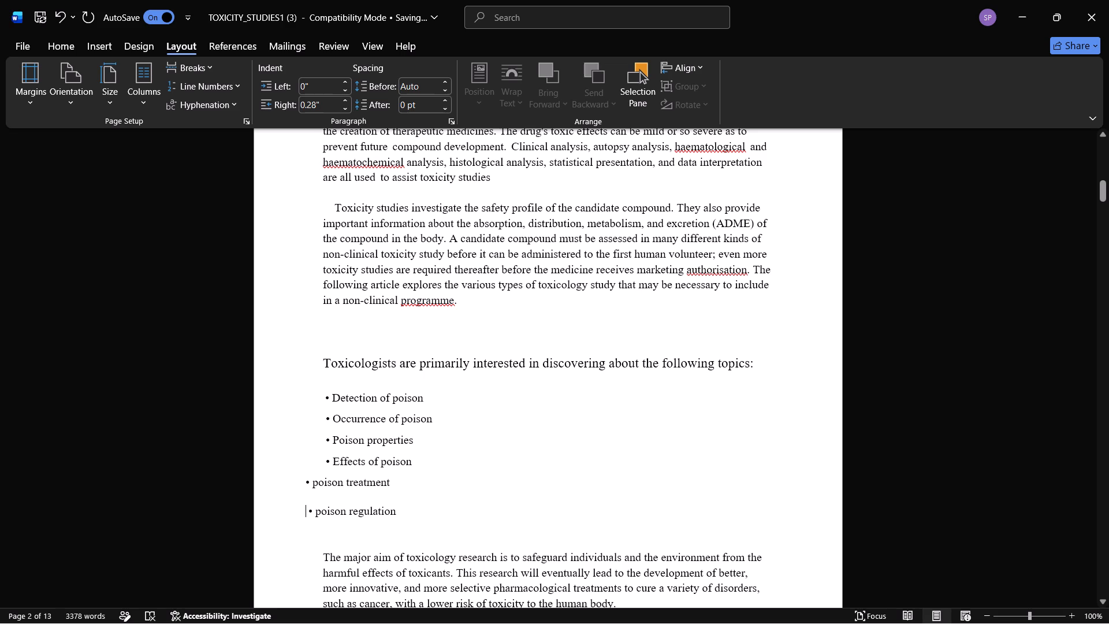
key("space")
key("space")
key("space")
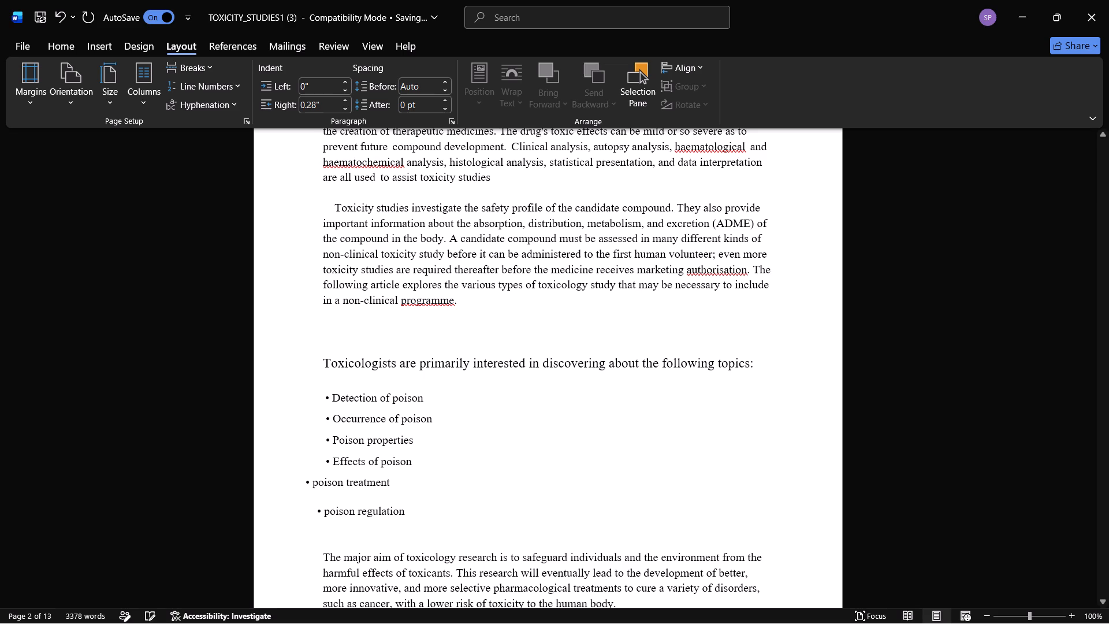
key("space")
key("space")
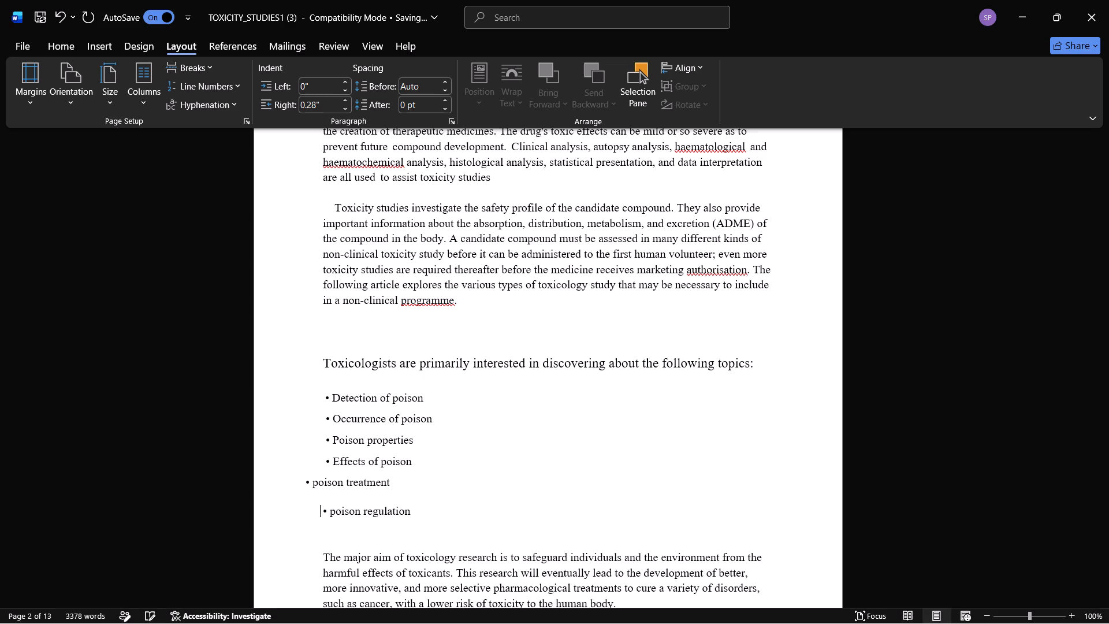
Align the "poison treatment" bullet with the bullets above it by adding seven leading spaces.
left_click(297, 476)
key("space")
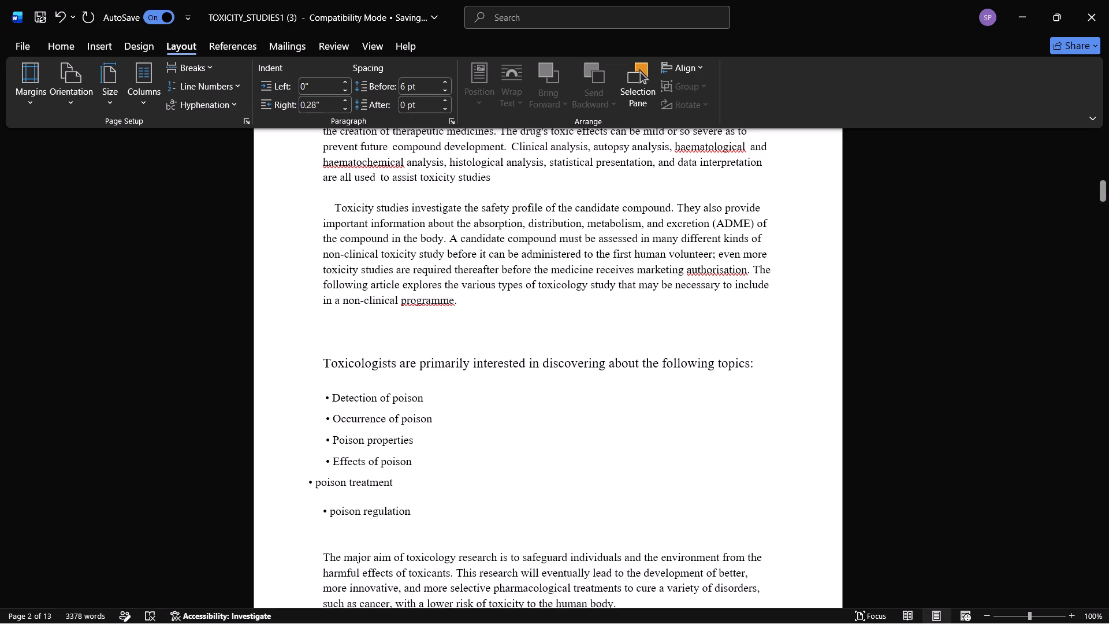
key("space")
key("space")
key("space")
key("space")
key("space")
key("space")
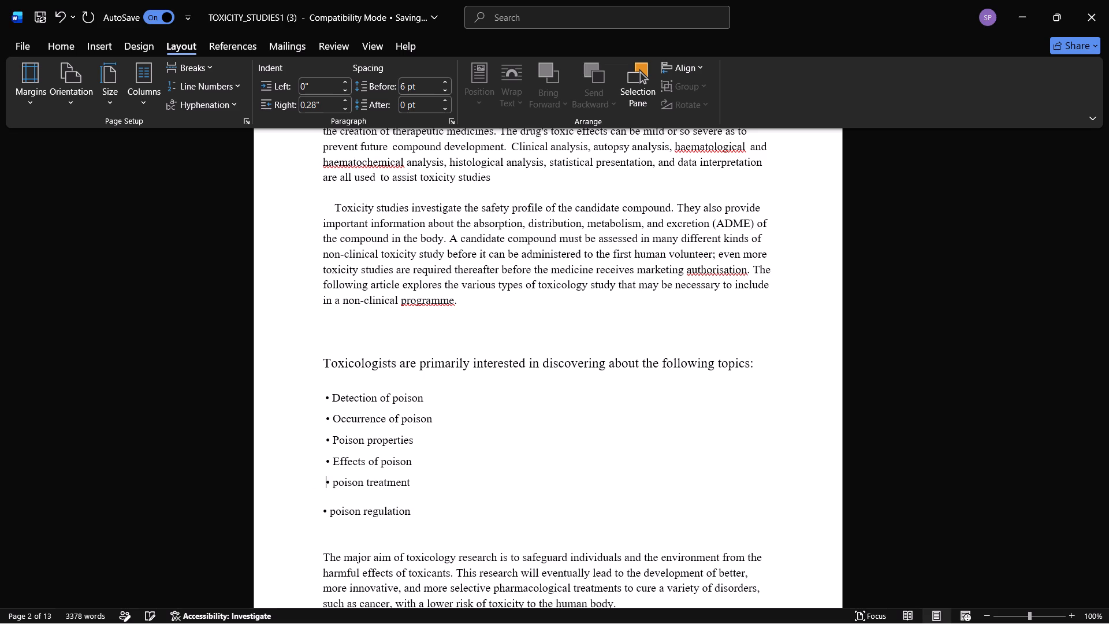
Capitalise the first letter of the "poison treatment" and "poison regulation" bullets.
left_click(343, 482)
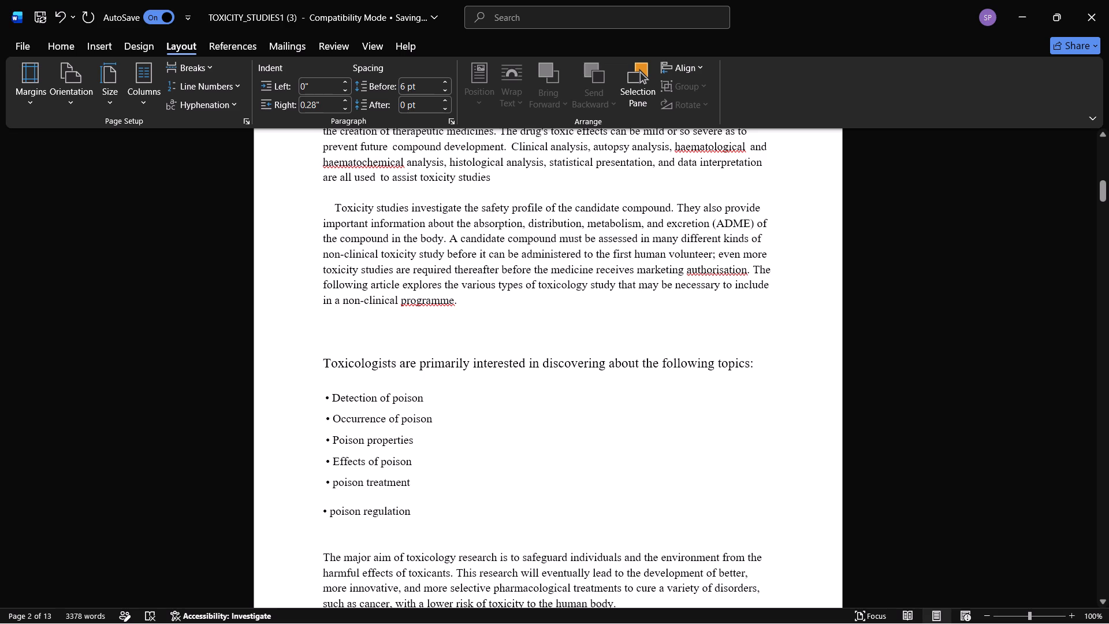
left_click(340, 483)
key("BackSpace")
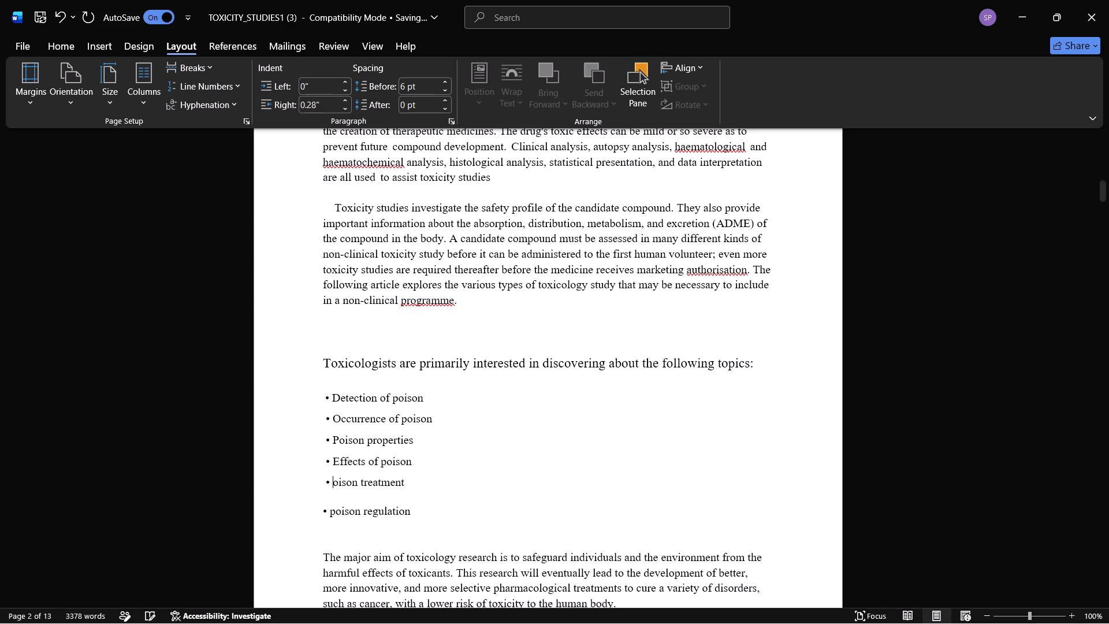
scroll(441, 506, "right", 3)
key("p")
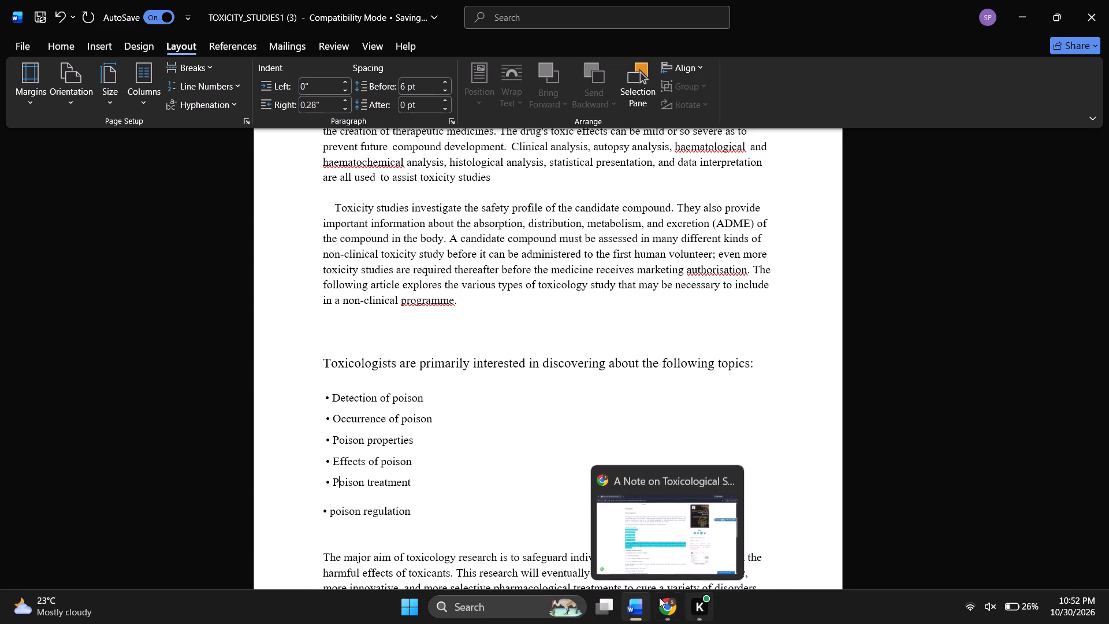
left_click(337, 511)
key("BackSpace")
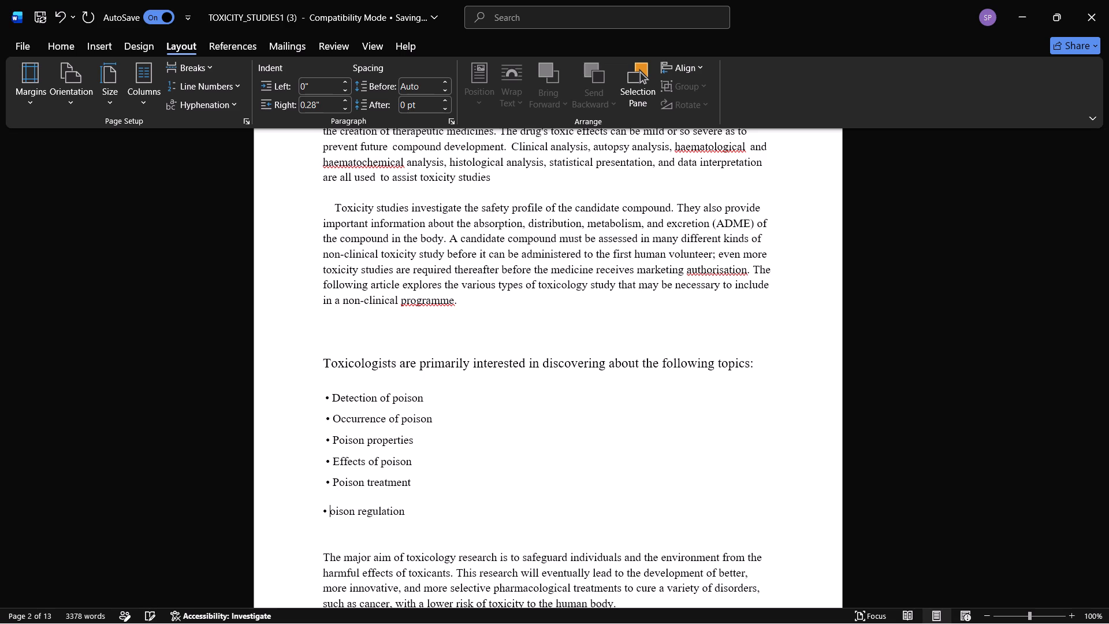
key("p")
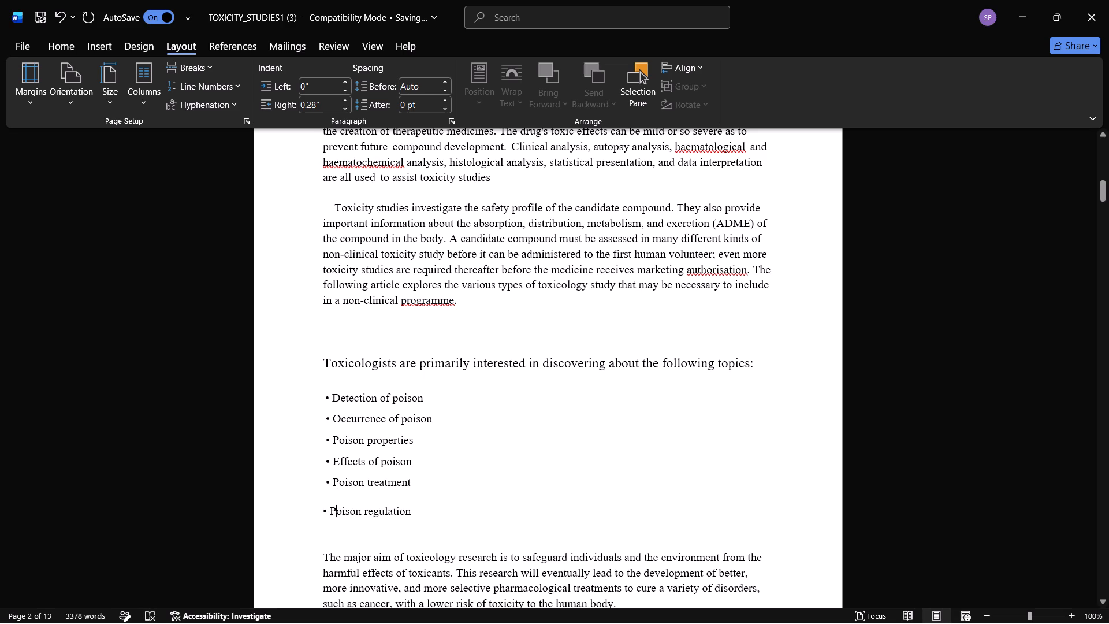
Remove the added spaces before "Poison regulation", join it to the "Poison treatment" line and split it off again to inherit the 6 pt spacing.
left_click(319, 515)
key("space")
key("BackSpace")
key("BackSpace")
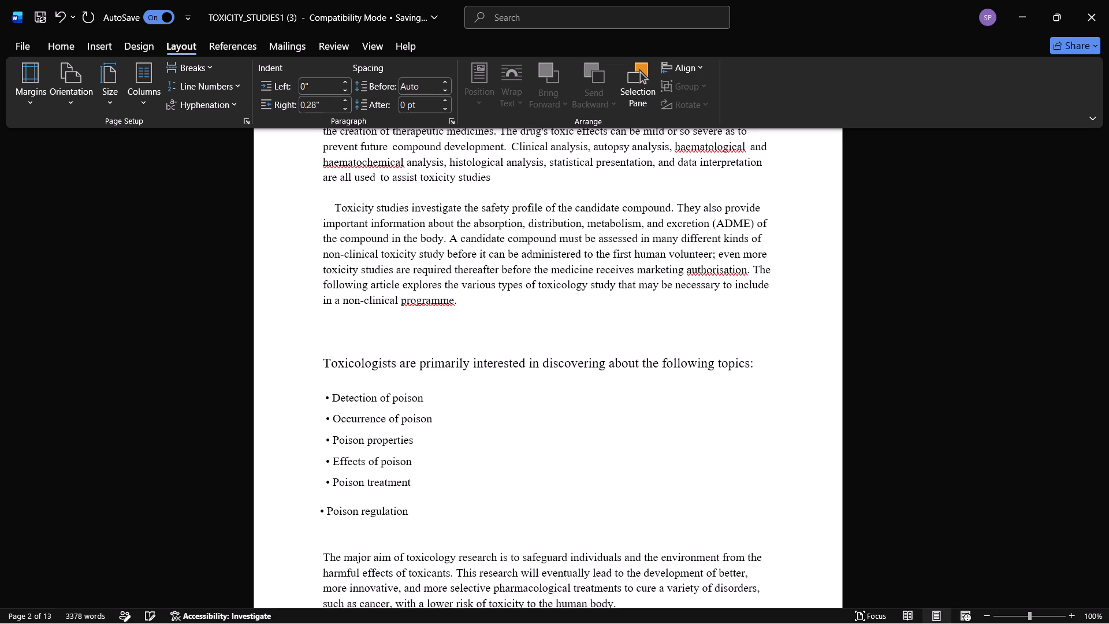
key("BackSpace")
key("BackSpace")
key("BackSpace")
key("BackSpace")
key("BackSpace")
key("space")
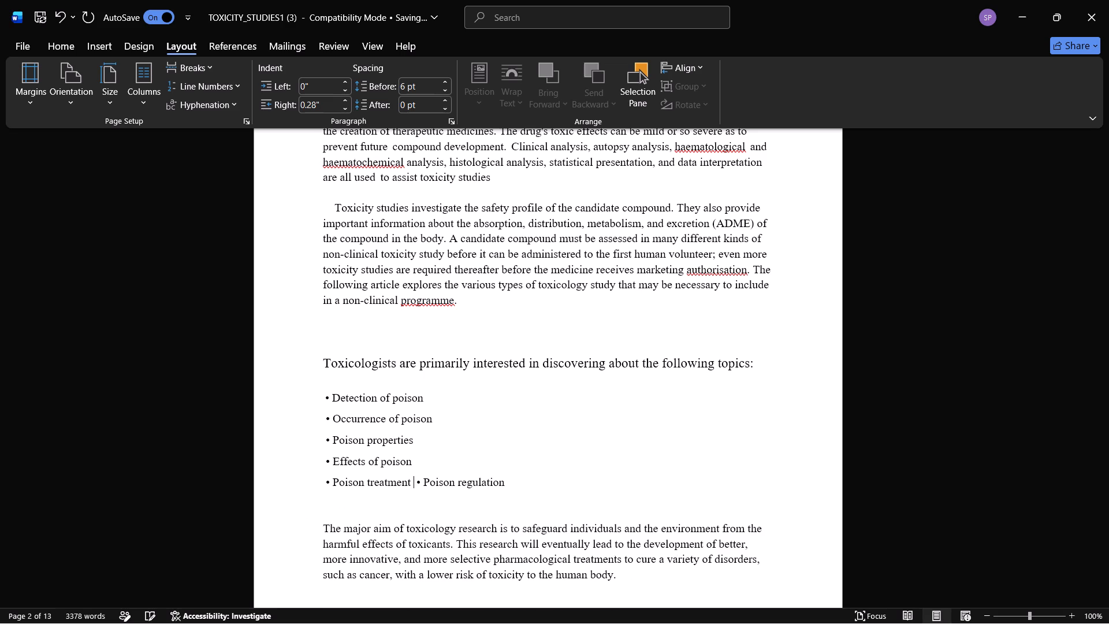
key("Return")
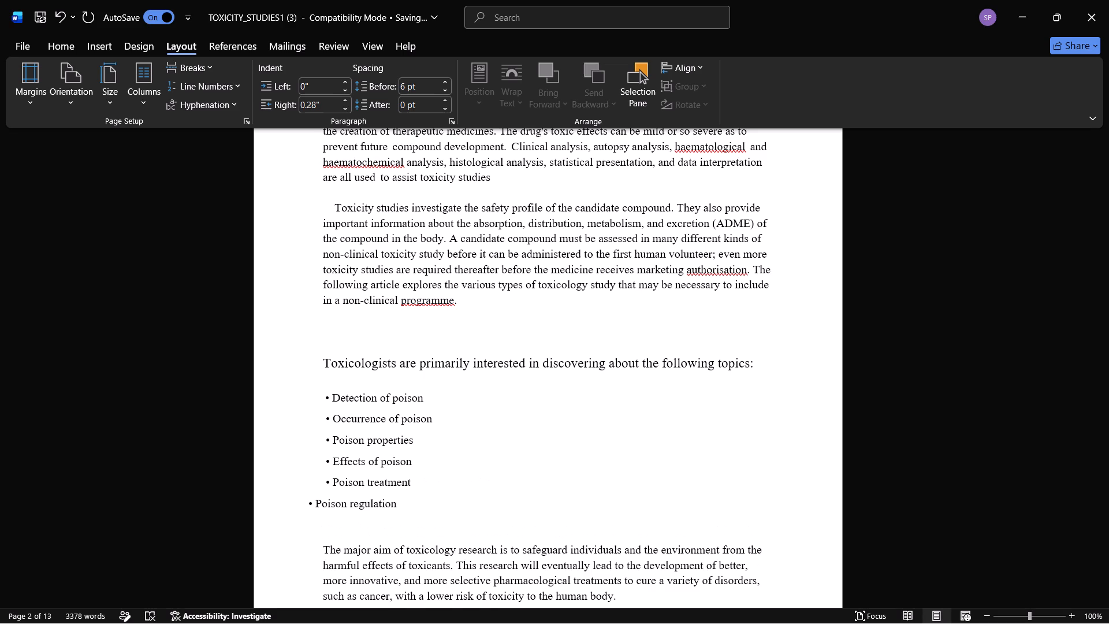
Align the "Poison regulation" bullet with the bullets above it by adding six leading spaces.
key("space")
key("space")
key("space")
key("space")
key("space")
key("space")
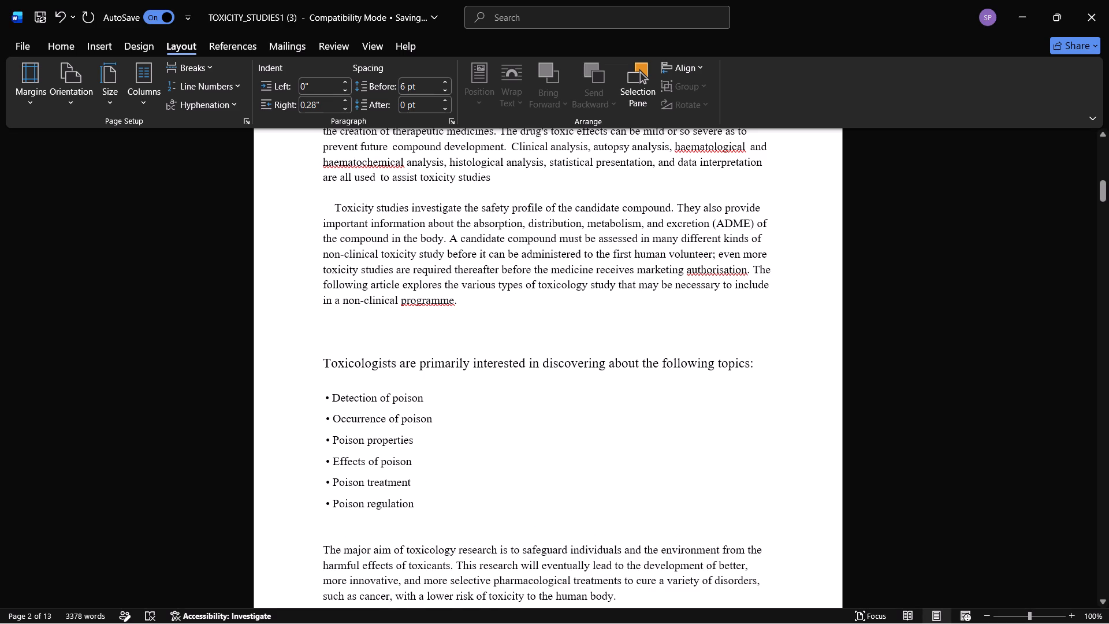
Look through the pages from the poison topics list to the Regulatory Toxicology section for numbering and layout inconsistencies.
left_click(75, 39)
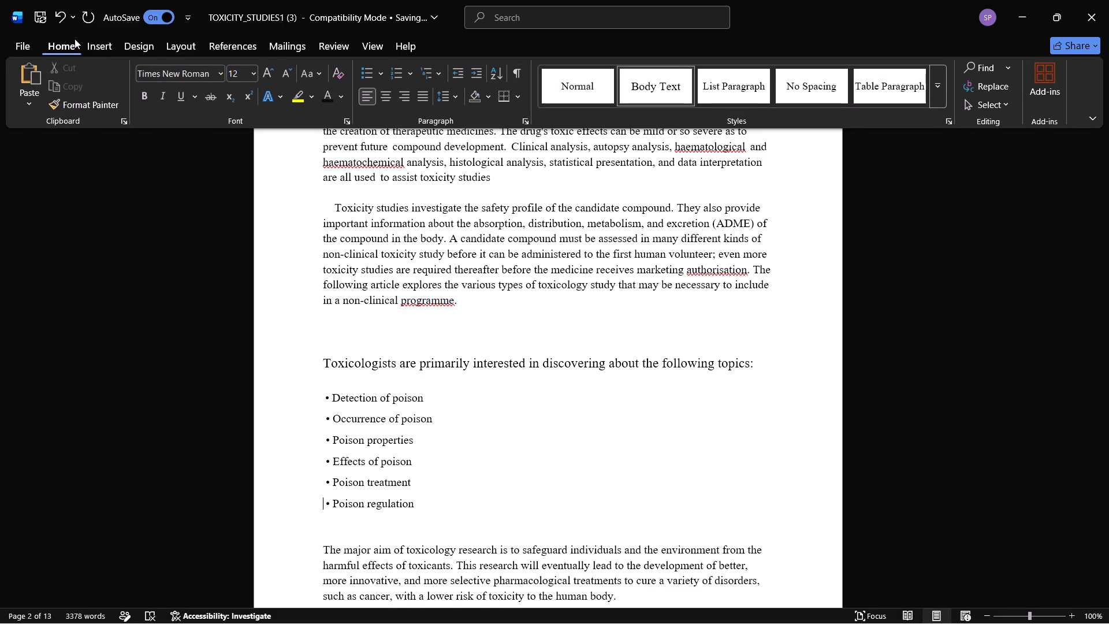
scroll(219, 247, "down", 2)
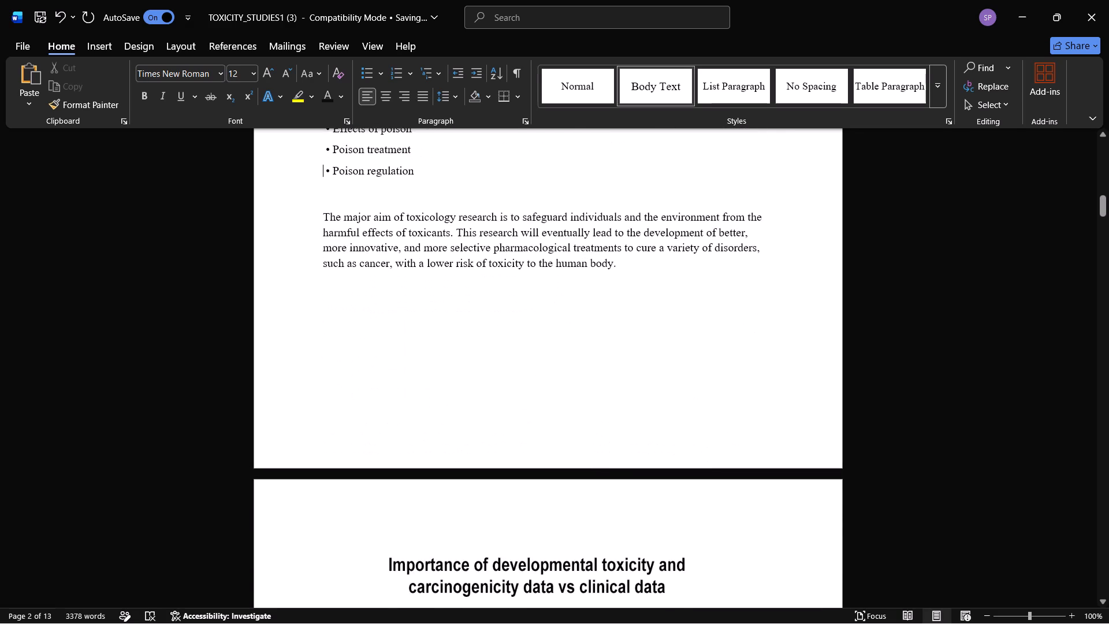
scroll(219, 247, "down", 4)
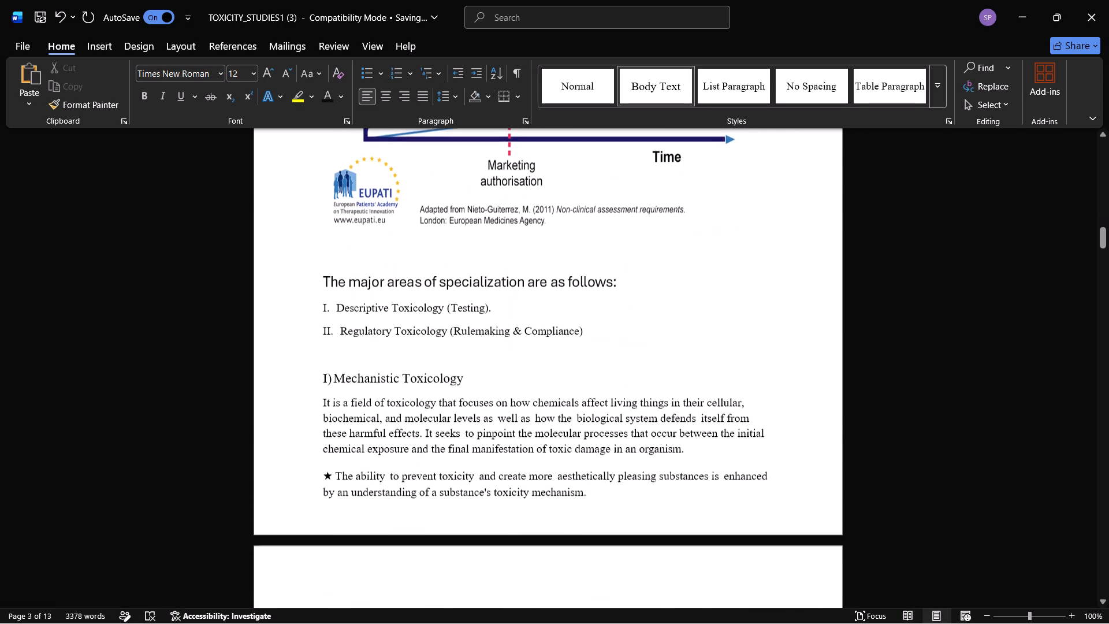
scroll(219, 247, "down", 2)
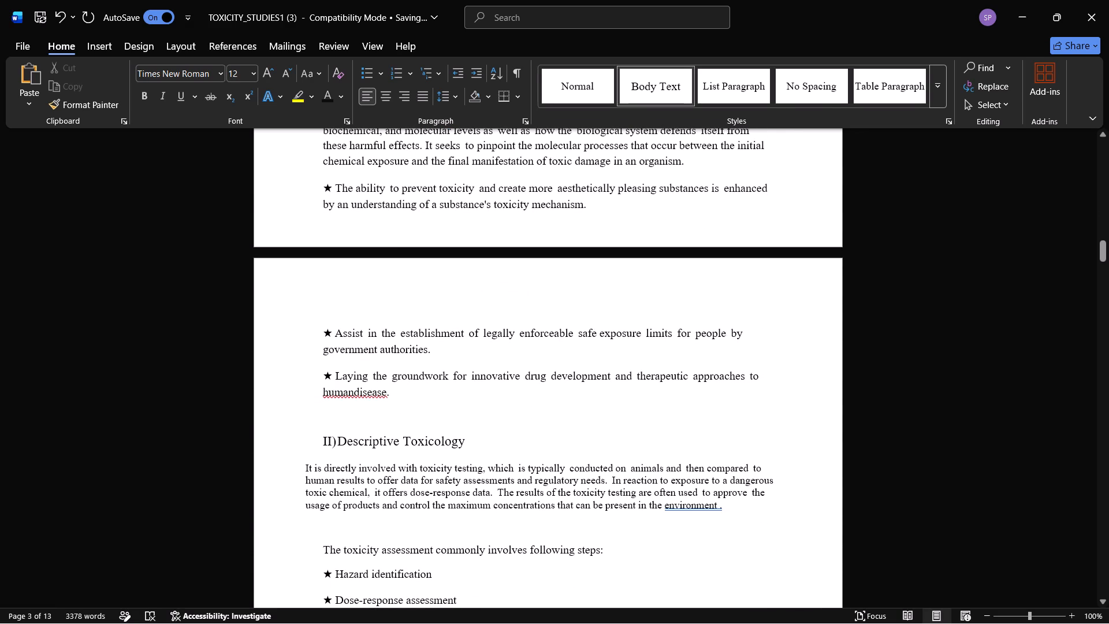
scroll(219, 247, "down", 3)
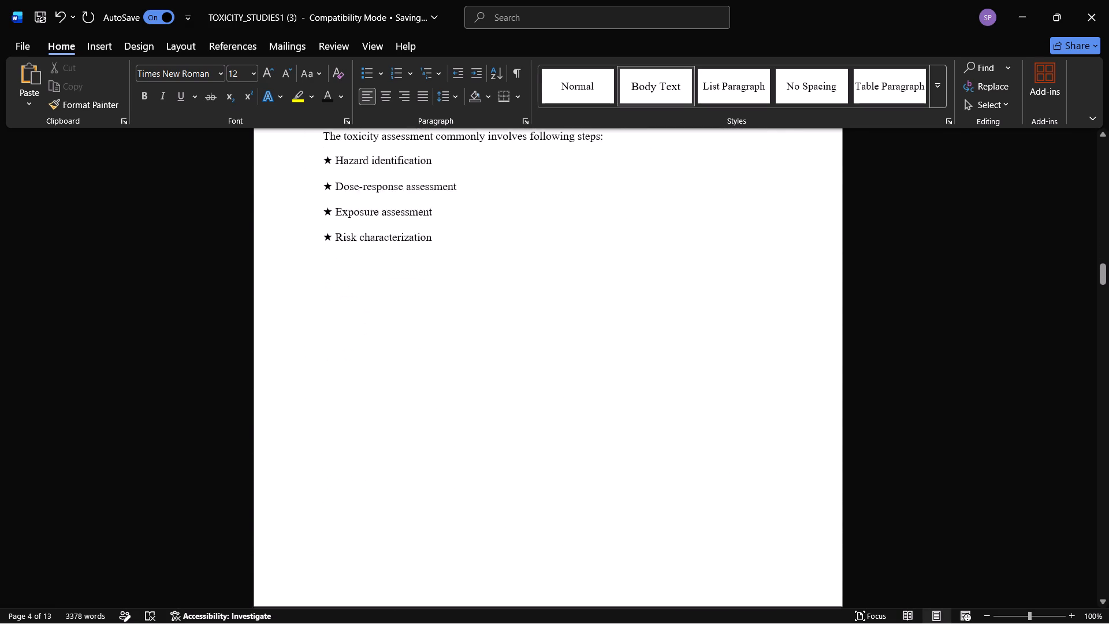
scroll(219, 247, "down", 1)
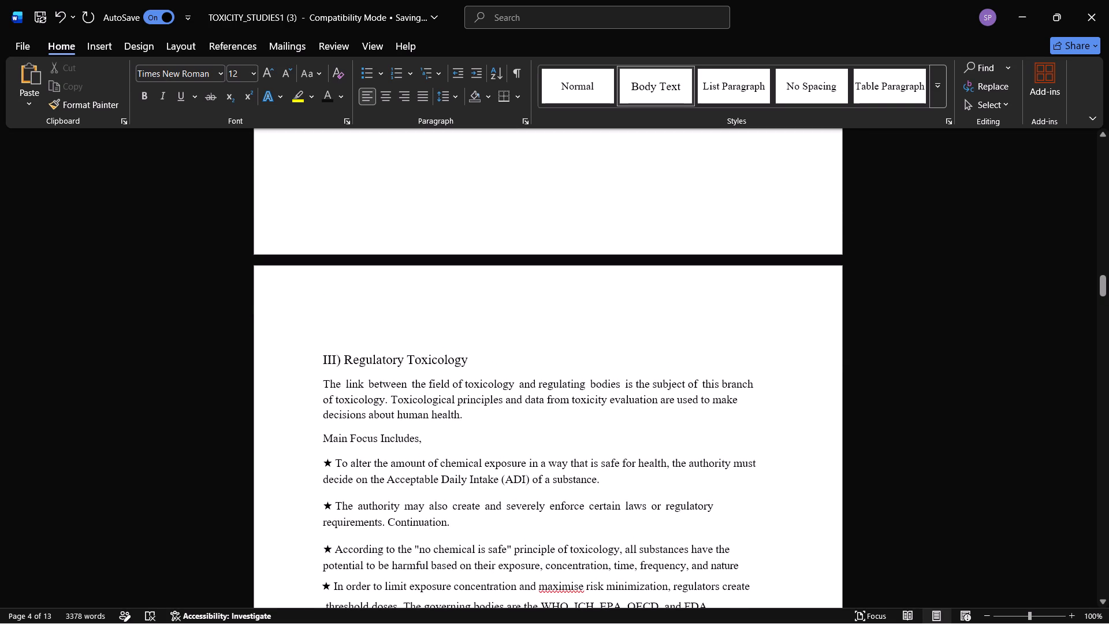
Remove the "III)" numbering and indent from the Regulatory Toxicology heading, deleting backwards to the end of the "Risk characterization" bullet.
left_click(315, 356)
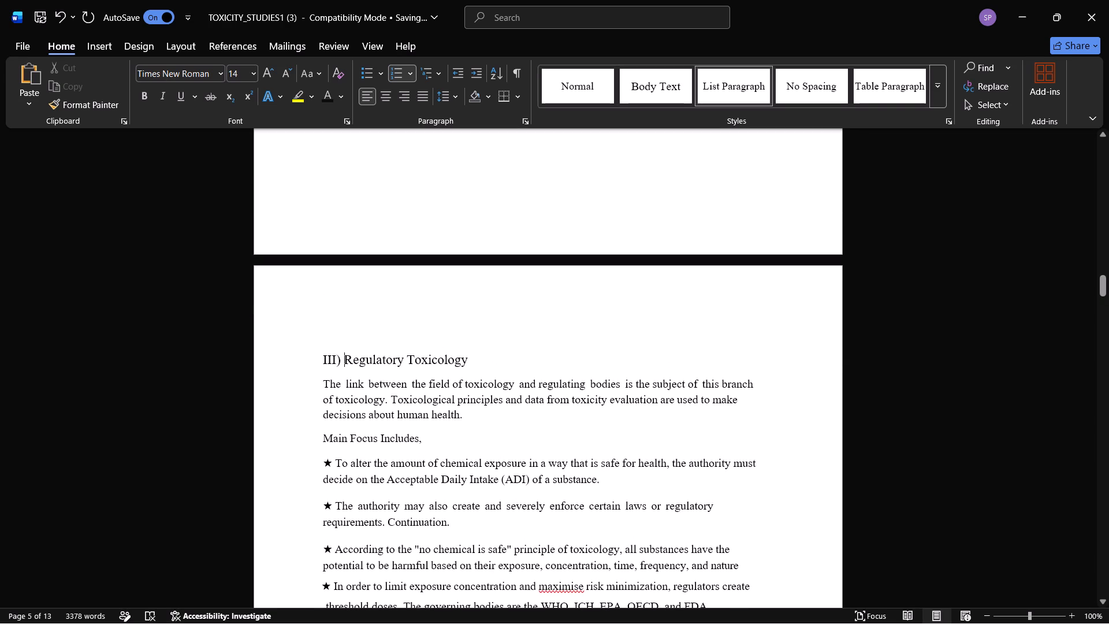
left_click(315, 356)
key("Left")
key("Left")
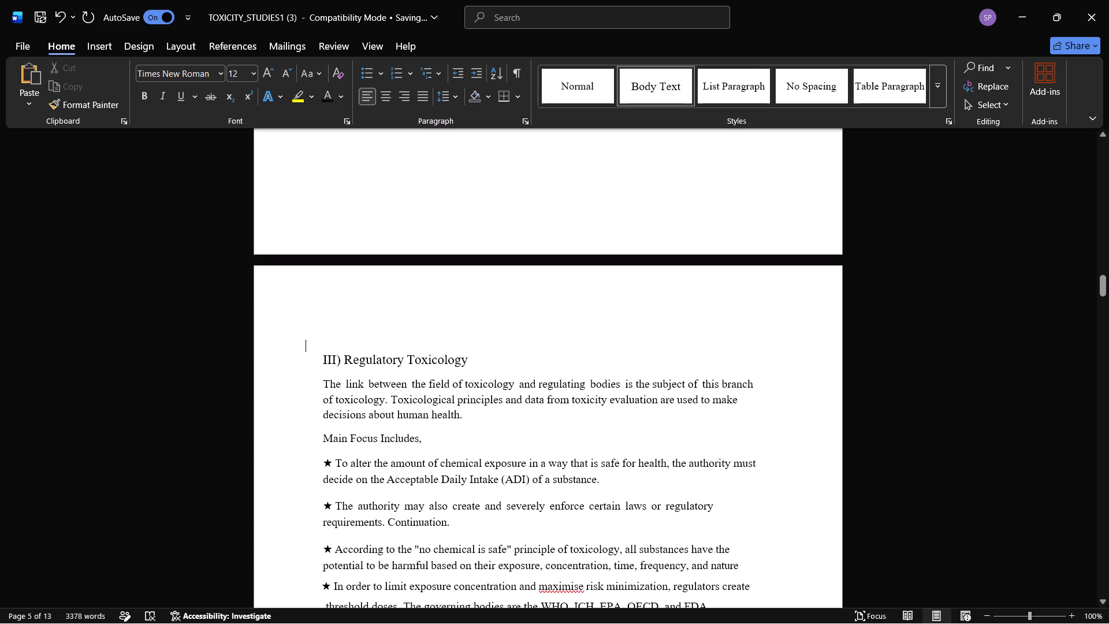
key("Down")
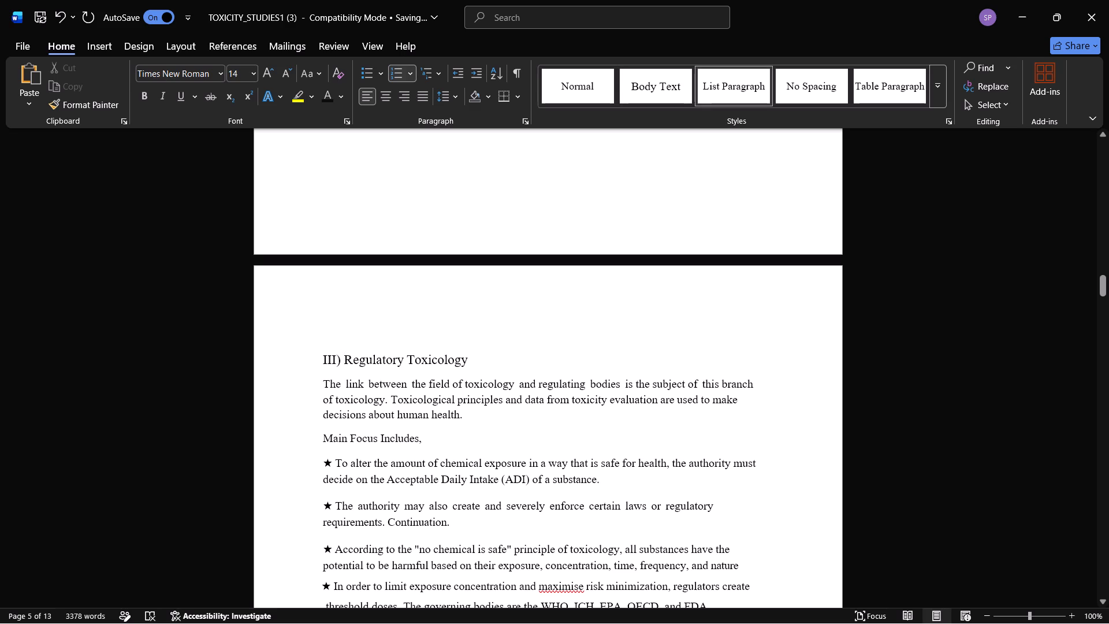
key("Left")
key("Left")
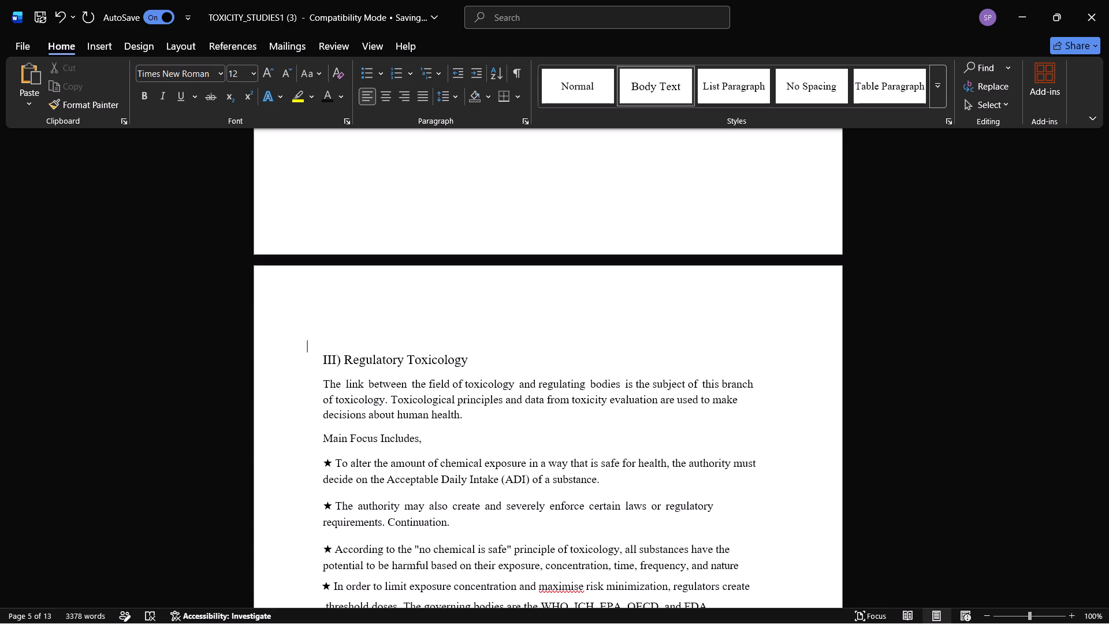
key("Down")
key("Left")
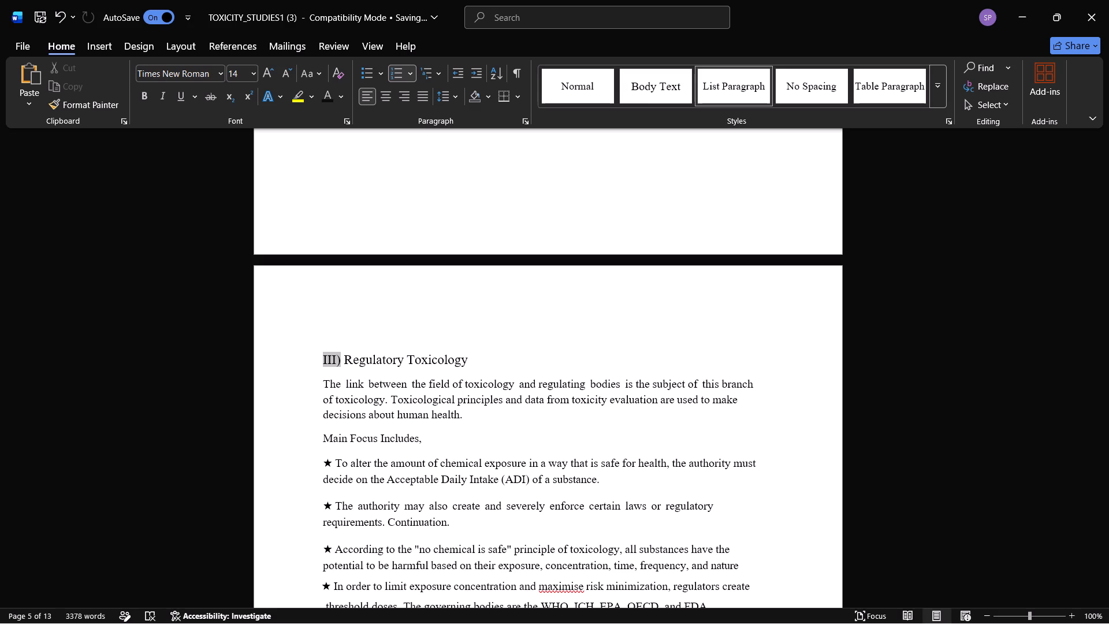
left_click(318, 360)
key("BackSpace")
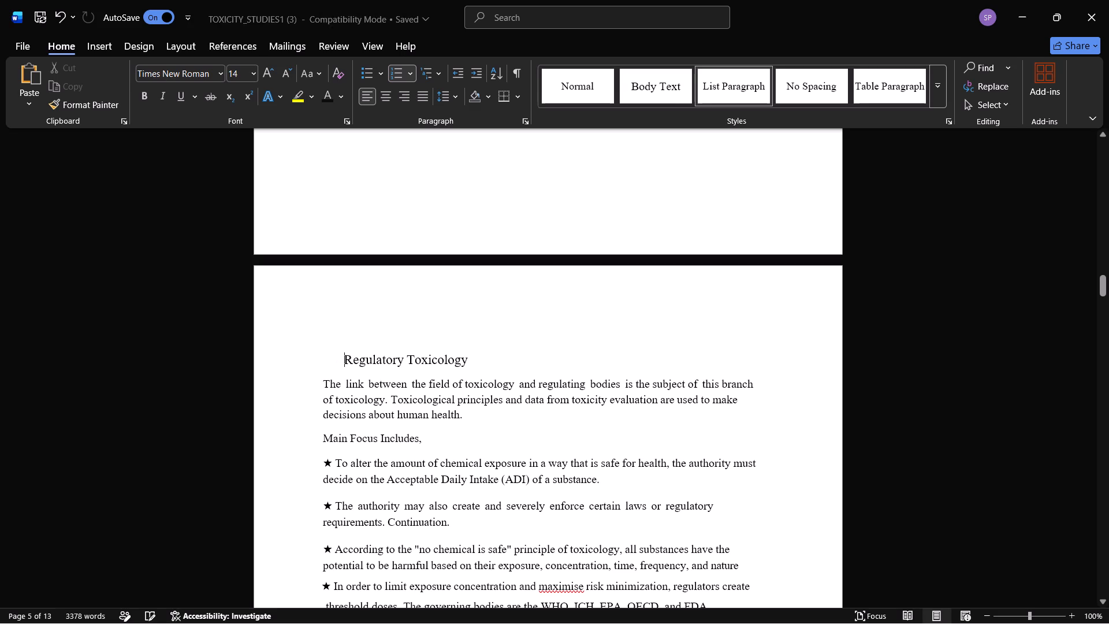
key("BackSpace")
key("BackSpace")
key("BackSpace")
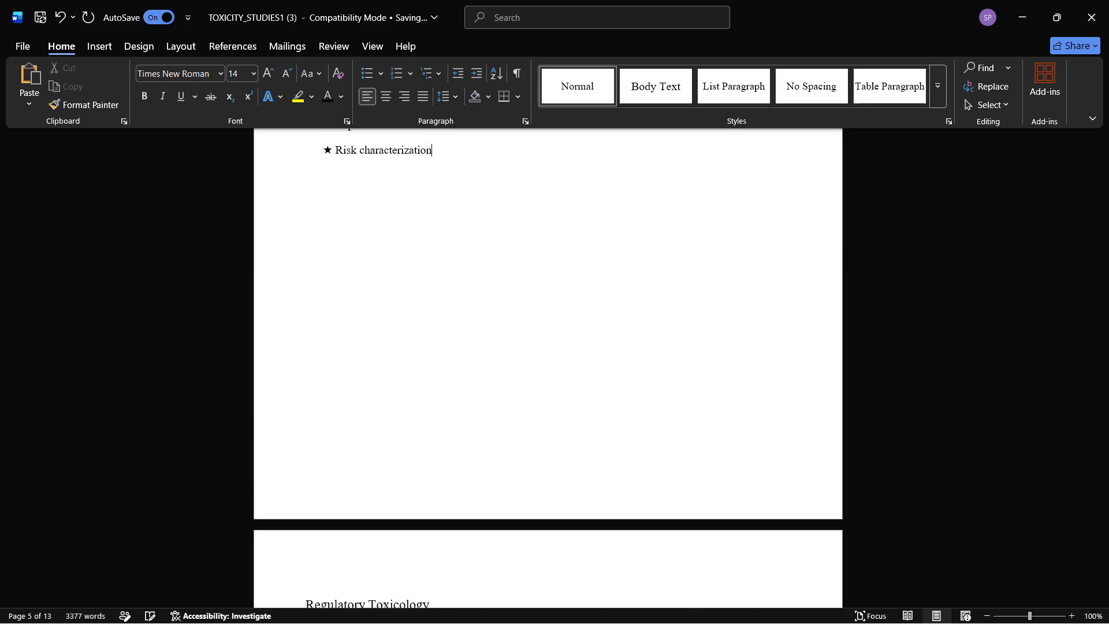
key("BackSpace")
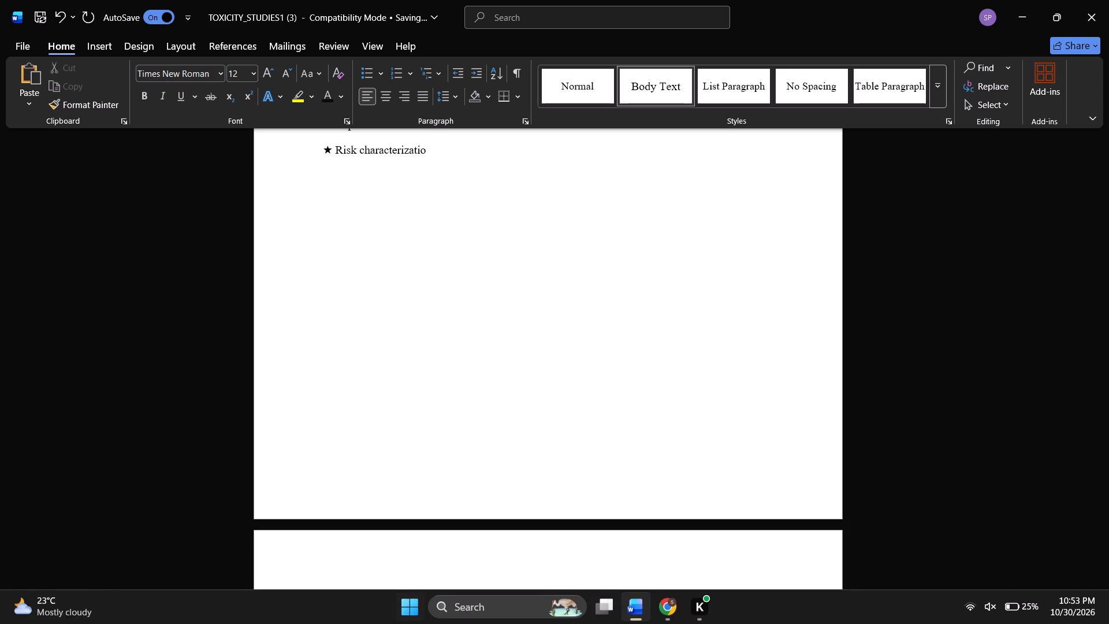
In Chrome, open the ResearchGate article "TOXICITY STUDIES -AN OVERVIEW" from the search results and examine its Descriptive and Regulatory Toxicology sections.
left_click(664, 607)
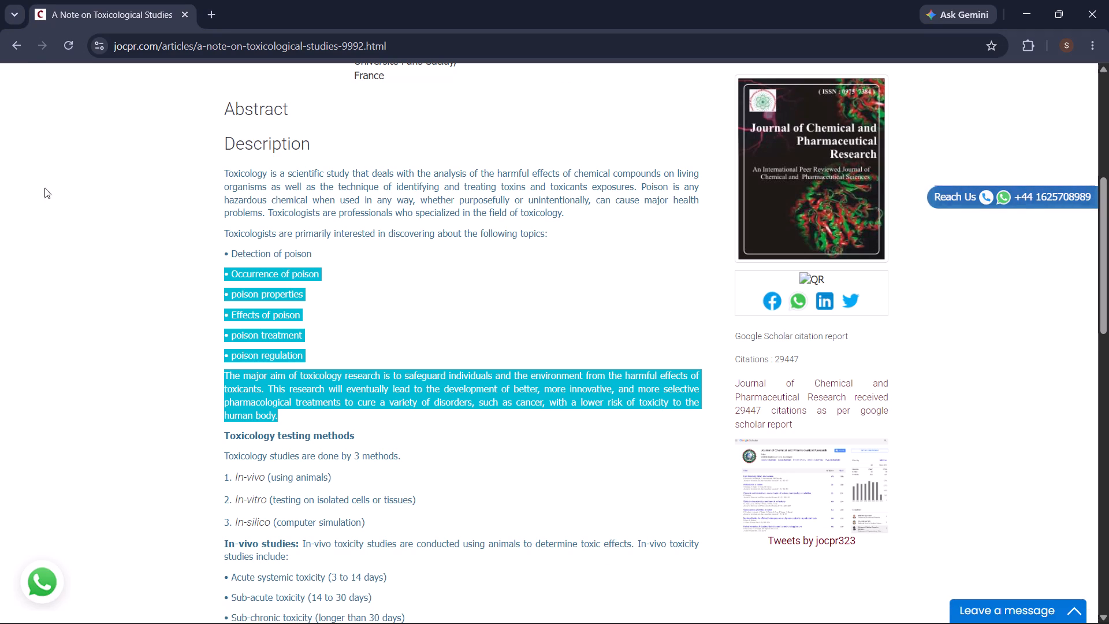
left_click(16, 47)
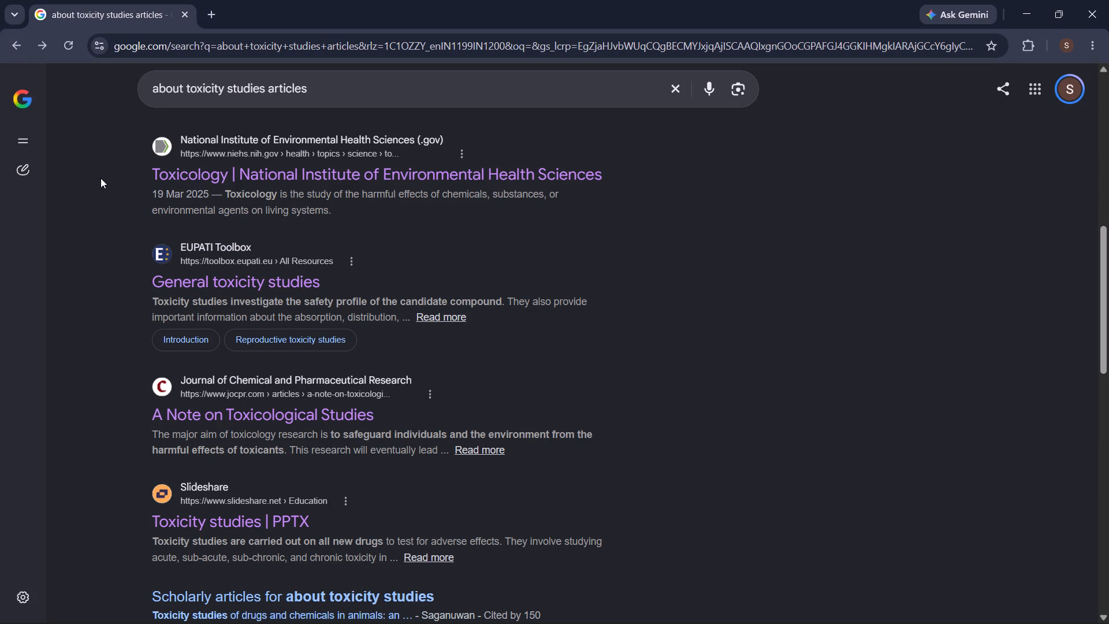
scroll(101, 178, "up", 1)
left_click(200, 237)
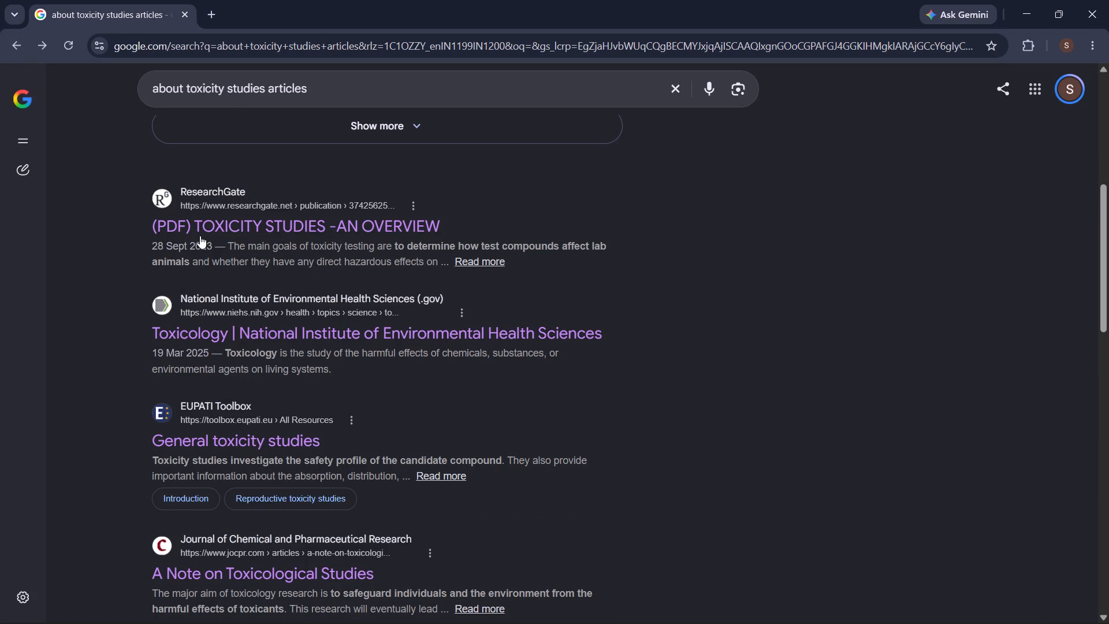
left_click(199, 229)
double_click(199, 229)
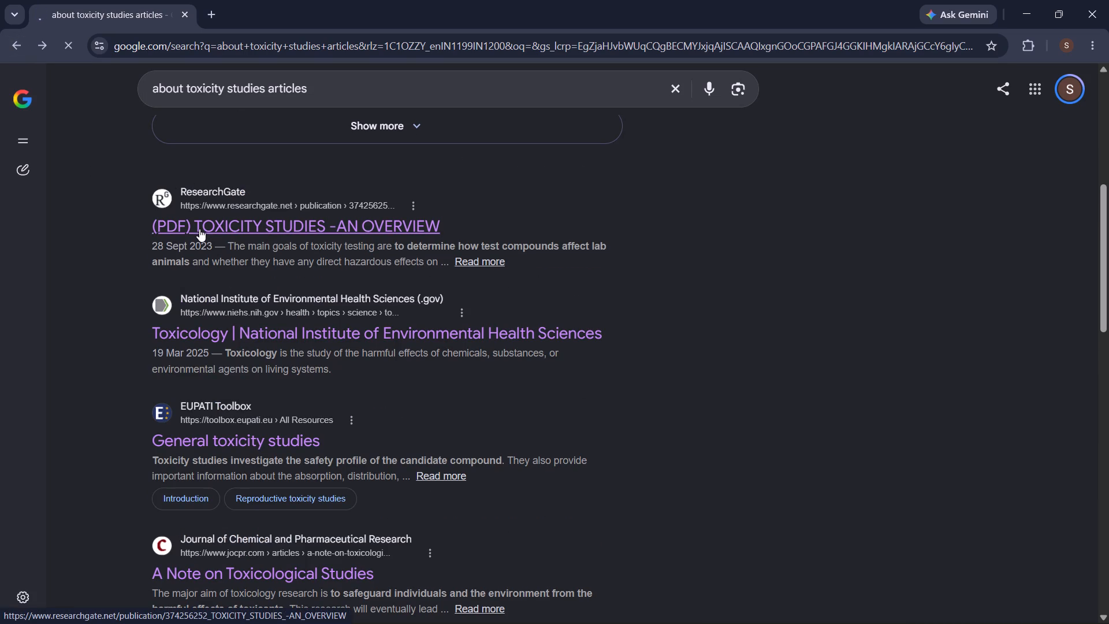
scroll(199, 229, "down", 3)
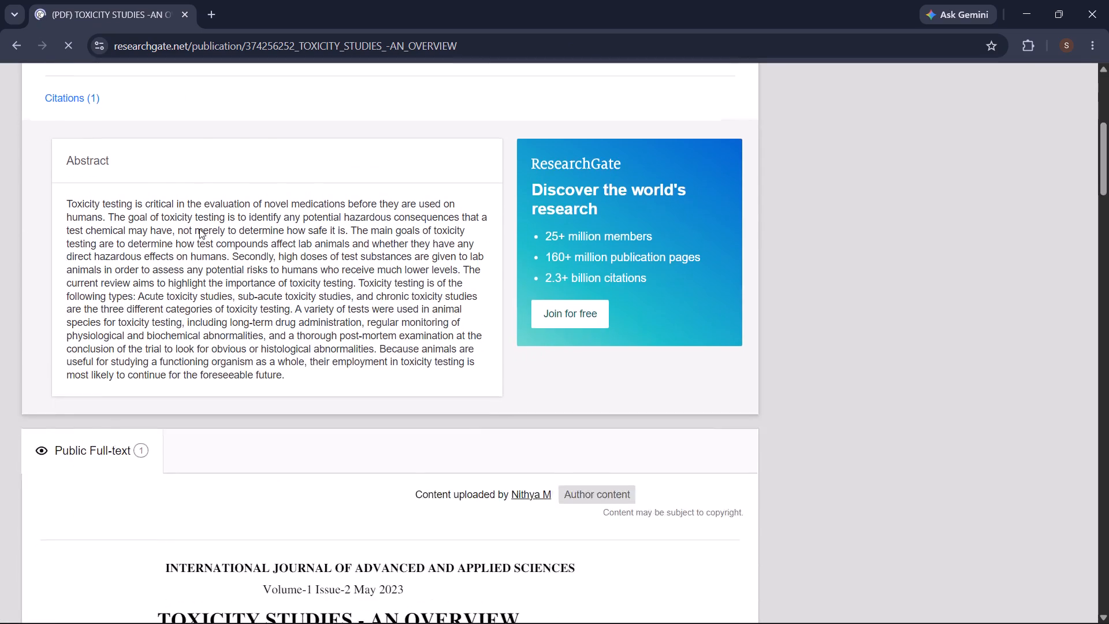
scroll(199, 229, "down", 5)
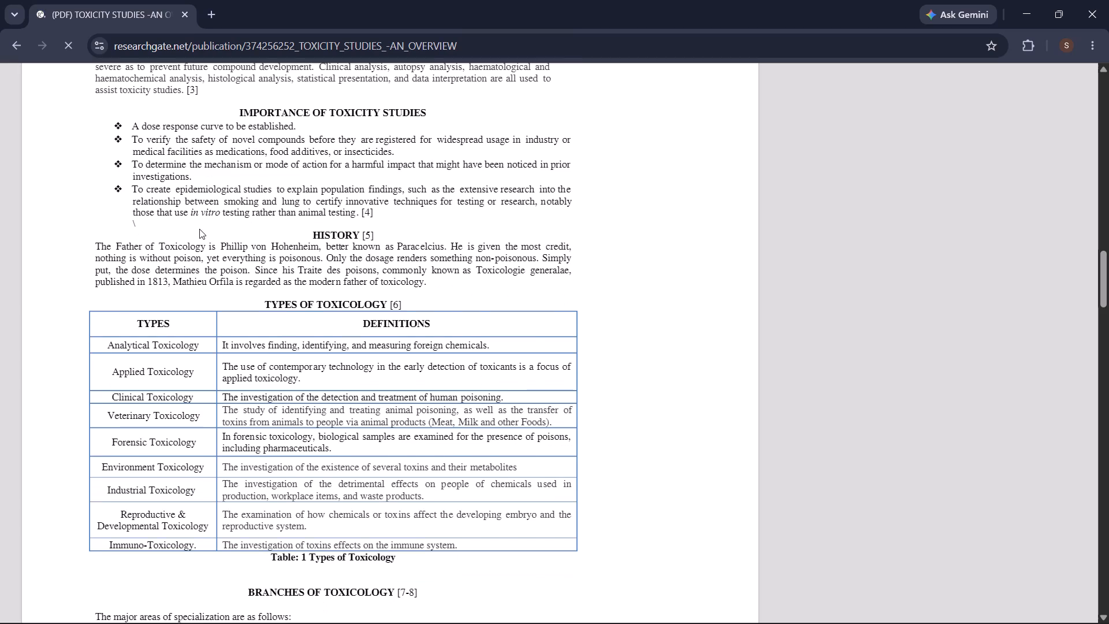
scroll(199, 229, "down", 5)
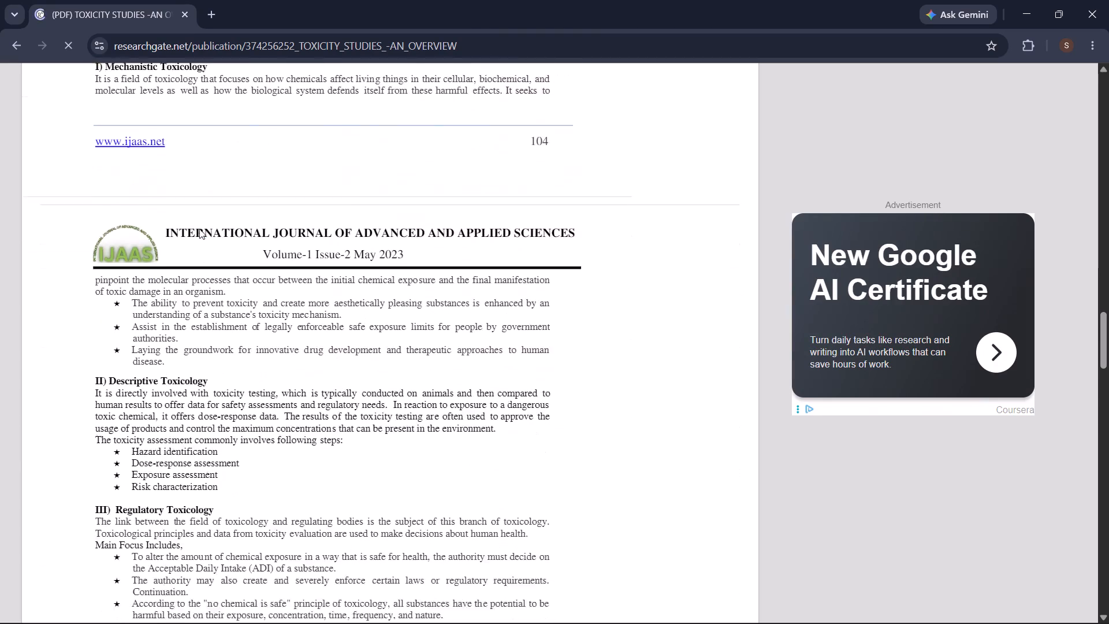
scroll(199, 229, "down", 2)
scroll(199, 229, "up", 2)
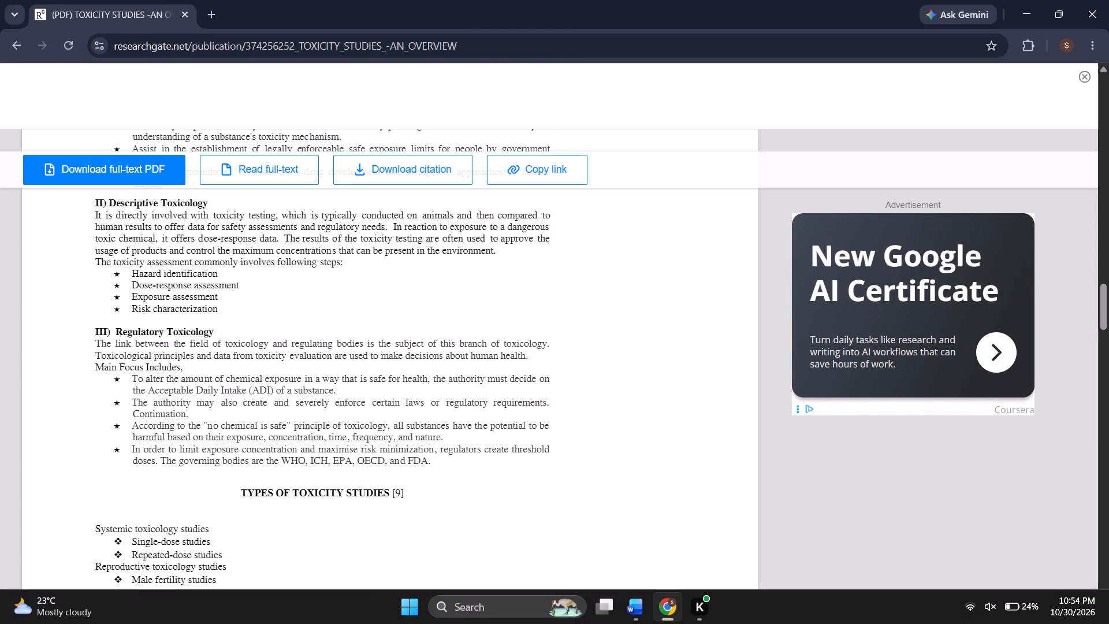
Back in the Word document, complete the last Descriptive Toxicology bullet as "Risk characterization" with a lowercase n and a trailing space.
left_click(627, 607)
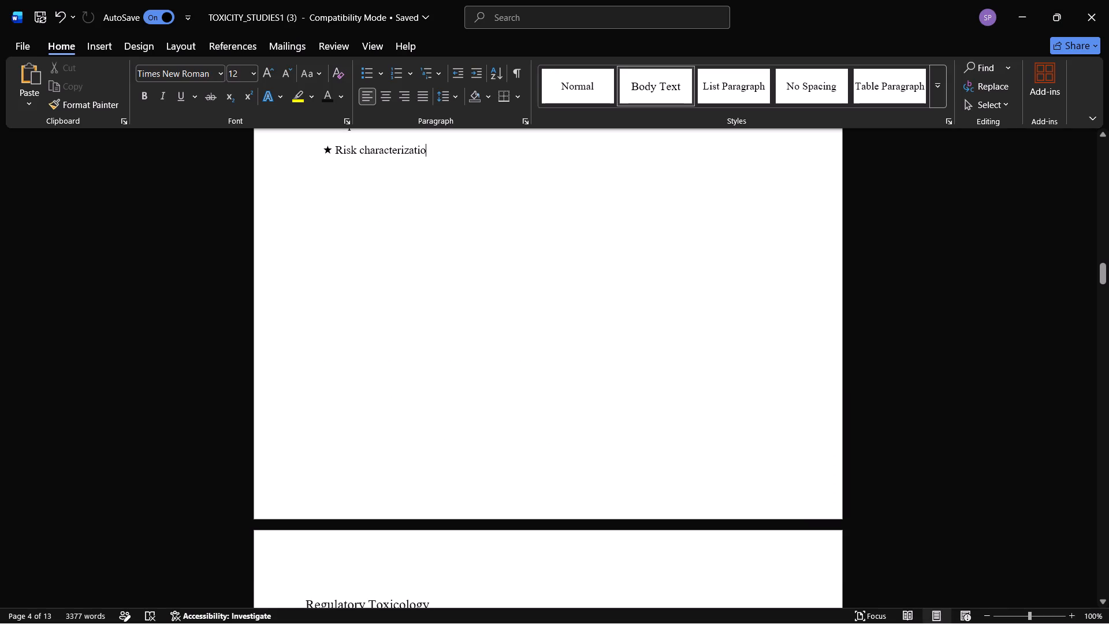
scroll(615, 514, "up", 1)
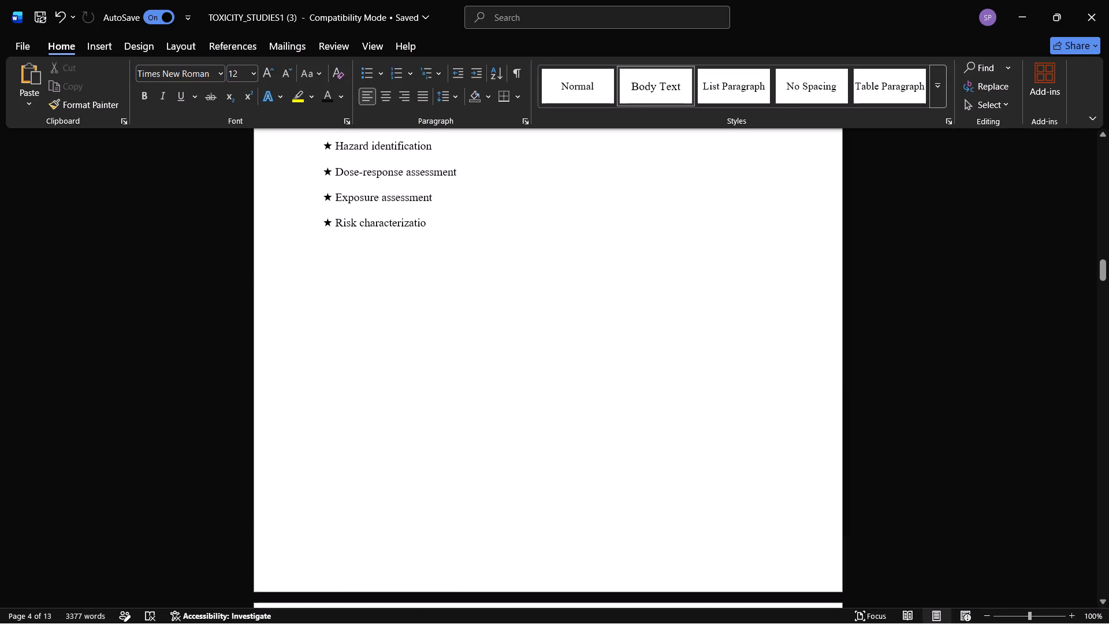
key("n")
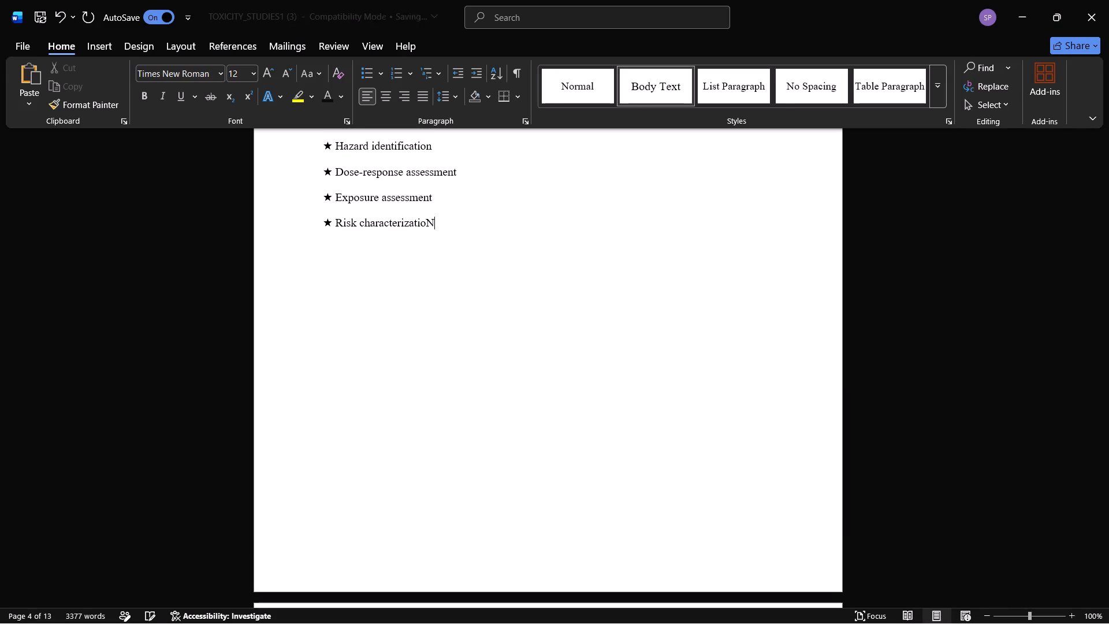
key("BackSpace")
type("n")
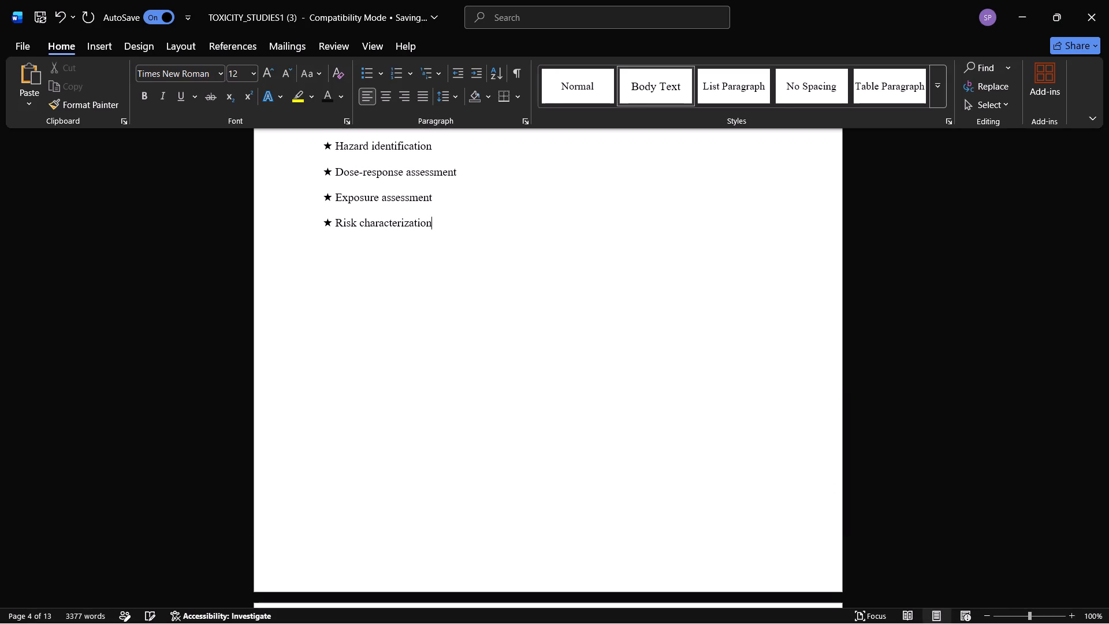
key("space")
Examine the layout of the Descriptive, Regulatory, History and Branches of Toxicology sections on the pages around the "Risk characterization" bullet.
scroll(597, 623, "down", 4)
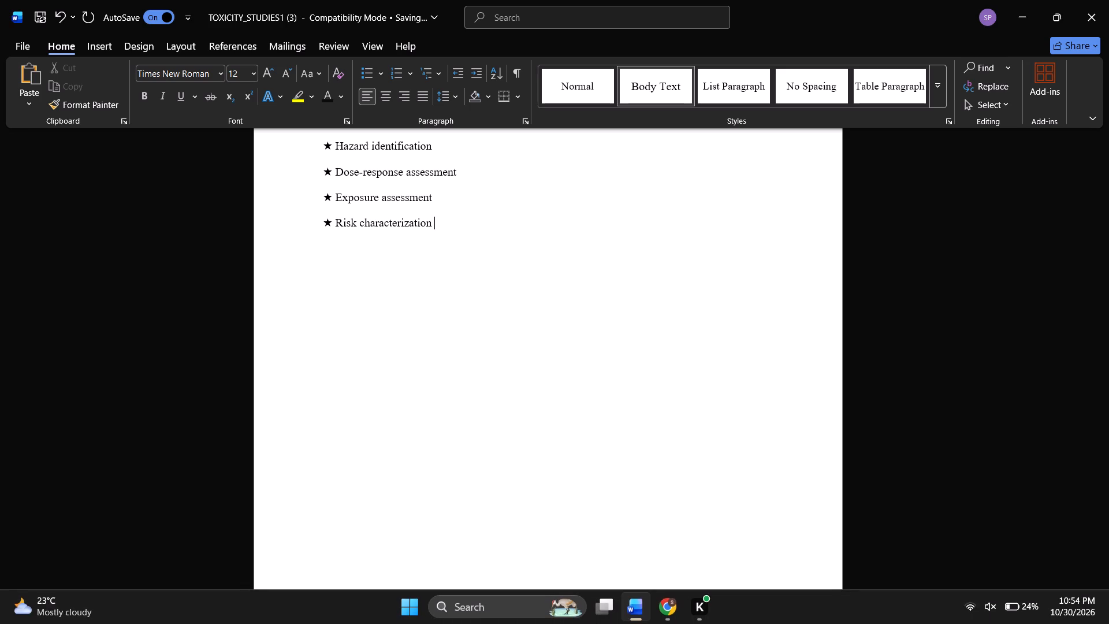
scroll(597, 623, "left", 2)
scroll(308, 577, "down", 3)
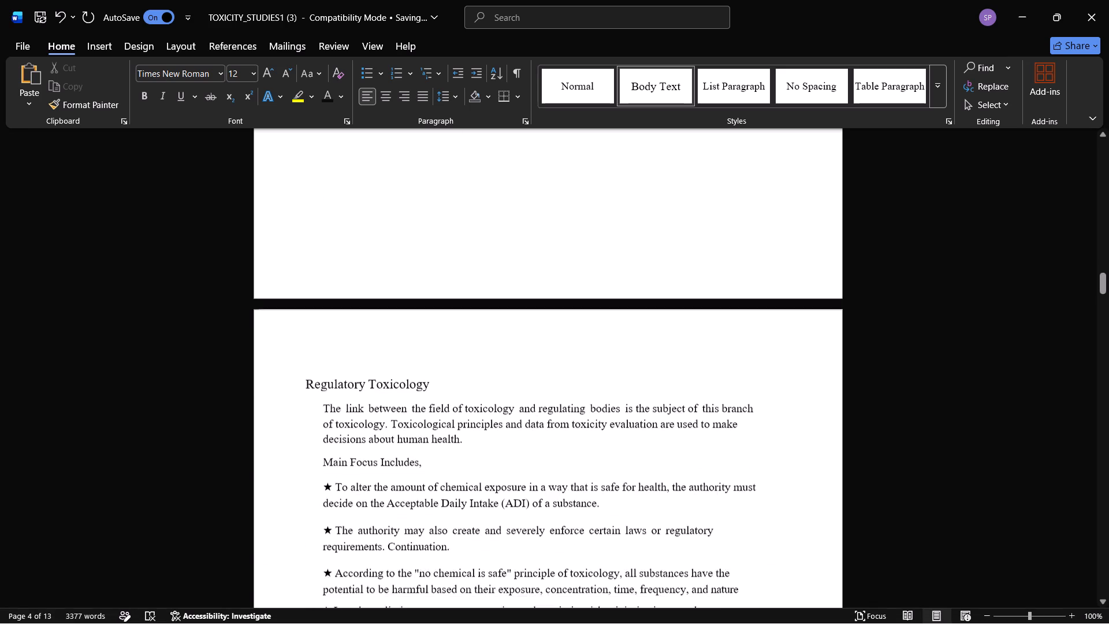
scroll(308, 577, "down", 8)
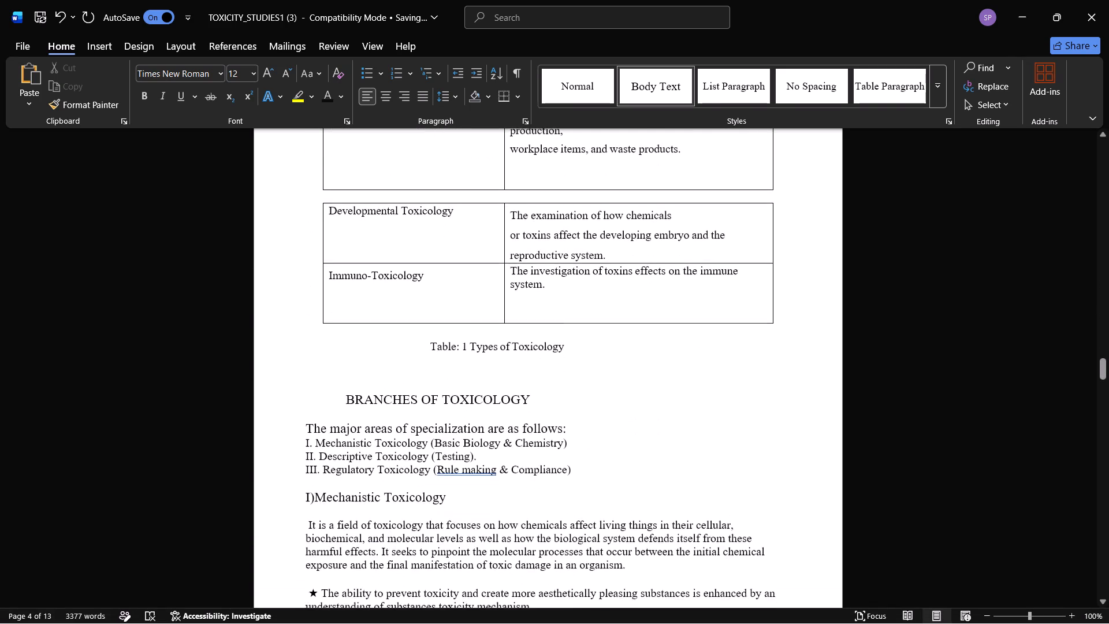
scroll(308, 577, "up", 7)
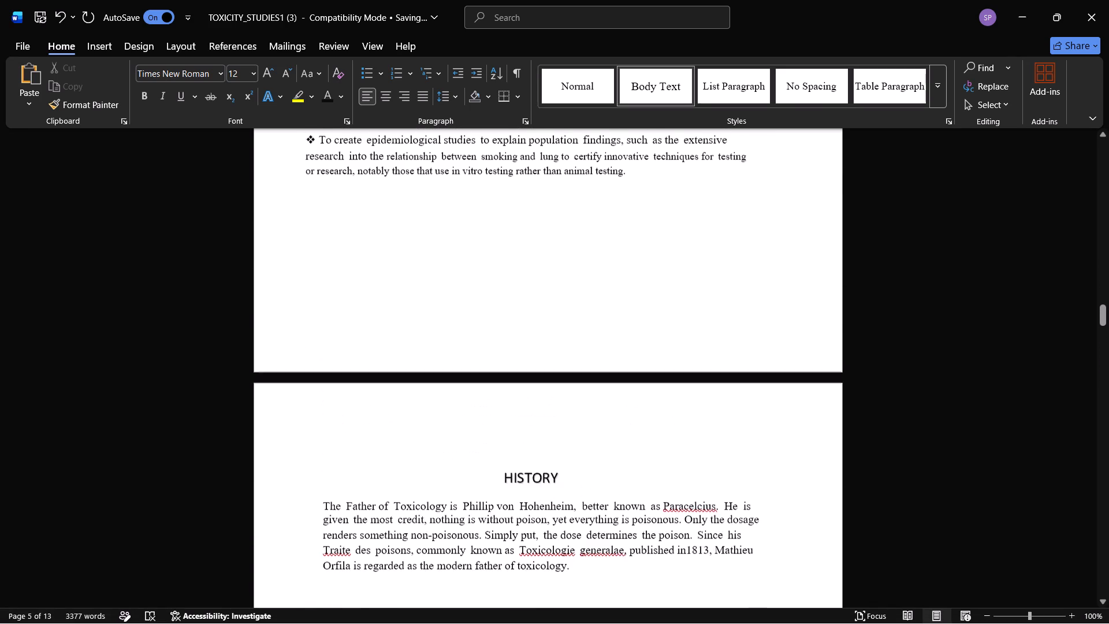
scroll(308, 577, "up", 4)
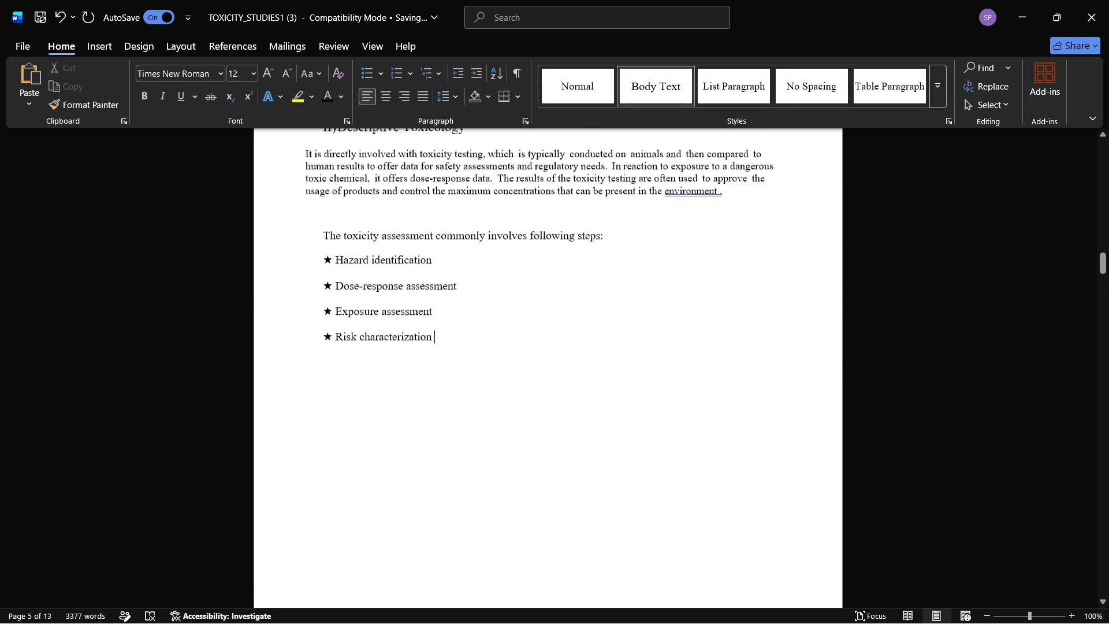
scroll(308, 577, "up", 1)
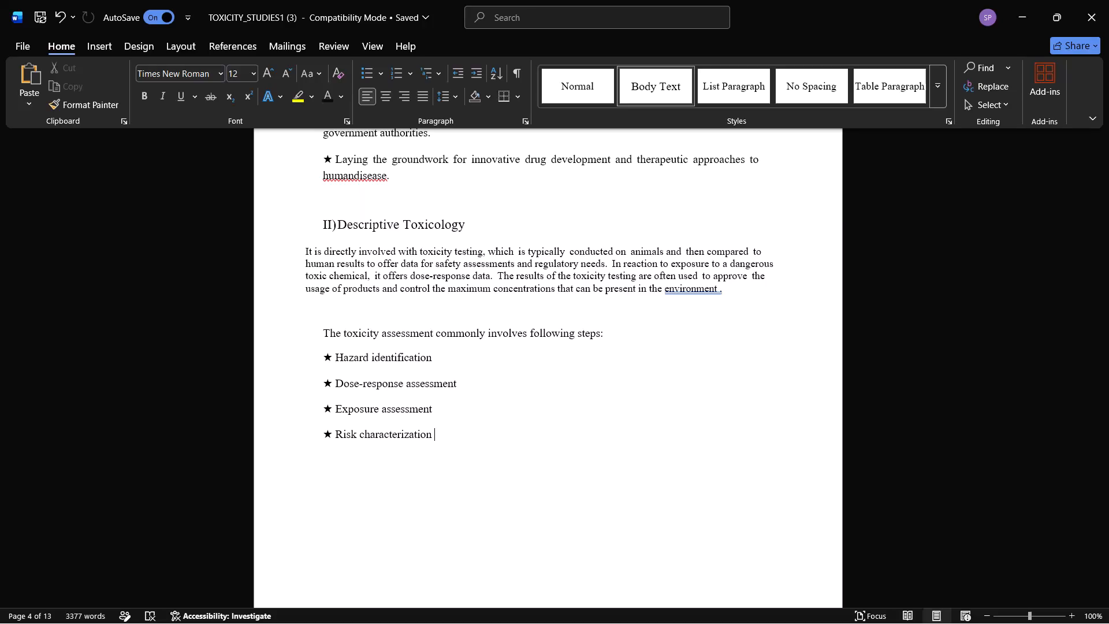
scroll(308, 577, "down", 5)
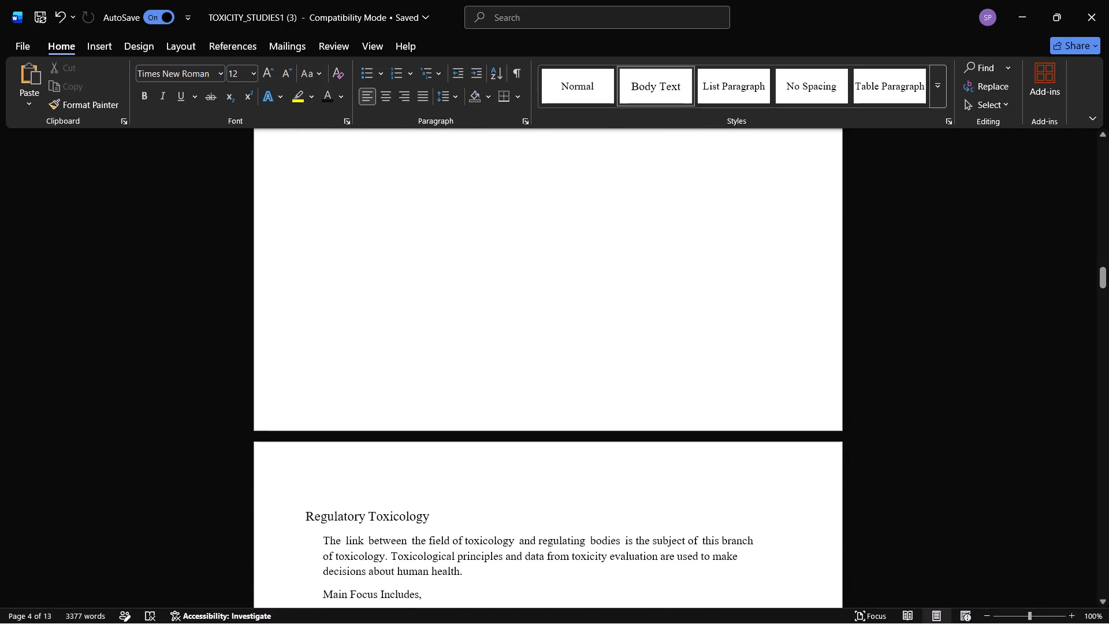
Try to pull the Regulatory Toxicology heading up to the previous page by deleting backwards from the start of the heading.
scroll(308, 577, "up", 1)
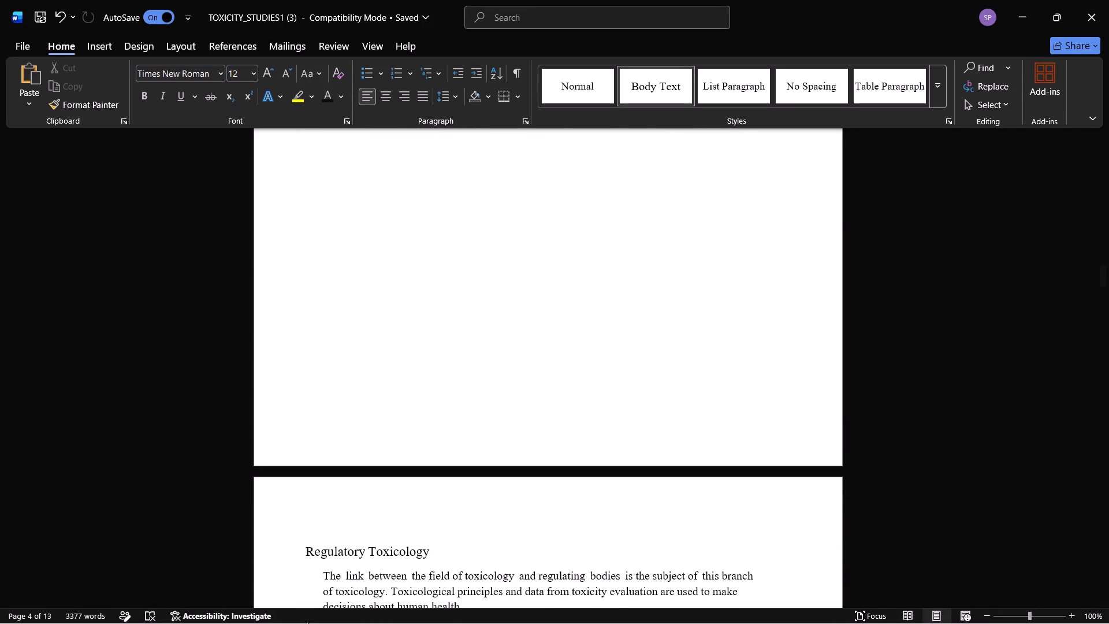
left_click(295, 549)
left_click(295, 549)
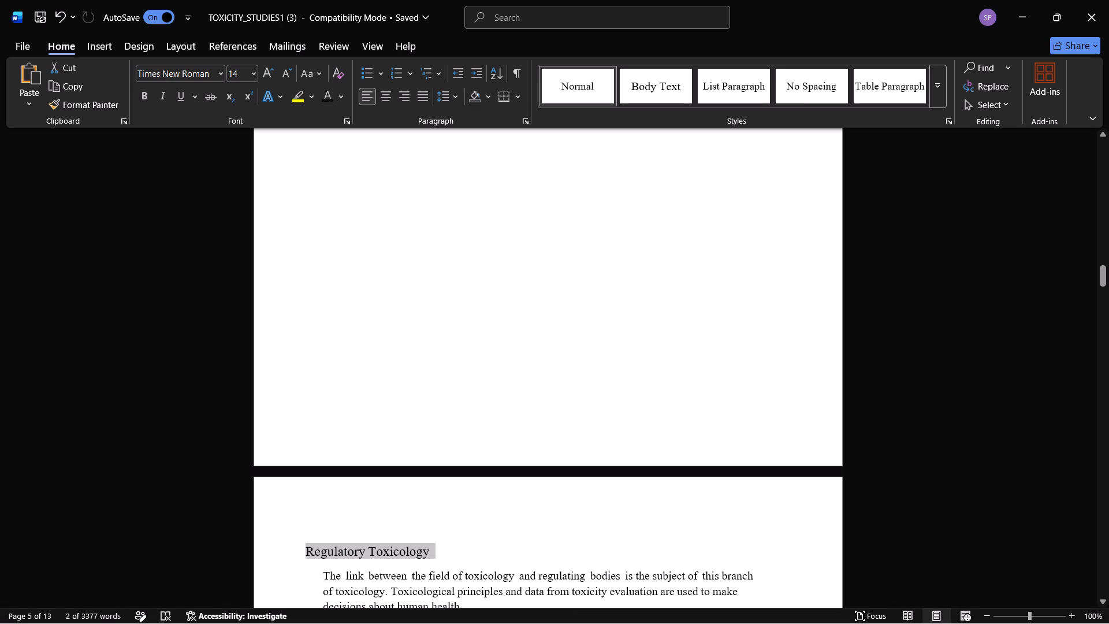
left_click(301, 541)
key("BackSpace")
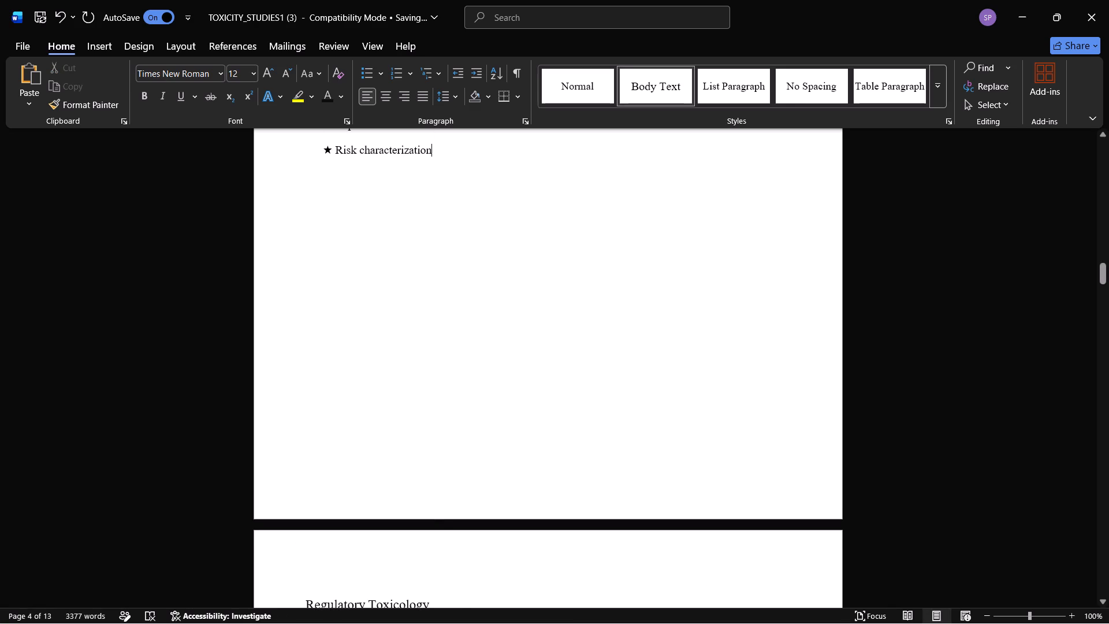
Add an unbulleted line below the "Risk characterization" bullet.
left_click(441, 151)
key("Return")
key("Return")
Copy the Regulatory Toxicology section from its heading through the governing-bodies bullet and paste it one blank line below the "Risk characterization" bullet.
scroll(441, 151, "up", 6)
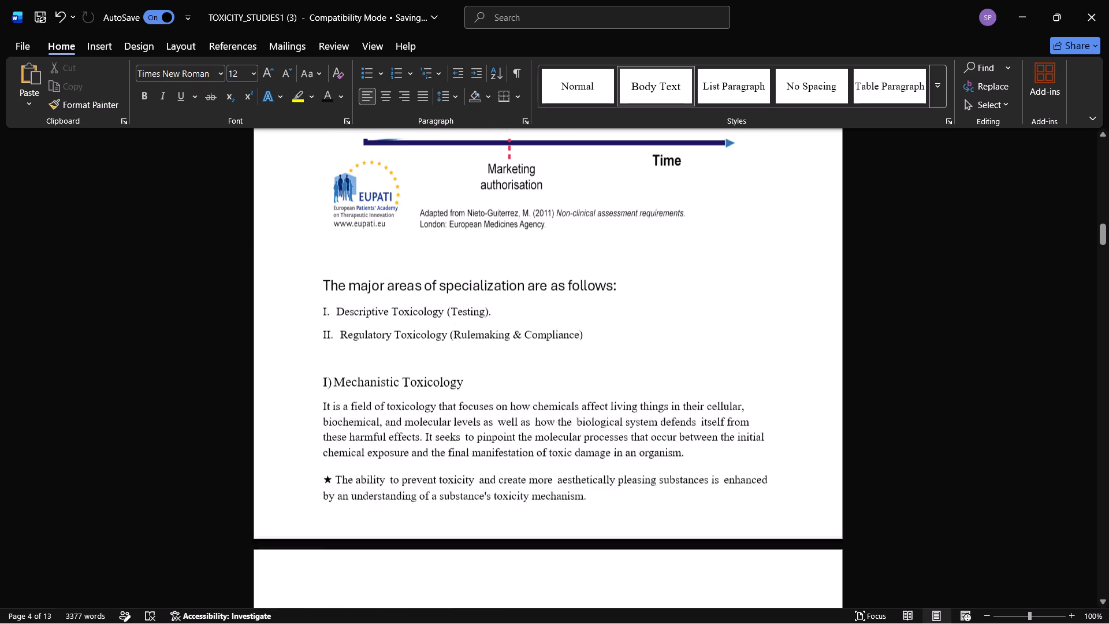
scroll(441, 151, "down", 8)
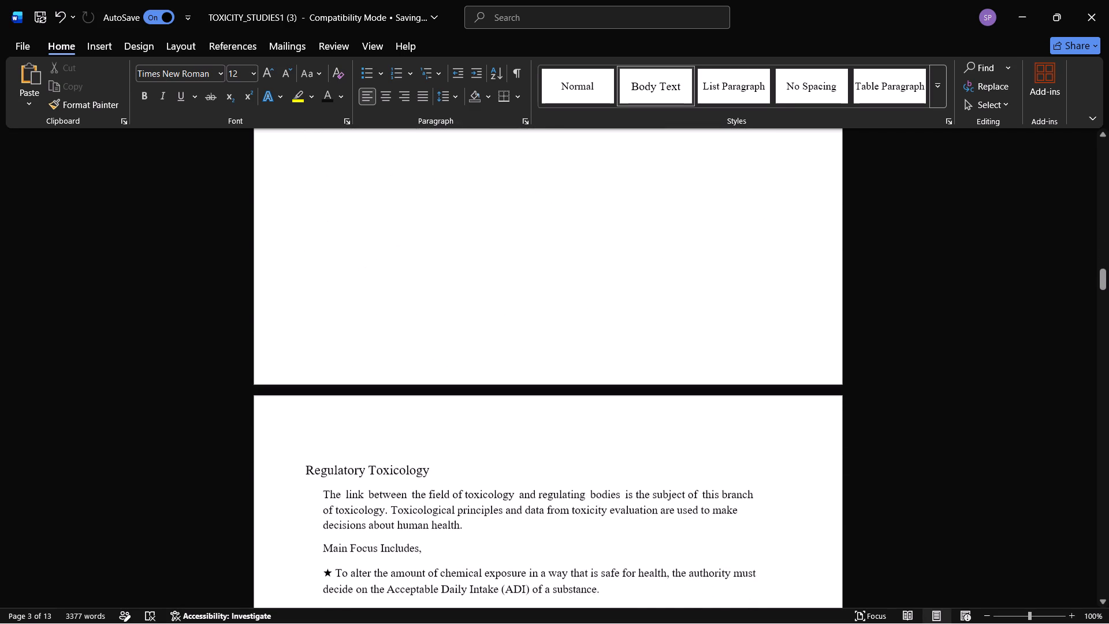
scroll(441, 151, "down", 1)
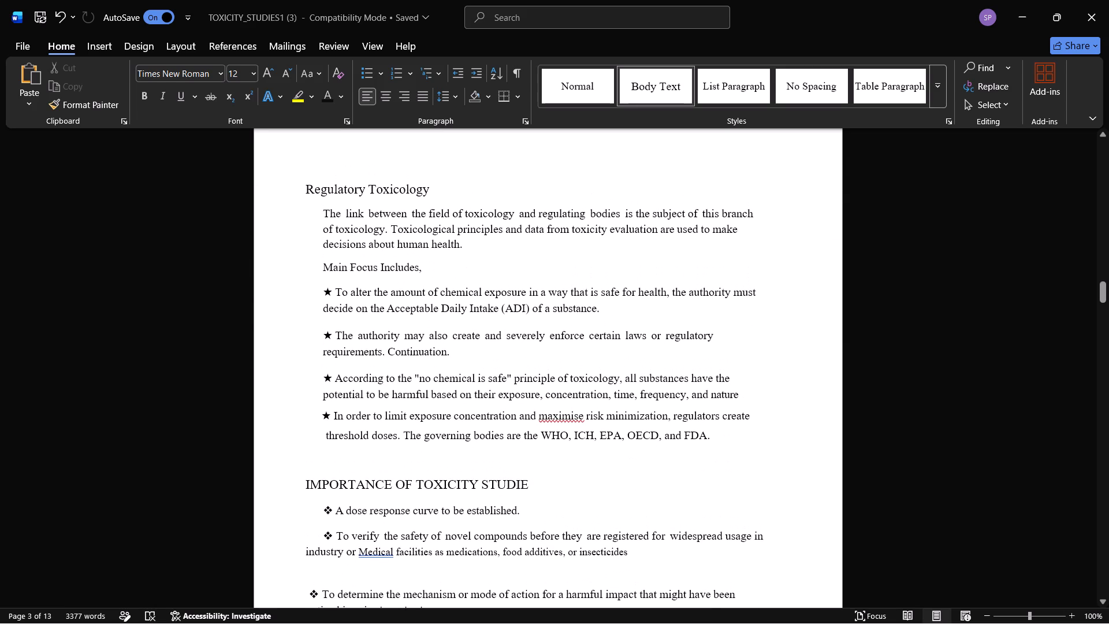
left_click_drag(300, 185, 657, 457)
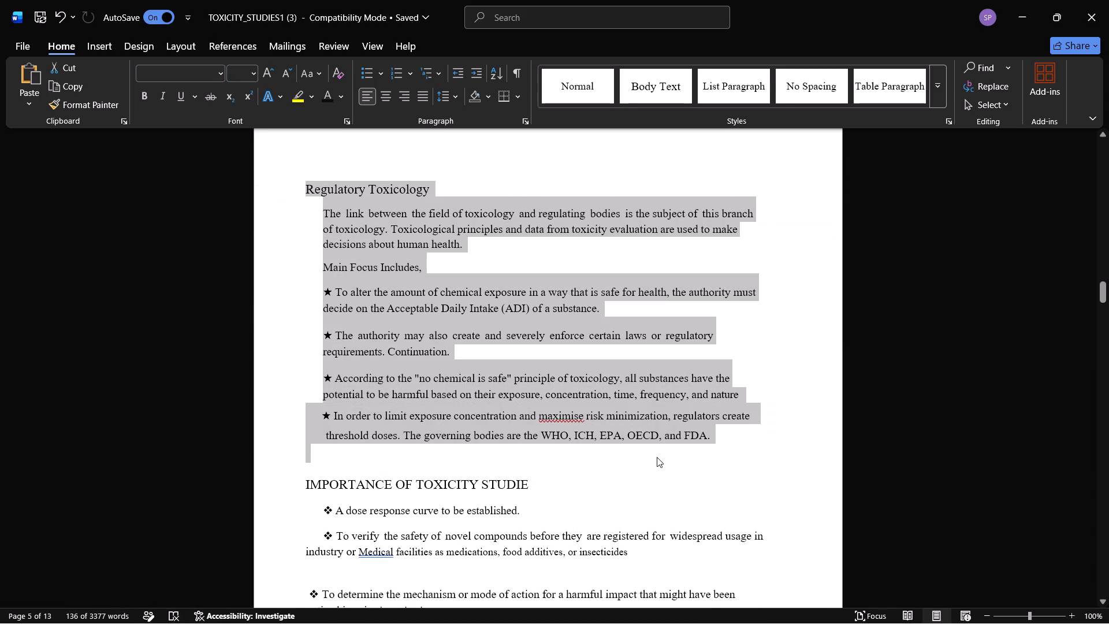
key("ctrl+c")
scroll(657, 457, "up", 2)
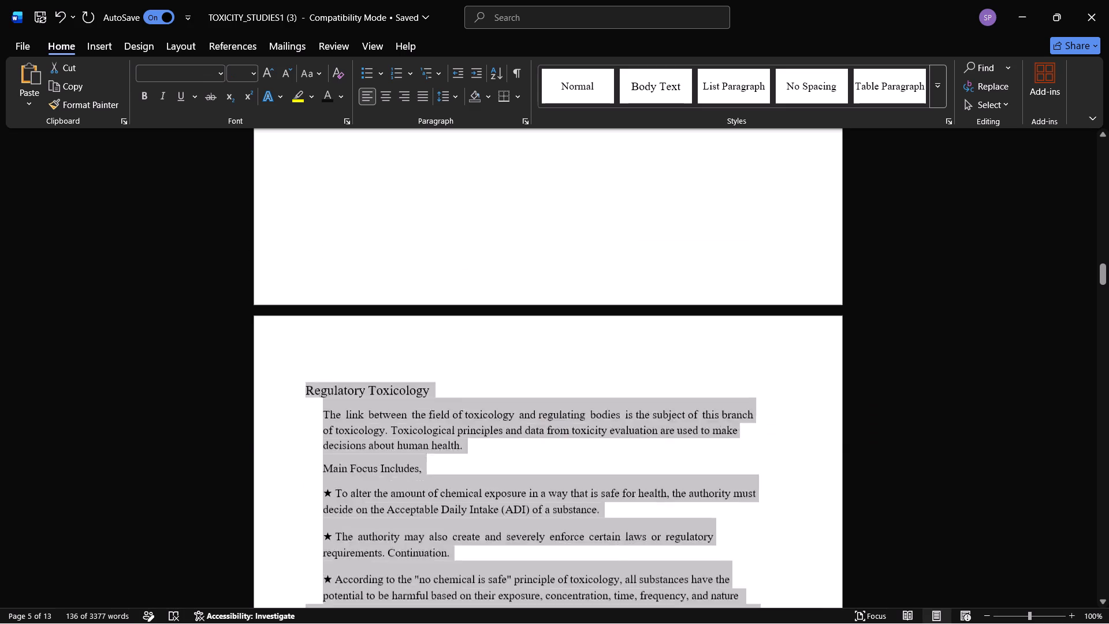
scroll(657, 457, "up", 1)
right_click(657, 457)
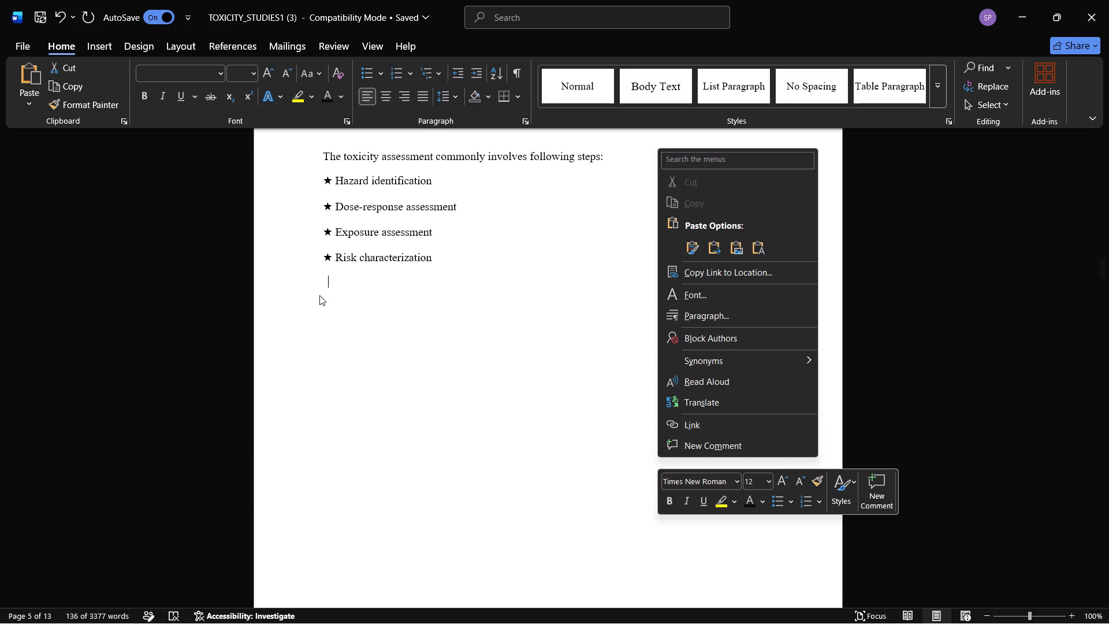
left_click(319, 295)
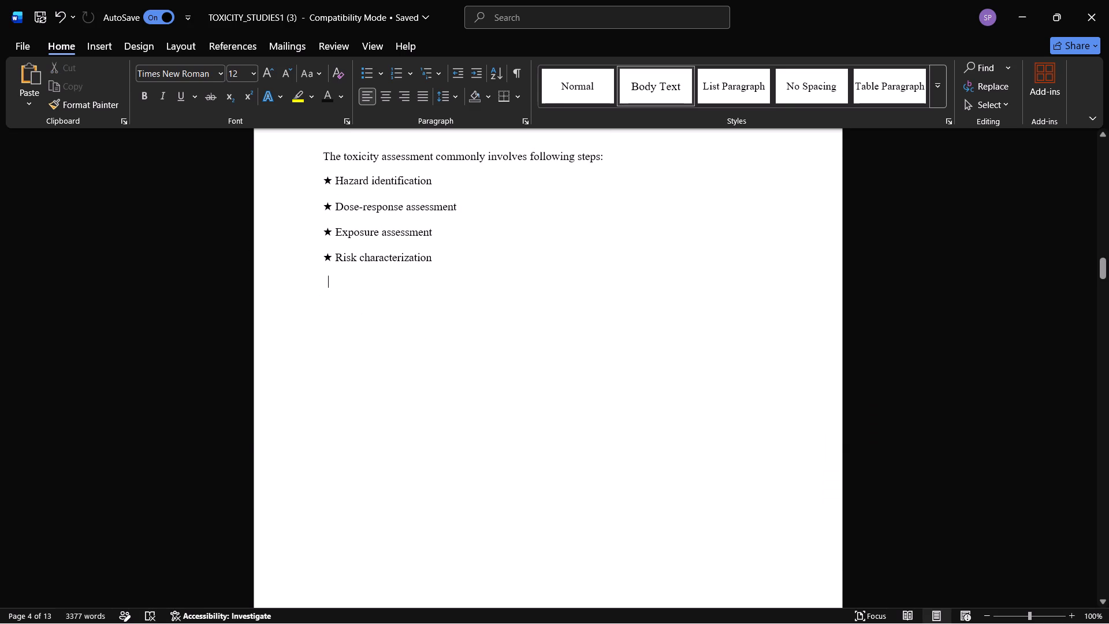
key("Return")
key("ctrl+v")
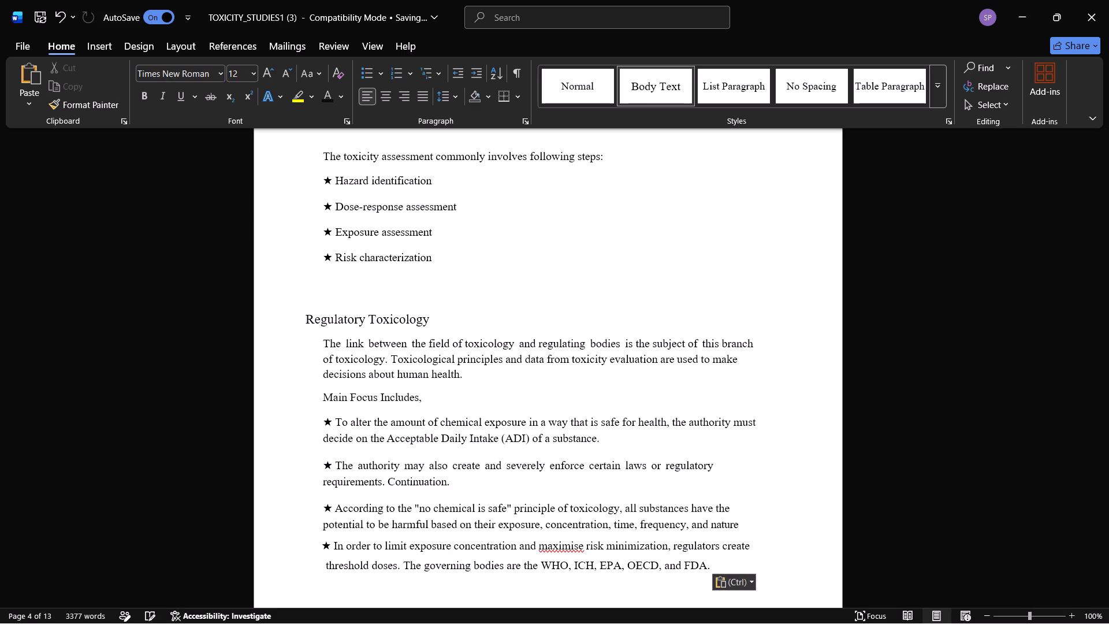
Indent the pasted Regulatory Toxicology heading with nine leading spaces.
left_click(295, 318)
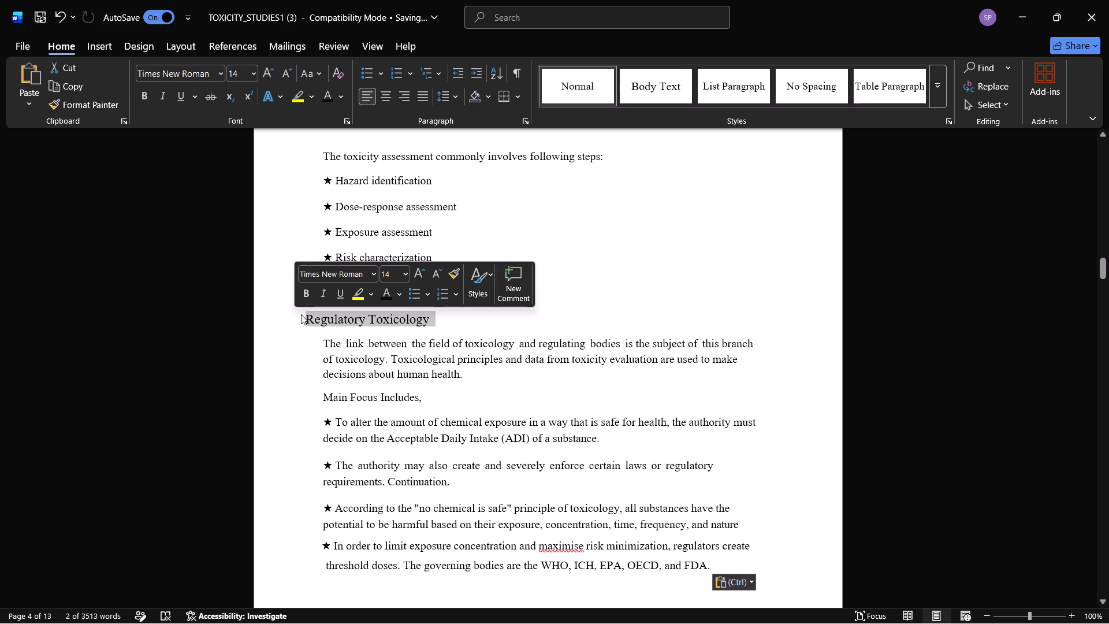
left_click(301, 314)
key("space")
key("space")
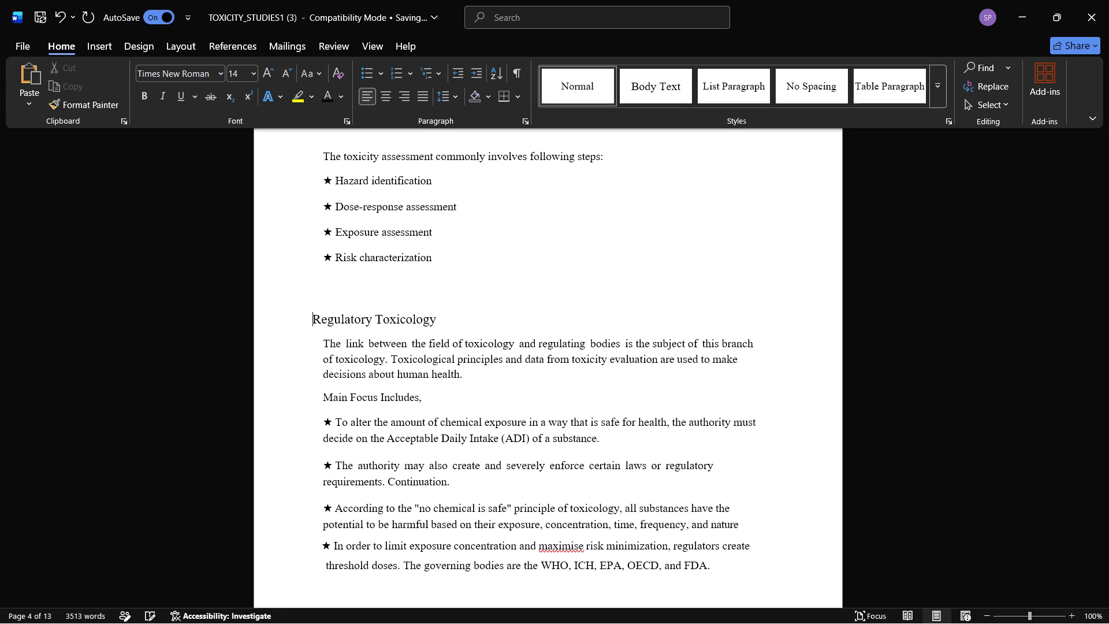
scroll(301, 314, "up", 1)
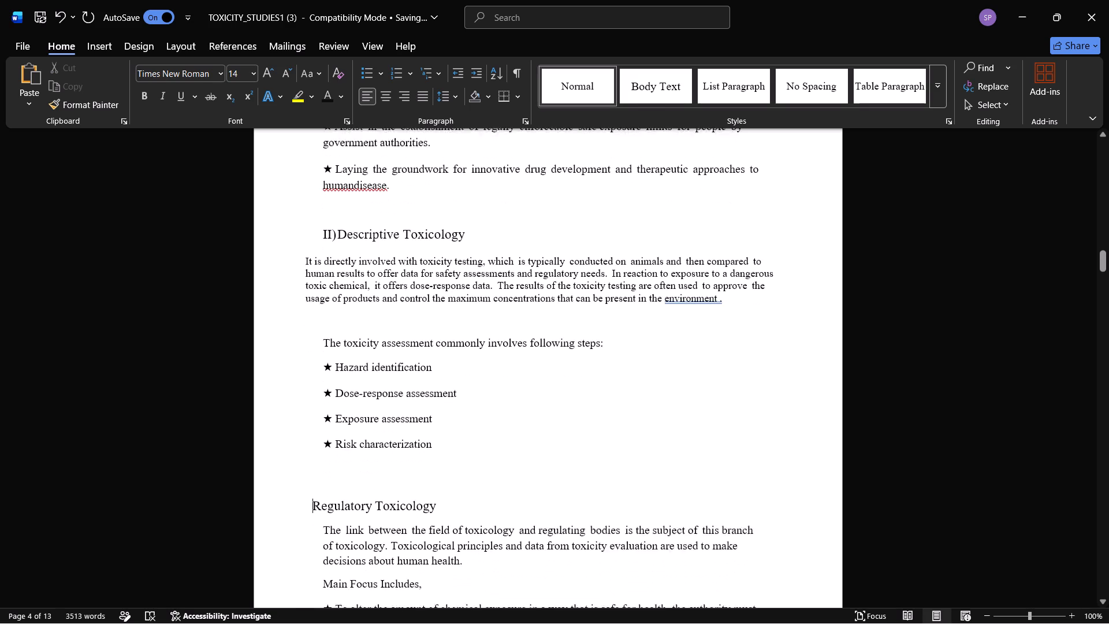
scroll(301, 314, "up", 1)
key("space")
key("space")
key("space")
key("space")
key("space")
key("space")
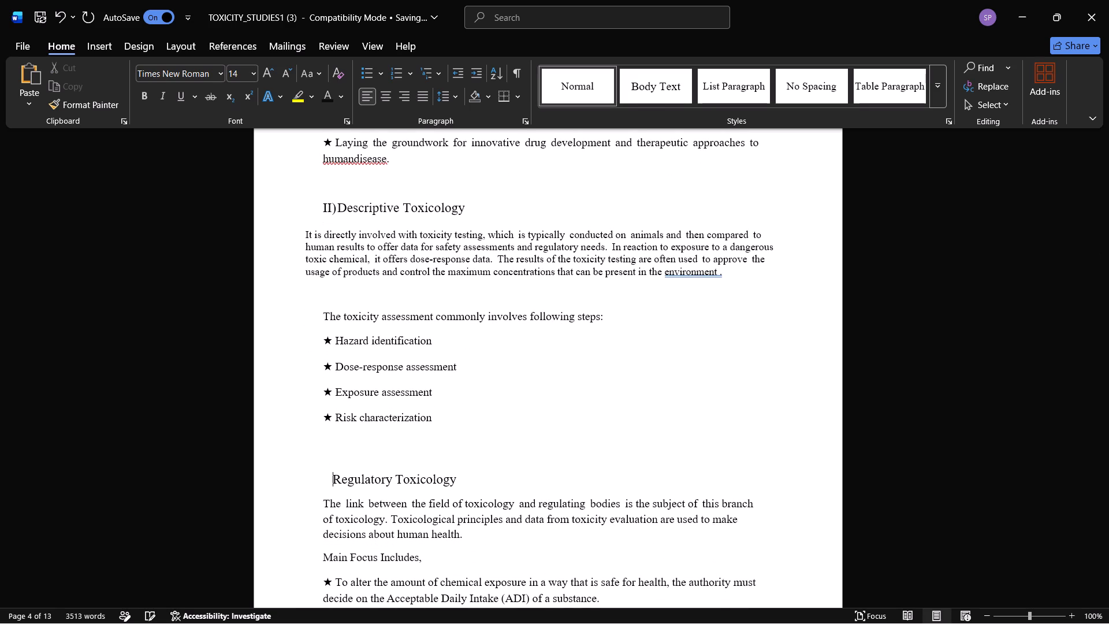
key("space")
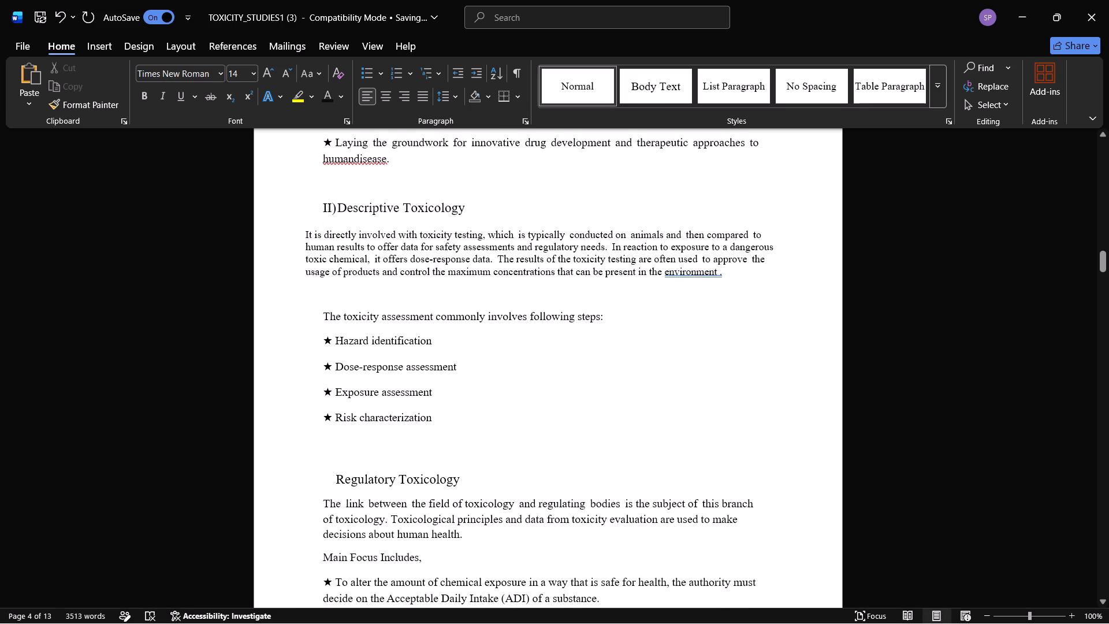
Indent the first line of the Descriptive Toxicology paragraph with three leading spaces.
left_click(296, 229)
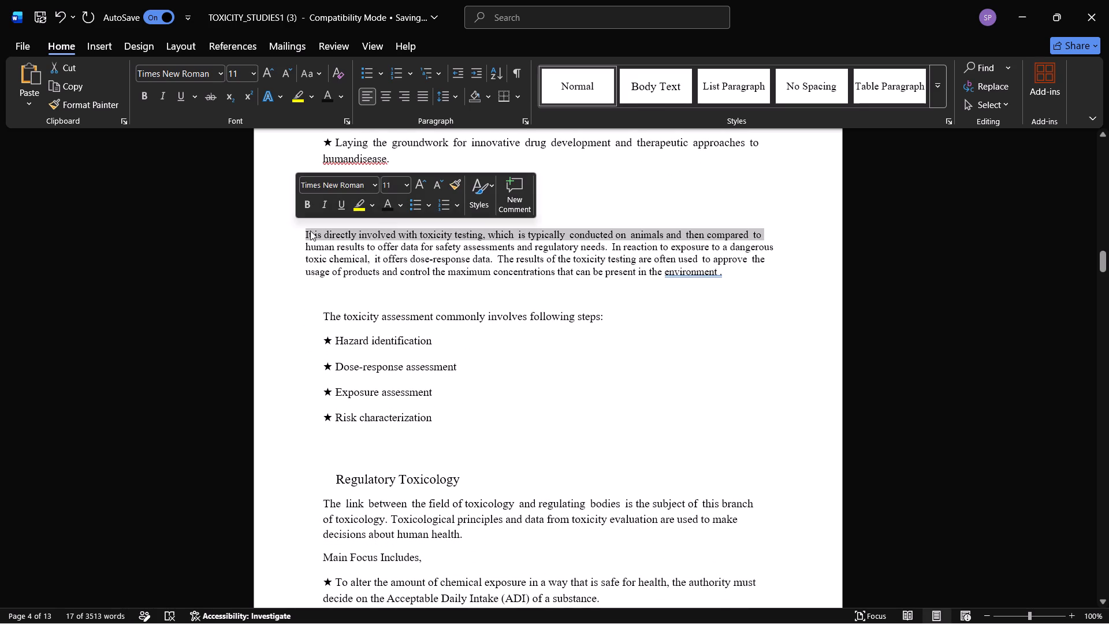
left_click(299, 231)
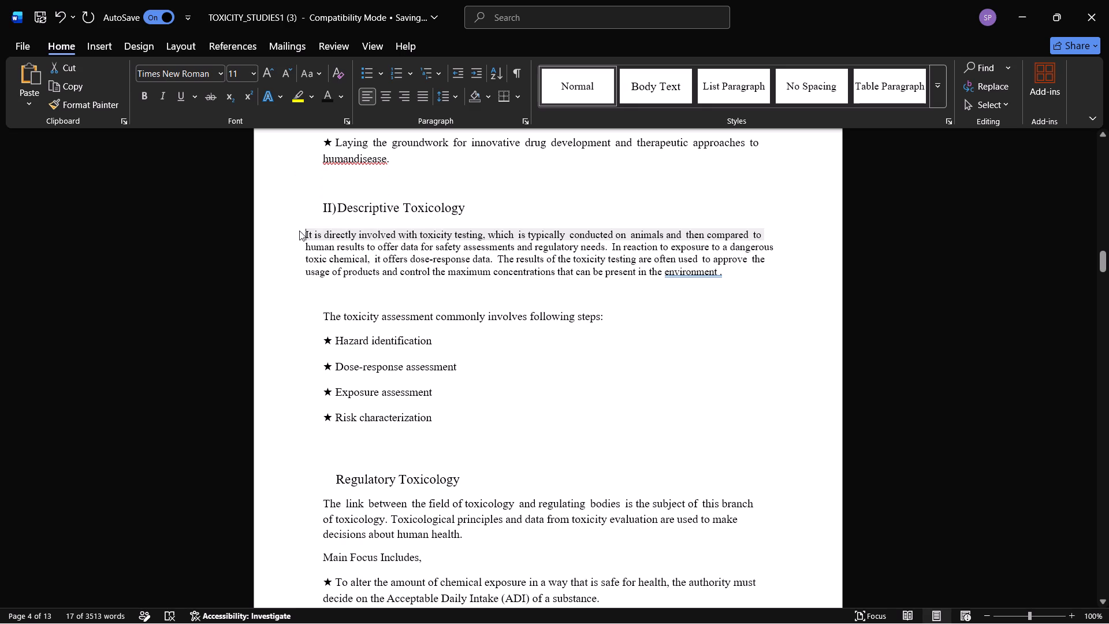
key("space")
key("space")
key("space")
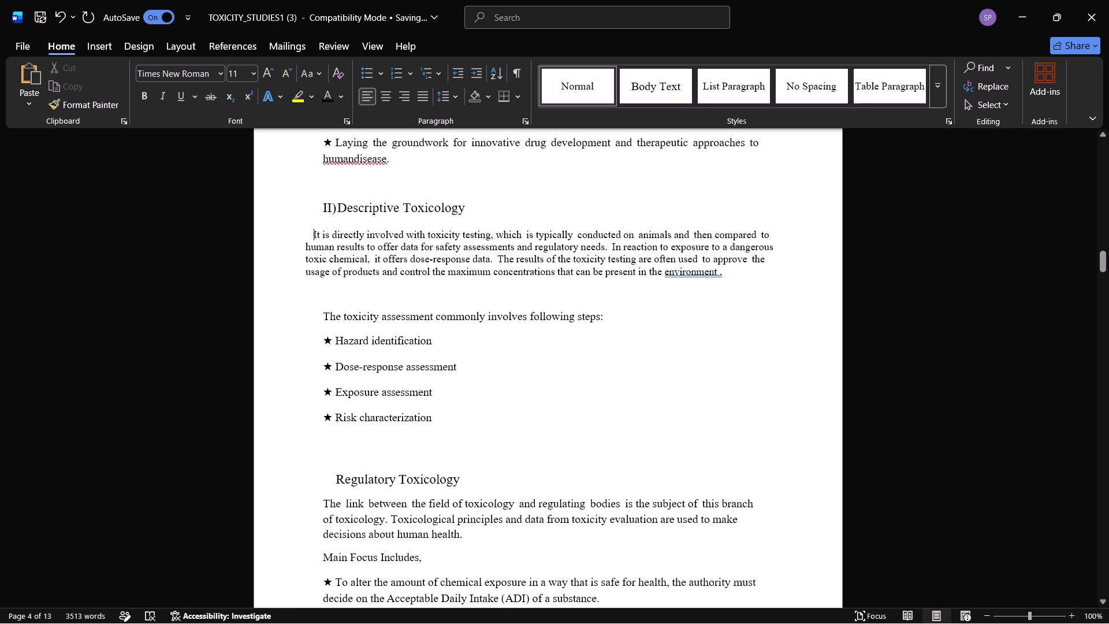
Try to indent the second line of the Descriptive Toxicology paragraph with two leading spaces.
left_click(295, 243)
key("space")
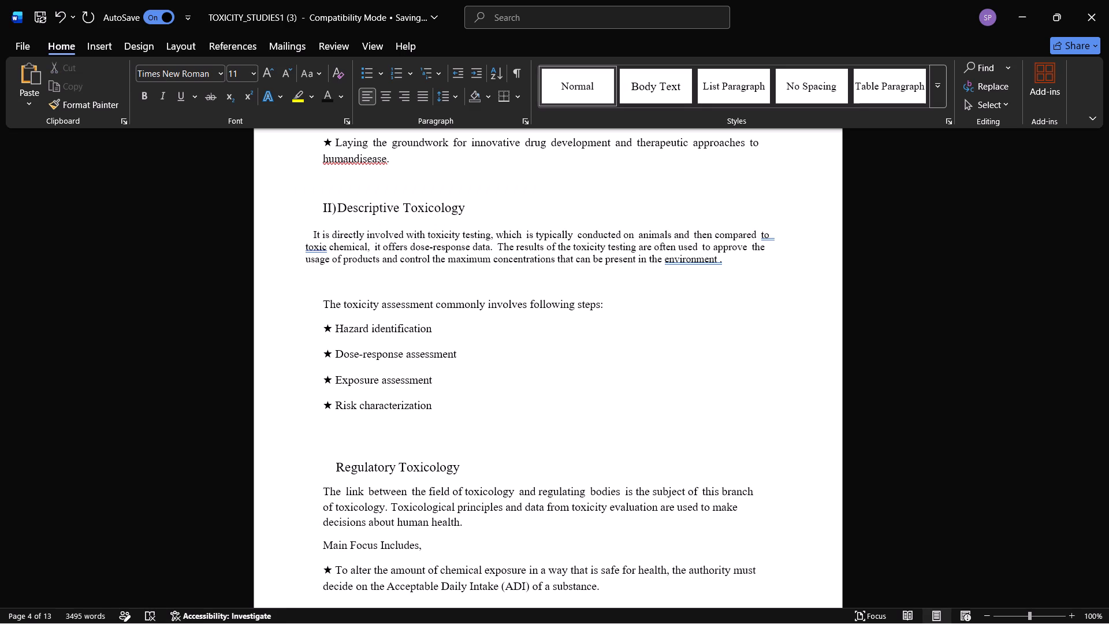
key("space")
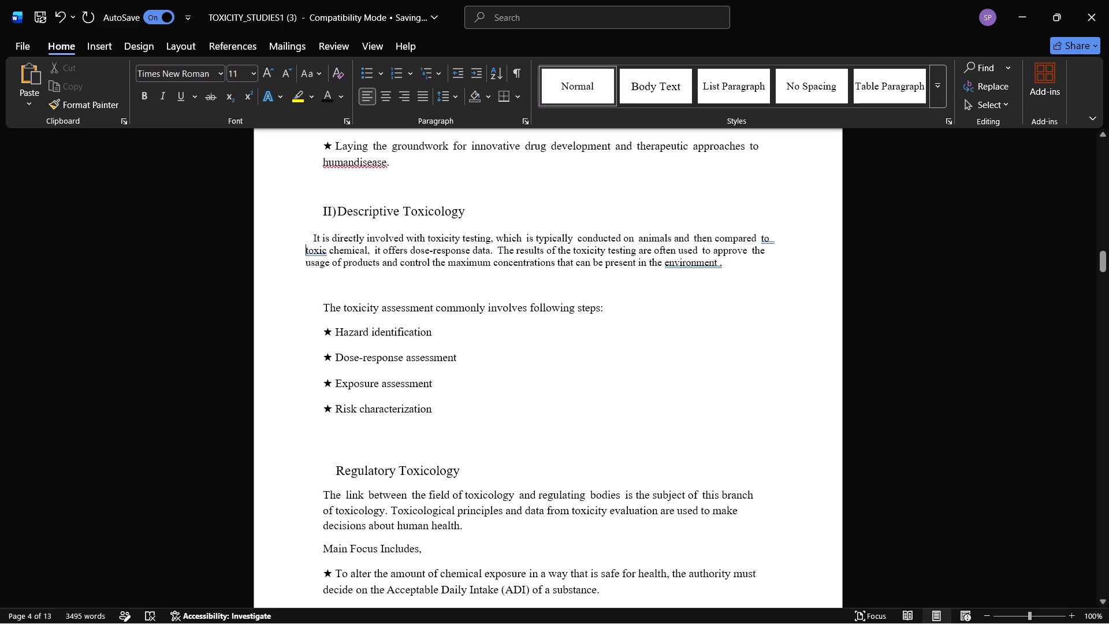
left_click(301, 252)
Delete one trailing space each from the first line and the end of the Descriptive Toxicology paragraph.
left_click(795, 235)
key("BackSpace")
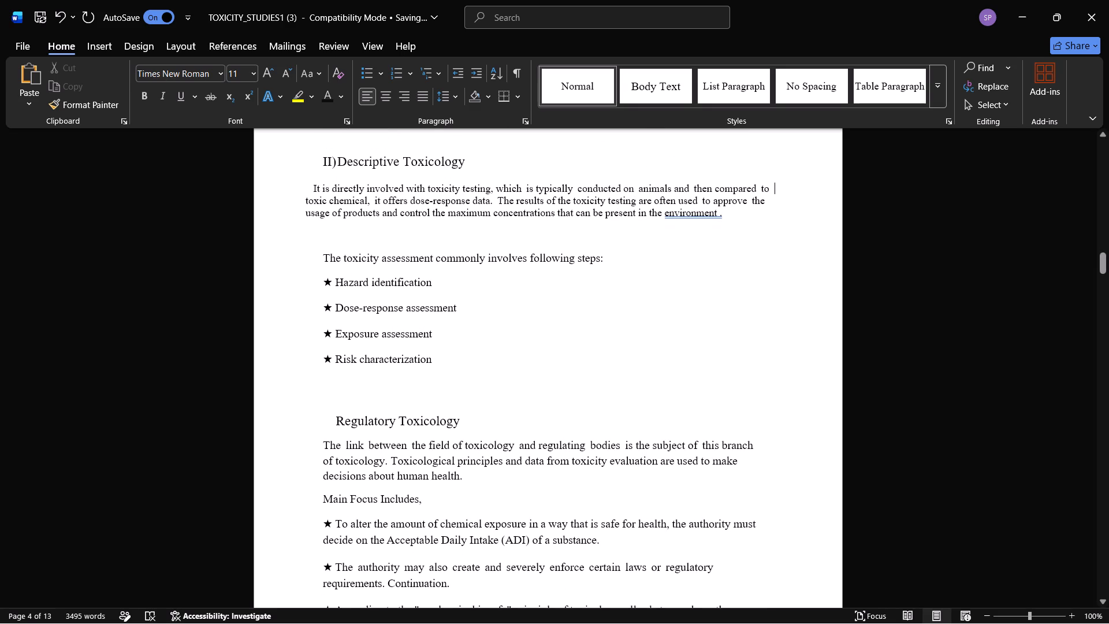
left_click(732, 210)
key("BackSpace")
Copy the numeral III) from the ResearchGate article in Chrome and paste it before the Regulatory Toxicology heading in the Word document.
scroll(732, 210, "up", 1)
scroll(732, 210, "down", 1)
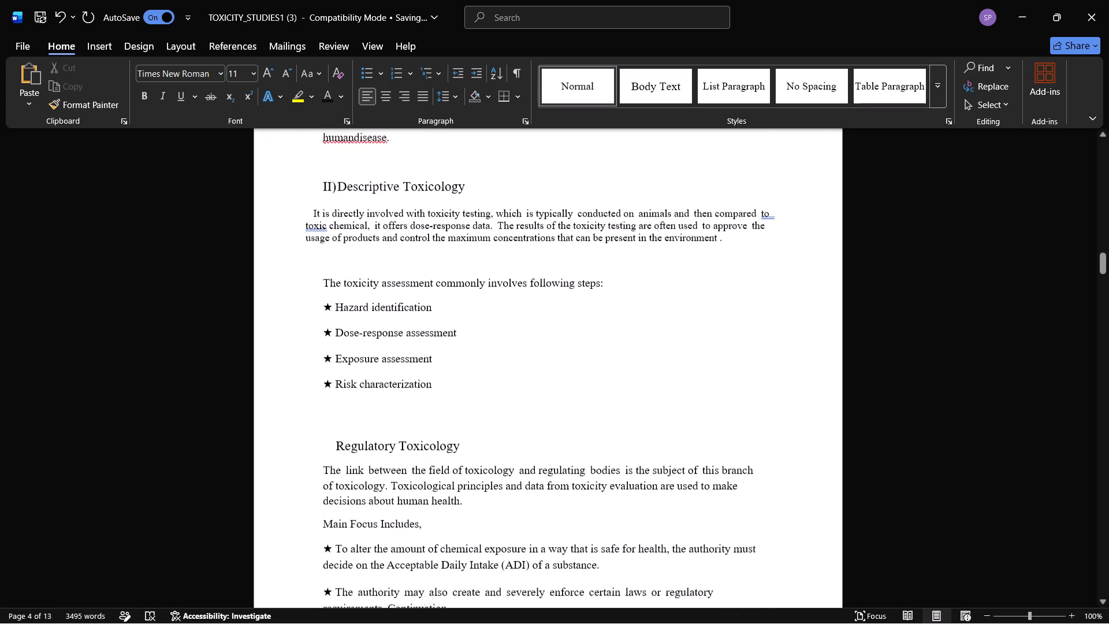
scroll(732, 210, "down", 1)
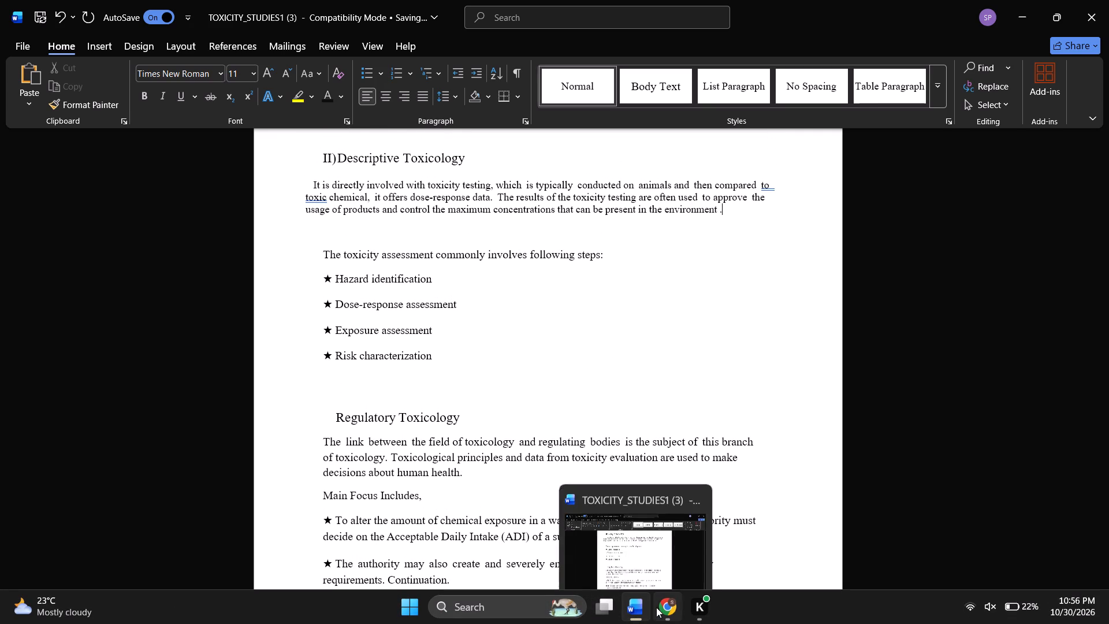
left_click(657, 607)
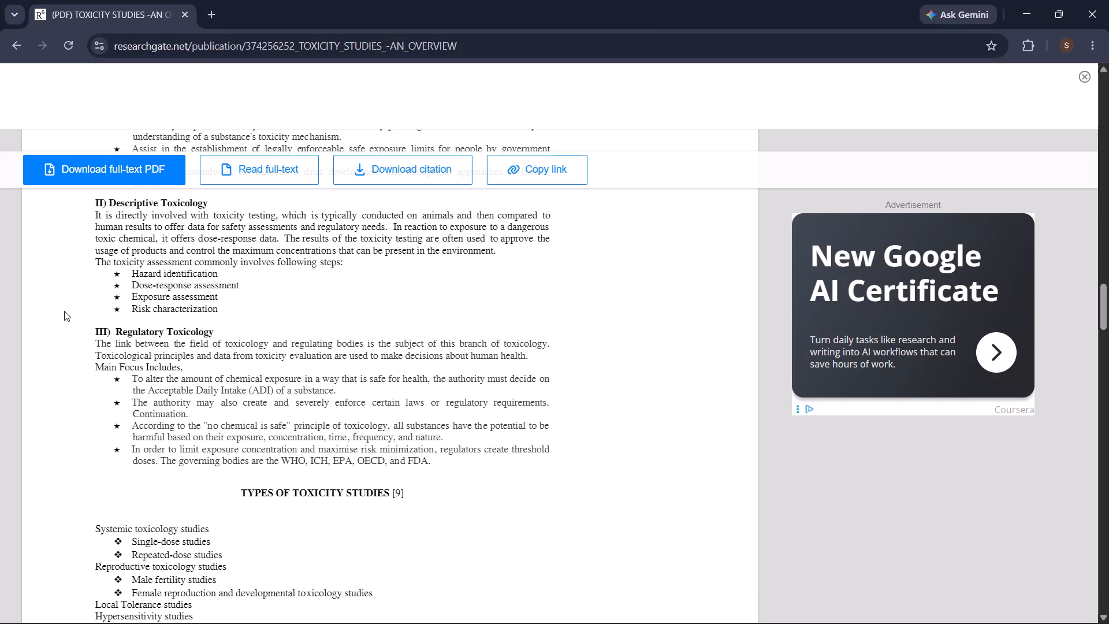
left_click_drag(88, 332, 98, 335)
left_click_drag(98, 335, 111, 336)
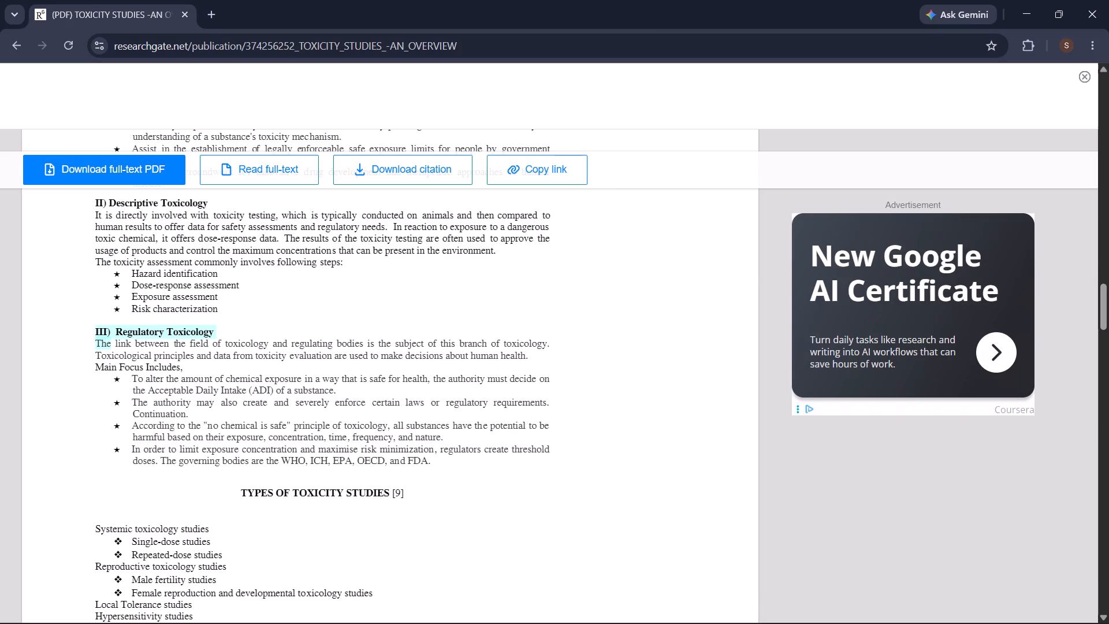
left_click(111, 330)
left_click_drag(111, 330, 83, 328)
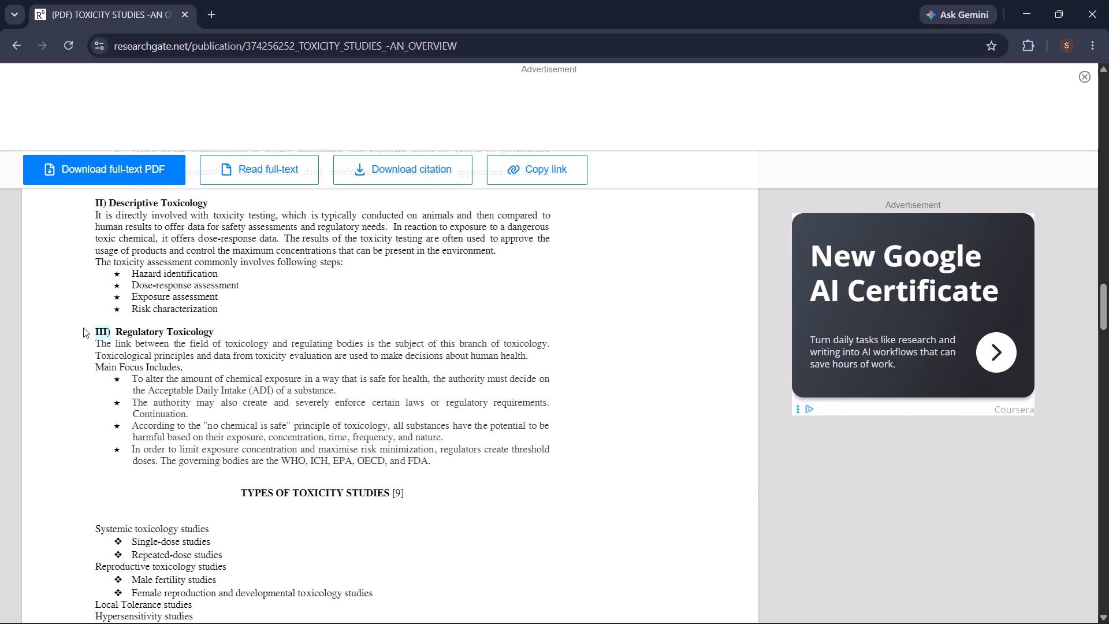
key("ctrl+c")
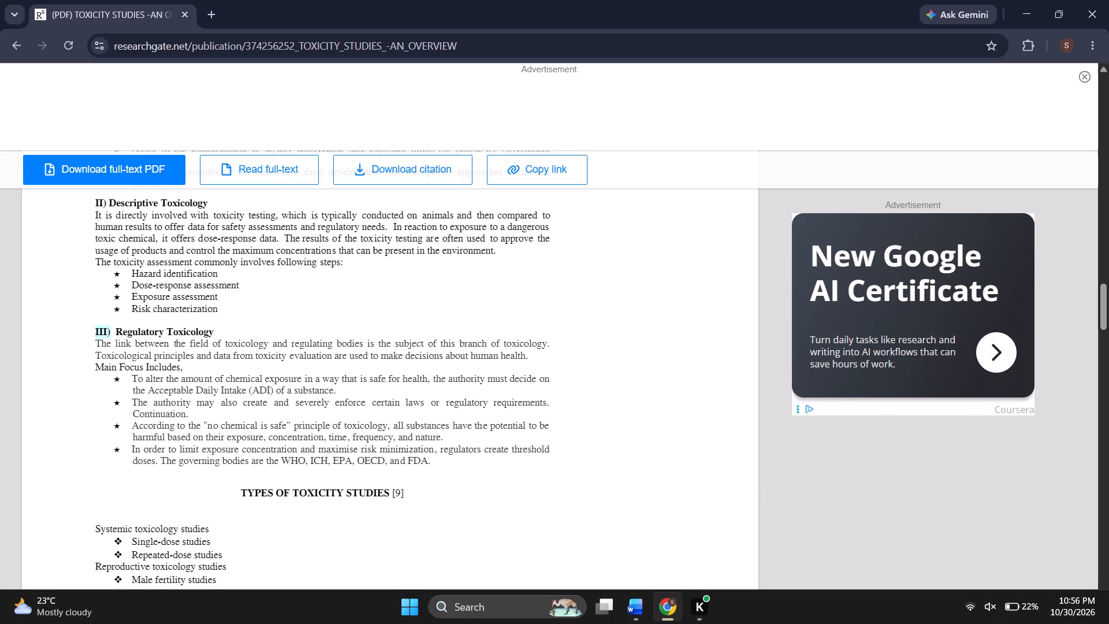
left_click(632, 610)
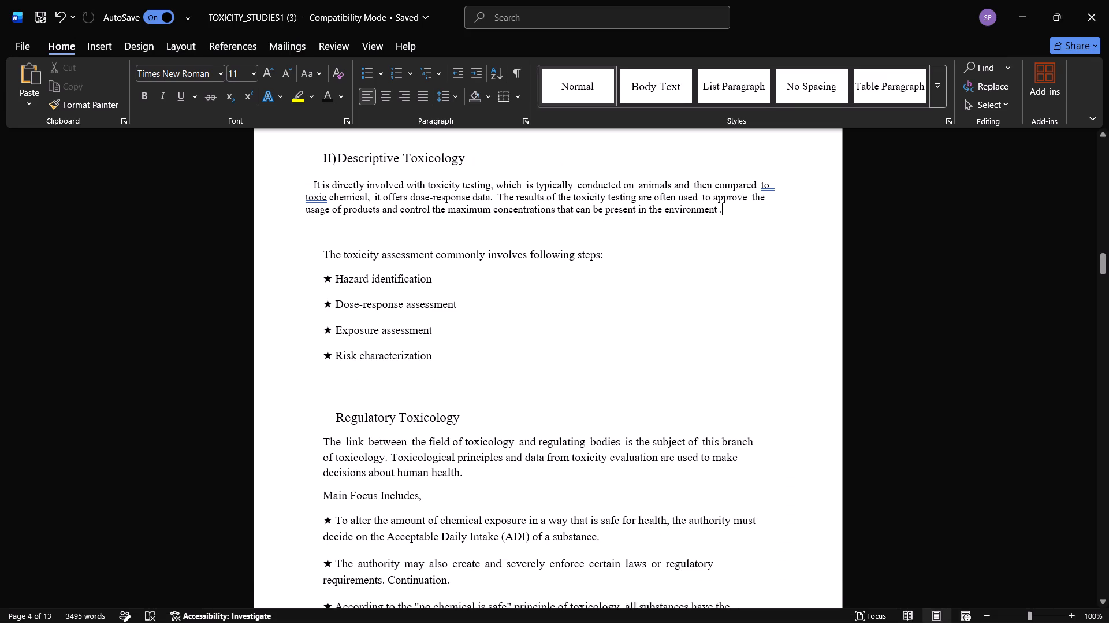
left_click(332, 414)
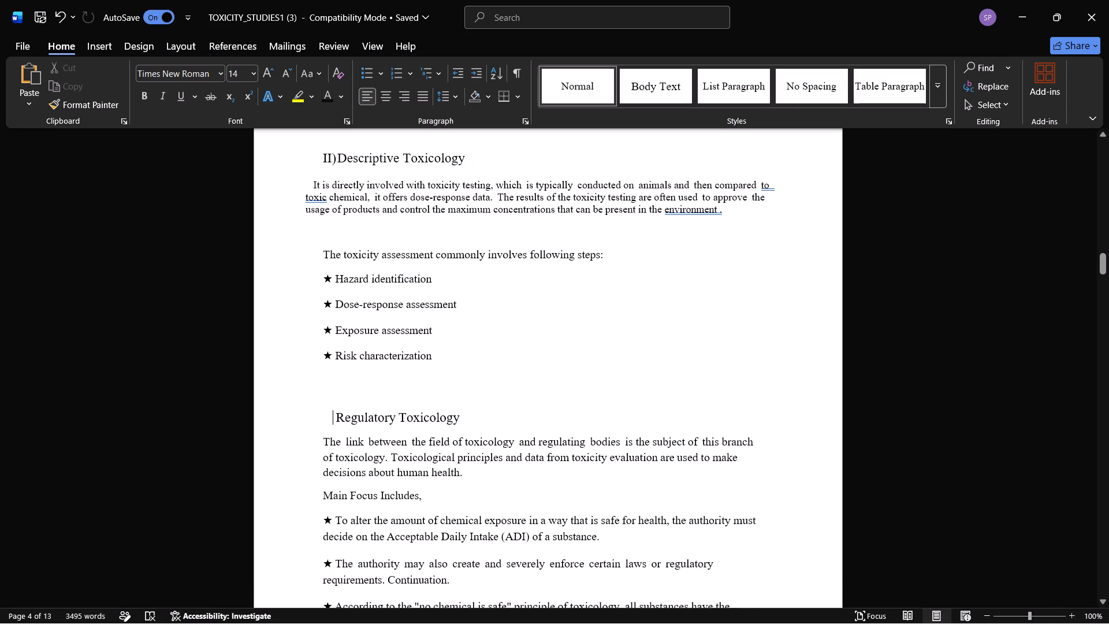
left_click(332, 414)
key("ctrl+v")
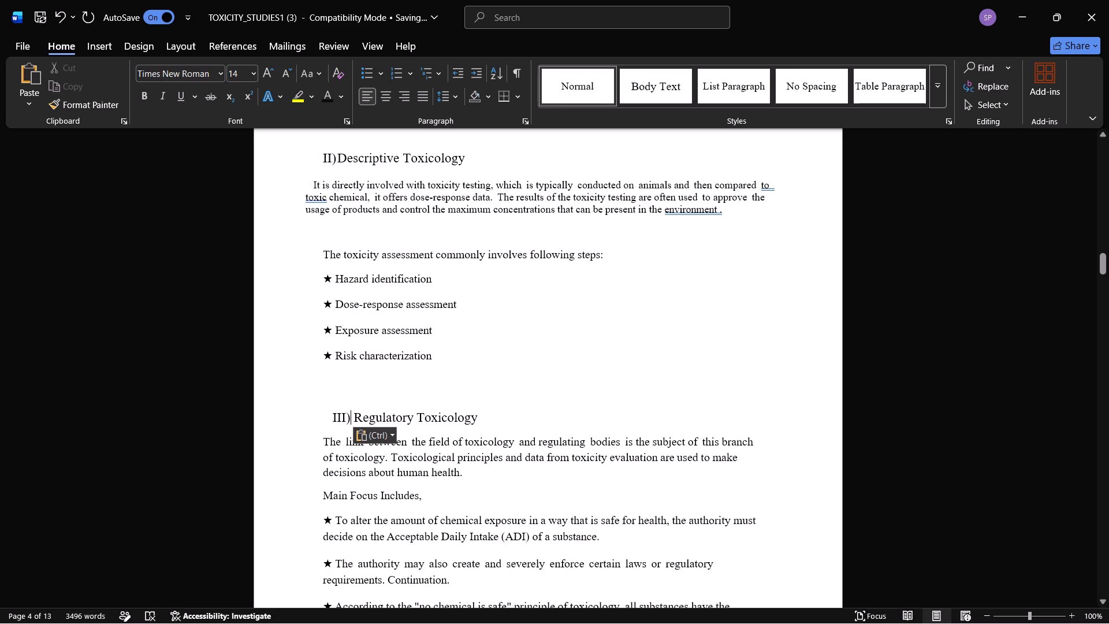
Remove the space before the final period of the Descriptive Toxicology paragraph.
left_click(734, 207)
key("BackSpace")
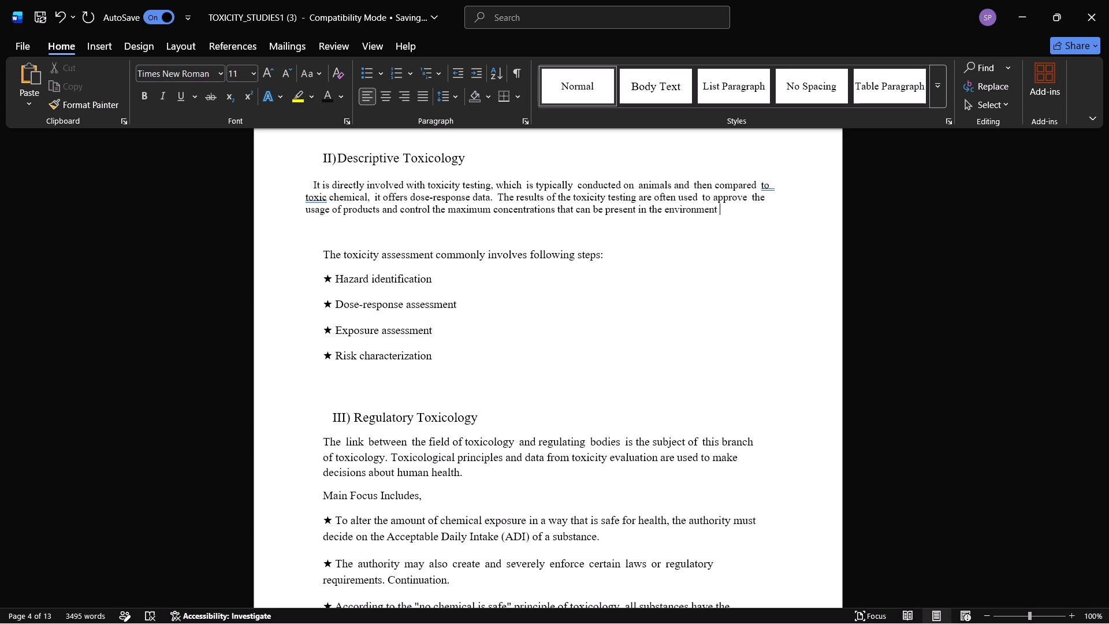
key("BackSpace")
key("period")
Increase the font size of the whole Descriptive Toxicology paragraph to 12.
left_click(255, 68)
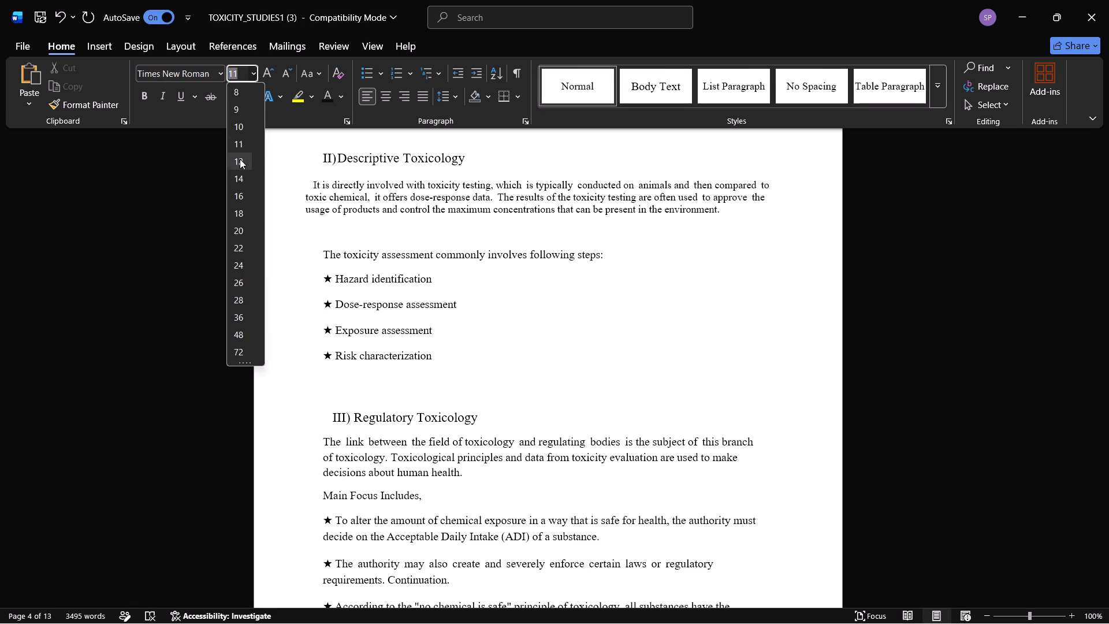
left_click(240, 172)
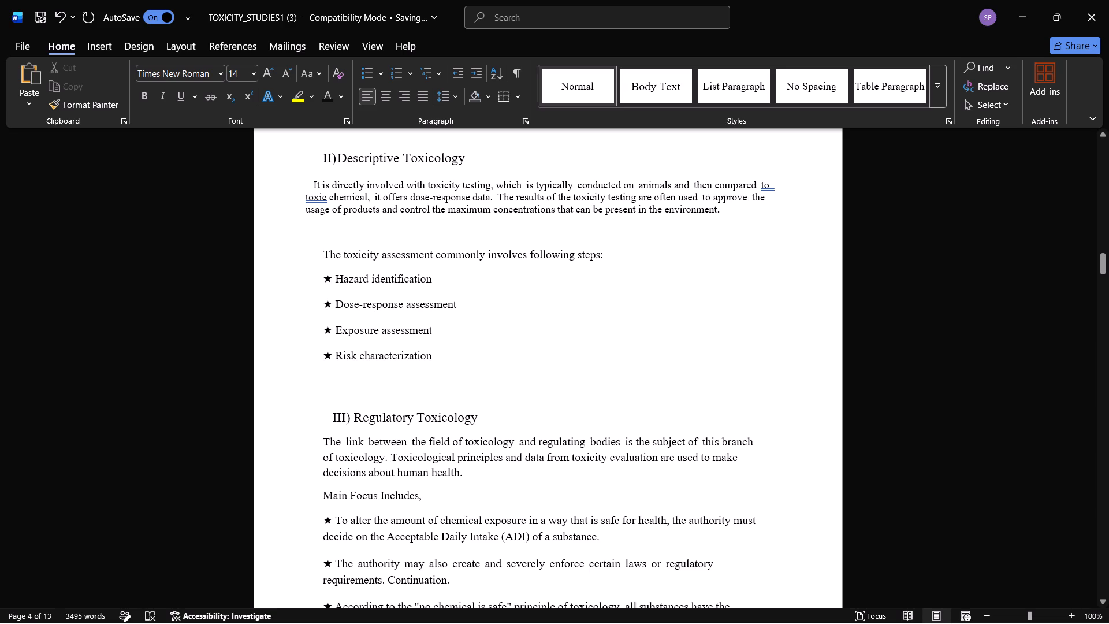
scroll(341, 221, "up", 1)
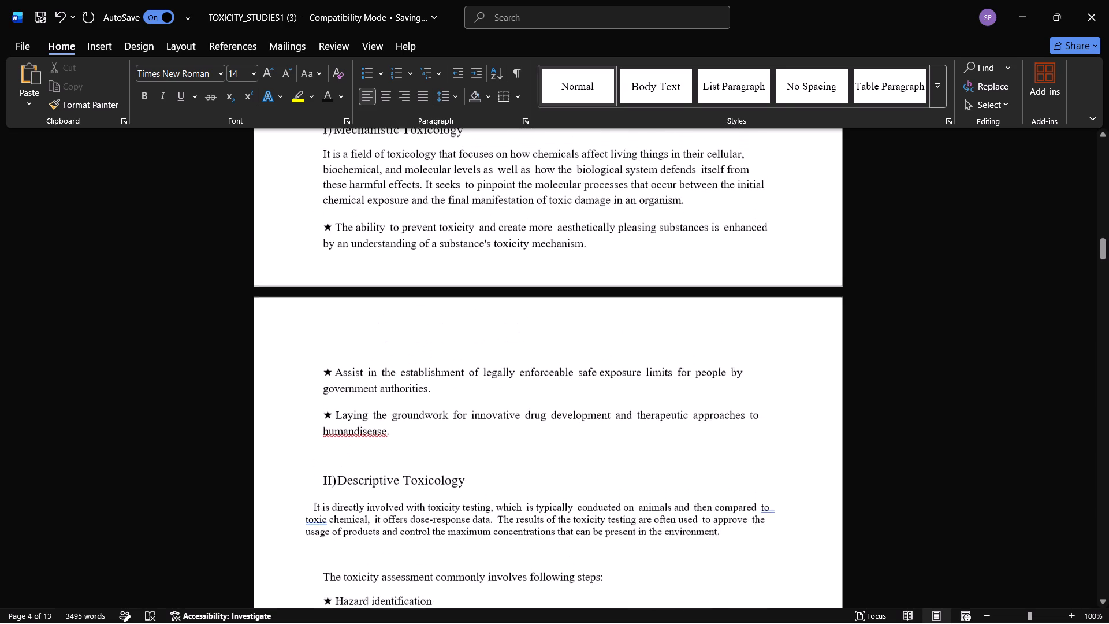
scroll(341, 221, "up", 1)
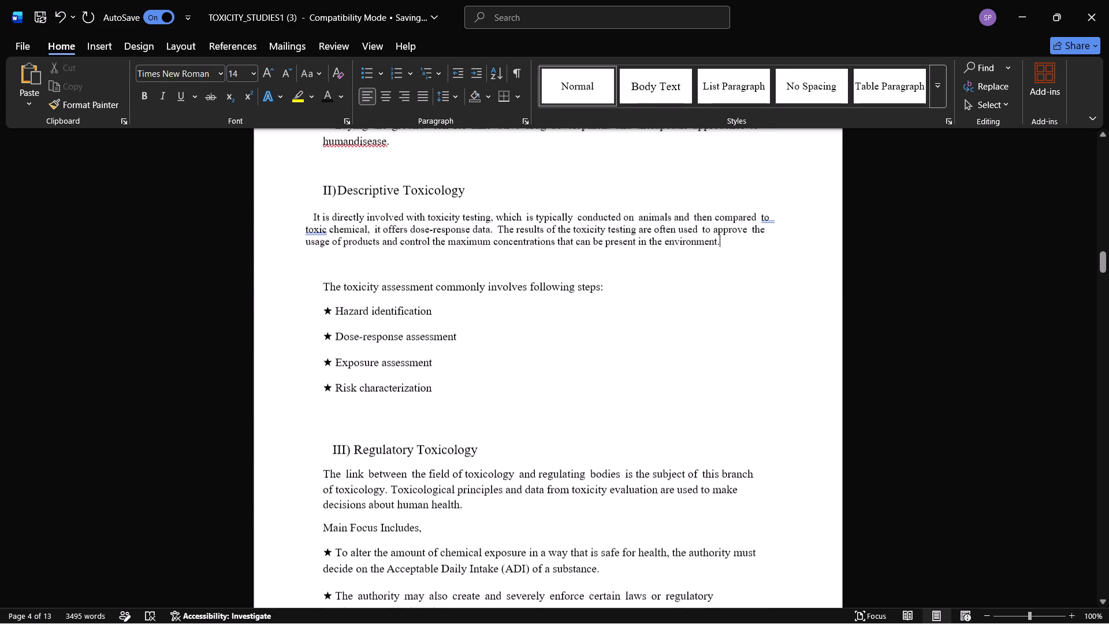
scroll(341, 221, "up", 1)
left_click_drag(301, 218, 466, 265)
left_click(270, 76)
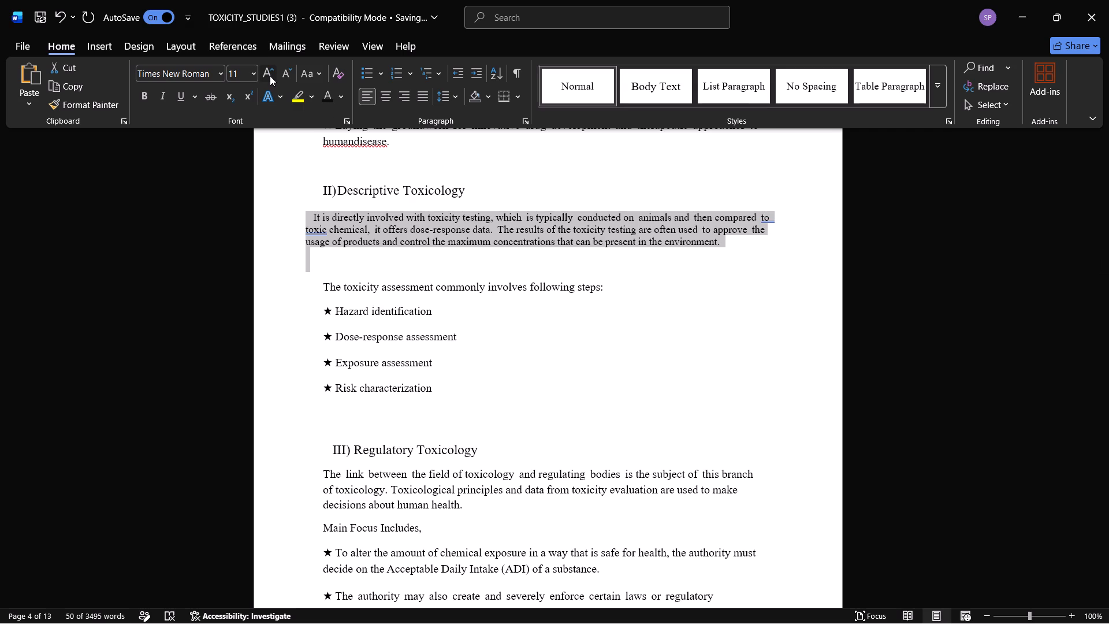
Delete the duplicate, unnumbered Regulatory Toxicology section on page 5, from its heading through the governing bodies line.
scroll(318, 318, "down", 1)
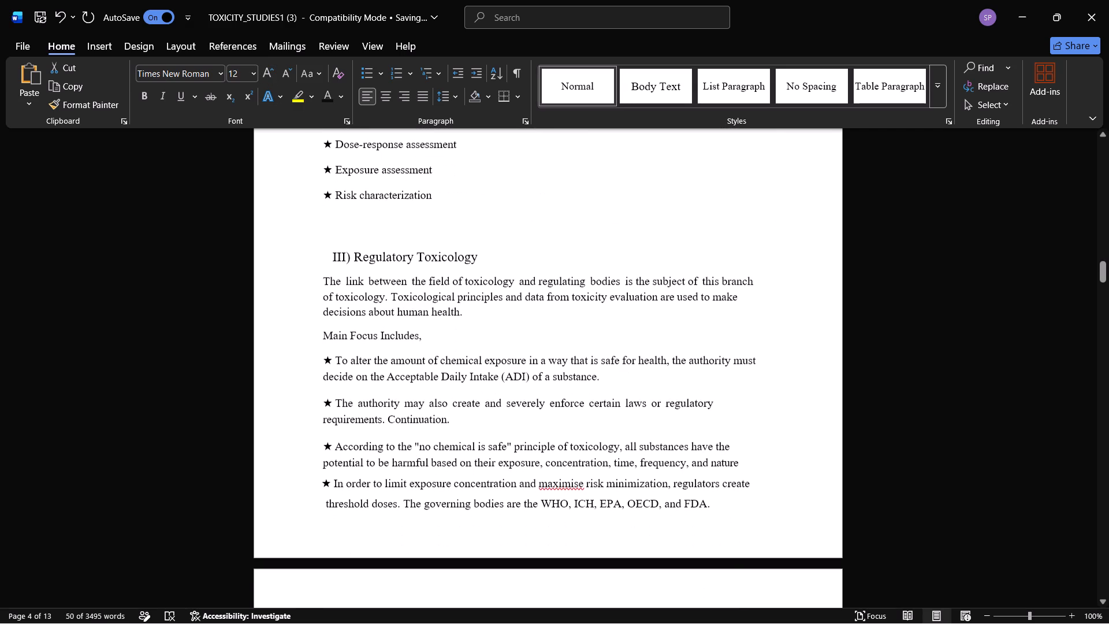
left_click_drag(313, 288, 548, 532)
left_click(296, 346)
scroll(296, 346, "down", 1)
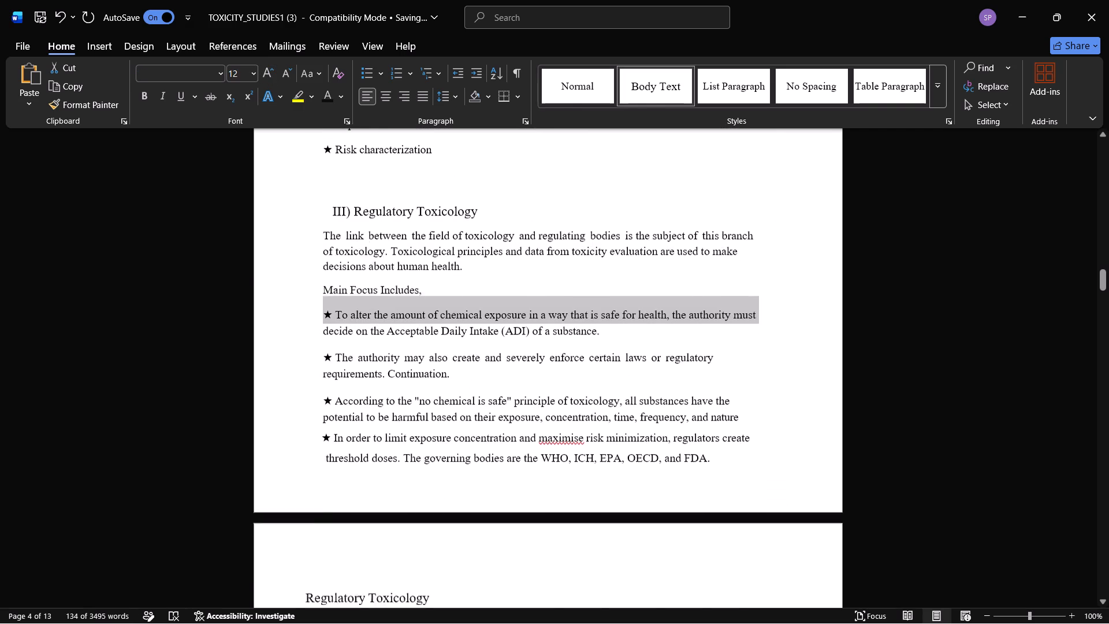
scroll(296, 346, "down", 1)
scroll(296, 346, "up", 1)
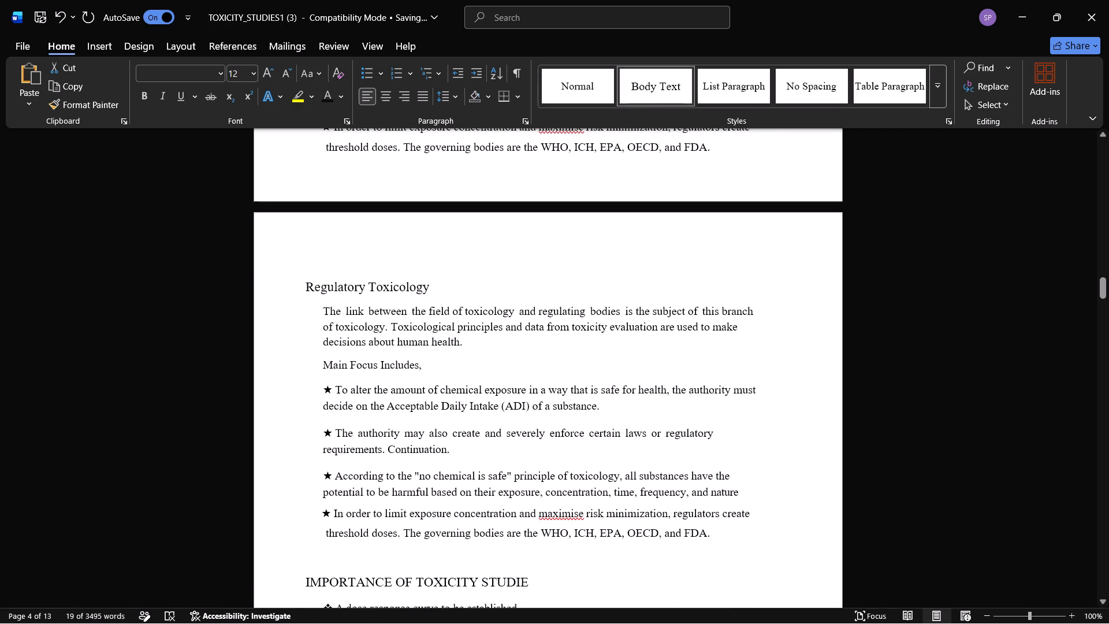
left_click_drag(294, 297, 529, 529)
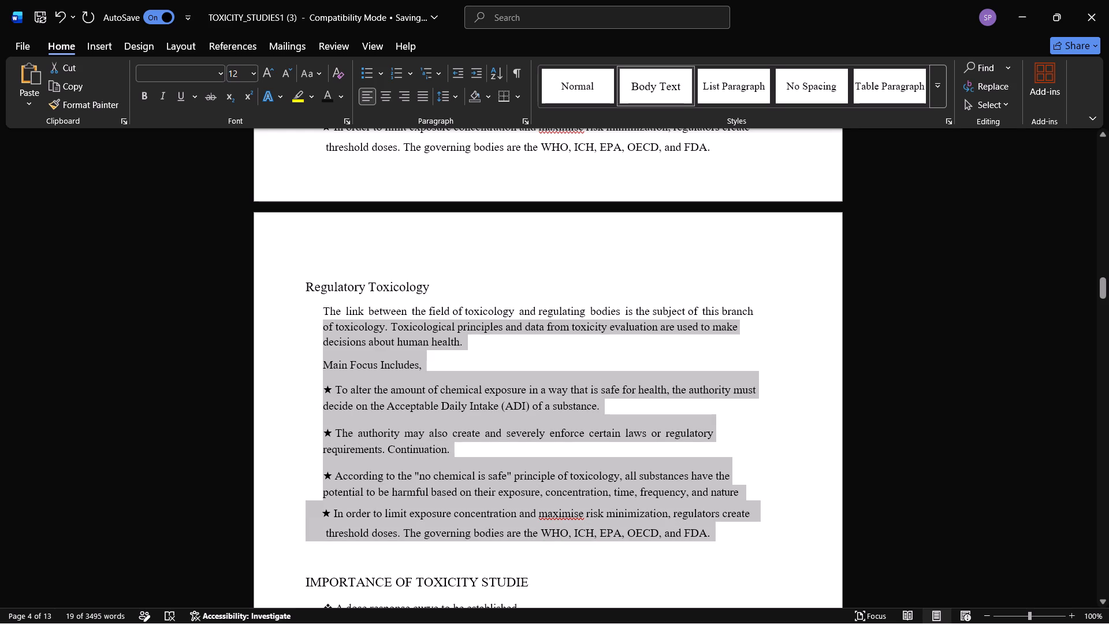
left_click_drag(529, 529, 530, 531)
double_click(303, 278)
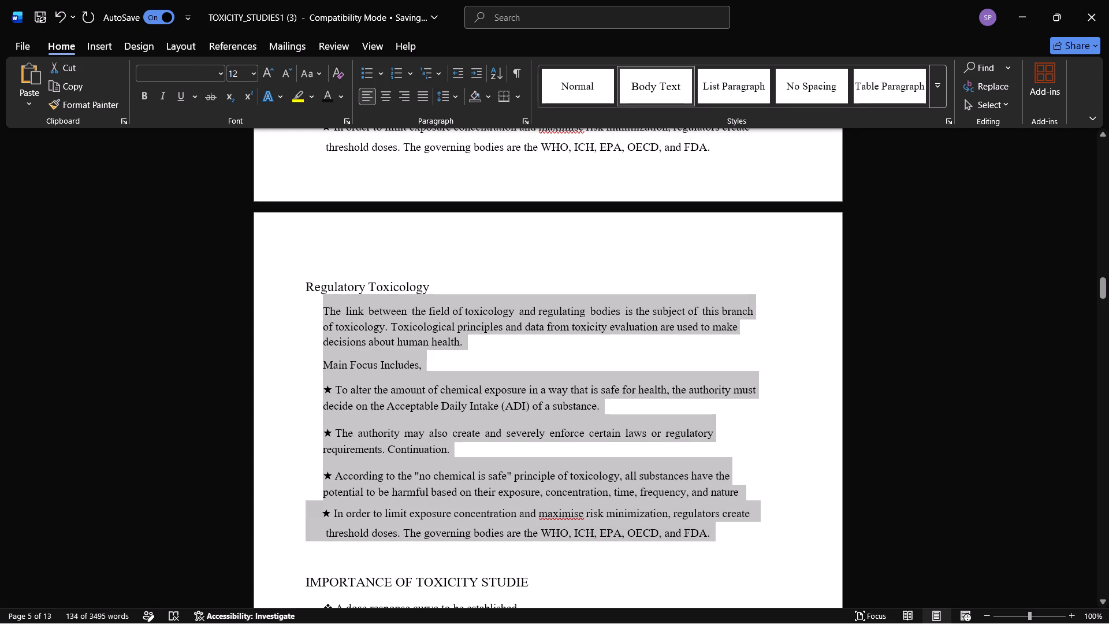
left_click_drag(303, 278, 538, 495)
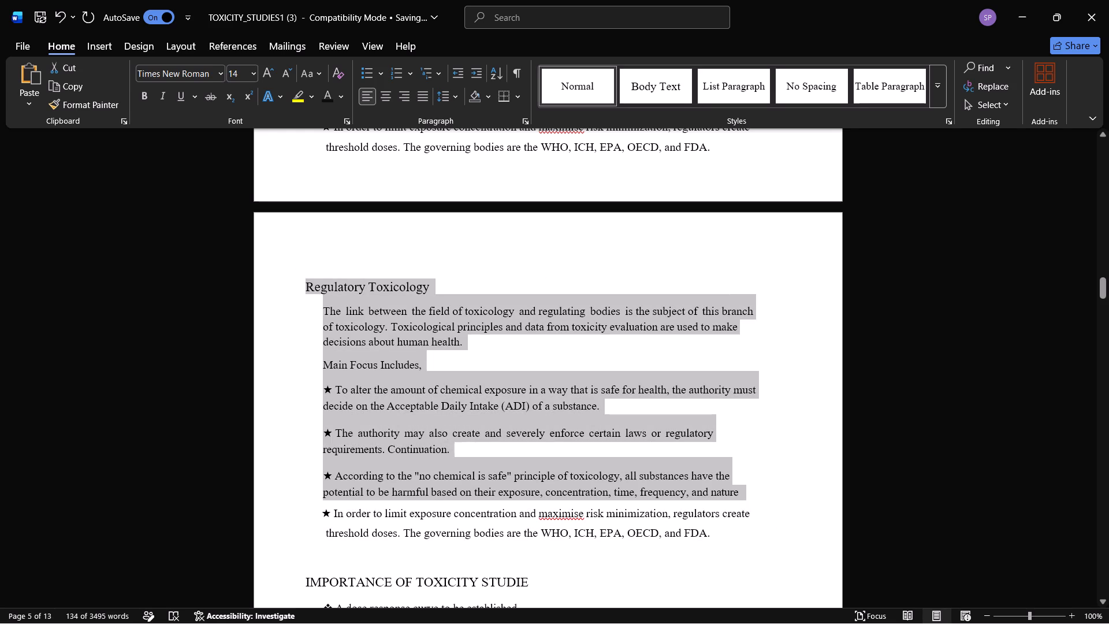
left_click_drag(538, 495, 553, 593)
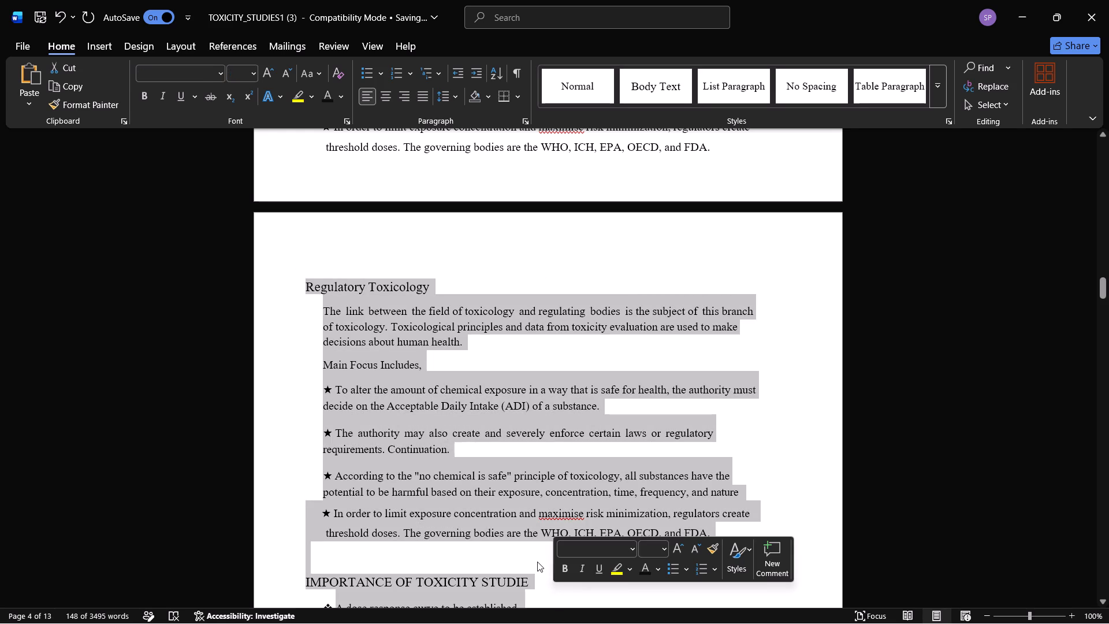
left_click(533, 560)
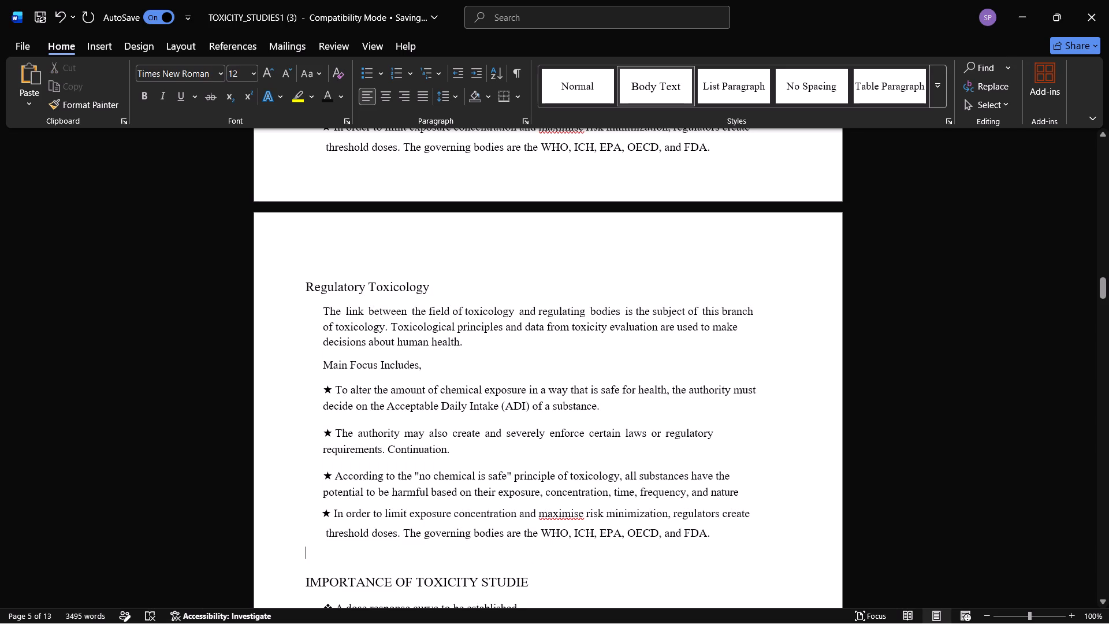
left_click(304, 275)
left_click_drag(304, 275, 558, 552)
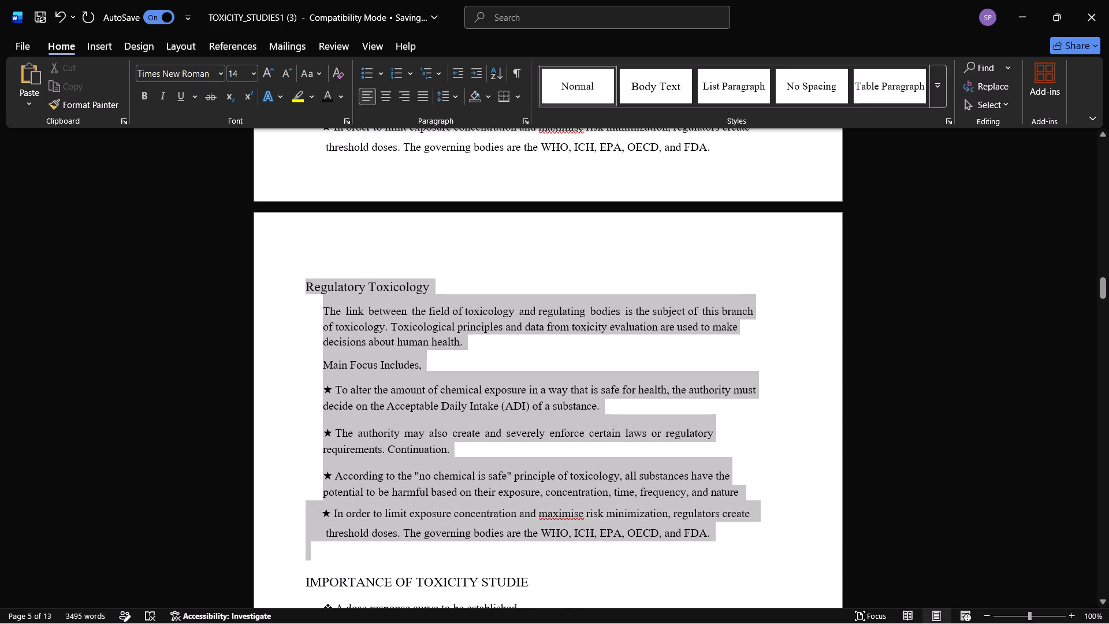
left_click_drag(558, 552, 561, 597)
left_click(552, 564)
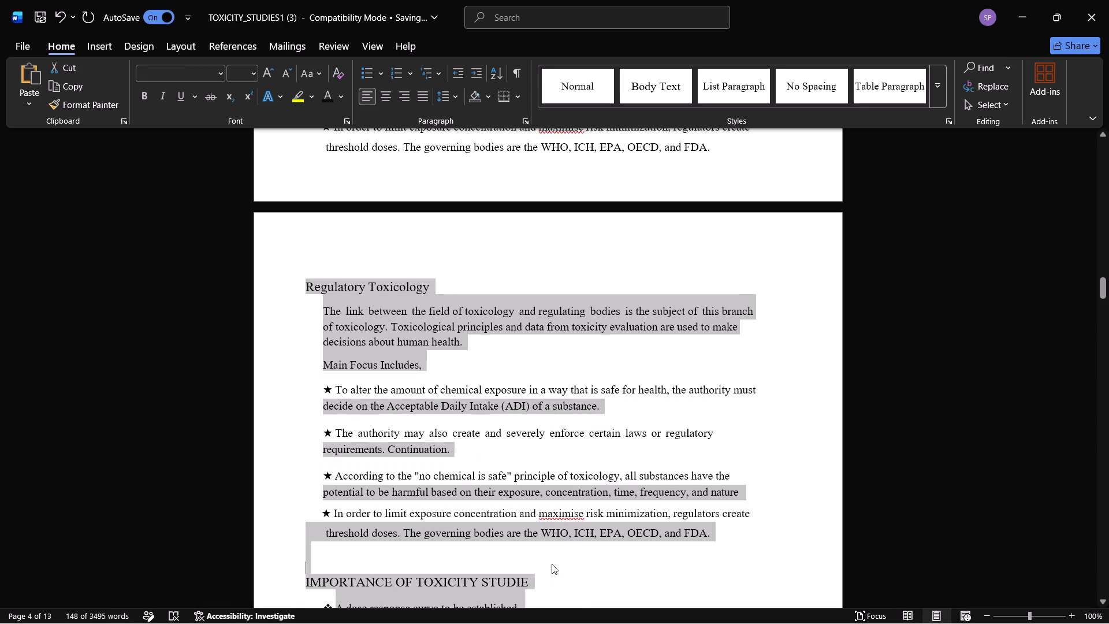
left_click_drag(296, 281, 643, 531)
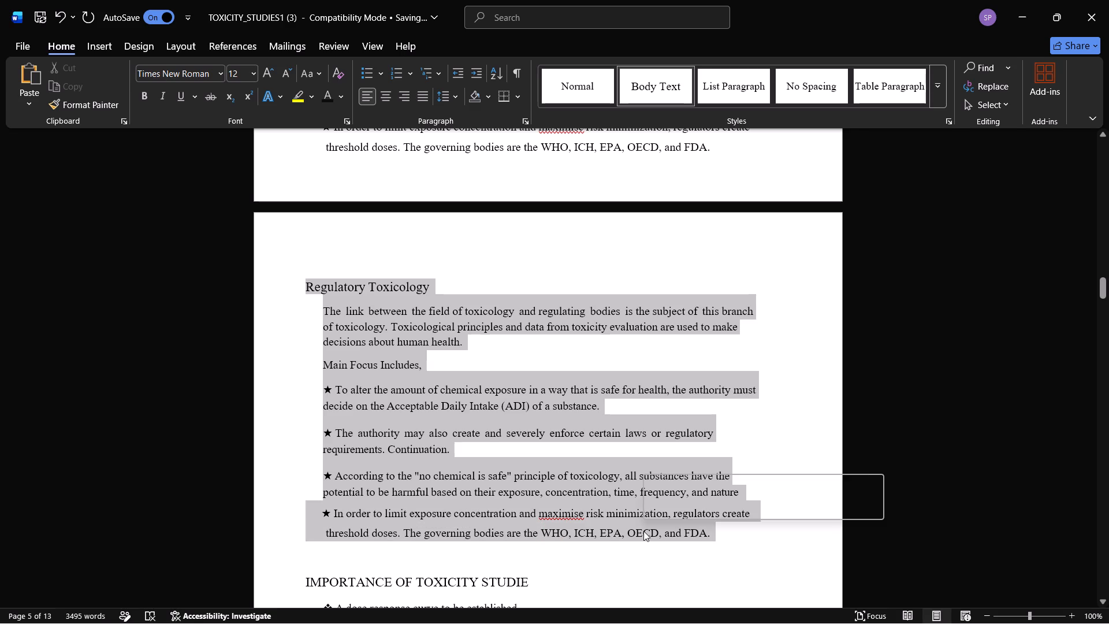
key("BackSpace")
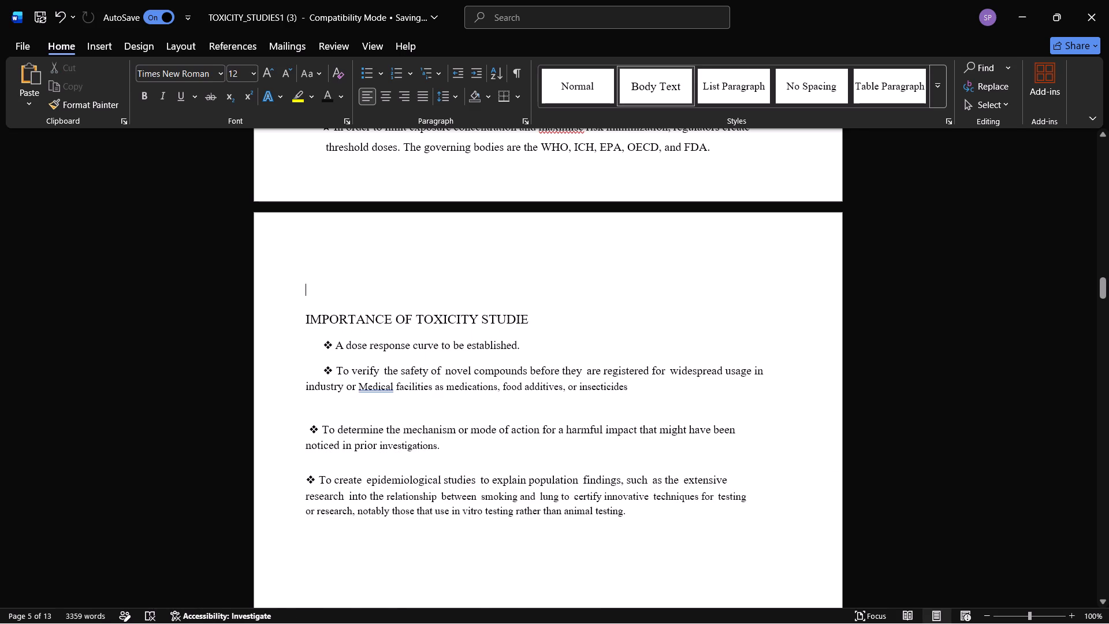
Delete the empty line above the IMPORTANCE OF TOXICITY STUDIE heading on page 5.
scroll(643, 531, "up", 2)
scroll(643, 531, "down", 1)
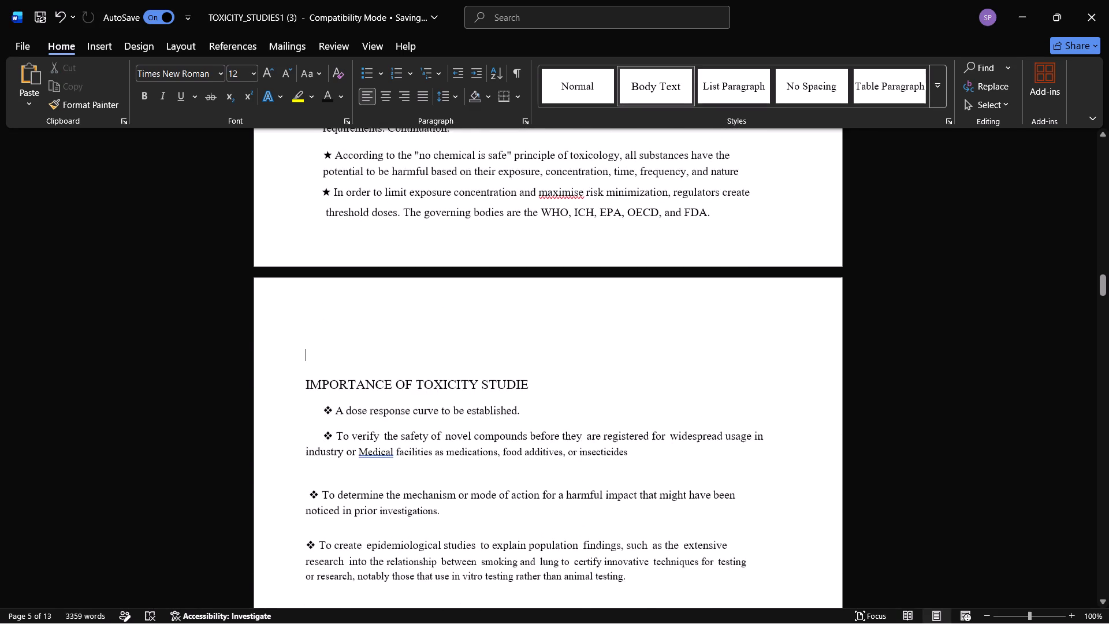
scroll(643, 531, "down", 1)
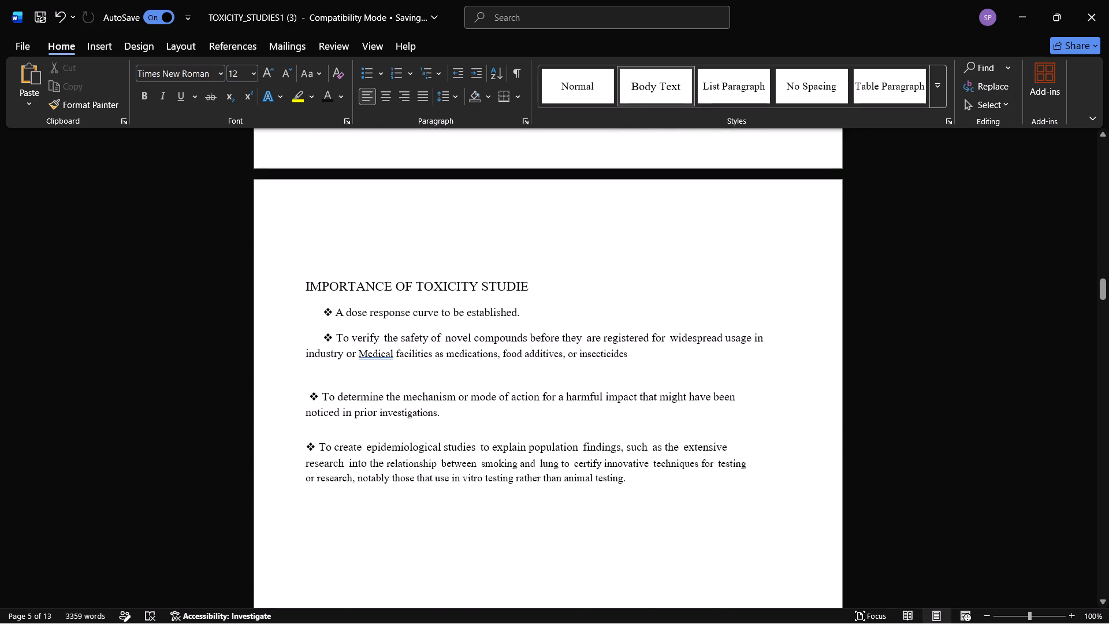
key("BackSpace")
scroll(561, 455, "up", 1)
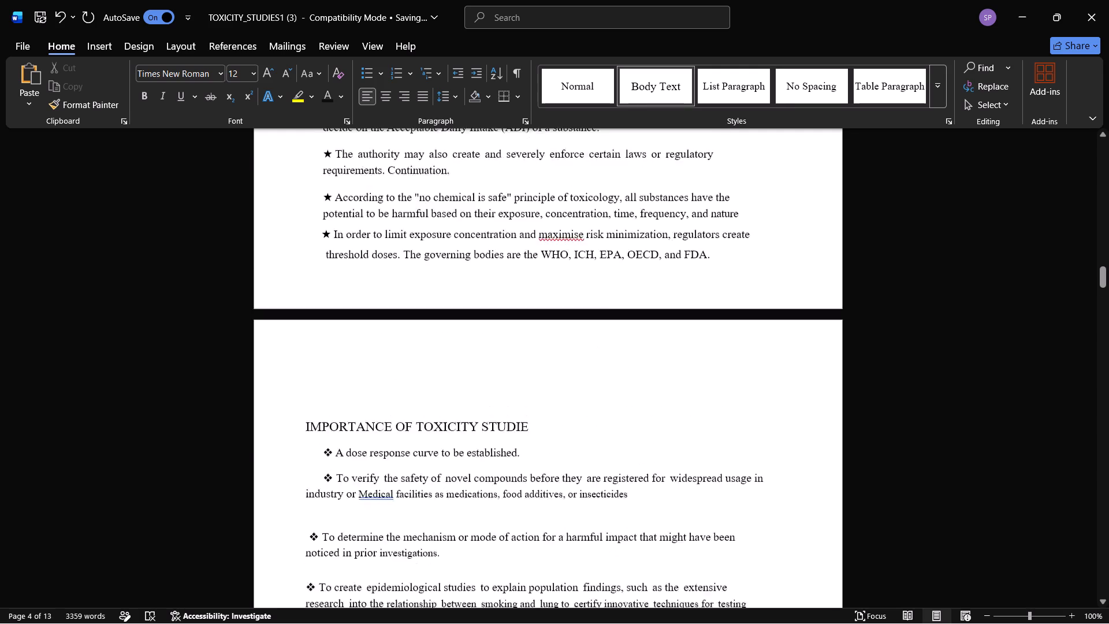
Paste the clipboard content over the HISTORY heading and its paragraph above TYPES OF TOXICOLOGY.
scroll(561, 455, "up", 1)
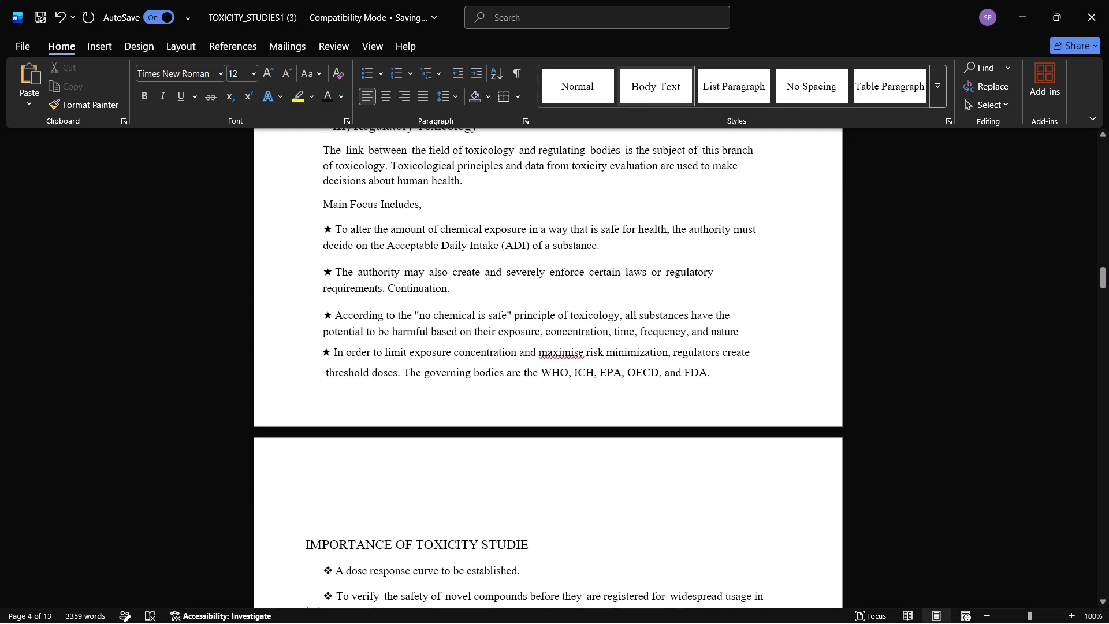
scroll(328, 514, "down", 4)
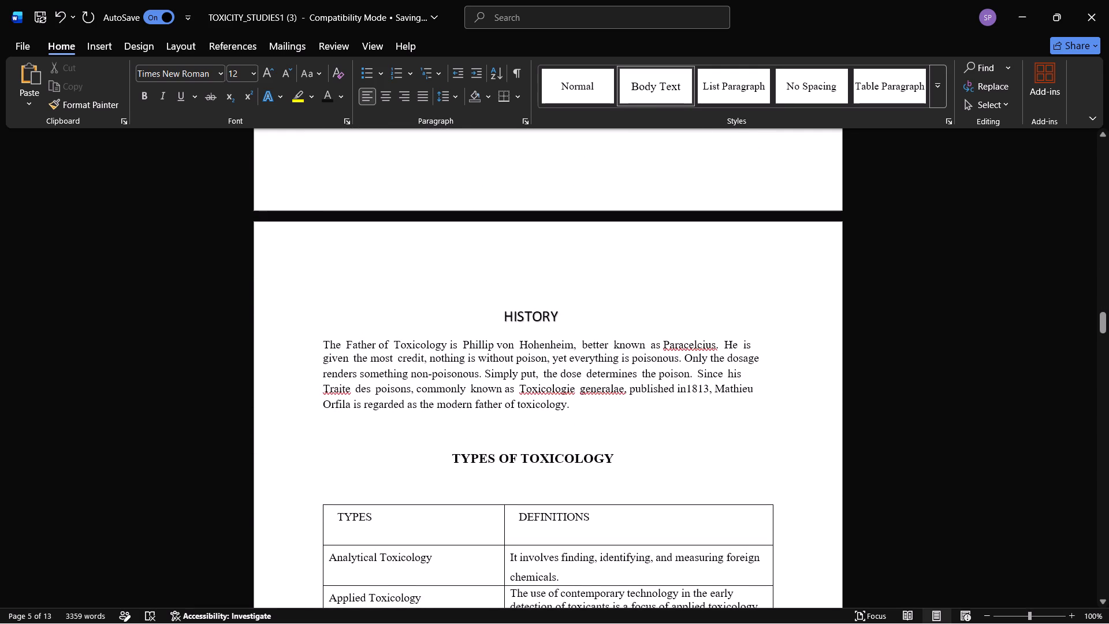
left_click_drag(487, 311, 579, 412)
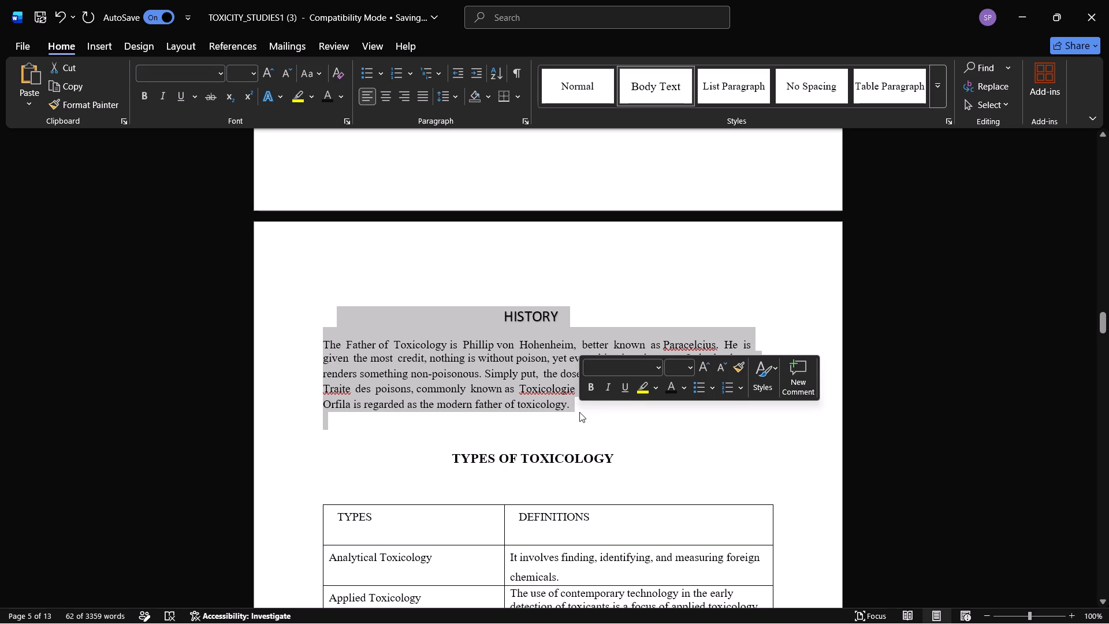
key("ctrl+v")
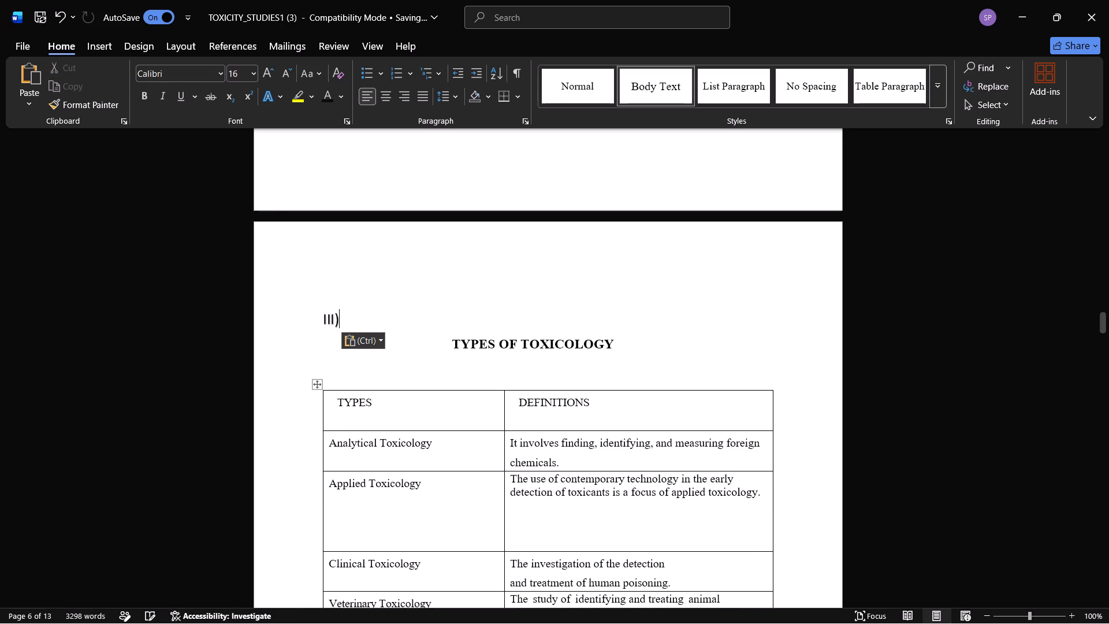
Delete the pasted III) above the TYPES OF TOXICOLOGY heading.
scroll(579, 412, "up", 4)
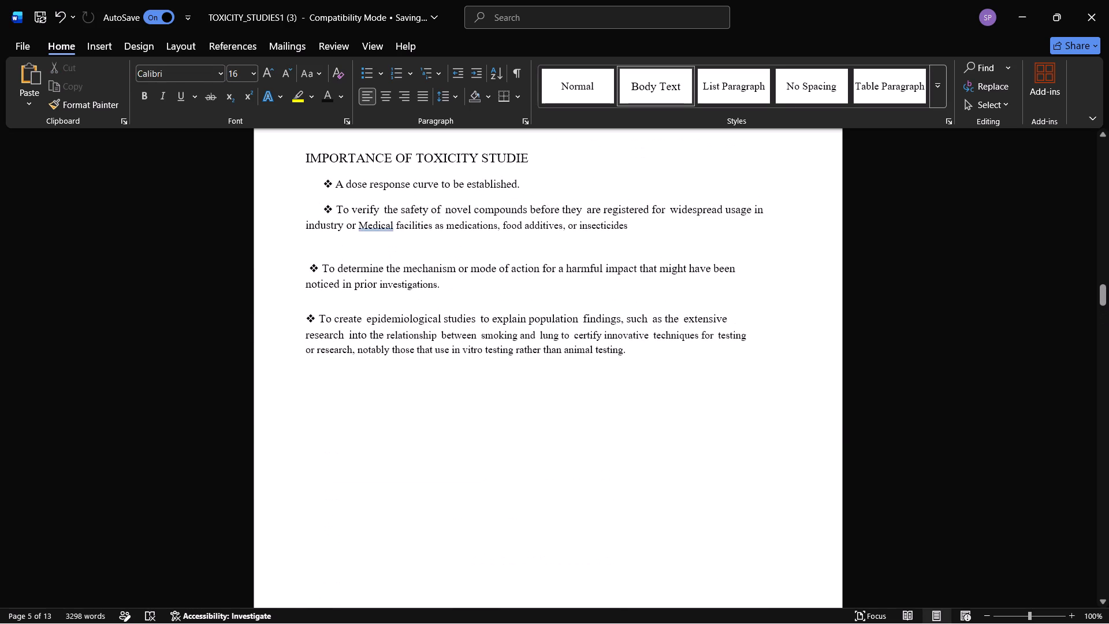
scroll(579, 412, "down", 4)
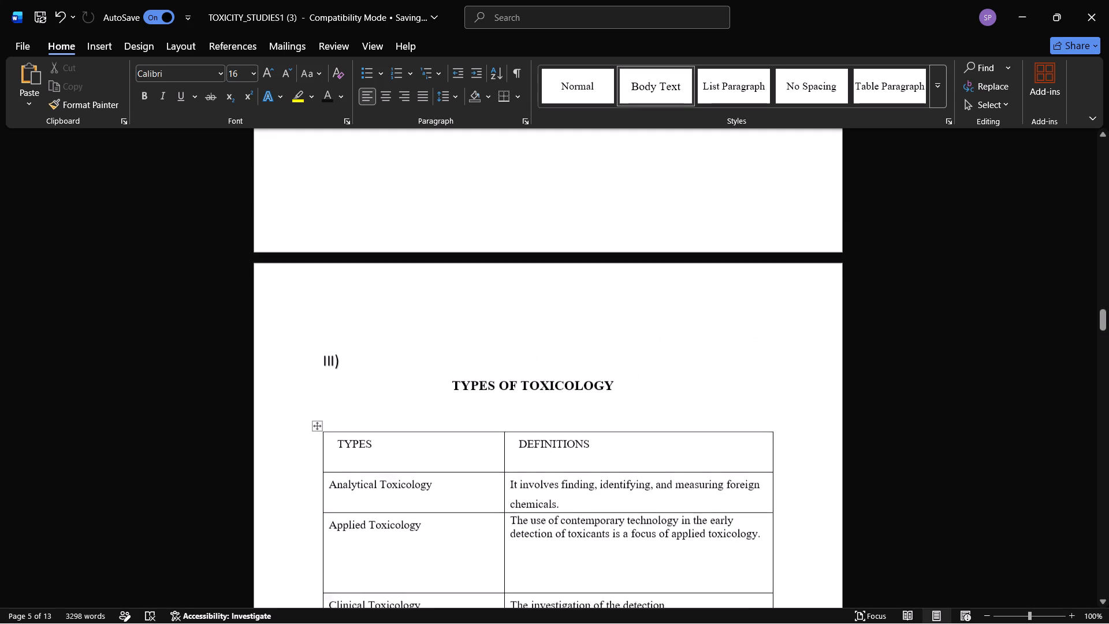
key("BackSpace")
key("BackSpace")
key("BackSpace")
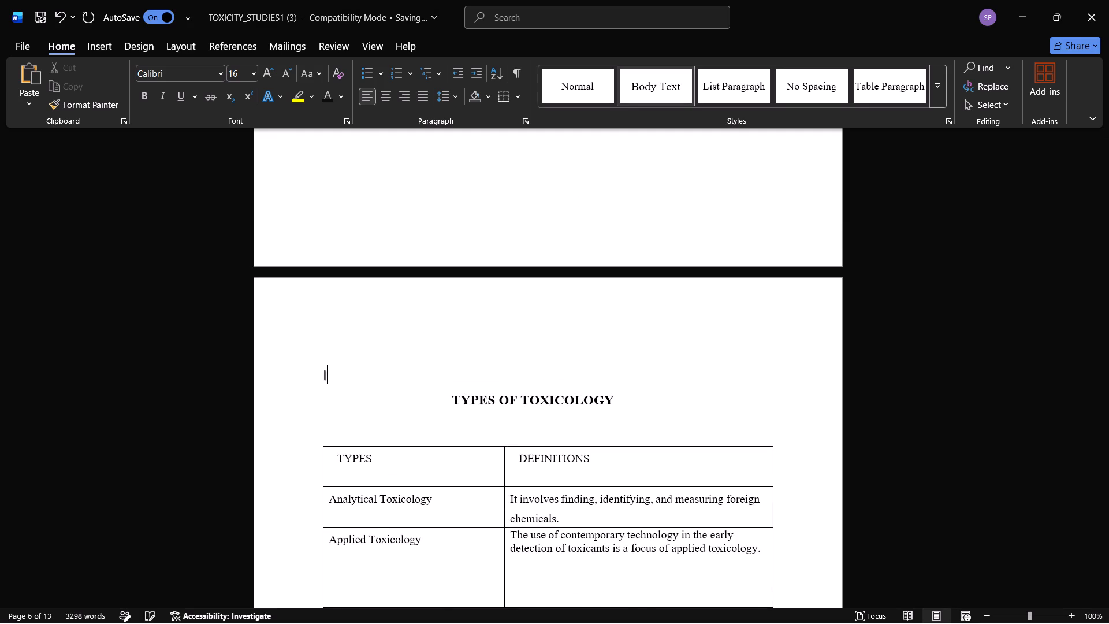
key("BackSpace")
Set the font size of the epidemiological studies bullet on page 5 to 12.
scroll(579, 412, "up", 7)
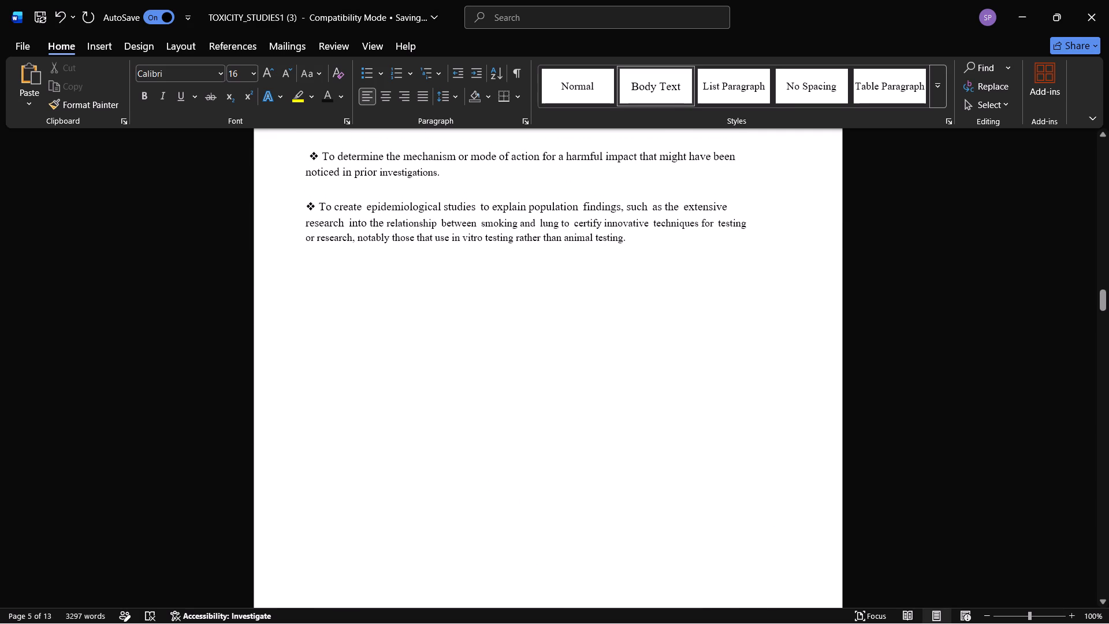
left_click_drag(293, 195, 420, 259)
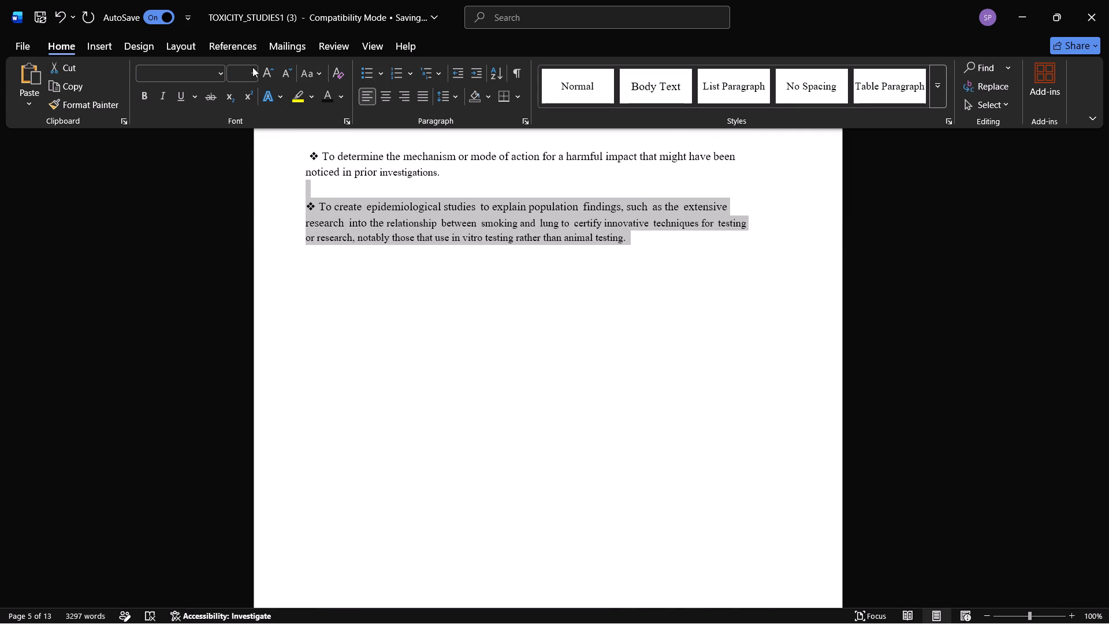
left_click(249, 65)
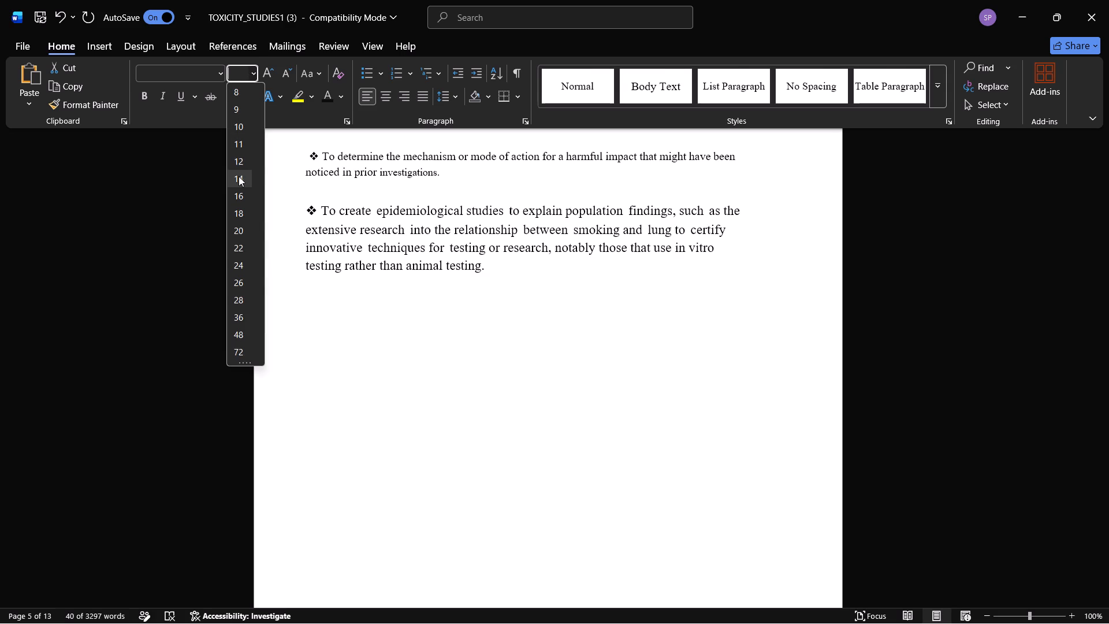
left_click(239, 154)
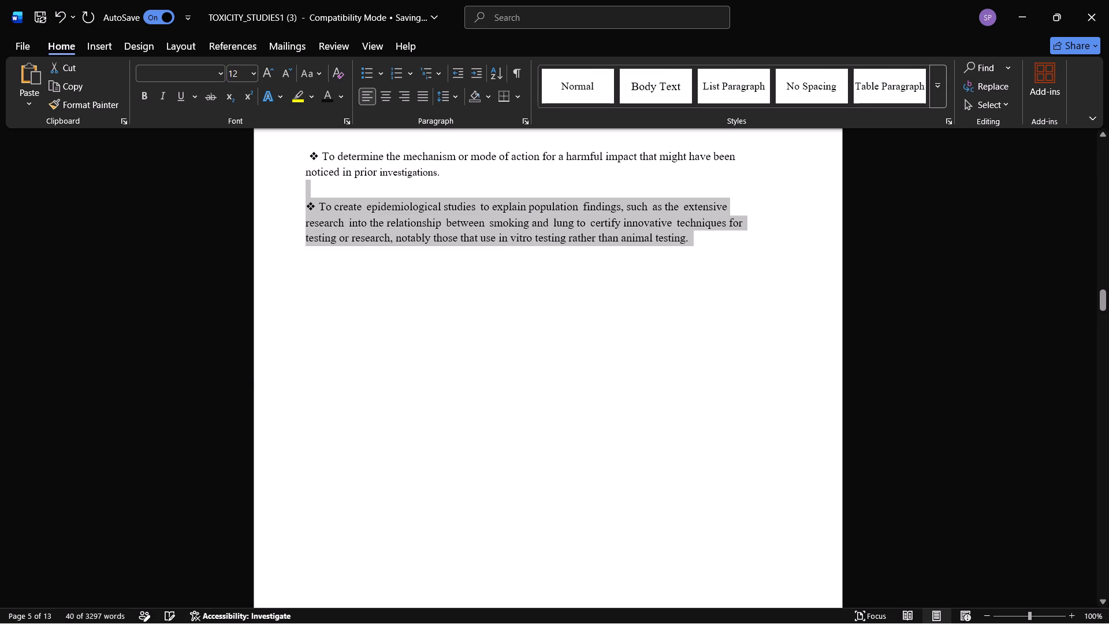
Add four blank lines after the epidemiological studies bullet that ends the IMPORTANCE OF TOXICITY STUDIE list.
scroll(239, 154, "up", 3)
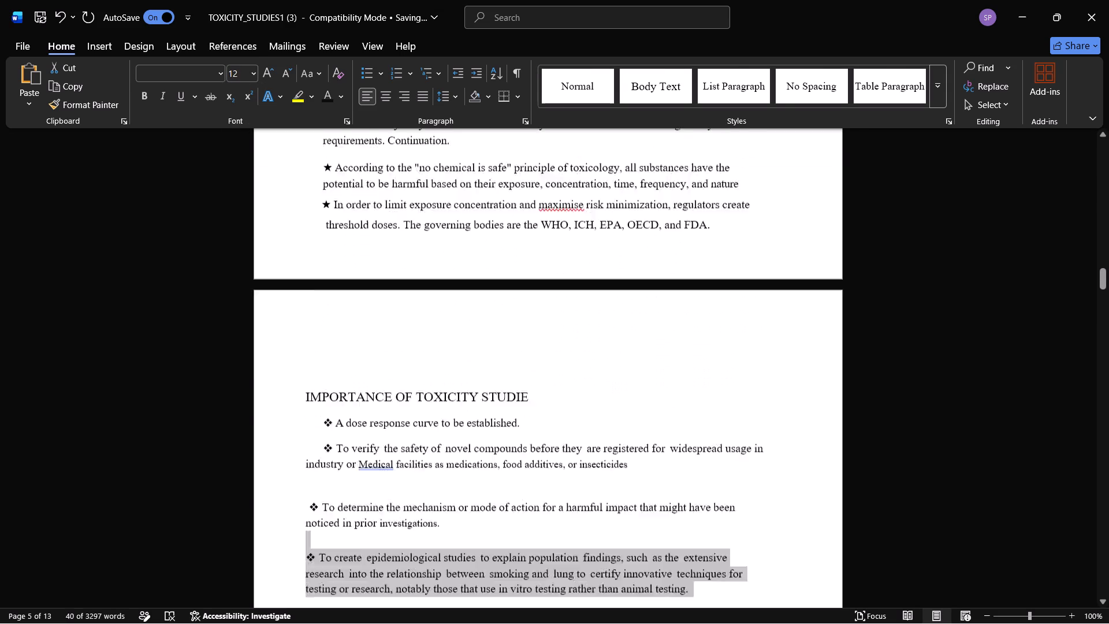
scroll(239, 154, "up", 1)
scroll(239, 154, "down", 4)
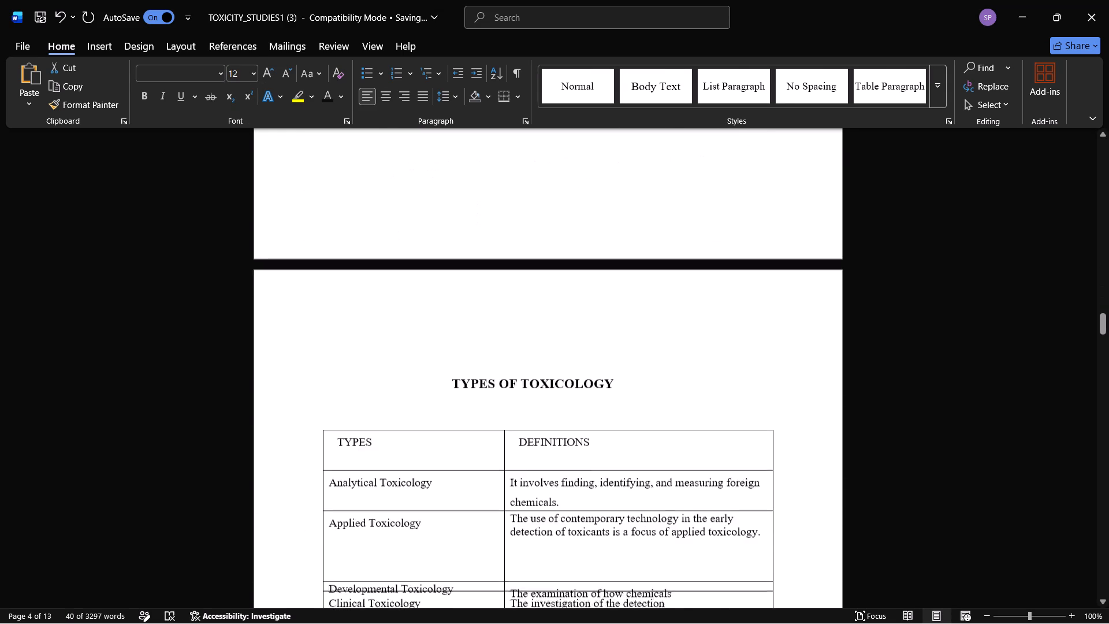
scroll(239, 154, "down", 2)
scroll(239, 154, "up", 2)
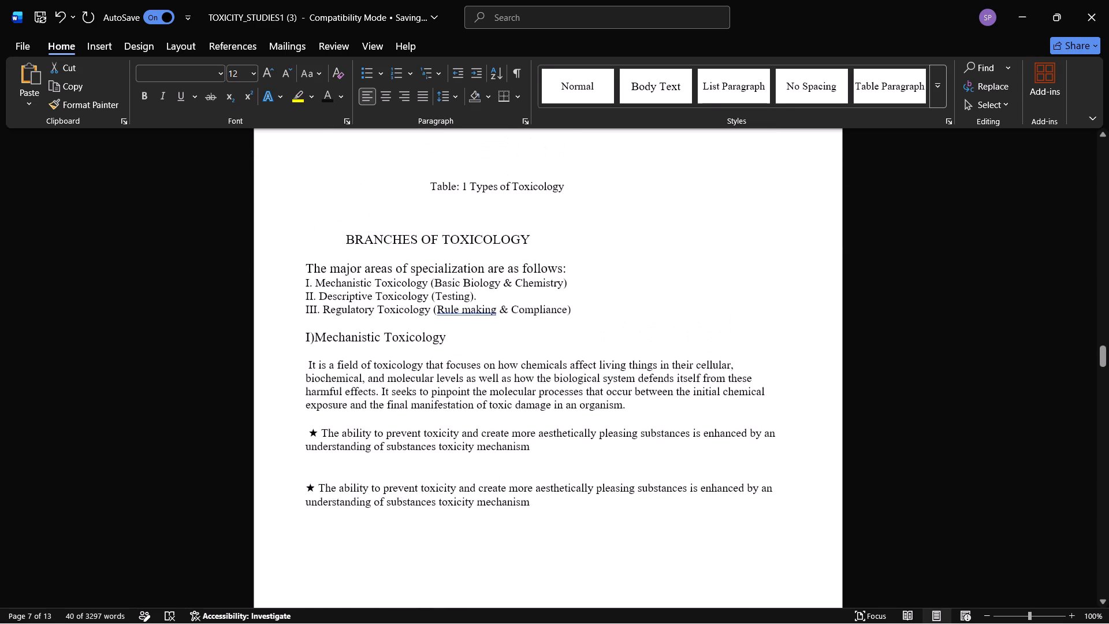
scroll(239, 154, "up", 2)
scroll(239, 154, "down", 1)
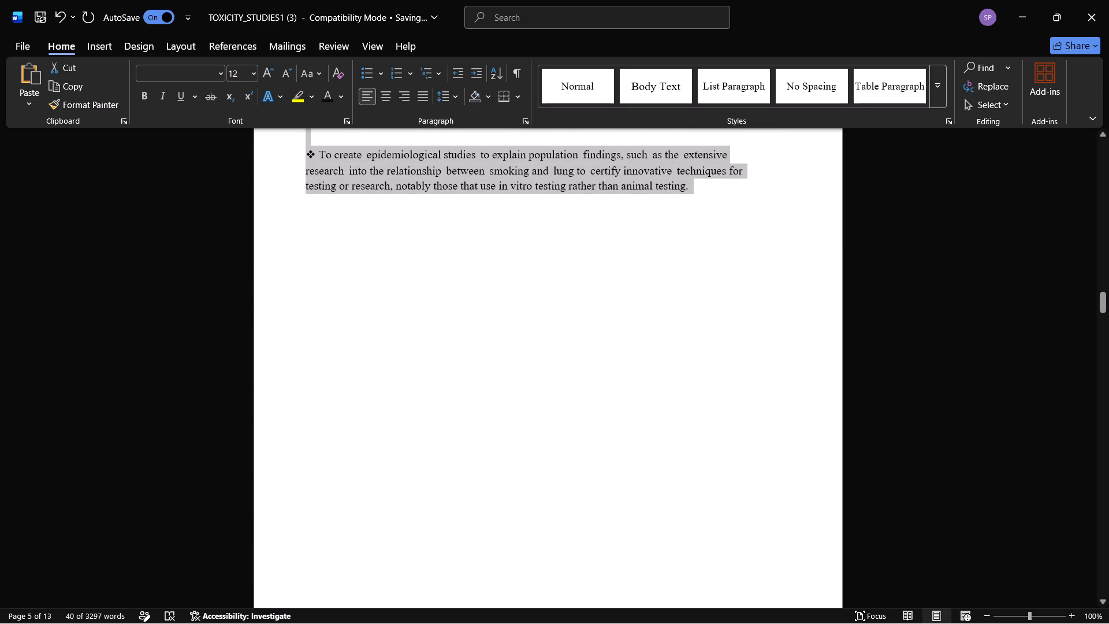
left_click(326, 222)
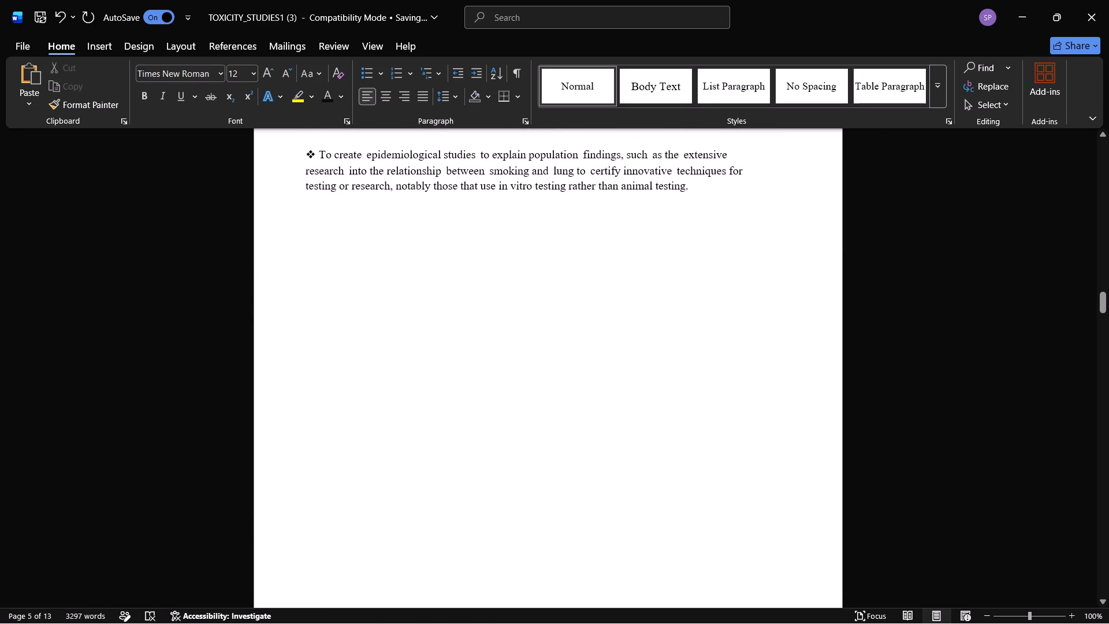
left_click(401, 232)
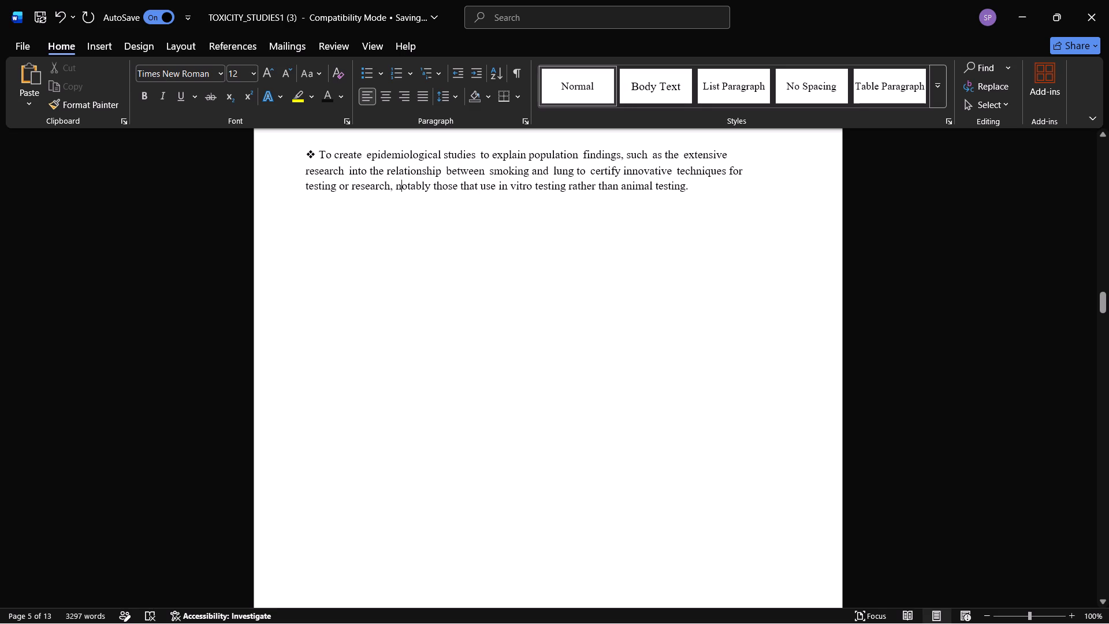
left_click(688, 184)
key("Return")
key("Return")
key("Return")
key("Return")
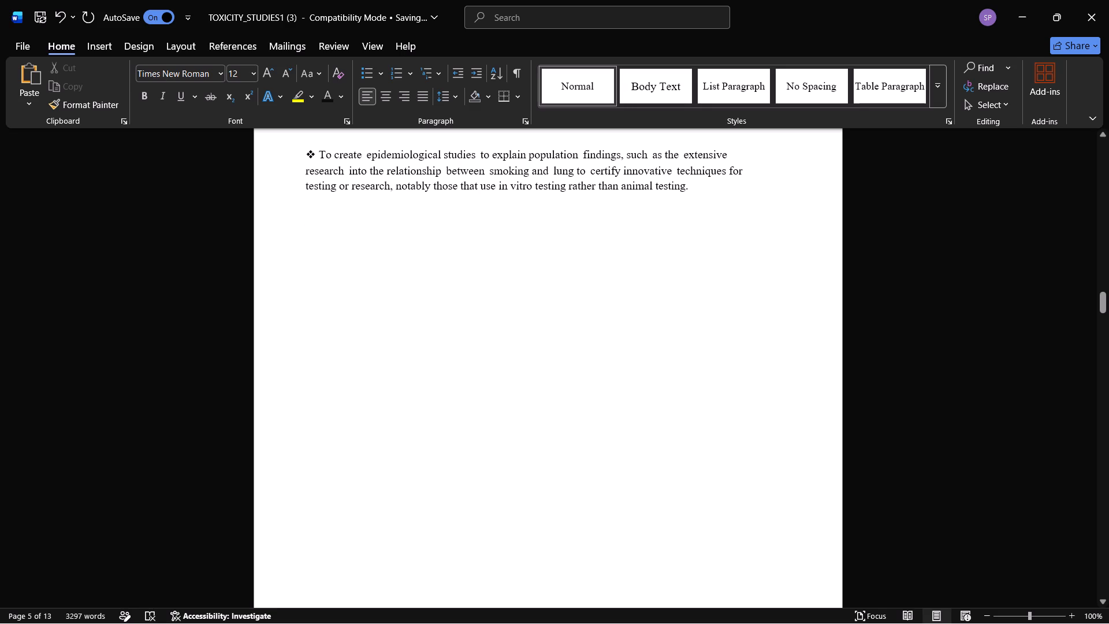
left_click(487, 251)
left_click(487, 251)
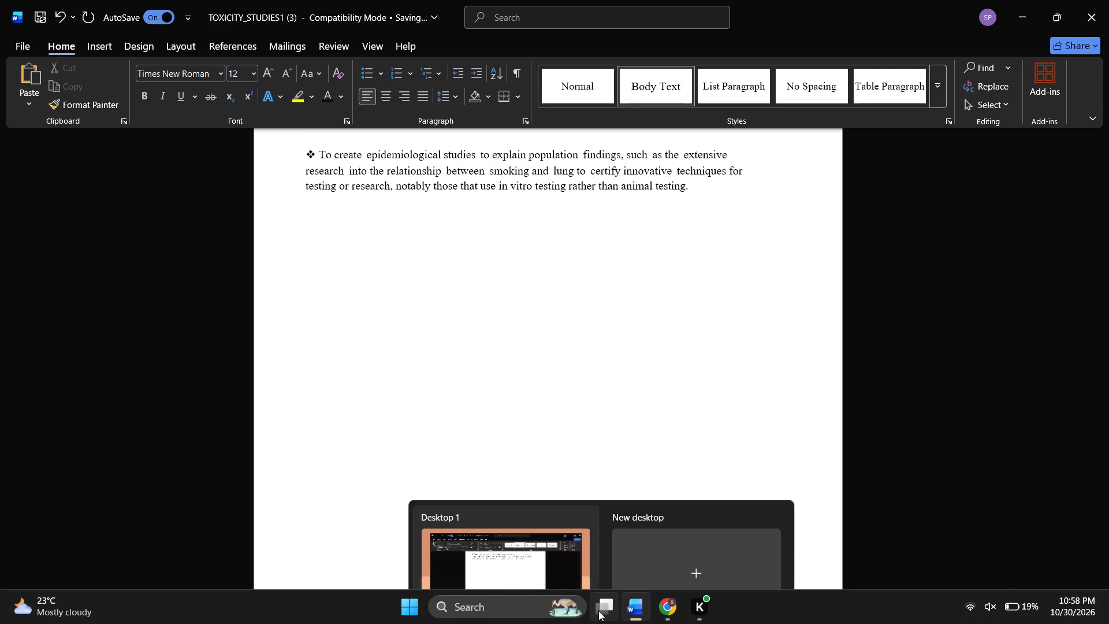
Switch to the ResearchGate article in Chrome and locate its HISTORY section.
left_click(667, 607)
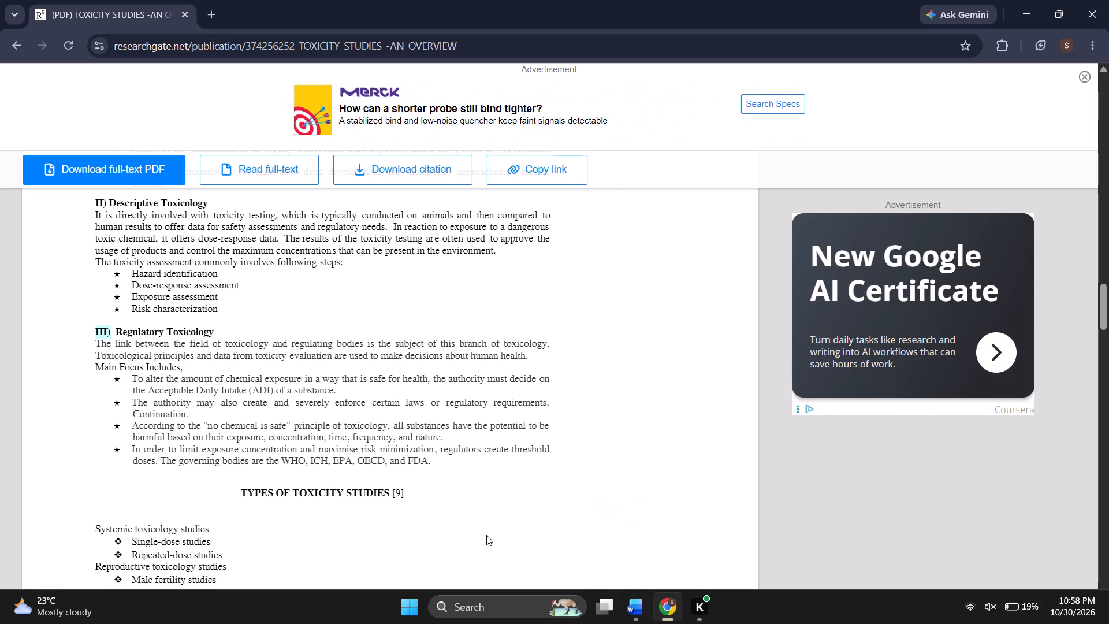
scroll(465, 533, "down", 5)
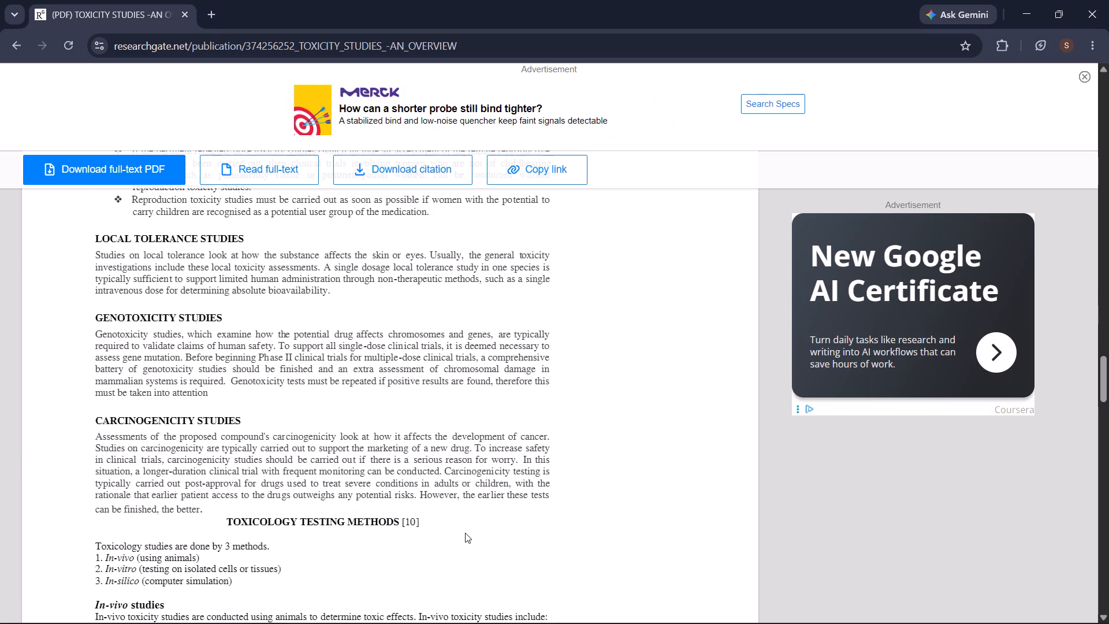
scroll(465, 533, "down", 2)
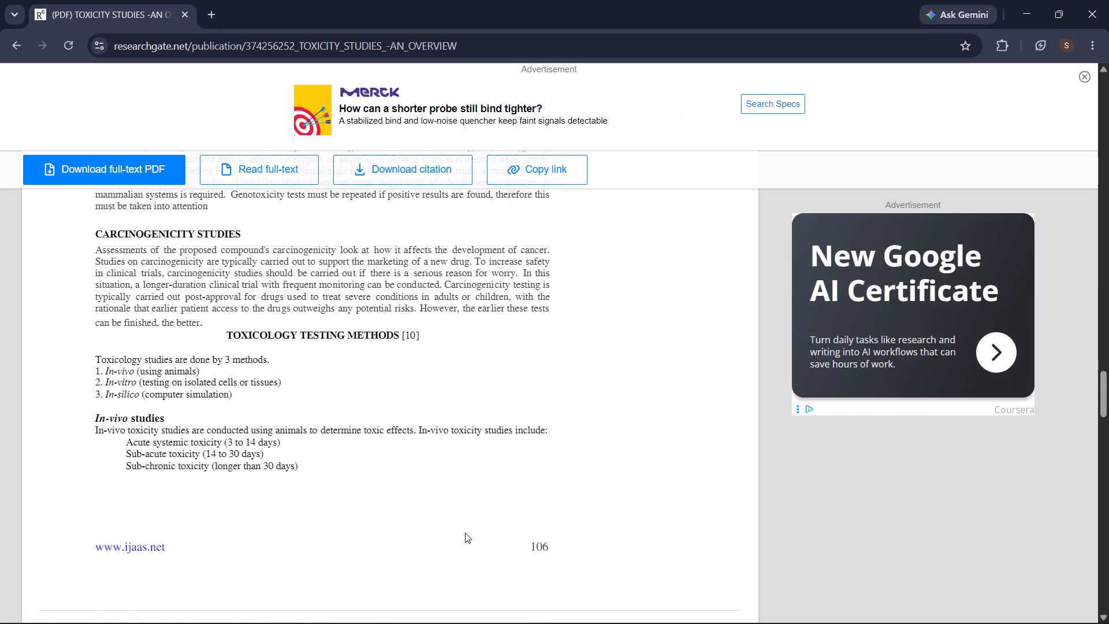
scroll(465, 533, "up", 5)
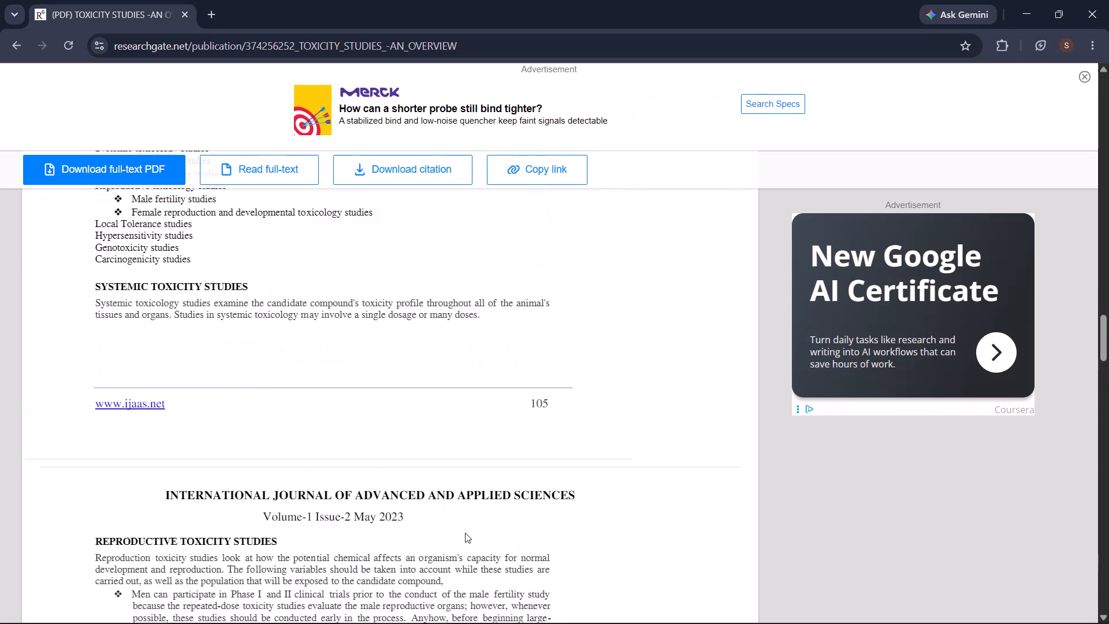
scroll(465, 533, "up", 3)
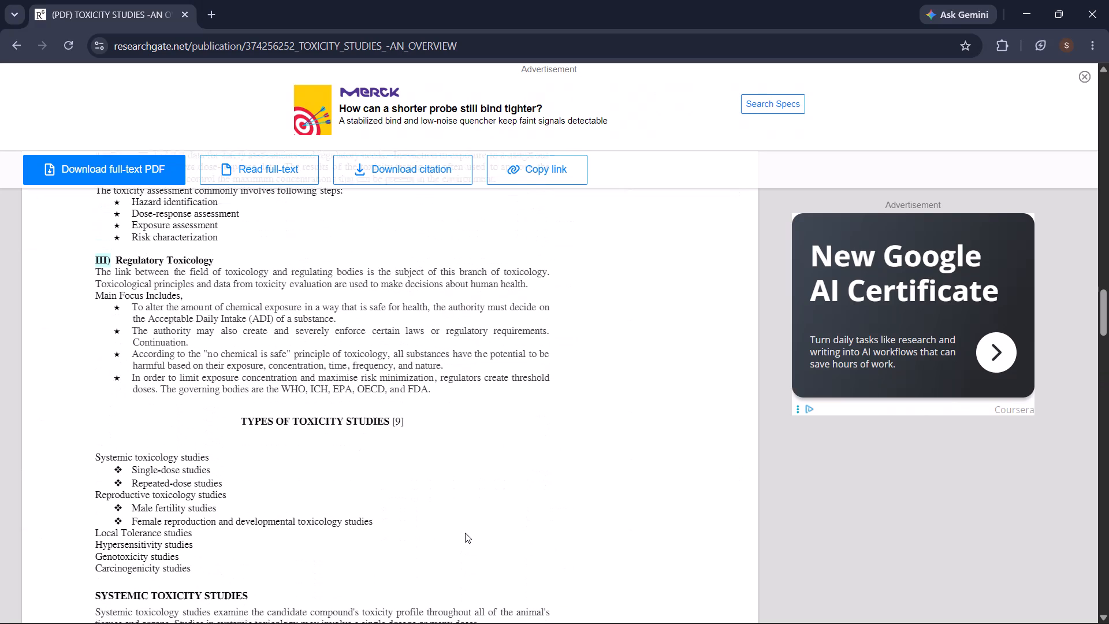
scroll(465, 533, "up", 4)
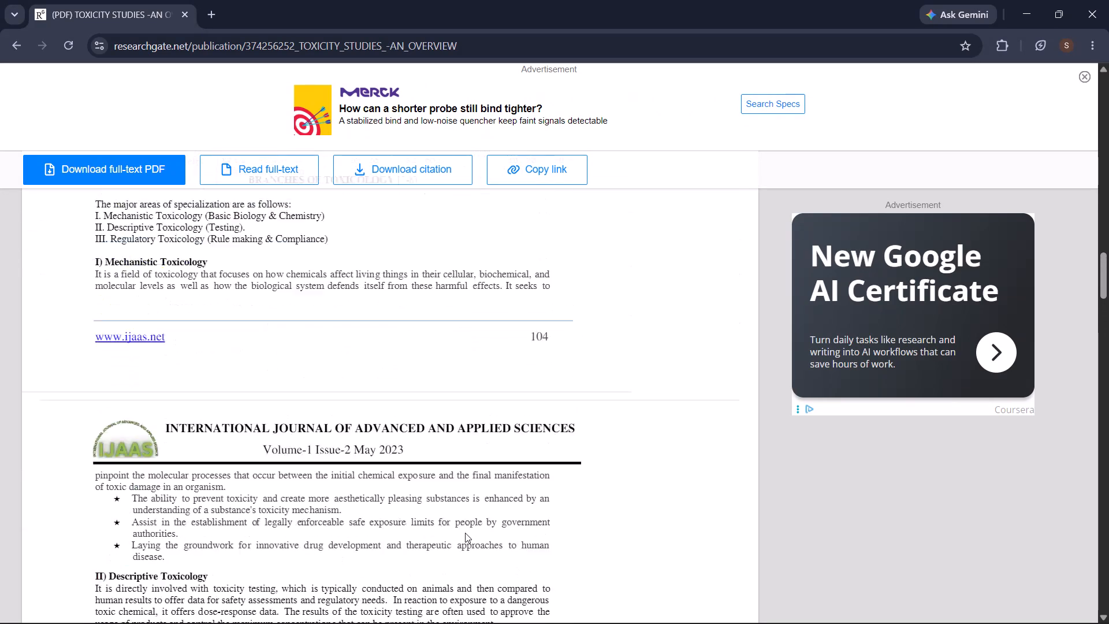
scroll(465, 533, "up", 3)
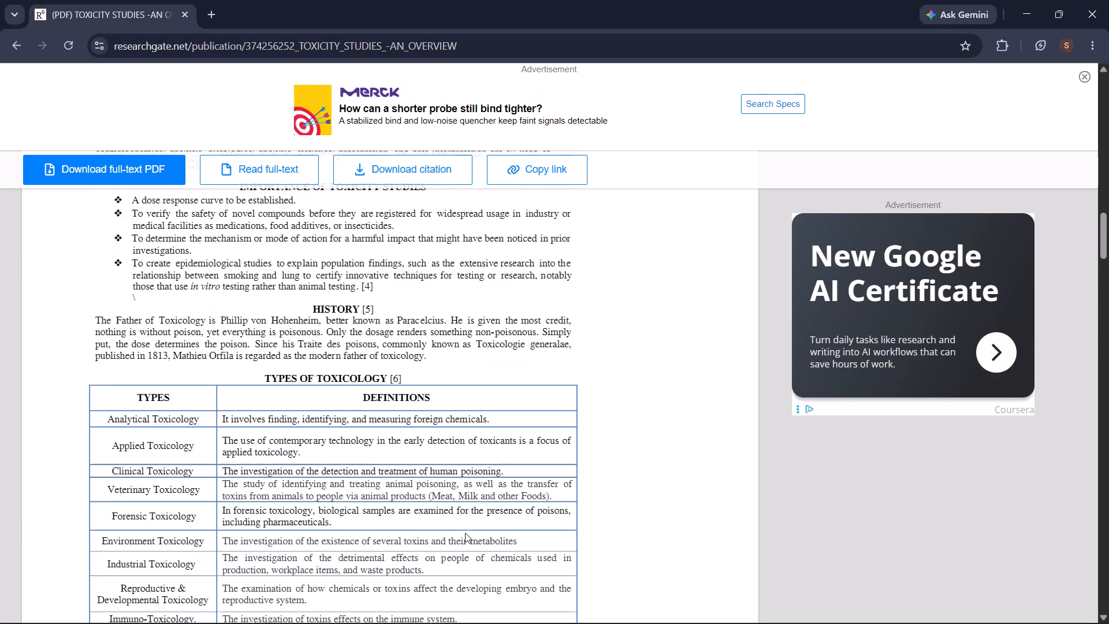
scroll(465, 533, "up", 2)
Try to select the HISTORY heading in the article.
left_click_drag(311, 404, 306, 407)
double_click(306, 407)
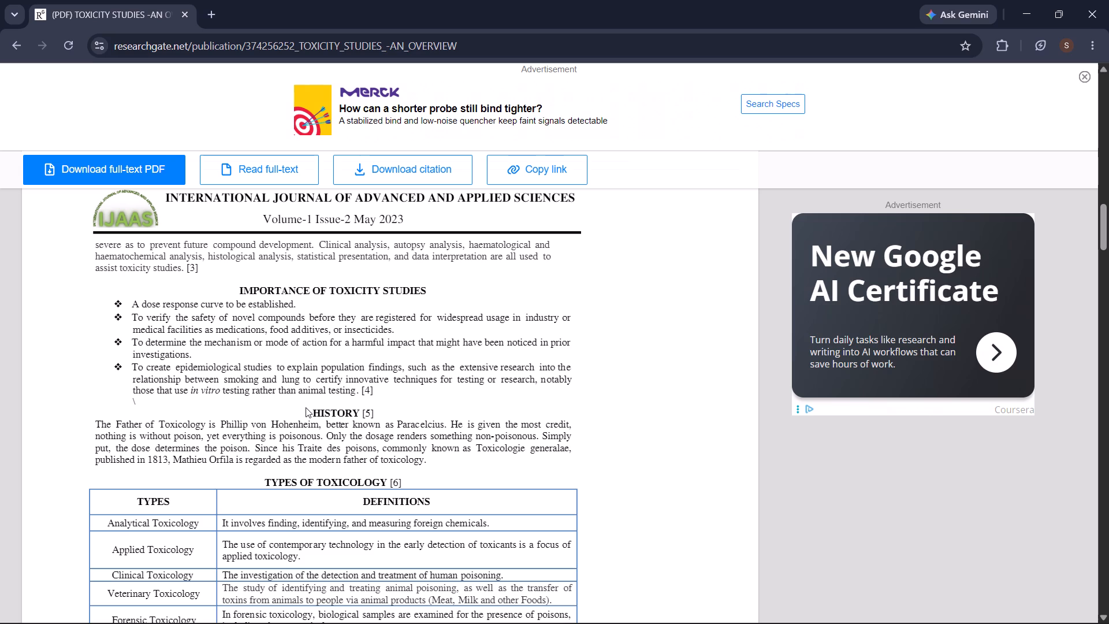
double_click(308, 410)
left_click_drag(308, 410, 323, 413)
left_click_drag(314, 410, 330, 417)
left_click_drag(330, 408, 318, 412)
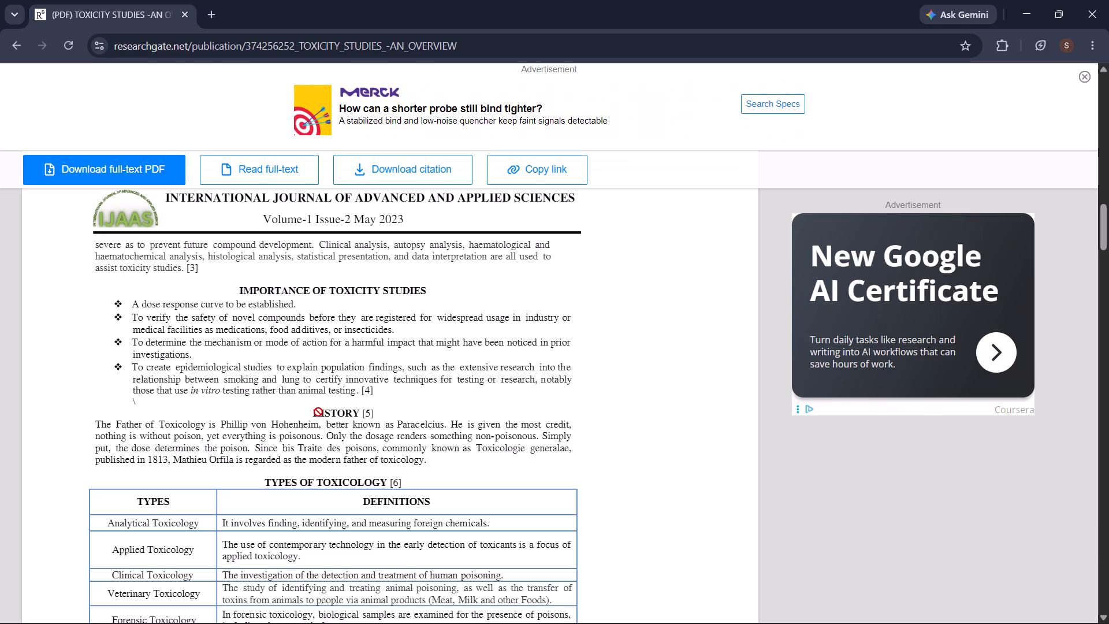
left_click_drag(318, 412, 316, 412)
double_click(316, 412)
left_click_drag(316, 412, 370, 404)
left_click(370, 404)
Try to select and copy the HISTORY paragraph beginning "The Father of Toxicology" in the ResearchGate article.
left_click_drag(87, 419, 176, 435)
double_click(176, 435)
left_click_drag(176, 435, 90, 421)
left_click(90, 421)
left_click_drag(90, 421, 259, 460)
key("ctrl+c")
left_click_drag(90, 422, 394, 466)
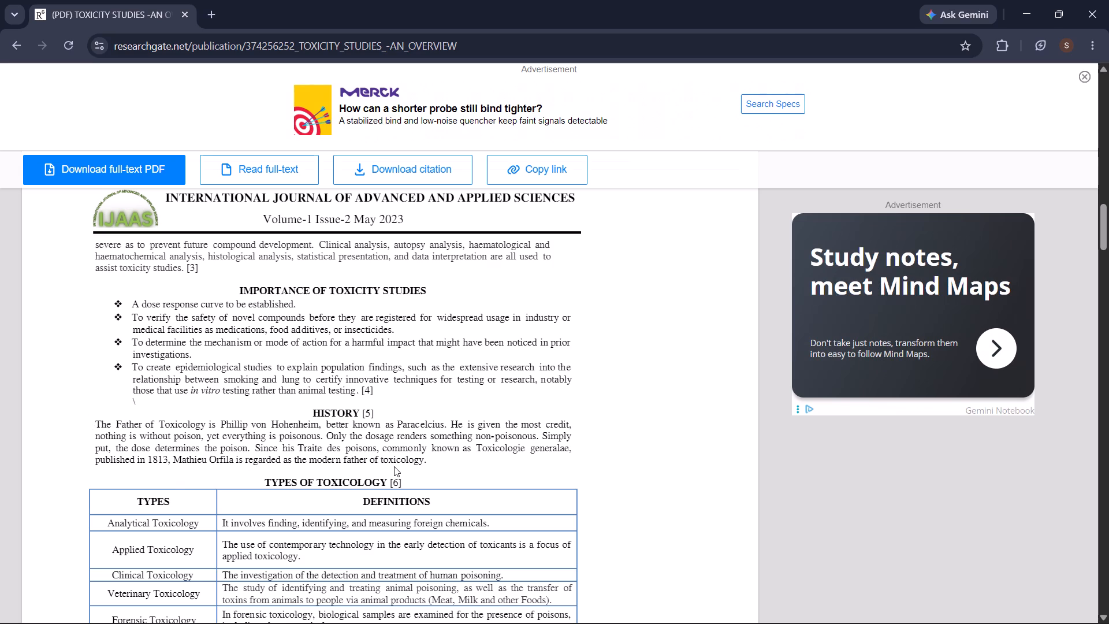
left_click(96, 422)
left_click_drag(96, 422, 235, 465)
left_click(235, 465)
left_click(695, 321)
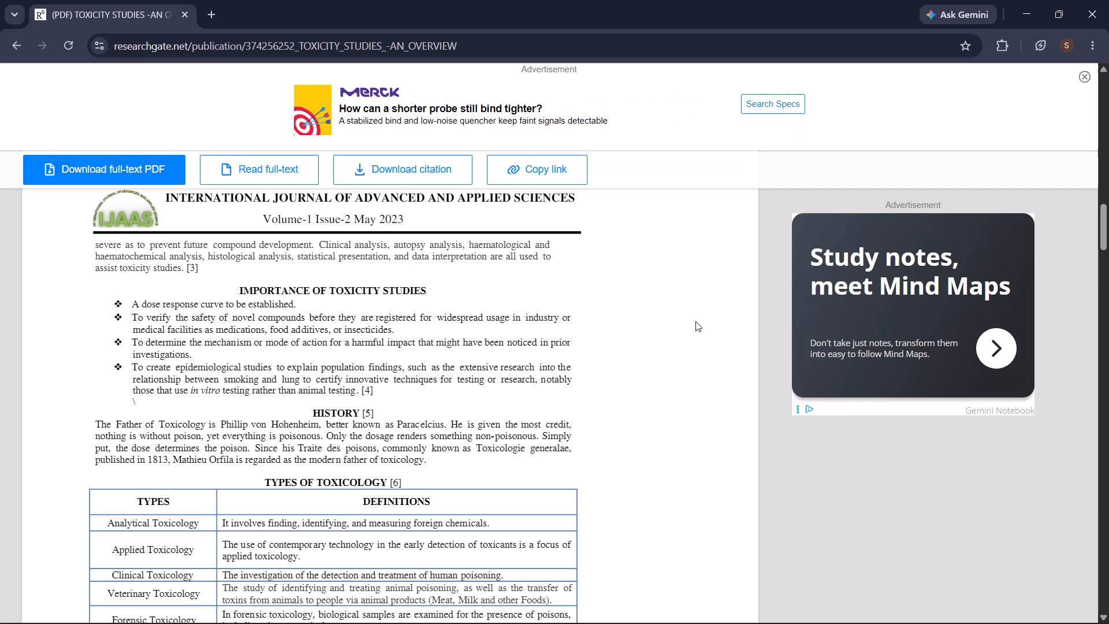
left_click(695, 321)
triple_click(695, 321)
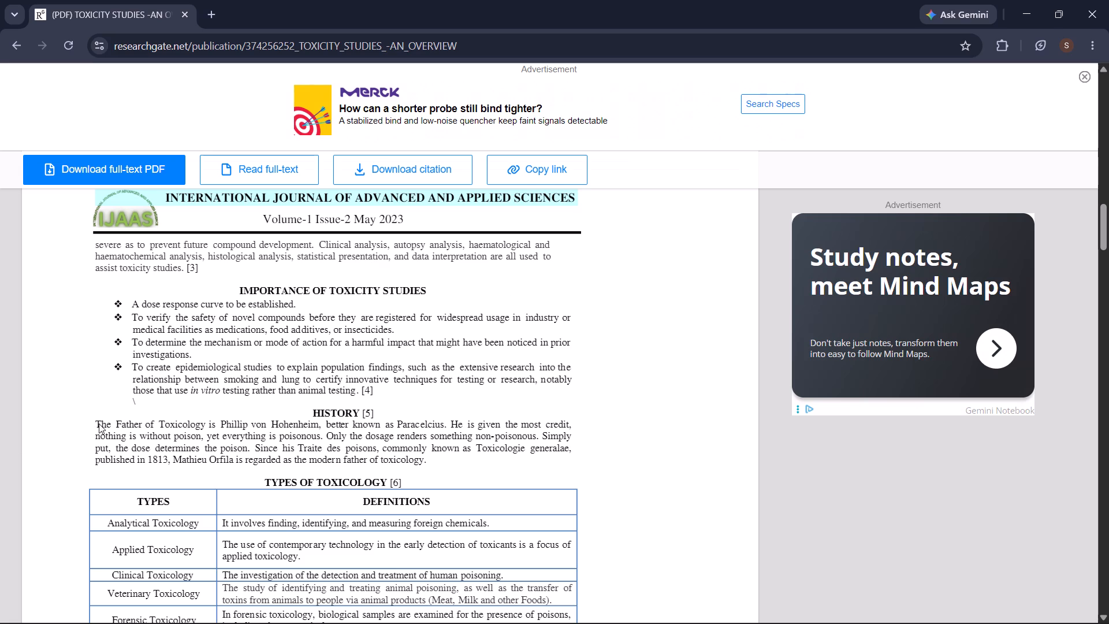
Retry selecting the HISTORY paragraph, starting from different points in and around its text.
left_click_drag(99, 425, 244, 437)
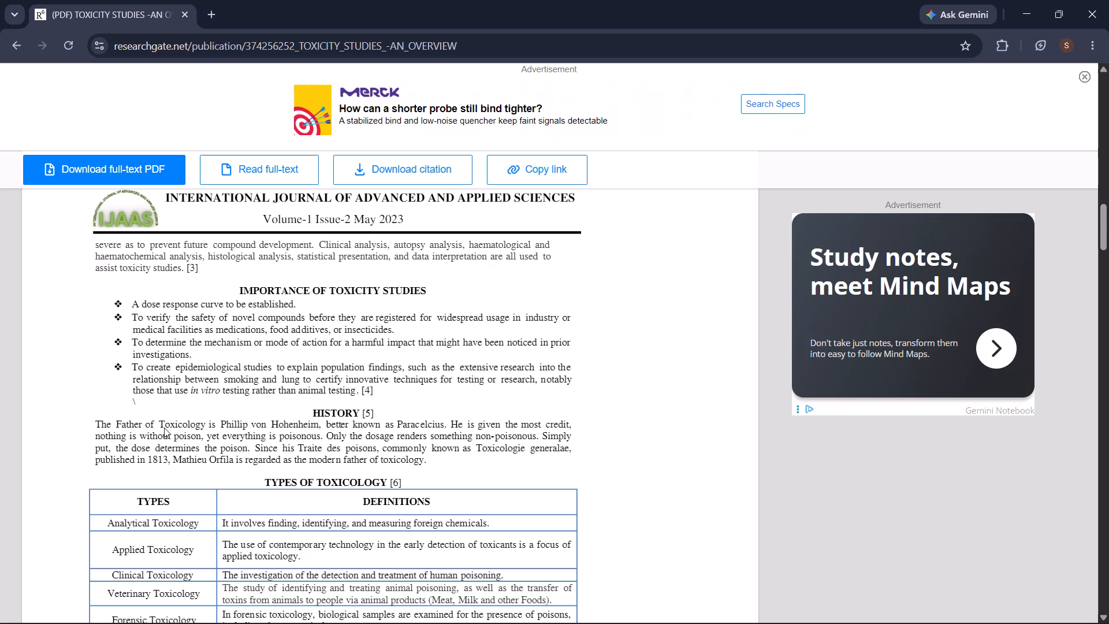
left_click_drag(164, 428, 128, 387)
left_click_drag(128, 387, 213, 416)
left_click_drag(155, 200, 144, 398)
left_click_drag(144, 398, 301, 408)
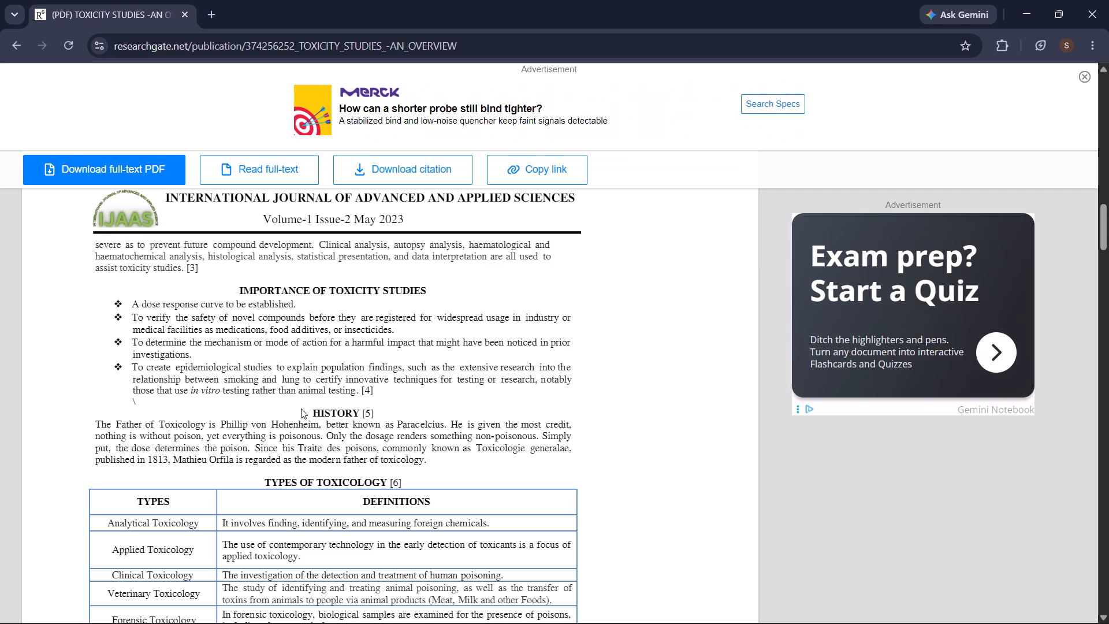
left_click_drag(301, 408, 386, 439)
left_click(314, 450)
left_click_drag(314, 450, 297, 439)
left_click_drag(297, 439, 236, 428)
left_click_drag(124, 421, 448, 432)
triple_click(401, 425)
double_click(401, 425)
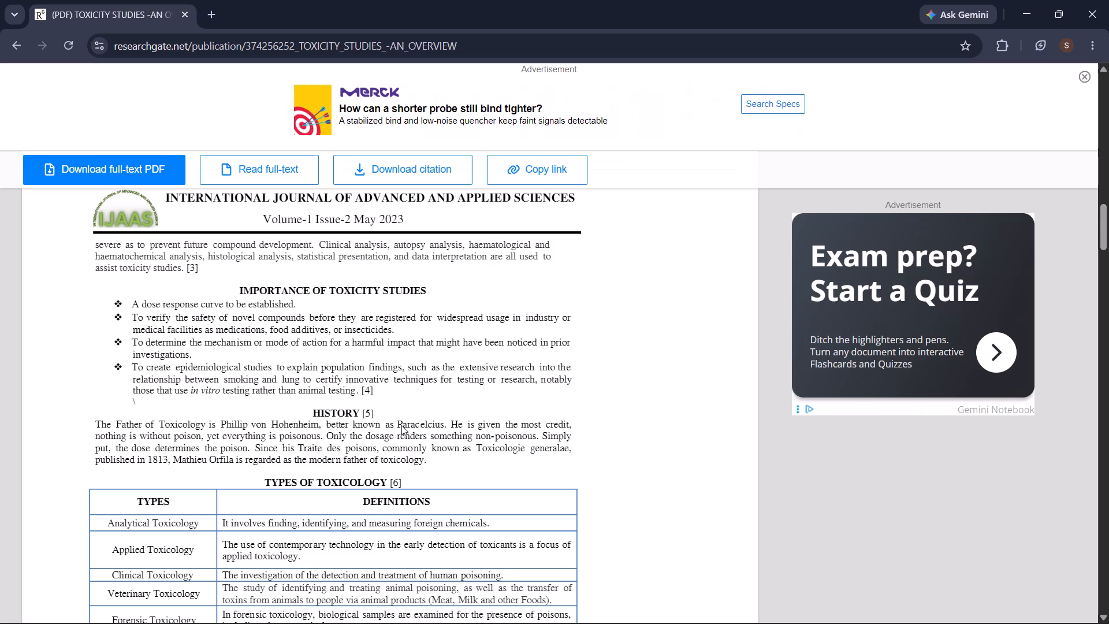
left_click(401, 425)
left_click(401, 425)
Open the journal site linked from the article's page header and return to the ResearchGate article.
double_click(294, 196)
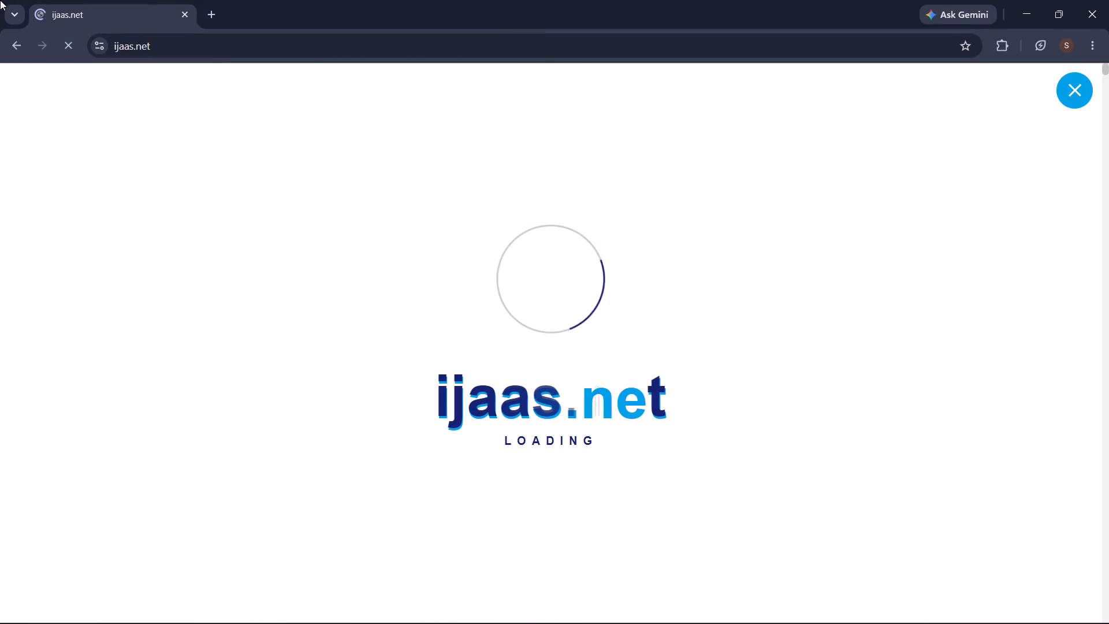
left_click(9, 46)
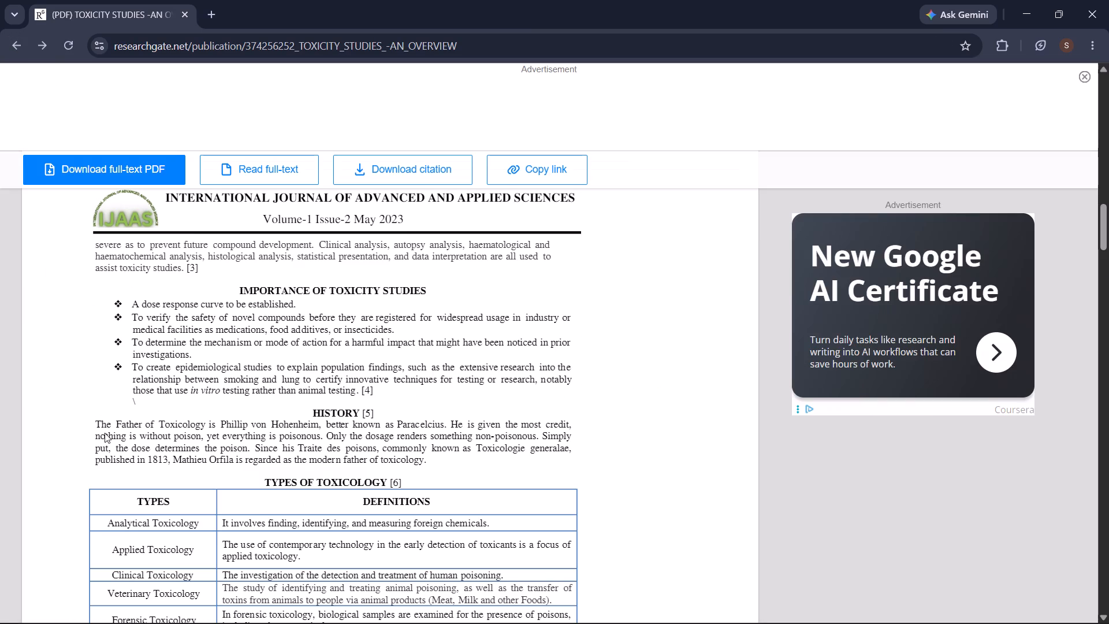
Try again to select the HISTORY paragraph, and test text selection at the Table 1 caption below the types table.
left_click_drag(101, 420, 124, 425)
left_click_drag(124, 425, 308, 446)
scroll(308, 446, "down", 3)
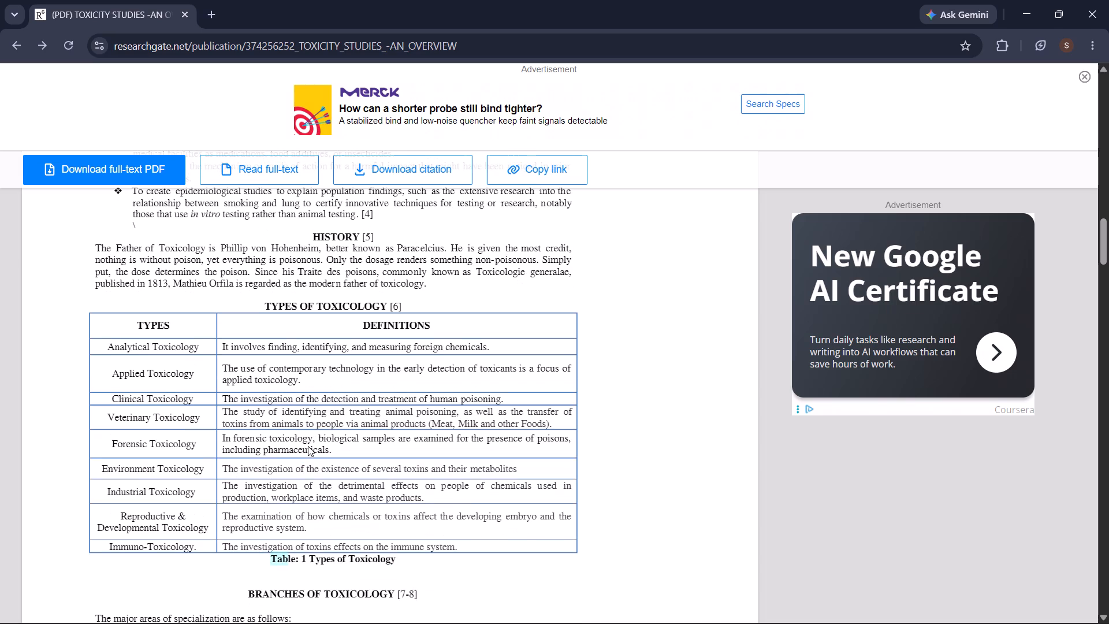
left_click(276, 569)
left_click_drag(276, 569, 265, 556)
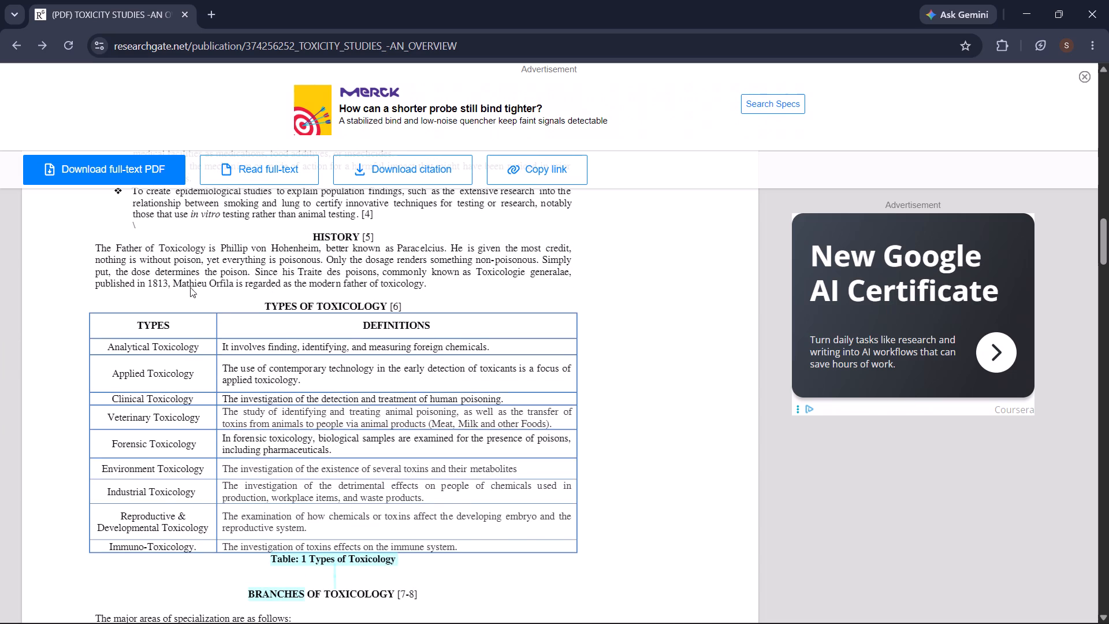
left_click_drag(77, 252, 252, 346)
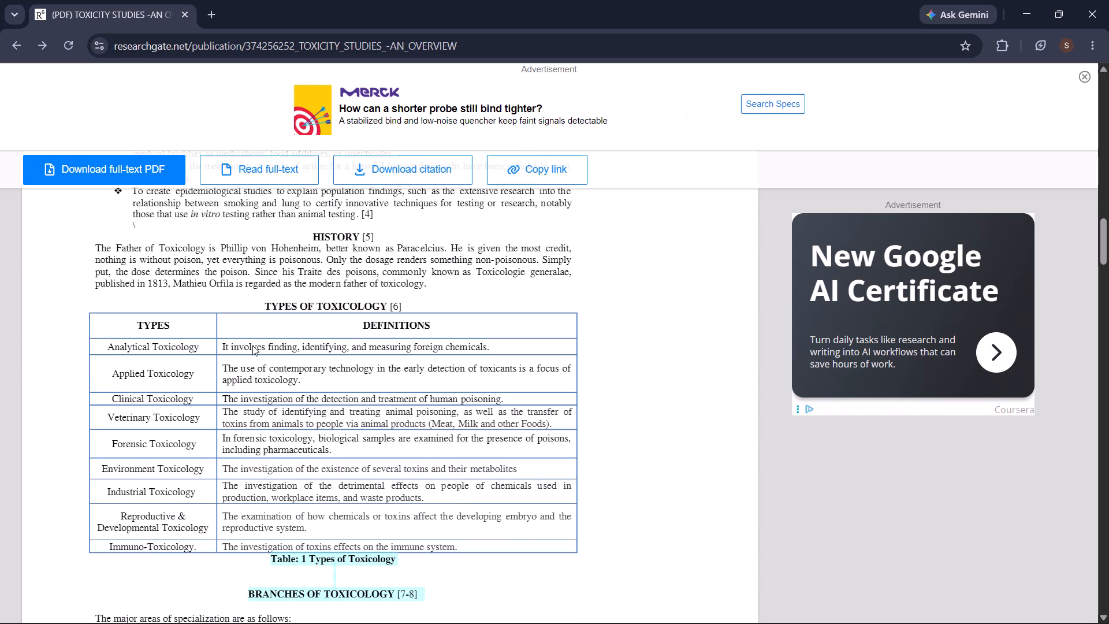
Reopen the "TOXICITY STUDIES -AN OVERVIEW" article from the Google search results and locate its HISTORY section.
left_click(14, 37)
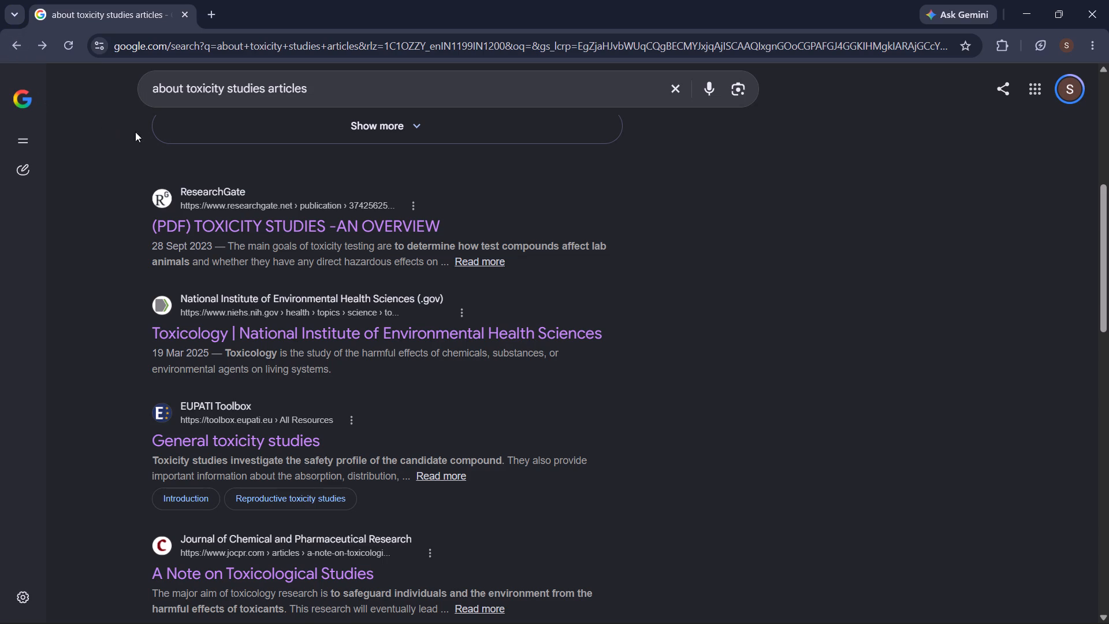
left_click(169, 214)
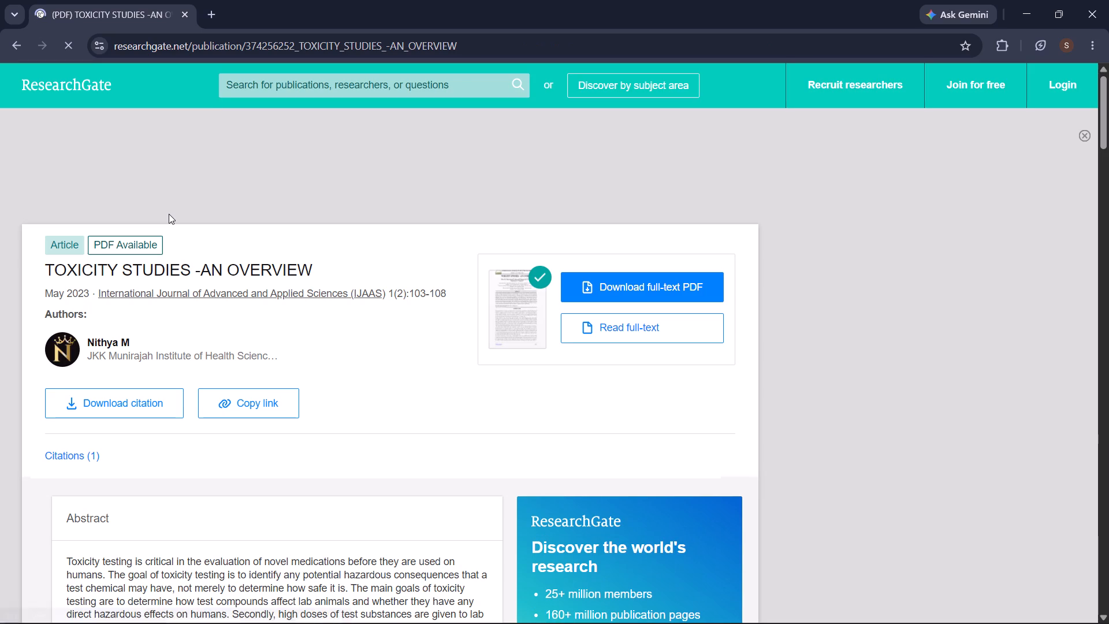
scroll(178, 309, "down", 8)
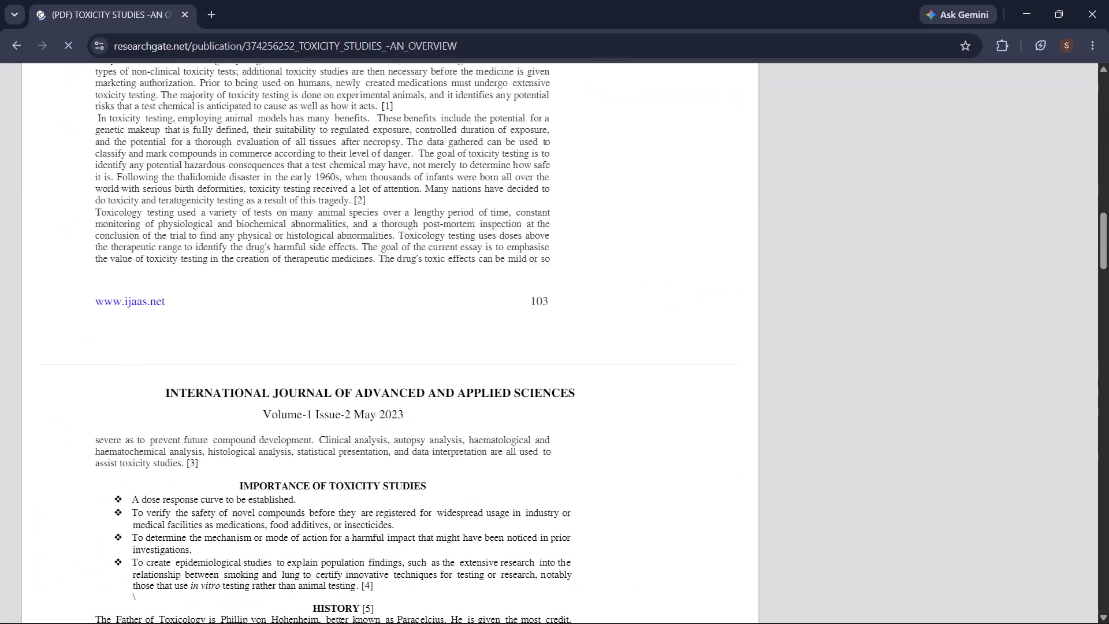
scroll(178, 309, "down", 6)
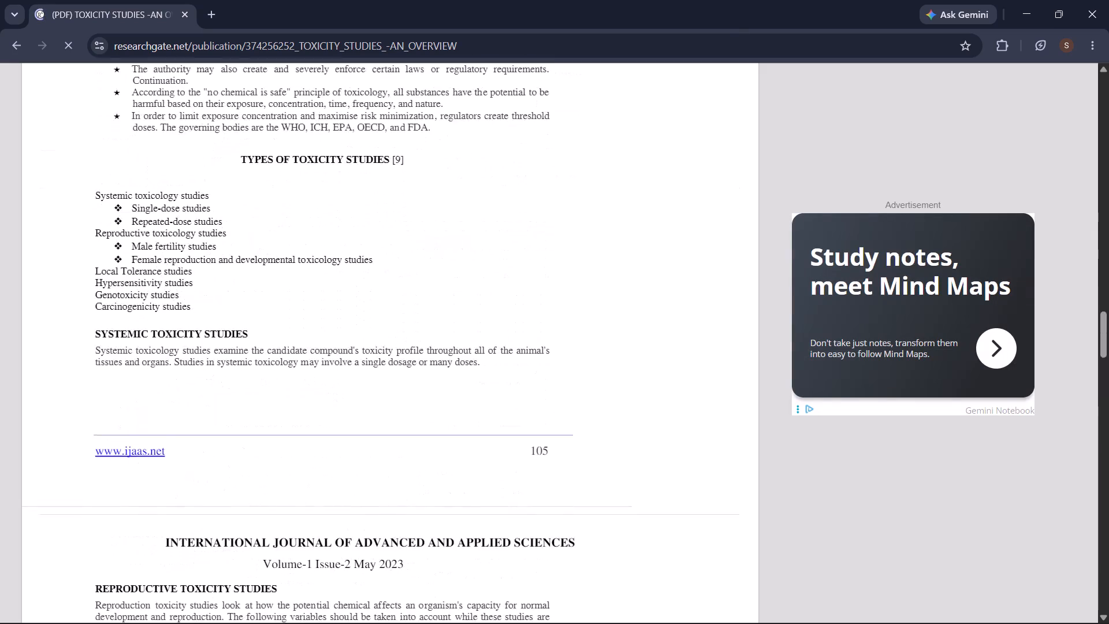
scroll(178, 309, "down", 3)
scroll(178, 309, "up", 5)
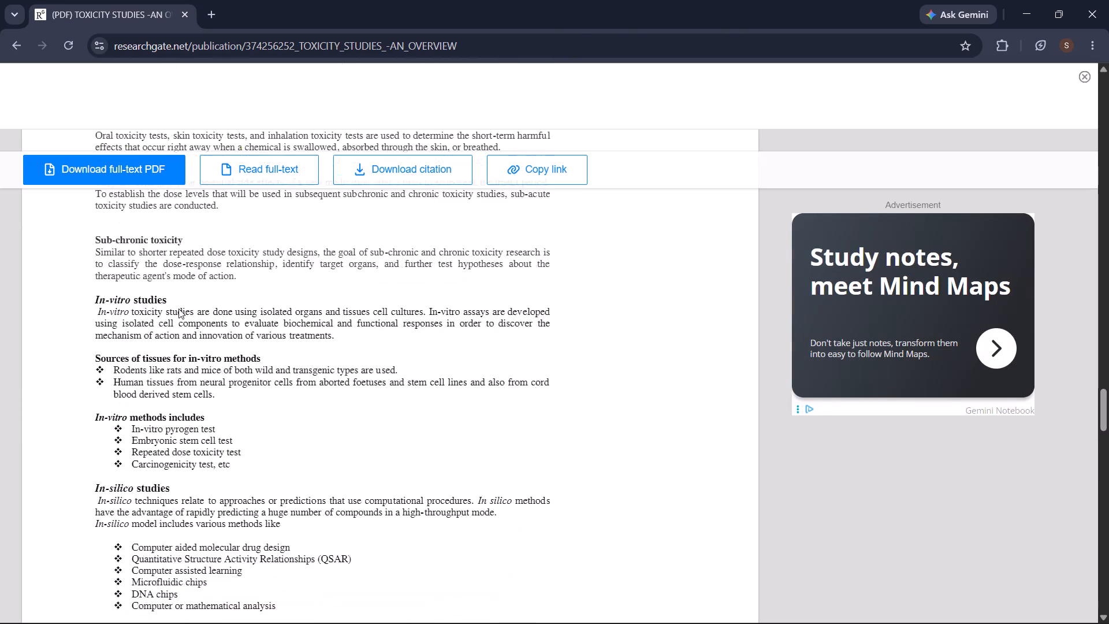
scroll(178, 309, "up", 5)
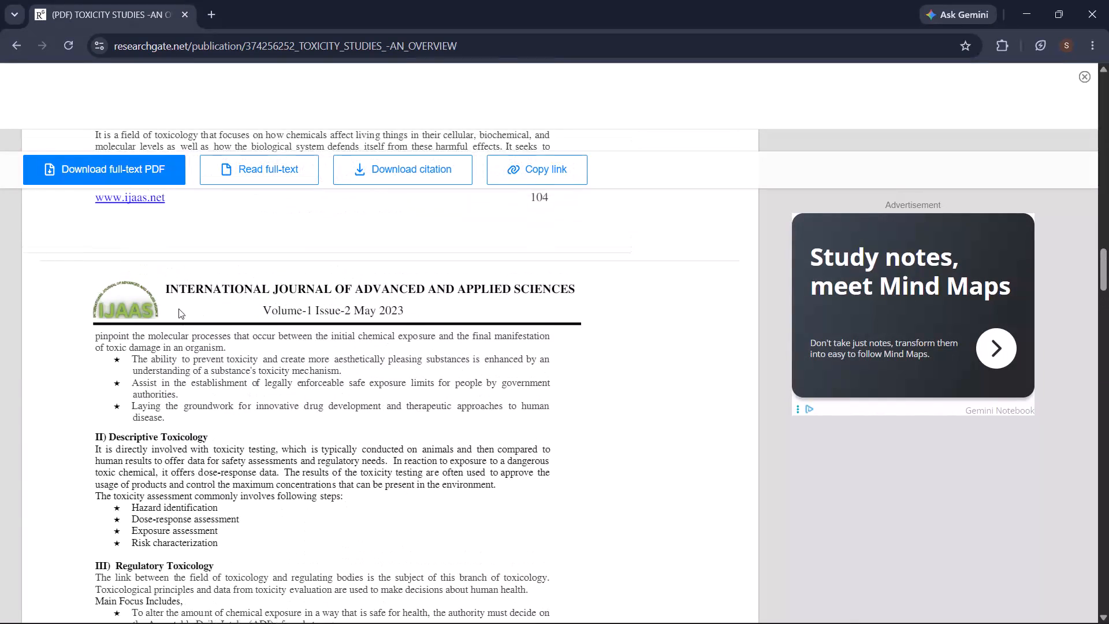
scroll(178, 309, "up", 3)
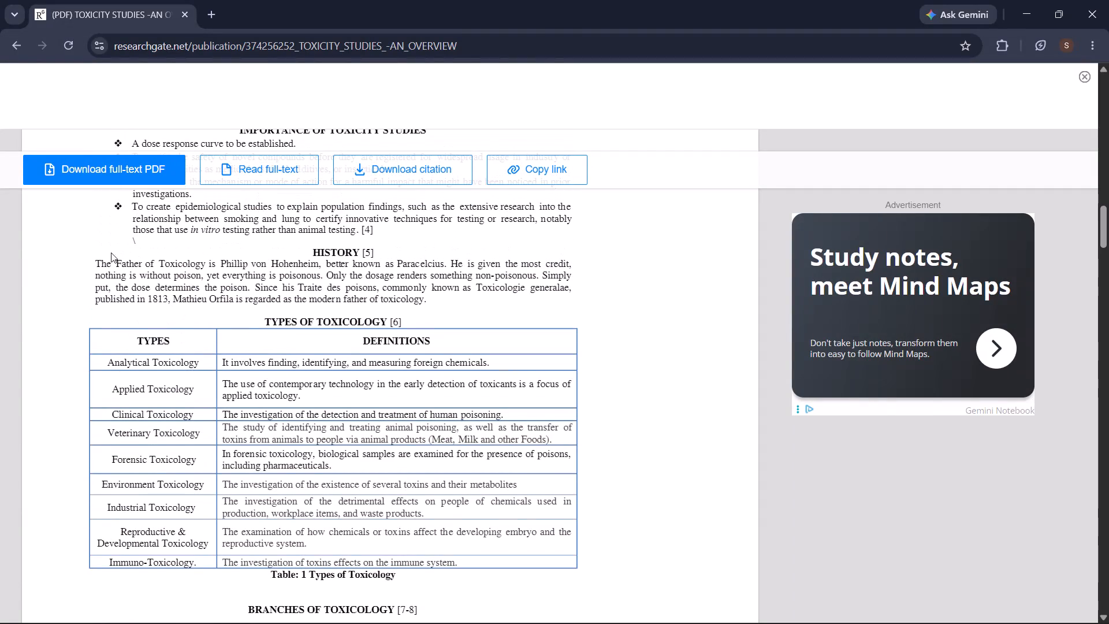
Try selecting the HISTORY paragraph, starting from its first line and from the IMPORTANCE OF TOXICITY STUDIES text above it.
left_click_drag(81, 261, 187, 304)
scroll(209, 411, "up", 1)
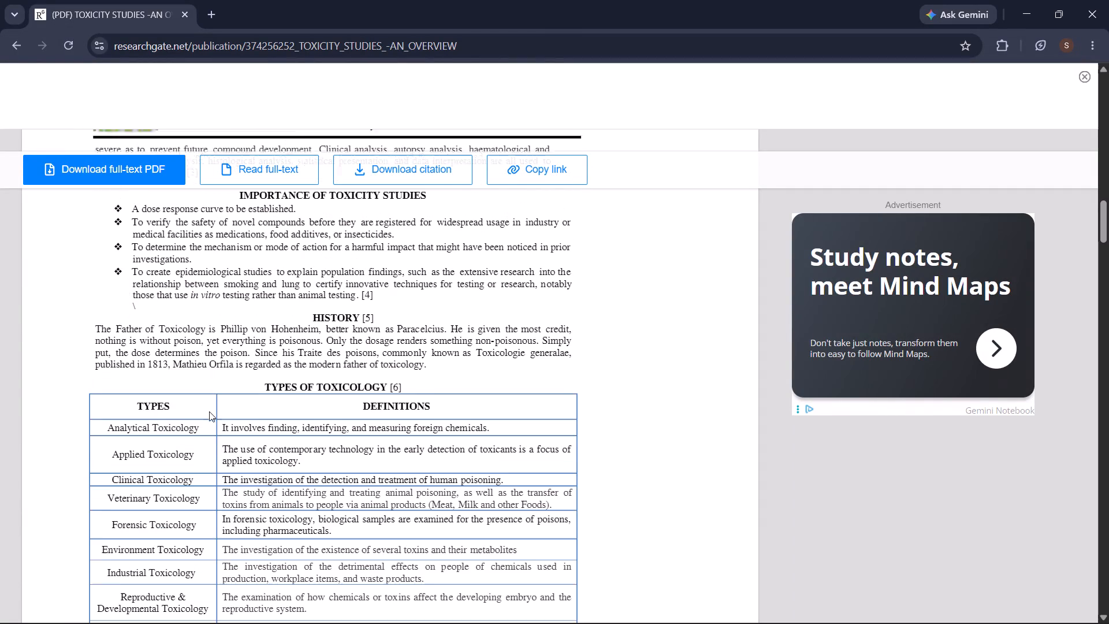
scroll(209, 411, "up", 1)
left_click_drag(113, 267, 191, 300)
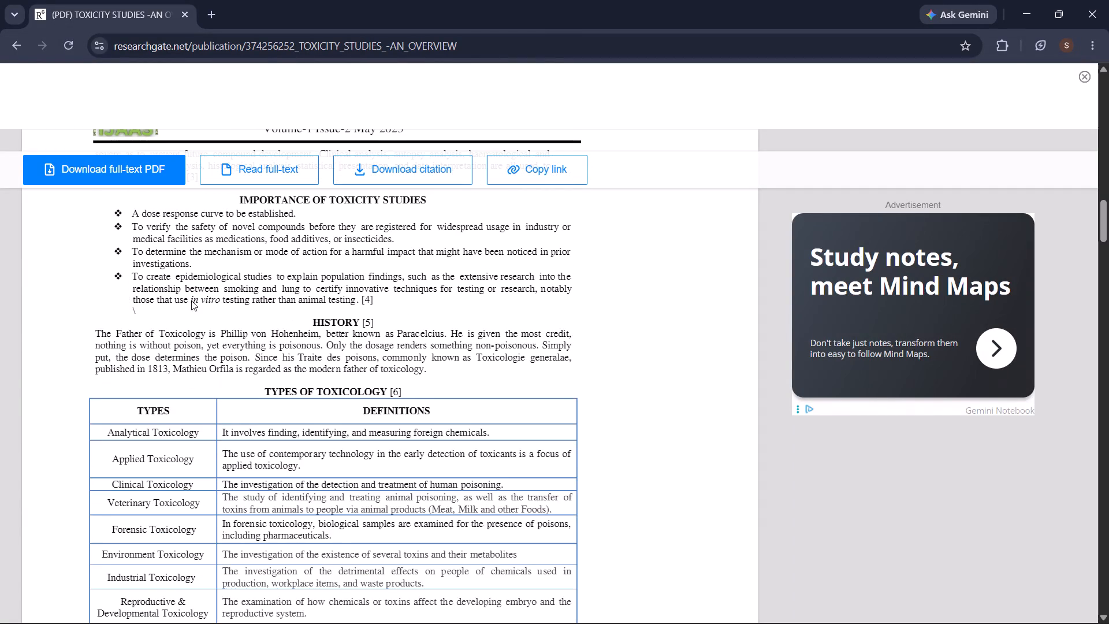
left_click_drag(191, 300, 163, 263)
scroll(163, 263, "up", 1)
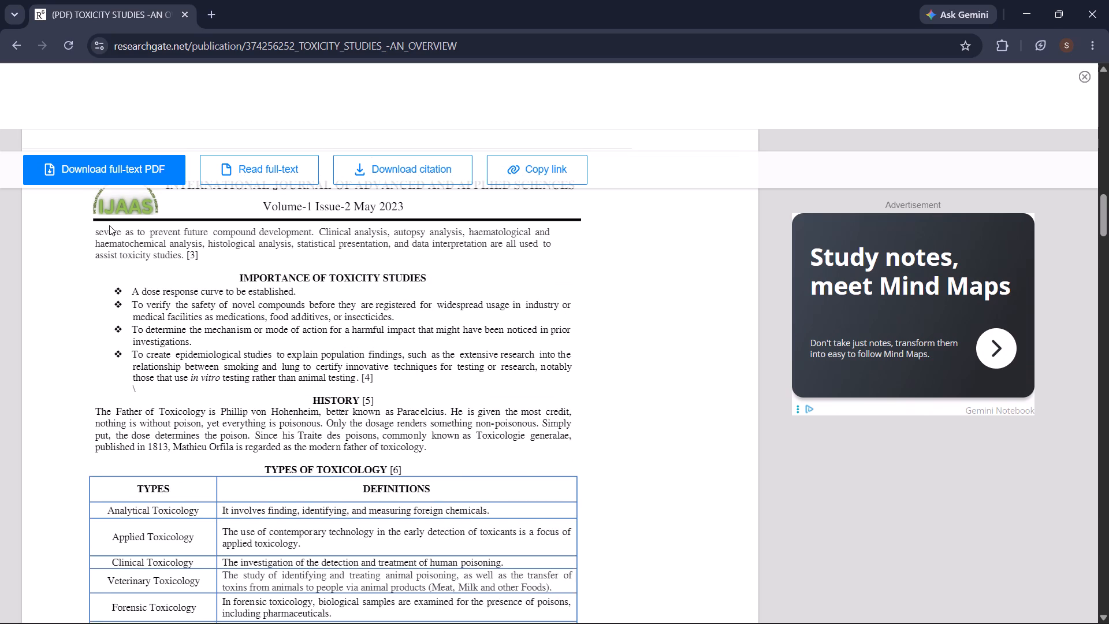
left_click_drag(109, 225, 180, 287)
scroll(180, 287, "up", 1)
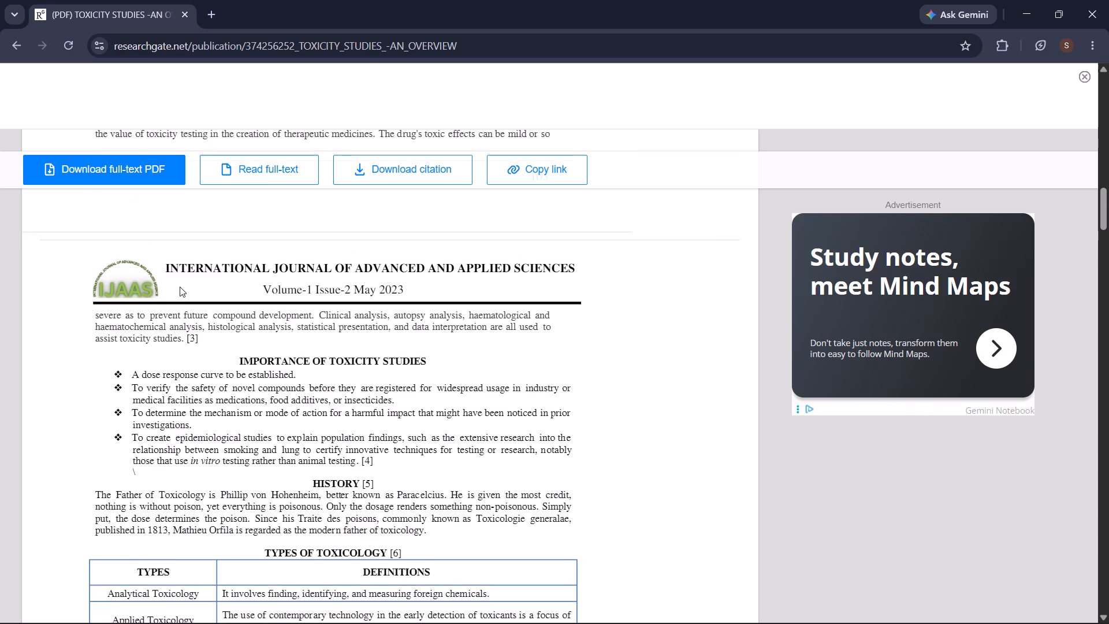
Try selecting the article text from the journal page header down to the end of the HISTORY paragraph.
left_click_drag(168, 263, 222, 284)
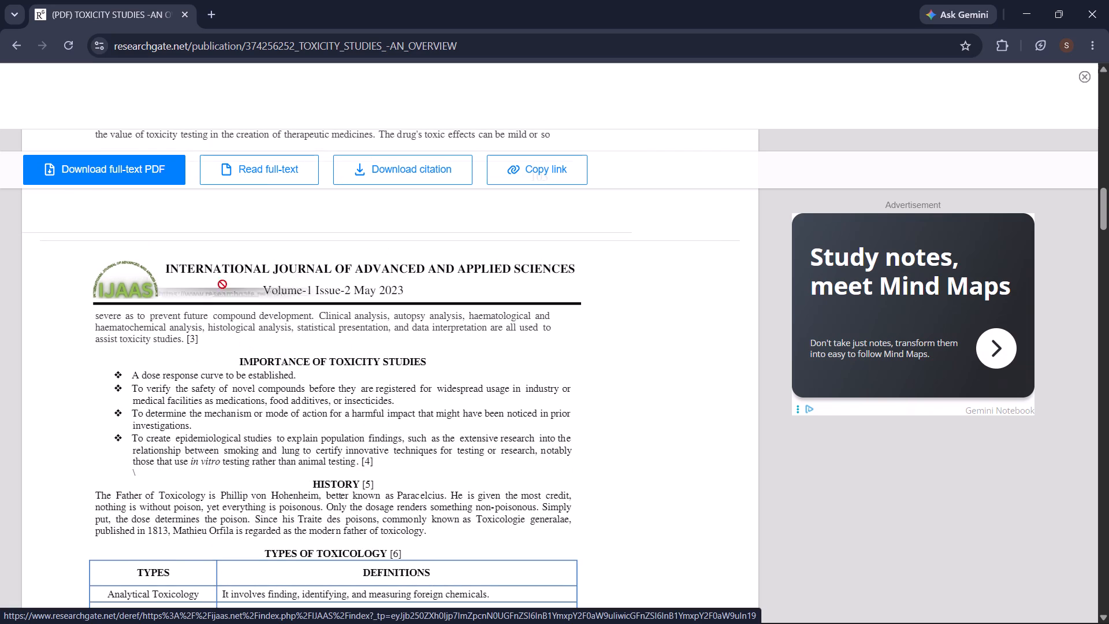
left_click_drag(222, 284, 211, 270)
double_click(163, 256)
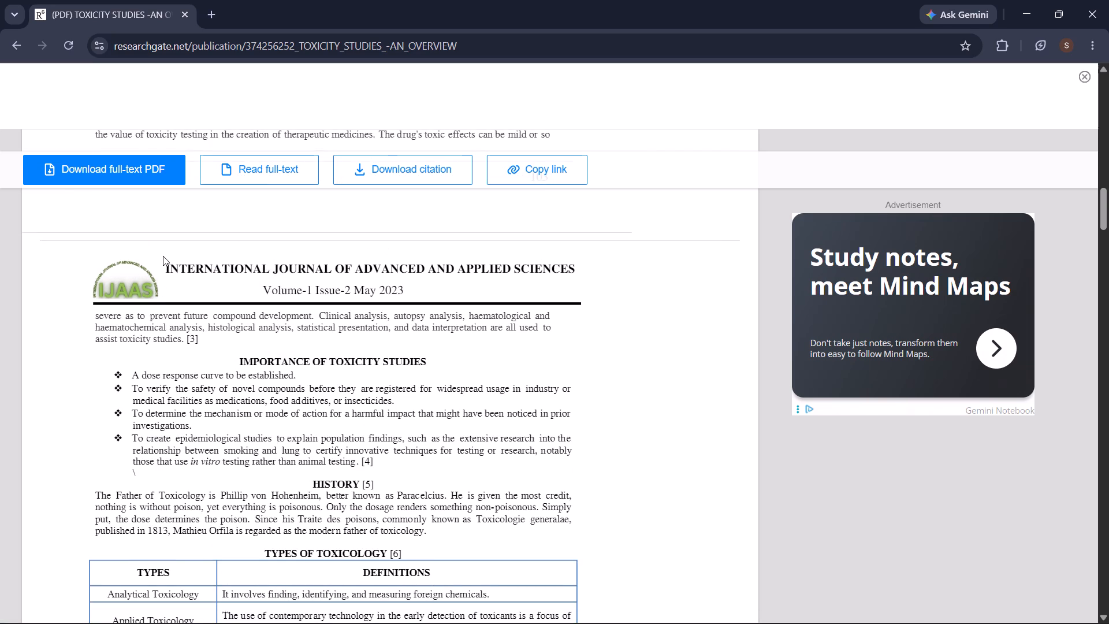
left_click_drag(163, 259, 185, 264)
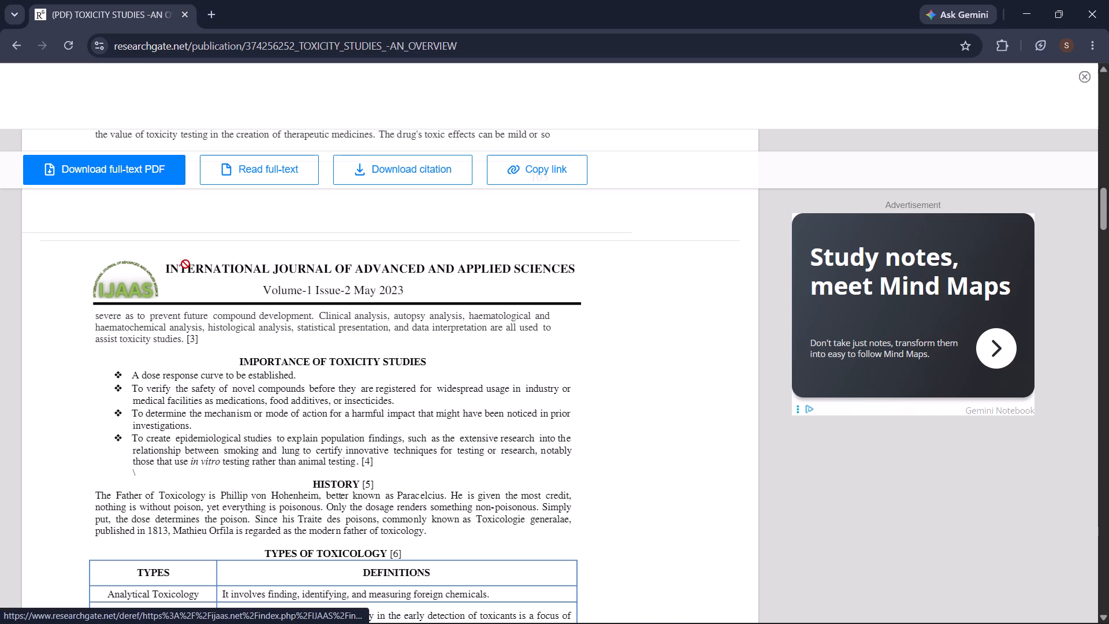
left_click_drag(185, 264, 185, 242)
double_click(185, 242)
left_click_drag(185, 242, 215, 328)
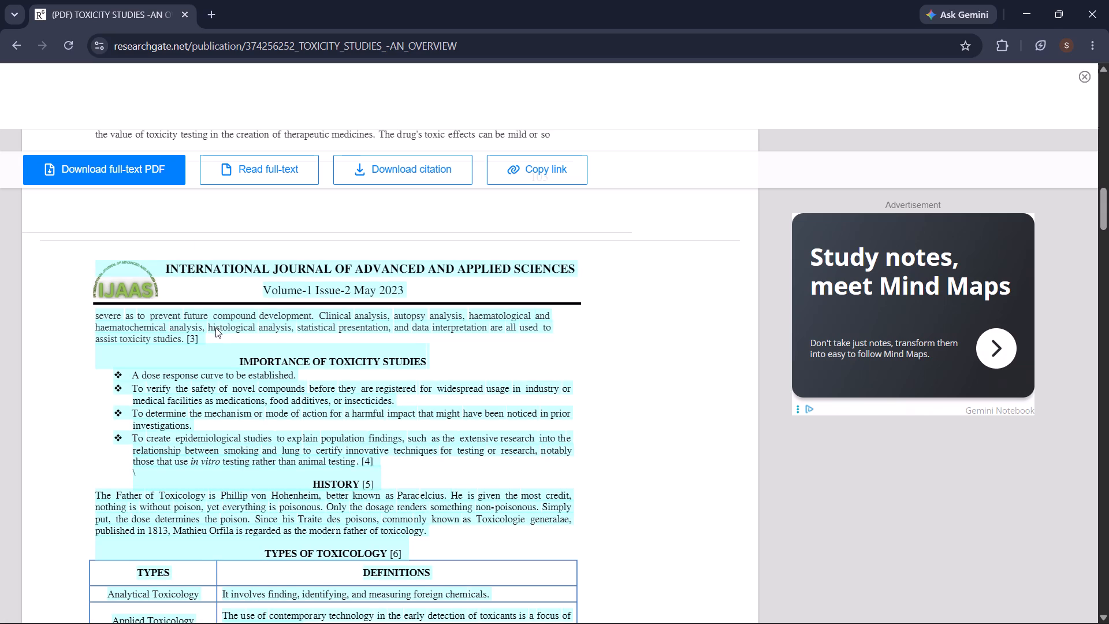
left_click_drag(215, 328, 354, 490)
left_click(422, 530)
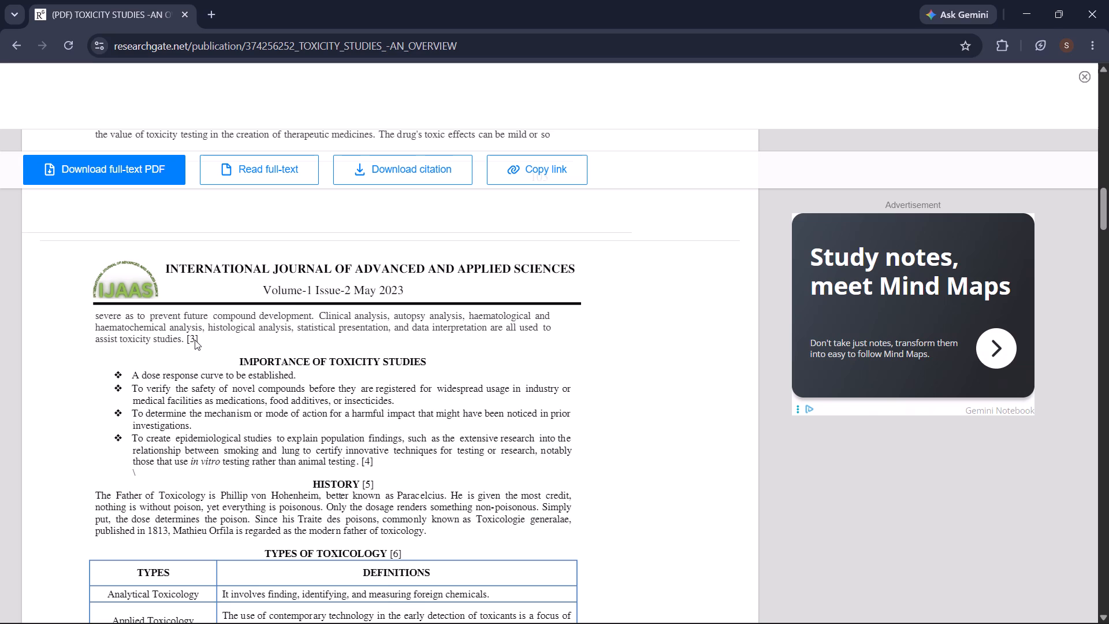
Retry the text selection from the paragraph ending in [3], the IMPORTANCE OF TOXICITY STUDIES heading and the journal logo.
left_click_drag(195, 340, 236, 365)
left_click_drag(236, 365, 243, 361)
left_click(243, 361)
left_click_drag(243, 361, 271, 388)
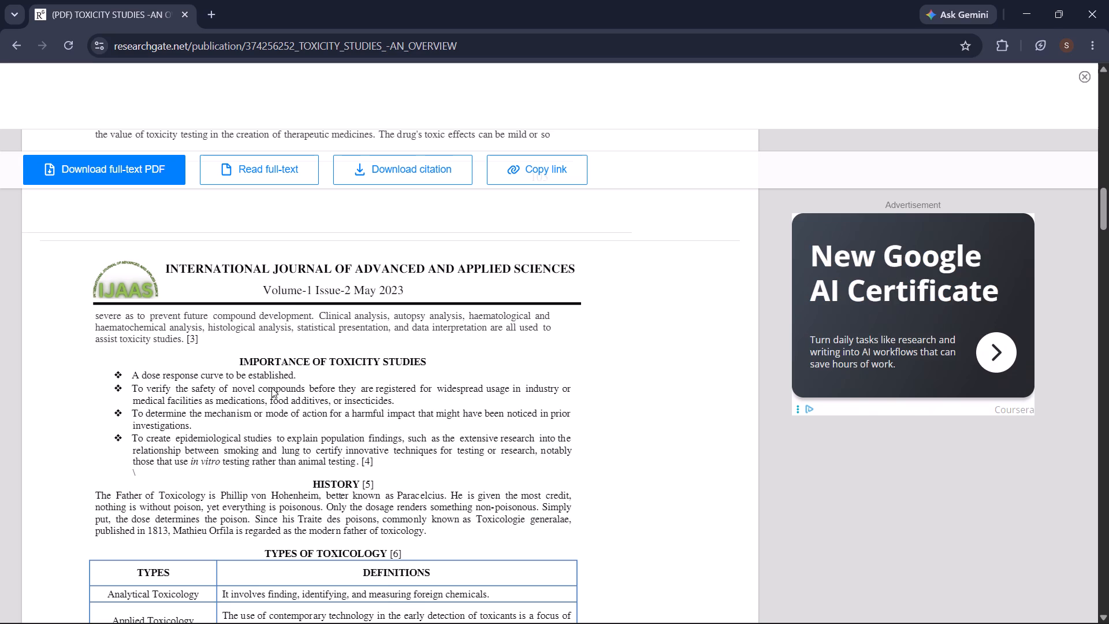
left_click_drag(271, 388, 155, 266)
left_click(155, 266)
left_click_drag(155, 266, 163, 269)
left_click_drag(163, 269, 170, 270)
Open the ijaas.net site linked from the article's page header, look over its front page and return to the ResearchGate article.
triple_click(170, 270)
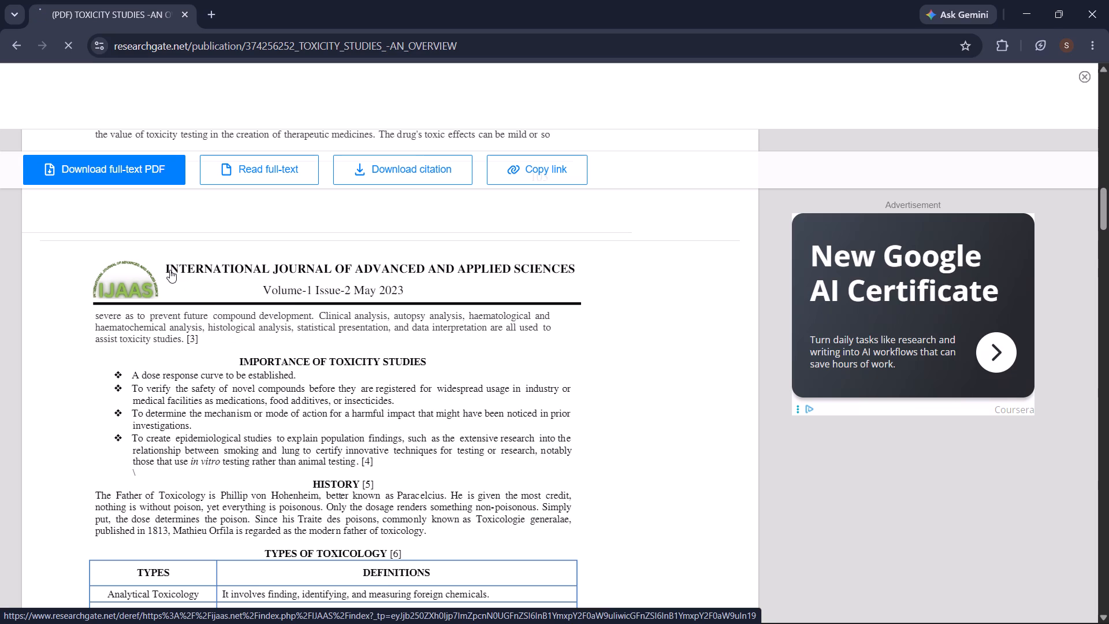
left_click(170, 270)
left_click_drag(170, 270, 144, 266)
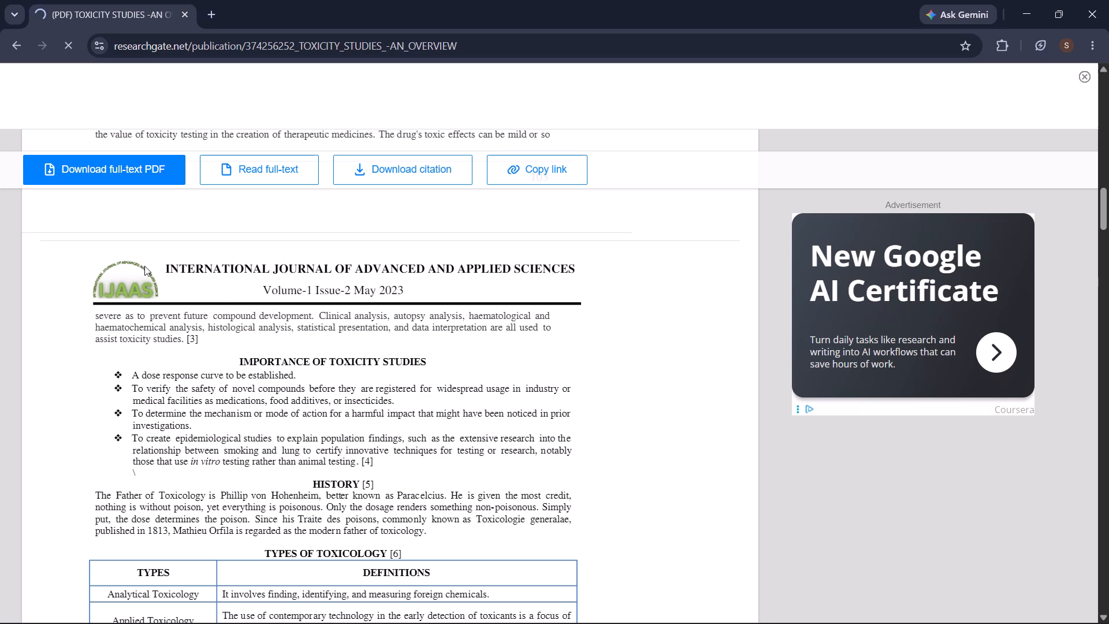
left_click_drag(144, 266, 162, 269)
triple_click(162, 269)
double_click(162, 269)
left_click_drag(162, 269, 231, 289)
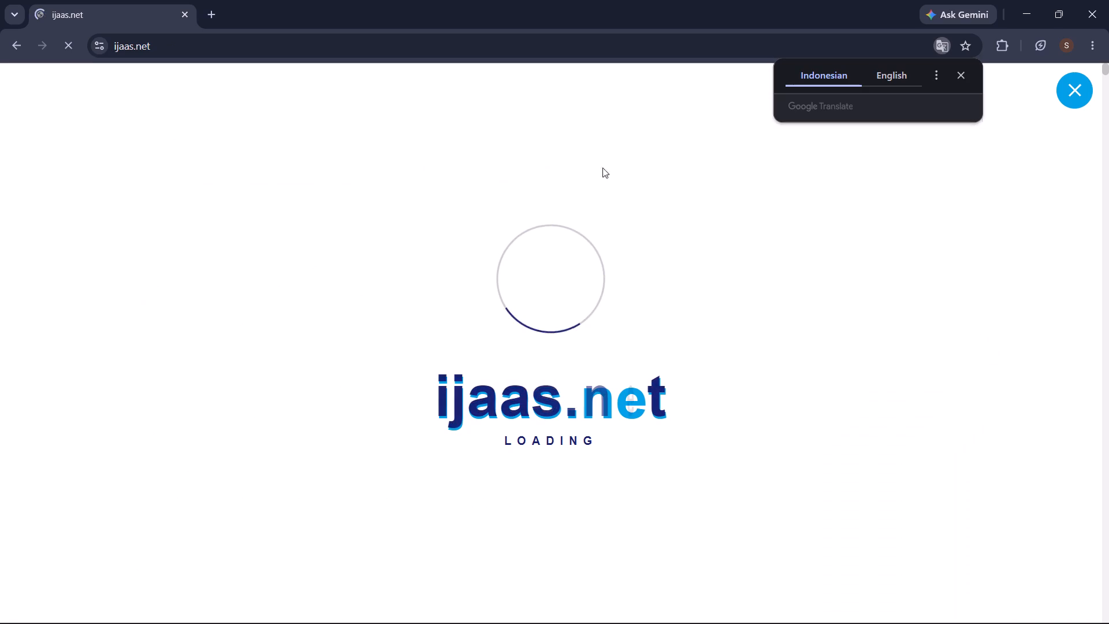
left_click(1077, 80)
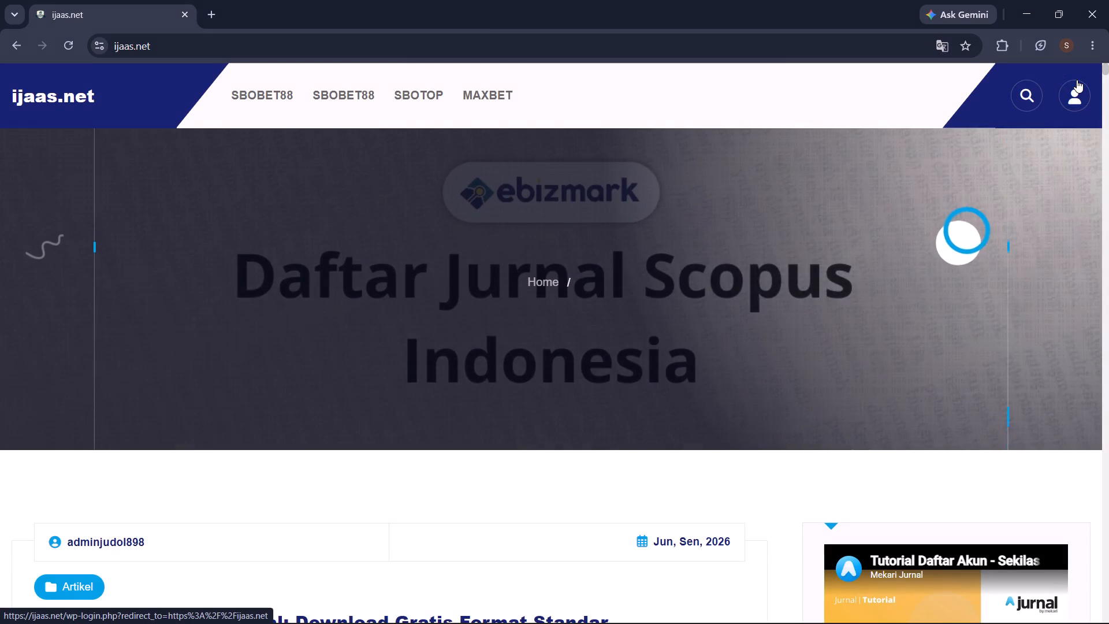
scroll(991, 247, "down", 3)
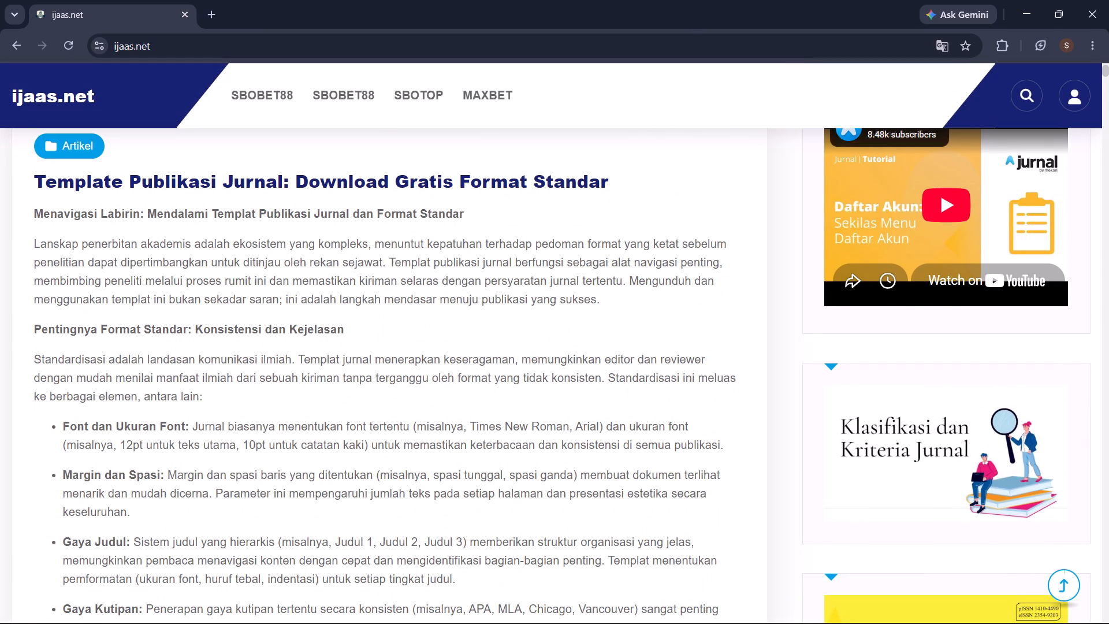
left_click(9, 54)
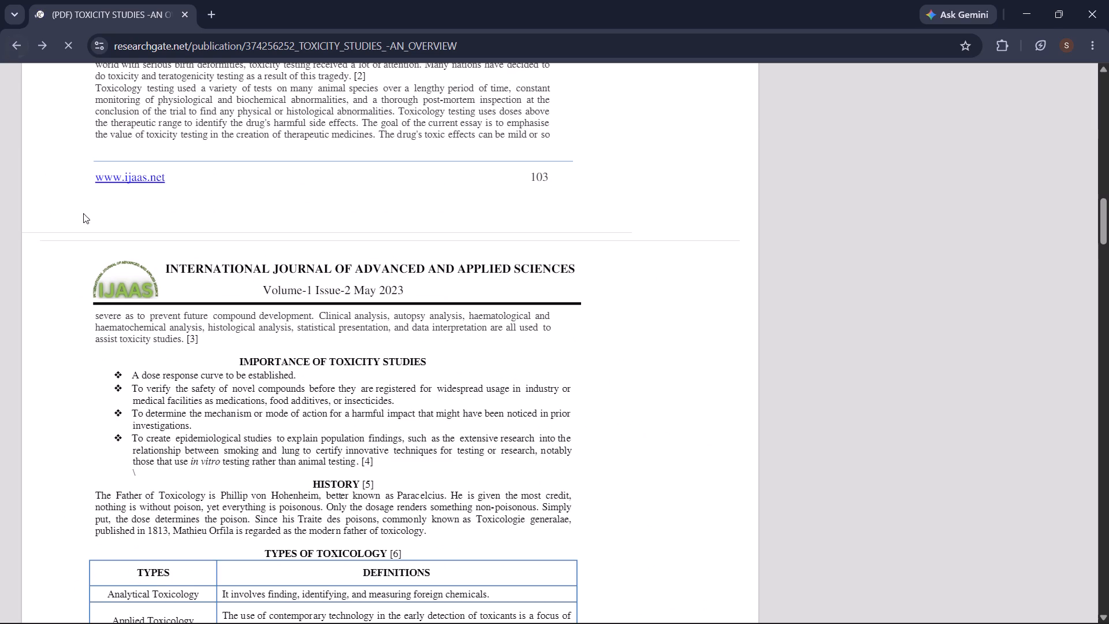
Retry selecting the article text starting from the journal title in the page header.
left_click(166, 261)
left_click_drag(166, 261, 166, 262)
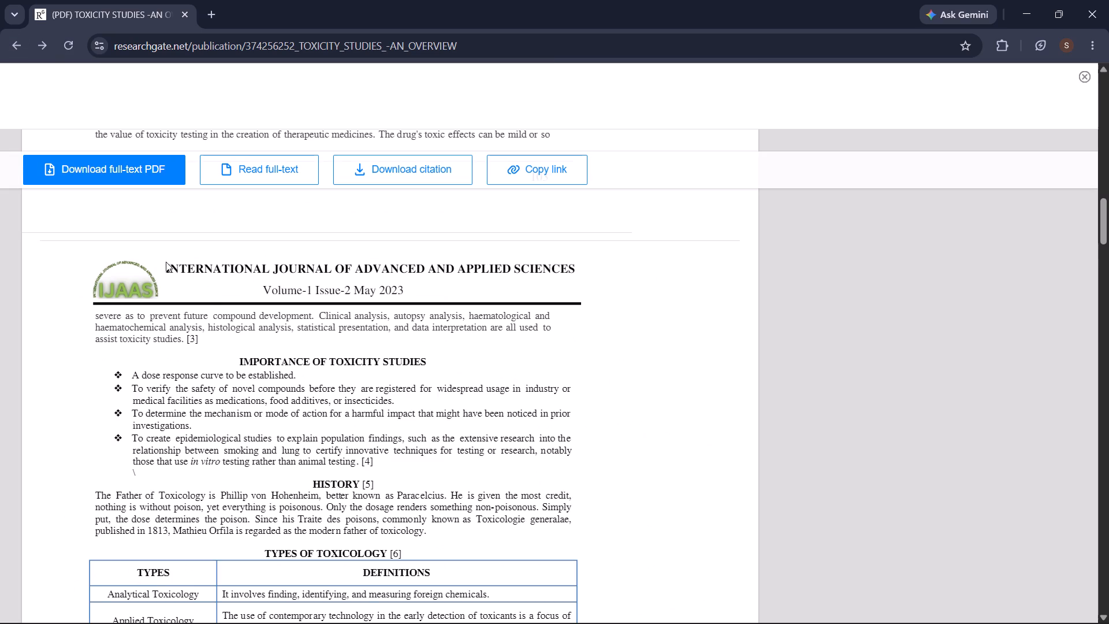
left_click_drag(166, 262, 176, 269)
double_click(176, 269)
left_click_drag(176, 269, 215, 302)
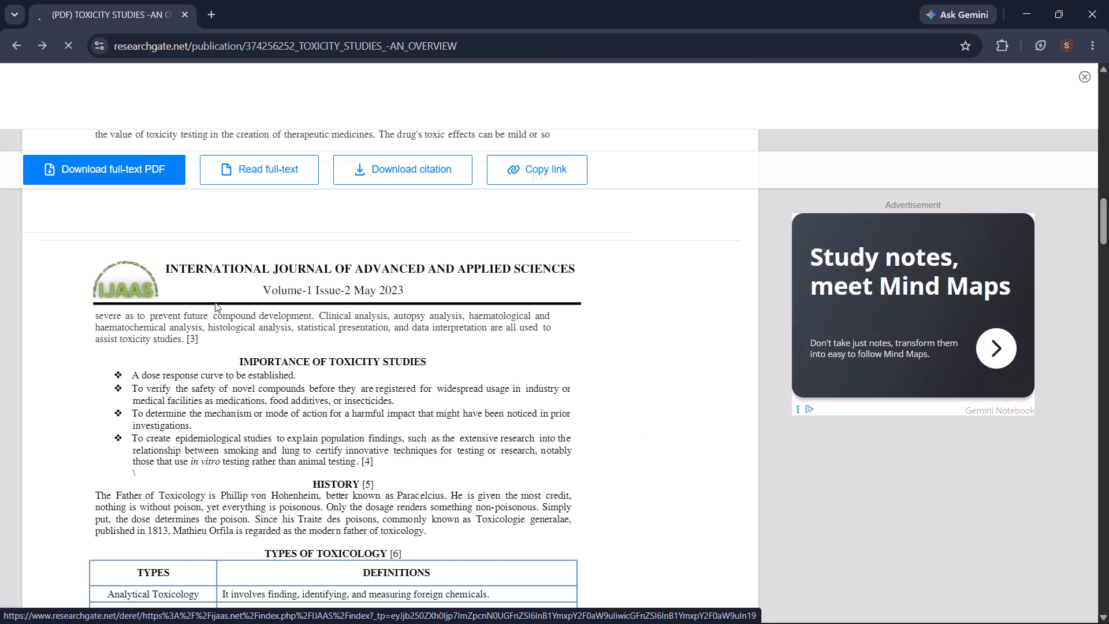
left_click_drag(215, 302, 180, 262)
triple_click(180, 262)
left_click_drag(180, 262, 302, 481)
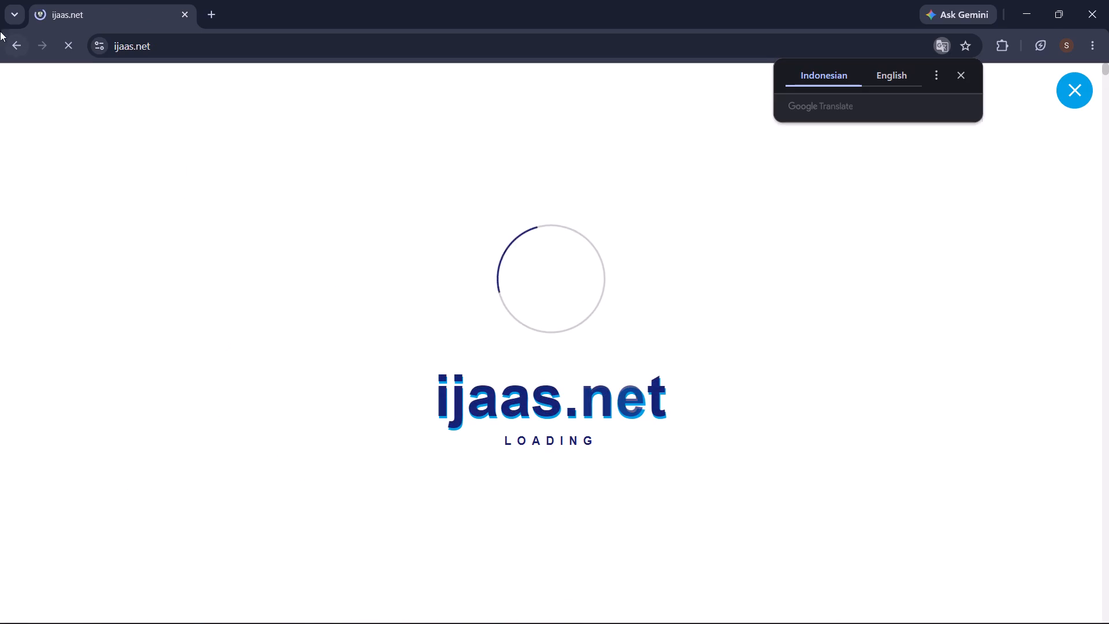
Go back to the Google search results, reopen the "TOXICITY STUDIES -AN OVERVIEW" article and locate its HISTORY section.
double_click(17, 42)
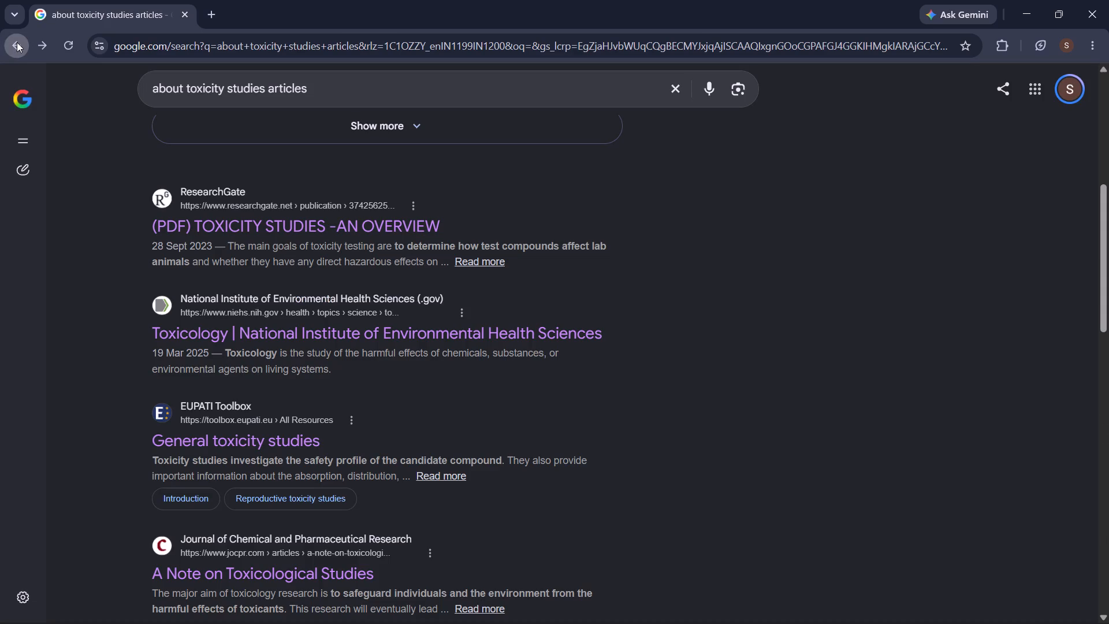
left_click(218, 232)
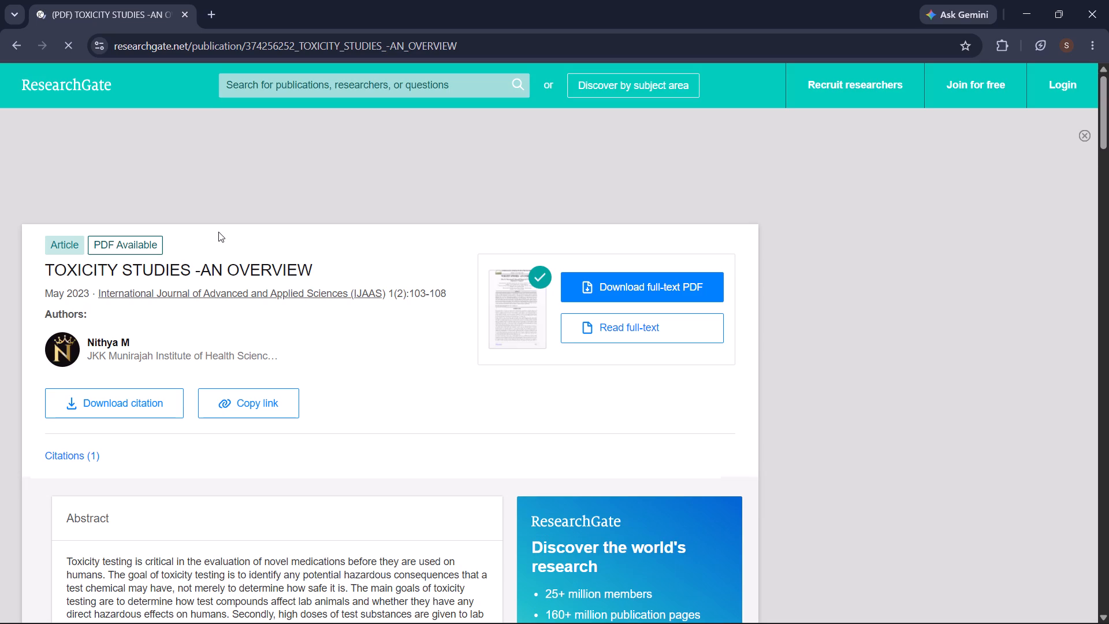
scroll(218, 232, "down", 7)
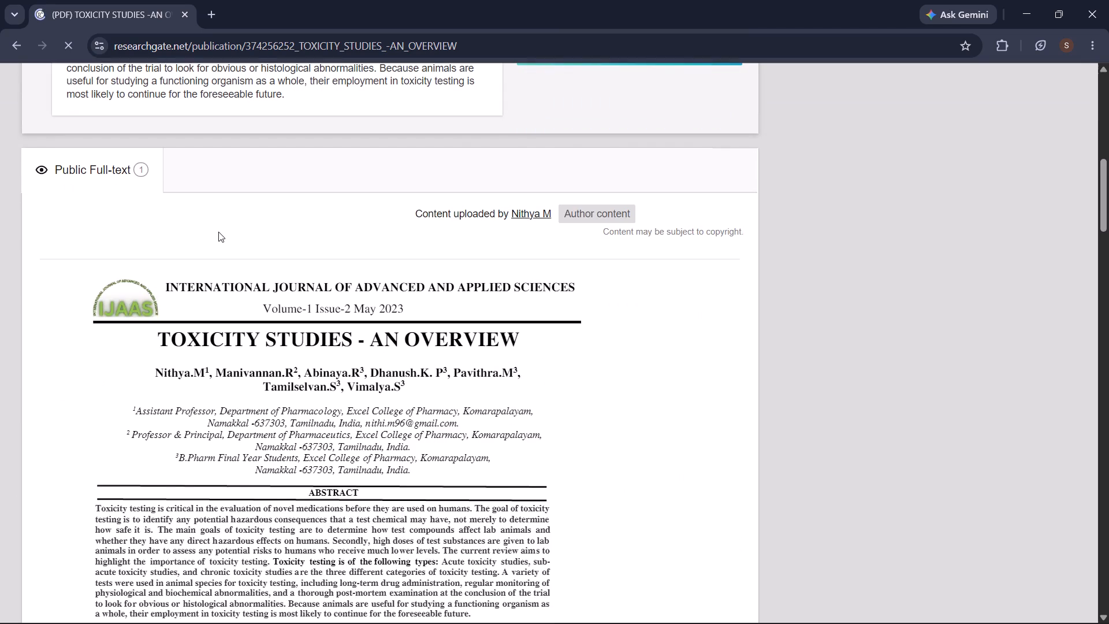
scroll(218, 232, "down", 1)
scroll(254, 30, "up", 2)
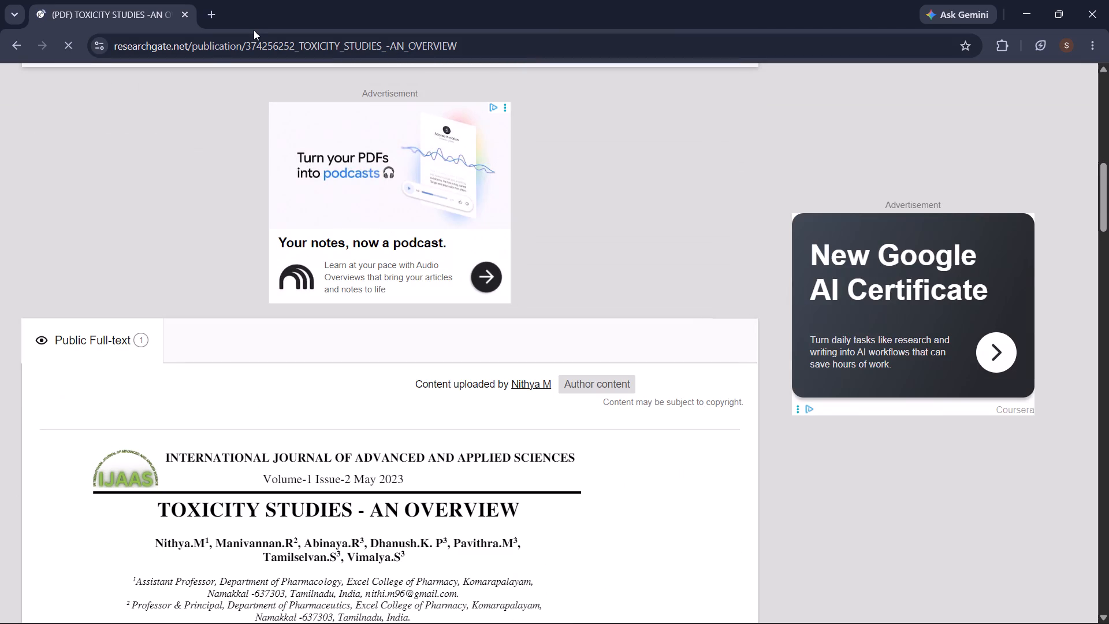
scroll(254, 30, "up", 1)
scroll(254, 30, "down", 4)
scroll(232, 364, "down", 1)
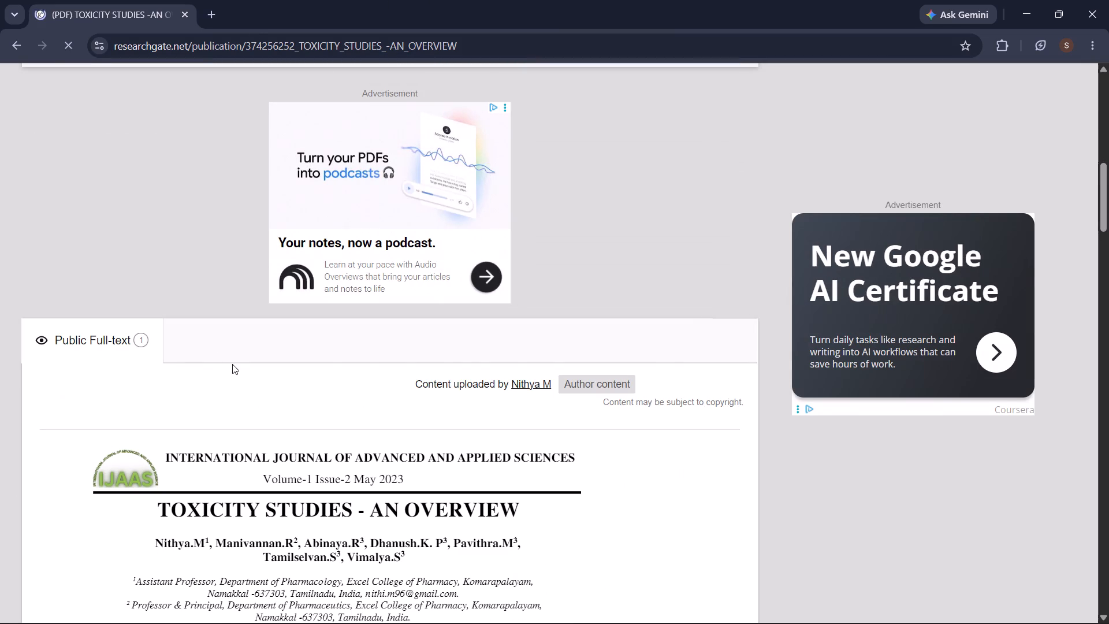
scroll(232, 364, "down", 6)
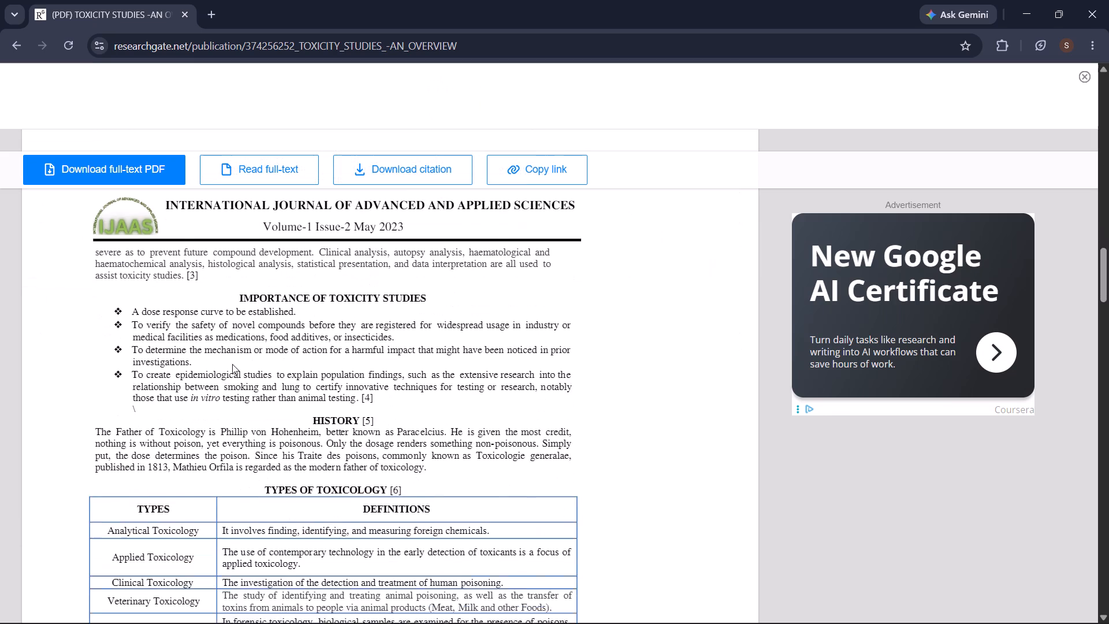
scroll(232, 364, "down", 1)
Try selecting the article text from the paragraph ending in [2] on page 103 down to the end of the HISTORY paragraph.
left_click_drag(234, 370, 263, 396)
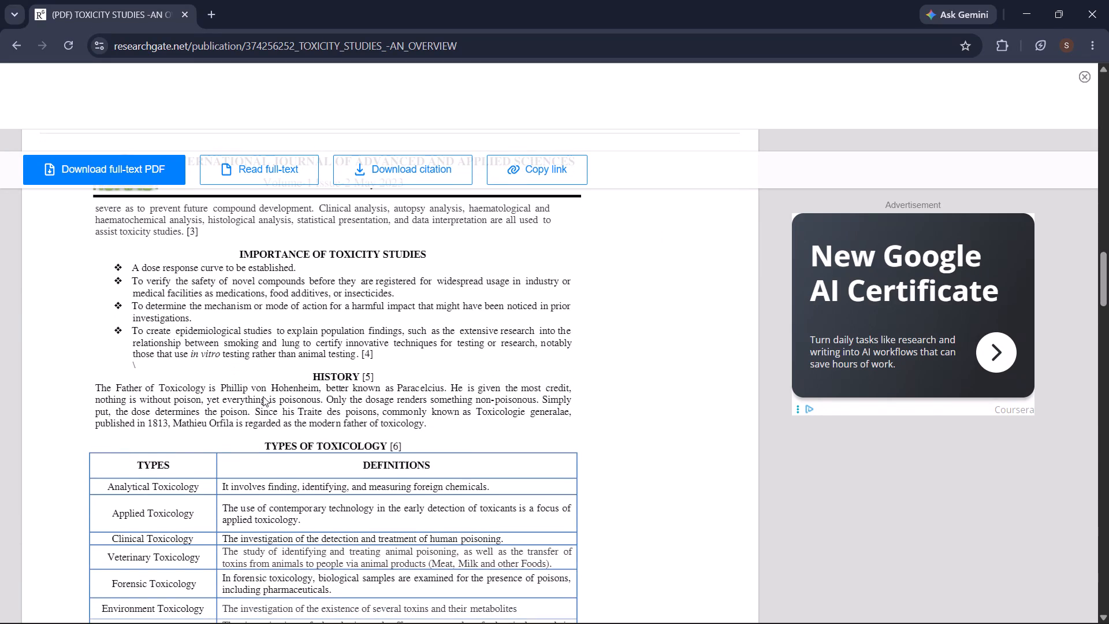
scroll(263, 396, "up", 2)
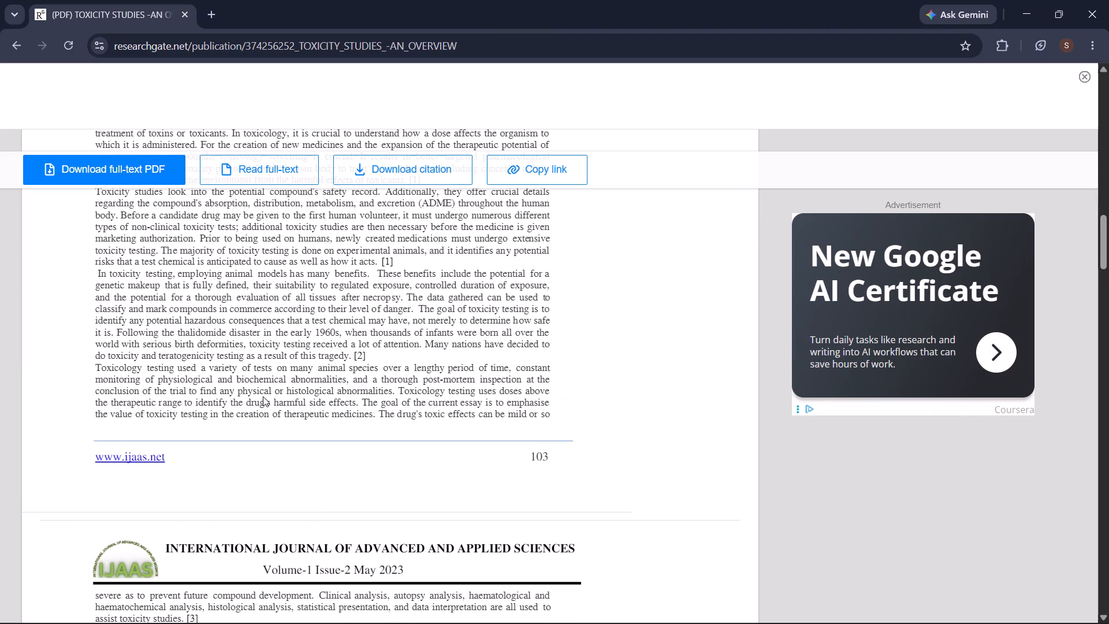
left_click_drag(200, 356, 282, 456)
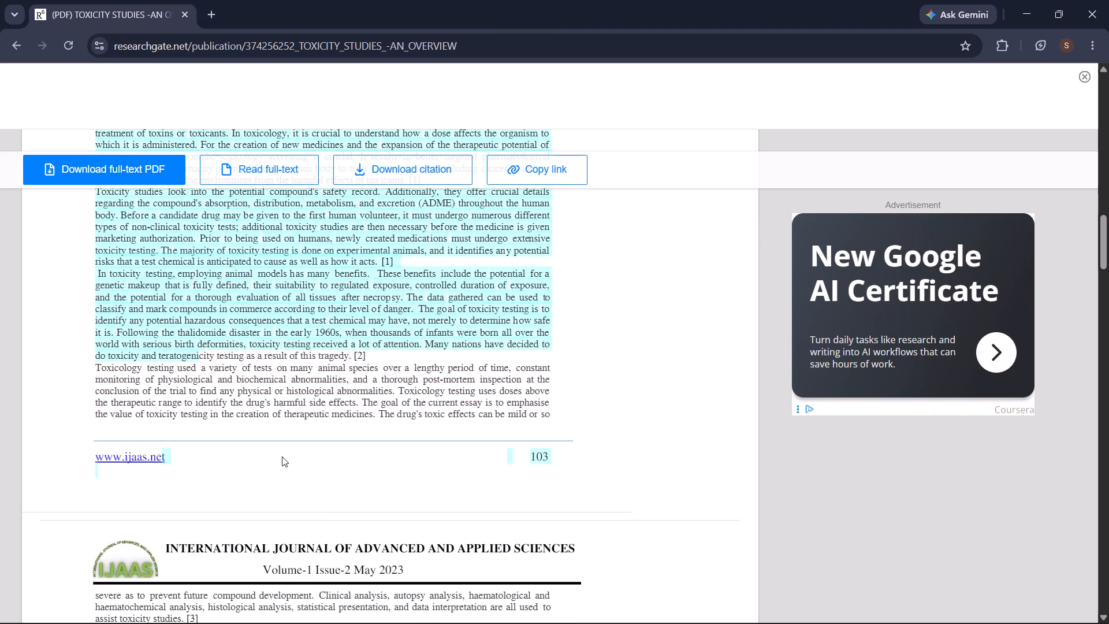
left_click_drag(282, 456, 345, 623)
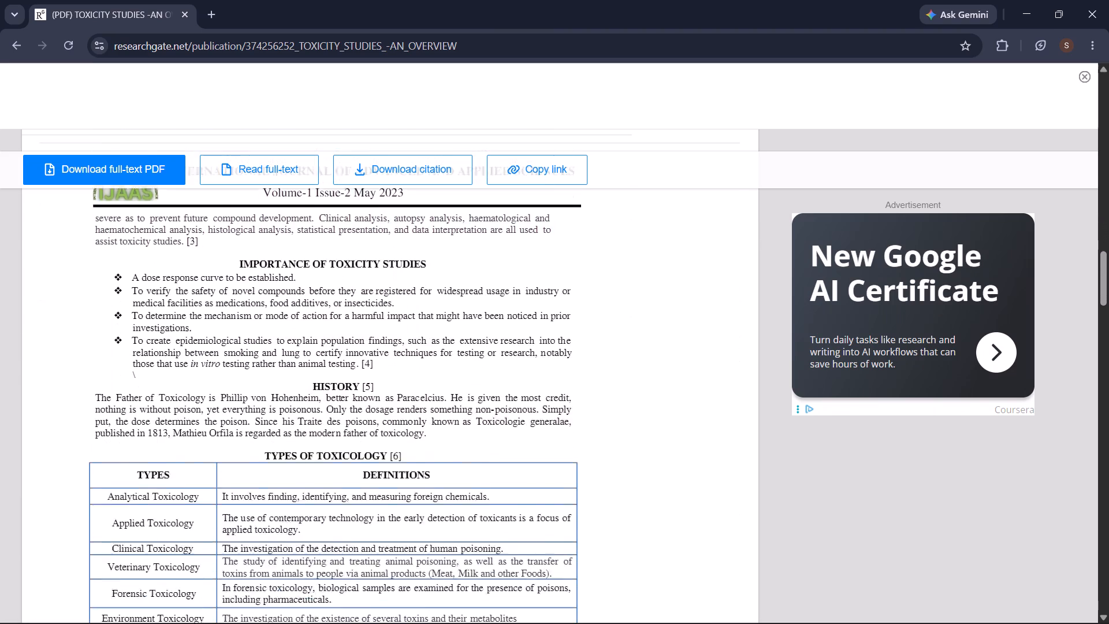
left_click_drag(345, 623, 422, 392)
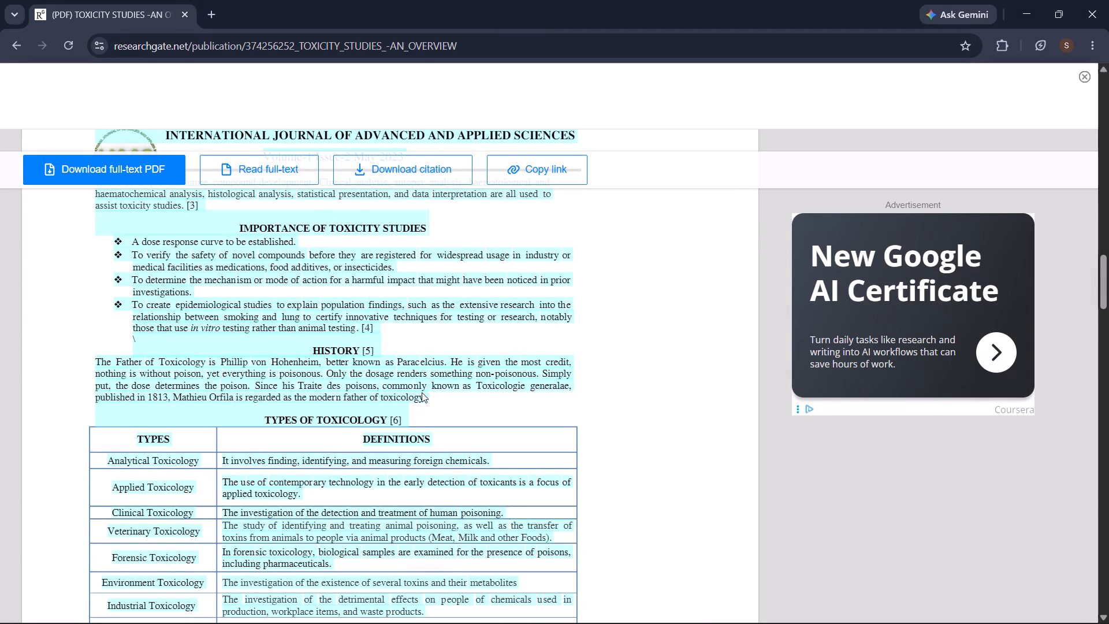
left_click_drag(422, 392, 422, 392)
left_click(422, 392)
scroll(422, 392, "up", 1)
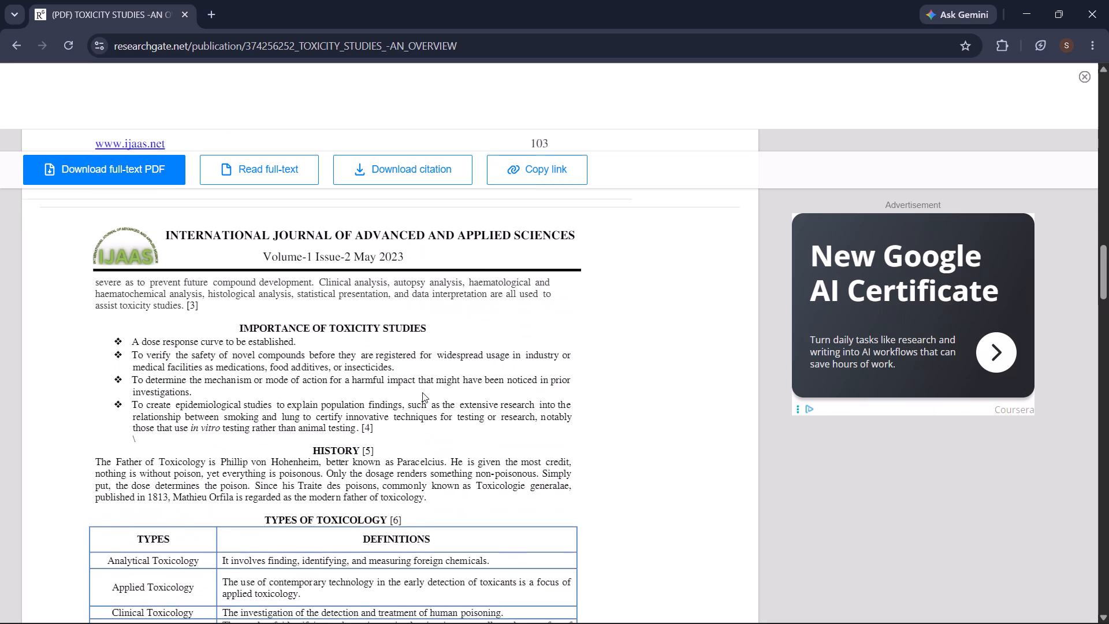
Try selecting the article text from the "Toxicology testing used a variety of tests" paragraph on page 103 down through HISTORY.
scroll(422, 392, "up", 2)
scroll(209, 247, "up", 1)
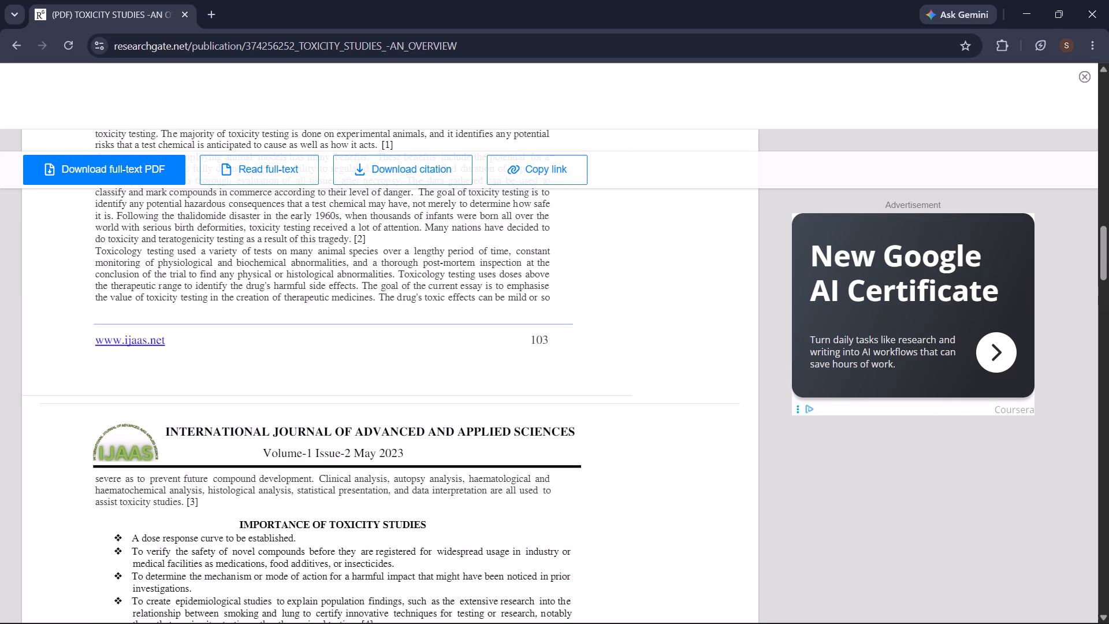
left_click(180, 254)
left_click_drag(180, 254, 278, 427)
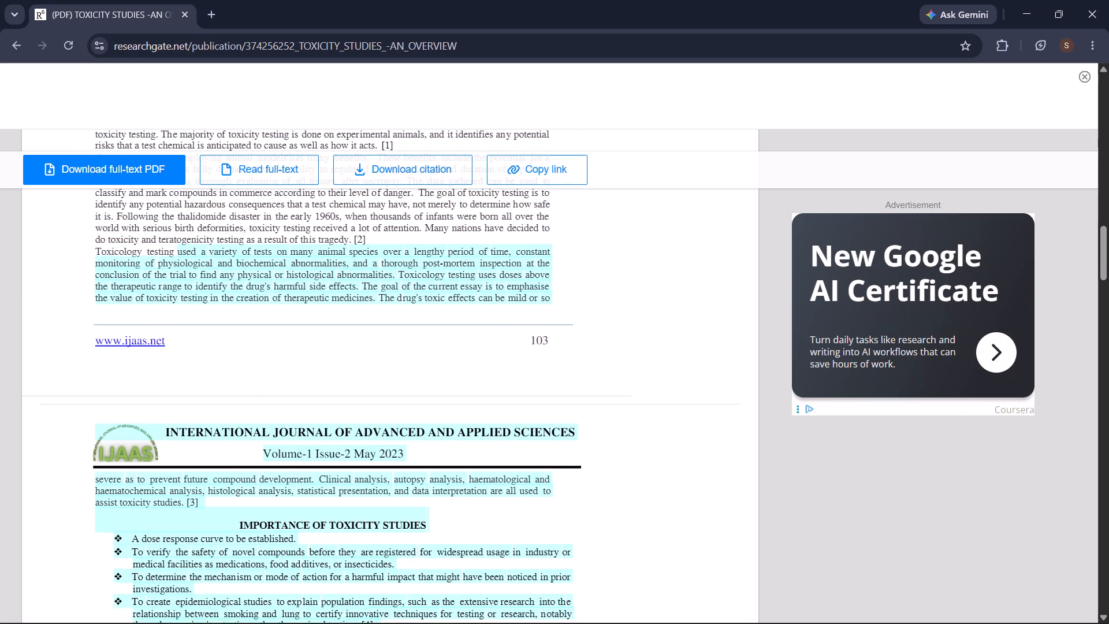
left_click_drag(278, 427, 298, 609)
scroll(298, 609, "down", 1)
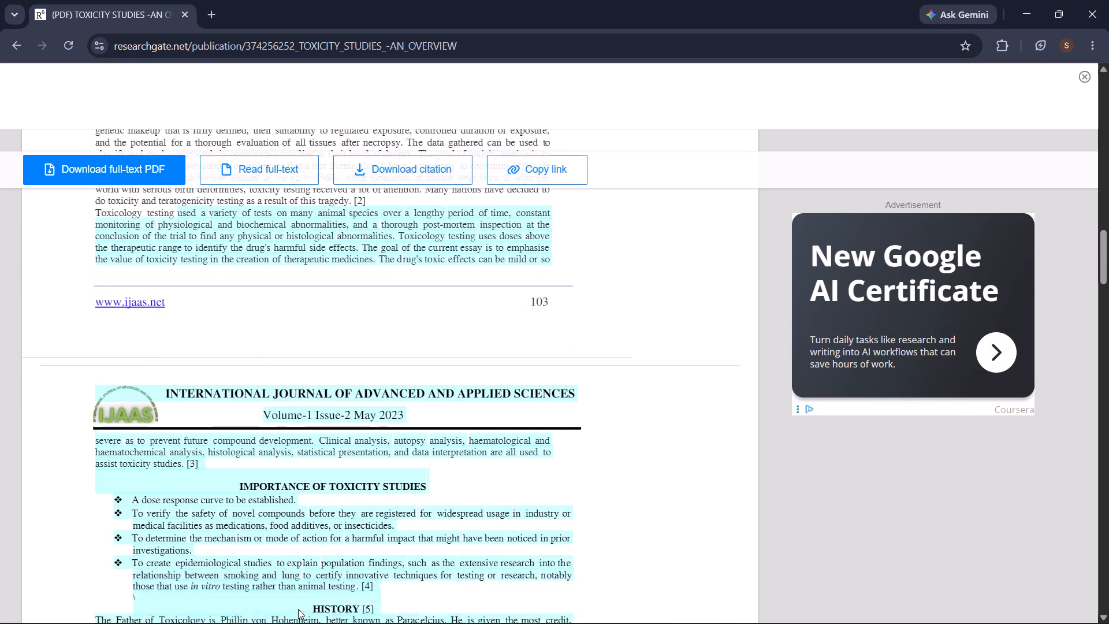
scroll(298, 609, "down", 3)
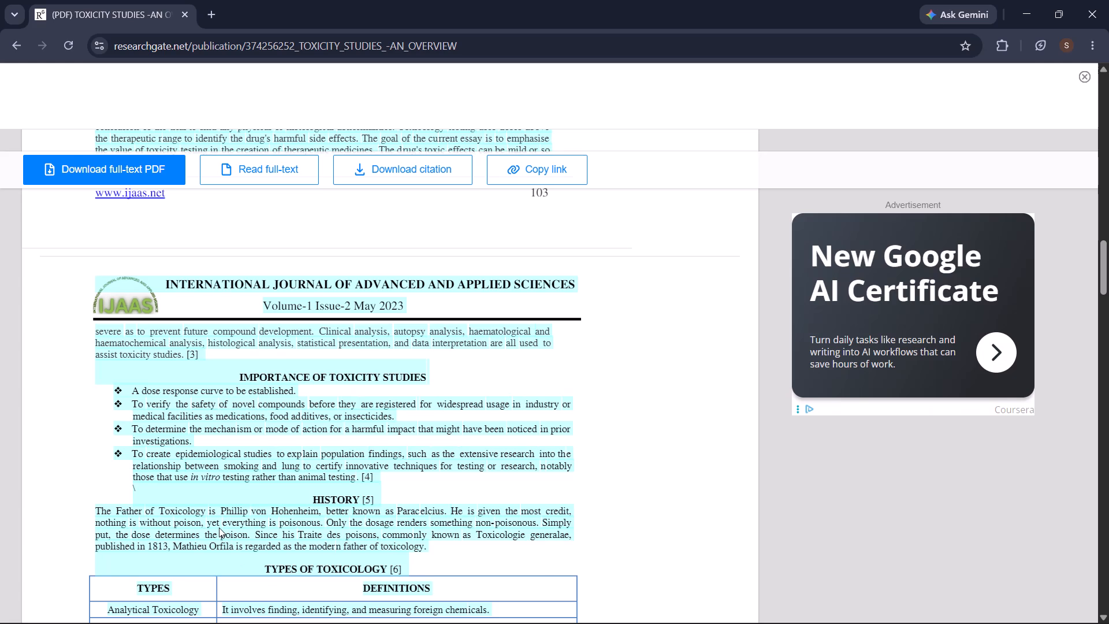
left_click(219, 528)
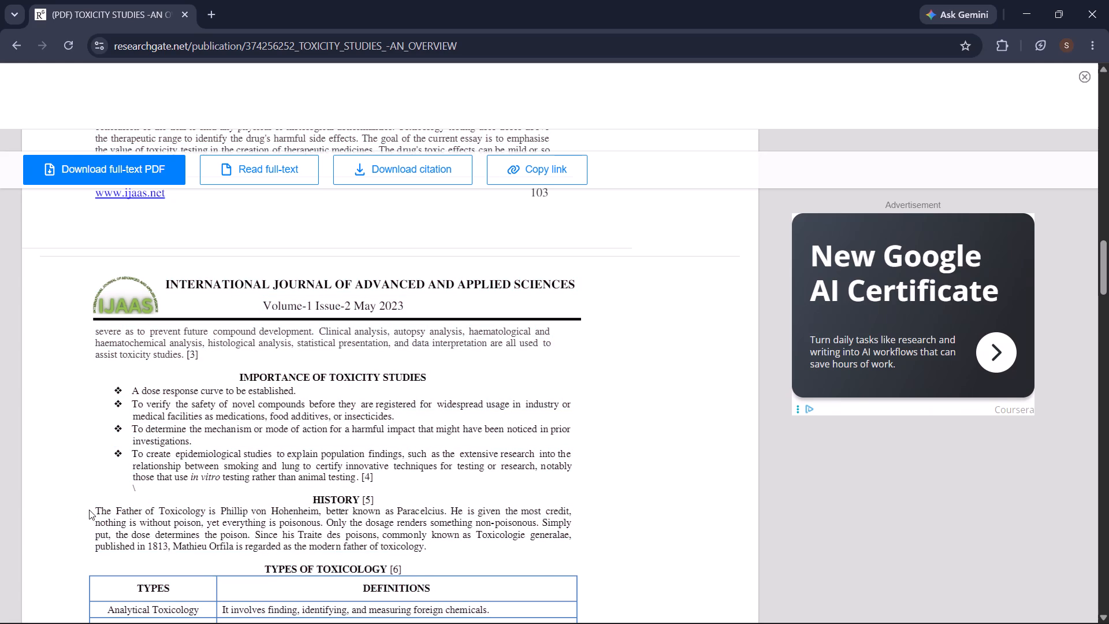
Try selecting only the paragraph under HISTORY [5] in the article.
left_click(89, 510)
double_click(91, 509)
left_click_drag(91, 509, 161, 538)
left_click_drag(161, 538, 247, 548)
Copy the article text from "therapeutic medicines" on page 103 onward and paste it into the Word document below the epidemiological studies bullet.
scroll(267, 439, "up", 1)
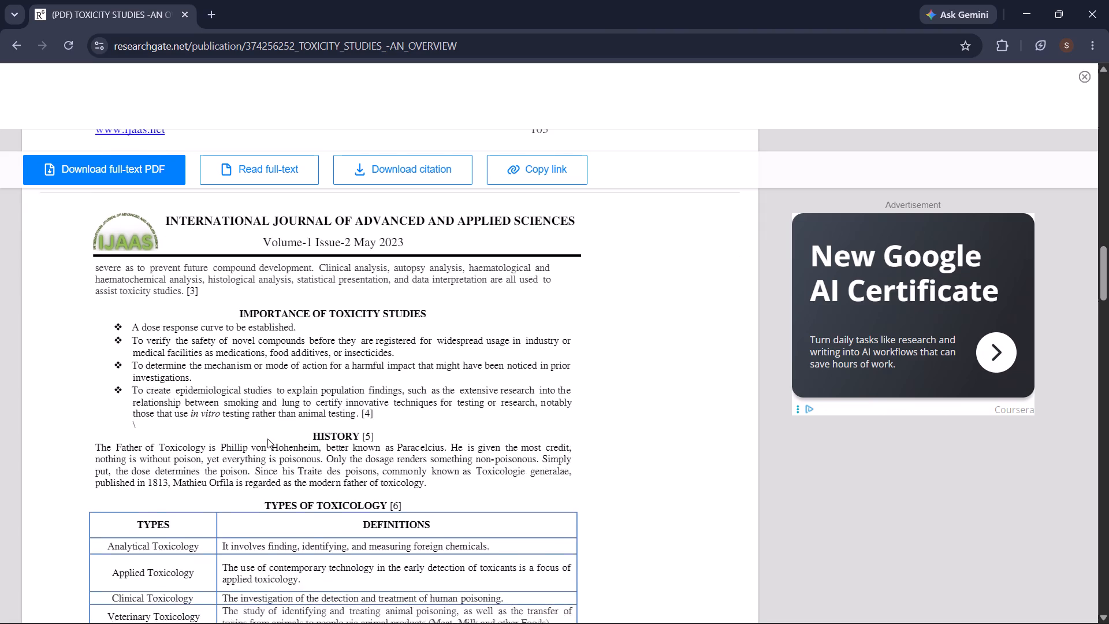
scroll(267, 439, "up", 1)
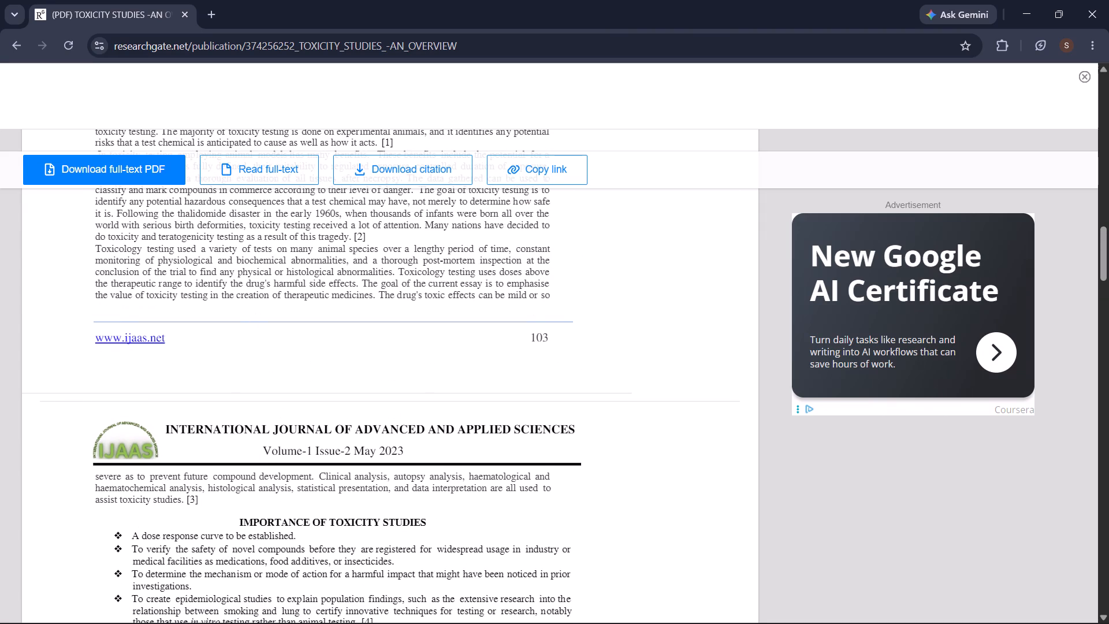
left_click(300, 294)
left_click_drag(300, 294, 388, 474)
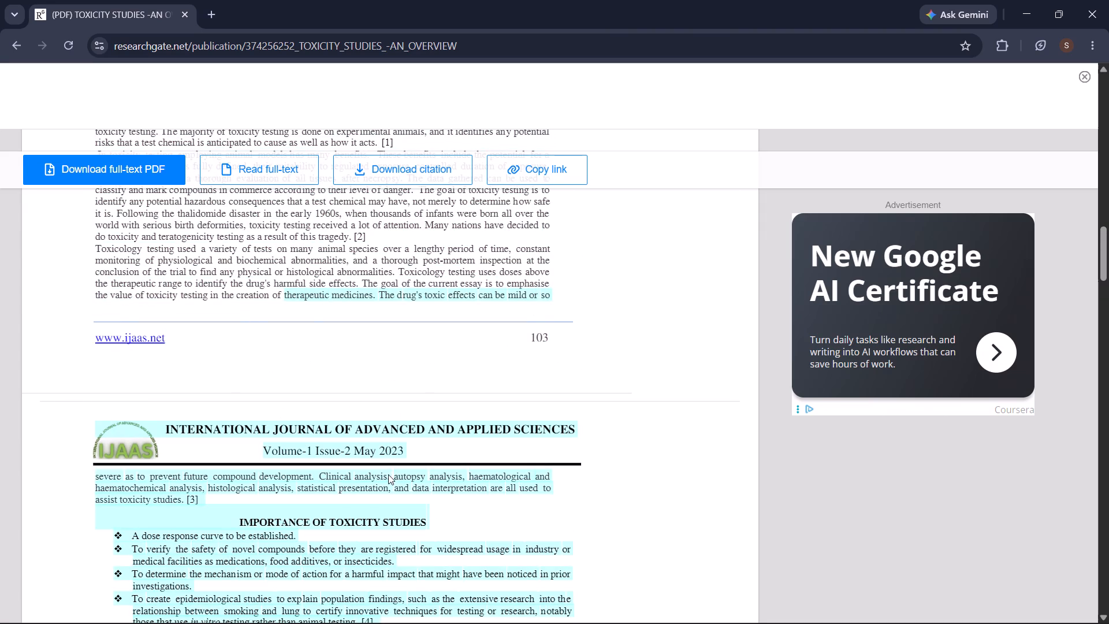
left_click_drag(388, 474, 389, 476)
key("ctrl+c")
scroll(389, 476, "right", 1)
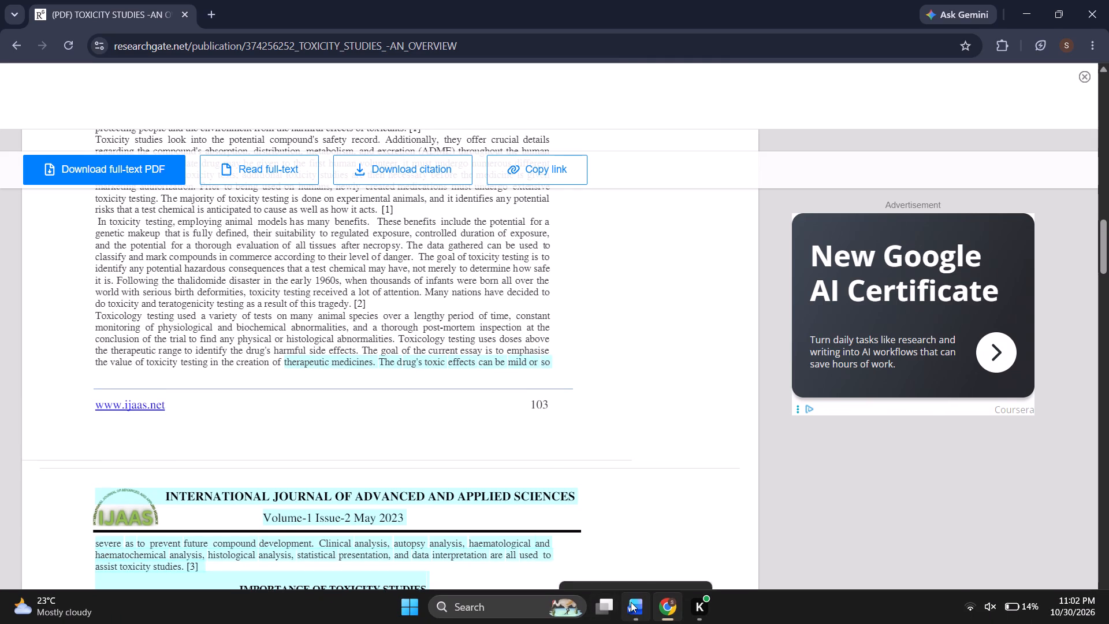
left_click(631, 603)
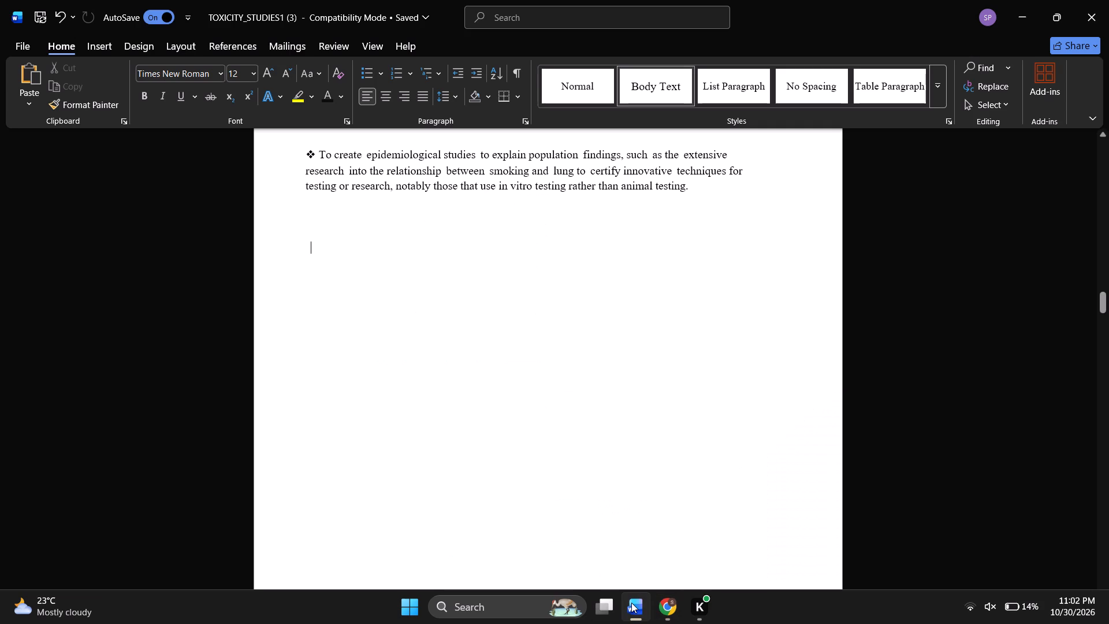
key("ctrl+v")
scroll(631, 603, "up", 5)
scroll(631, 603, "down", 2)
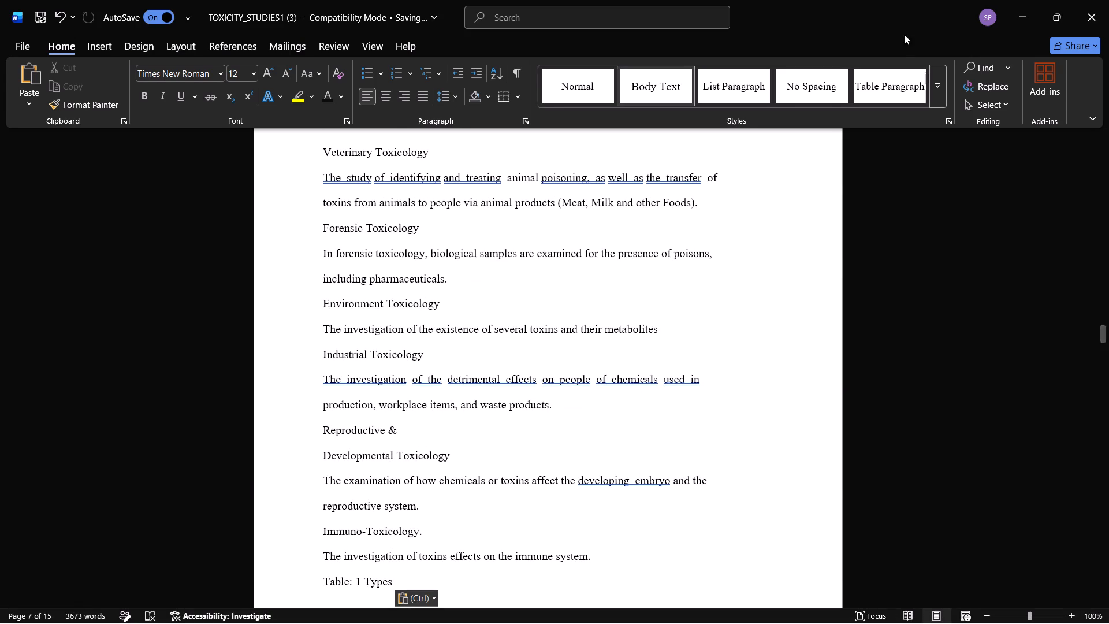
scroll(766, 261, "up", 4)
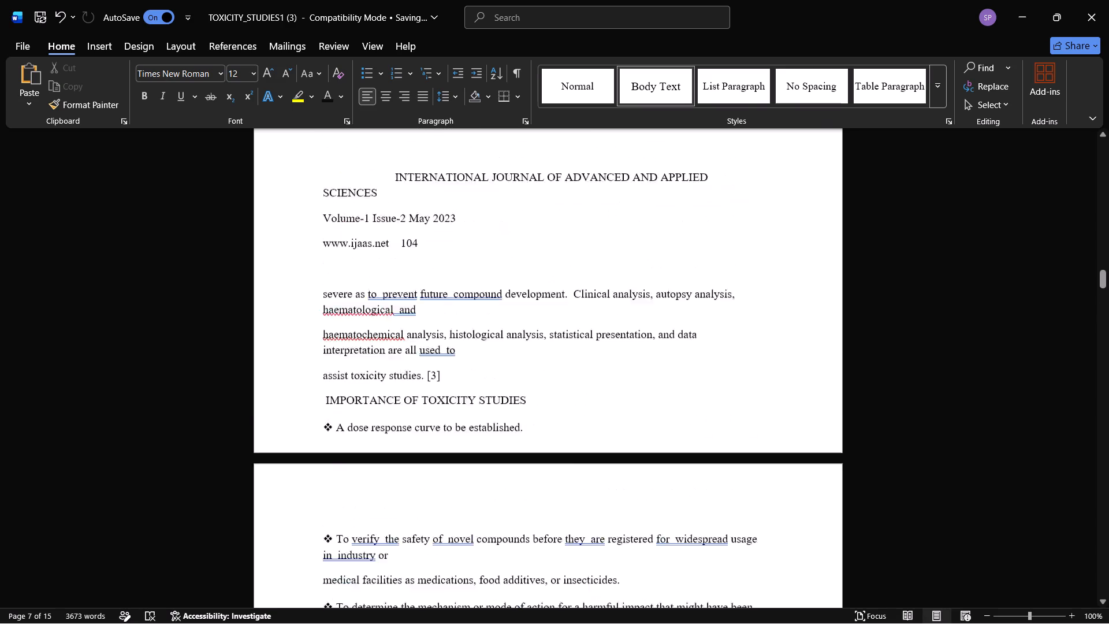
scroll(766, 261, "up", 3)
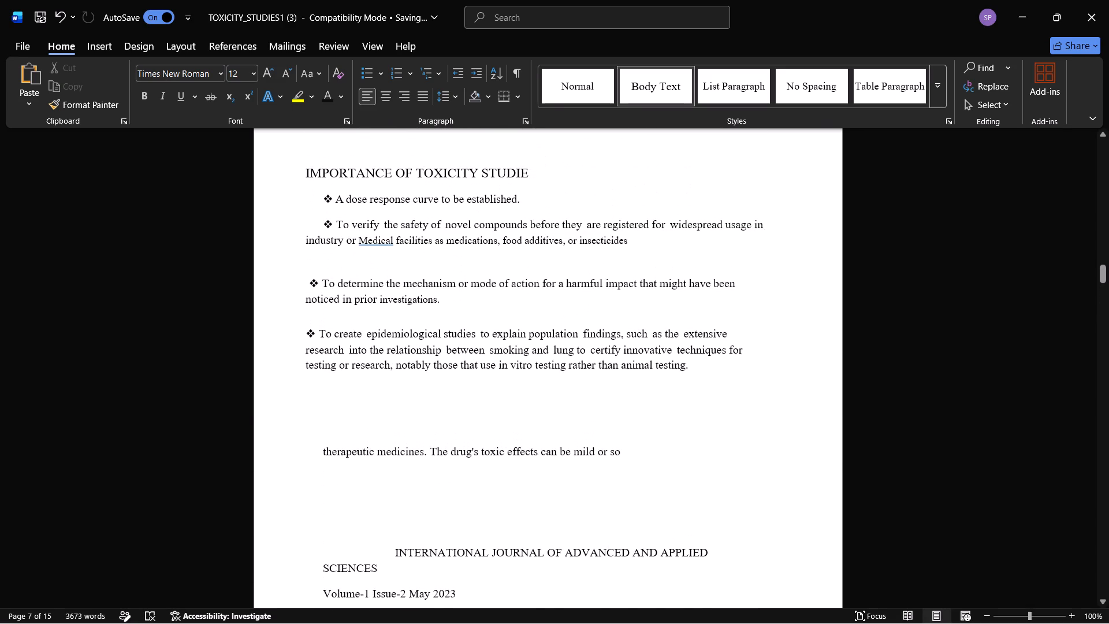
scroll(766, 261, "up", 4)
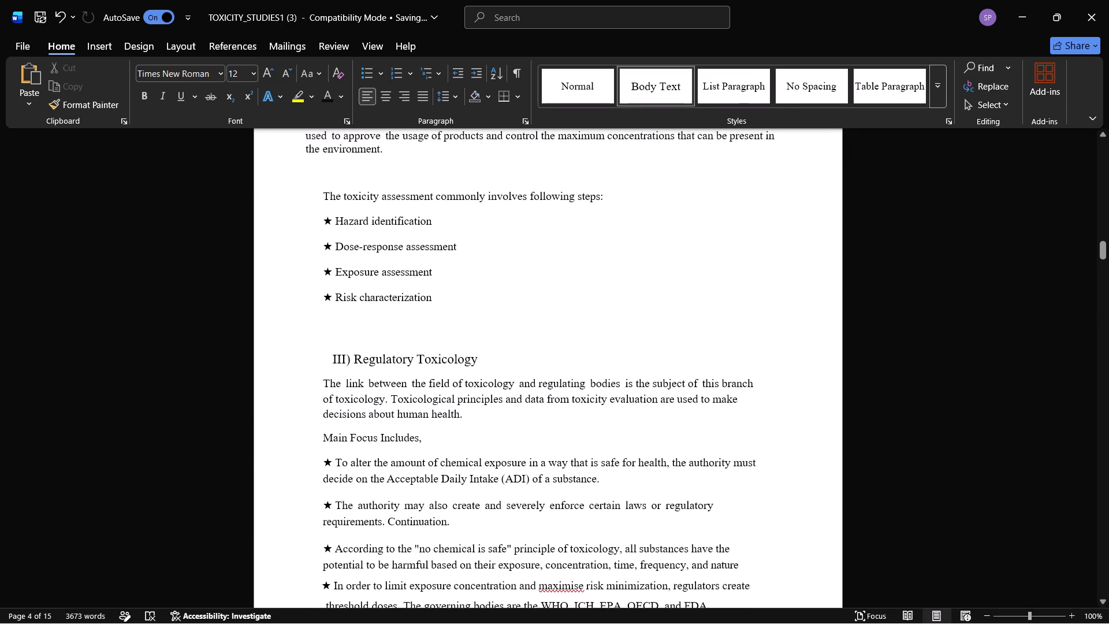
scroll(766, 261, "down", 2)
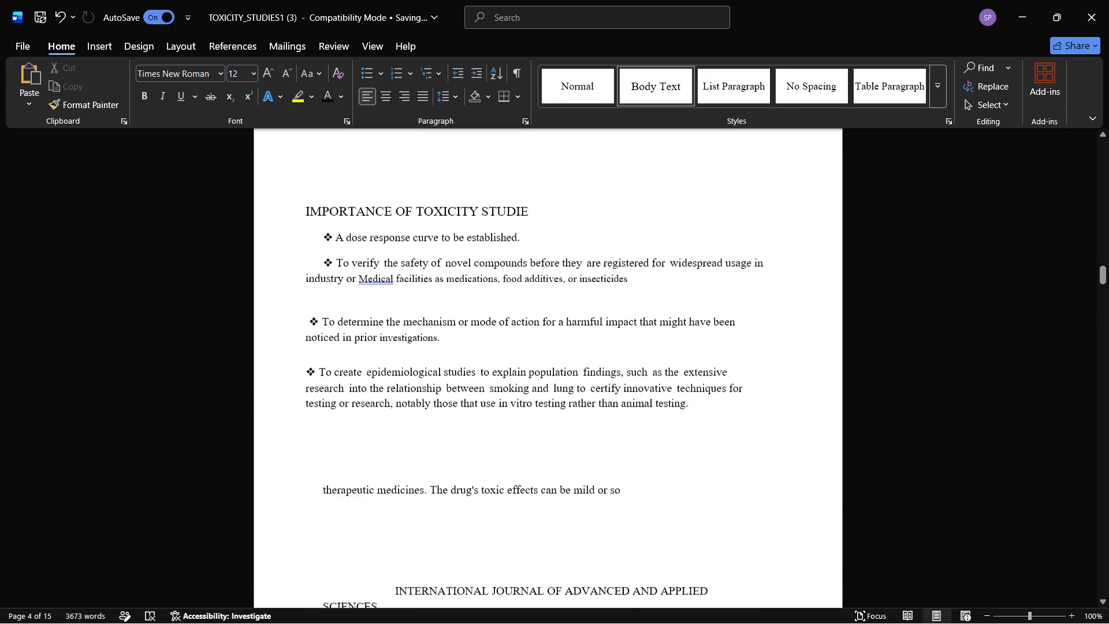
scroll(766, 261, "down", 1)
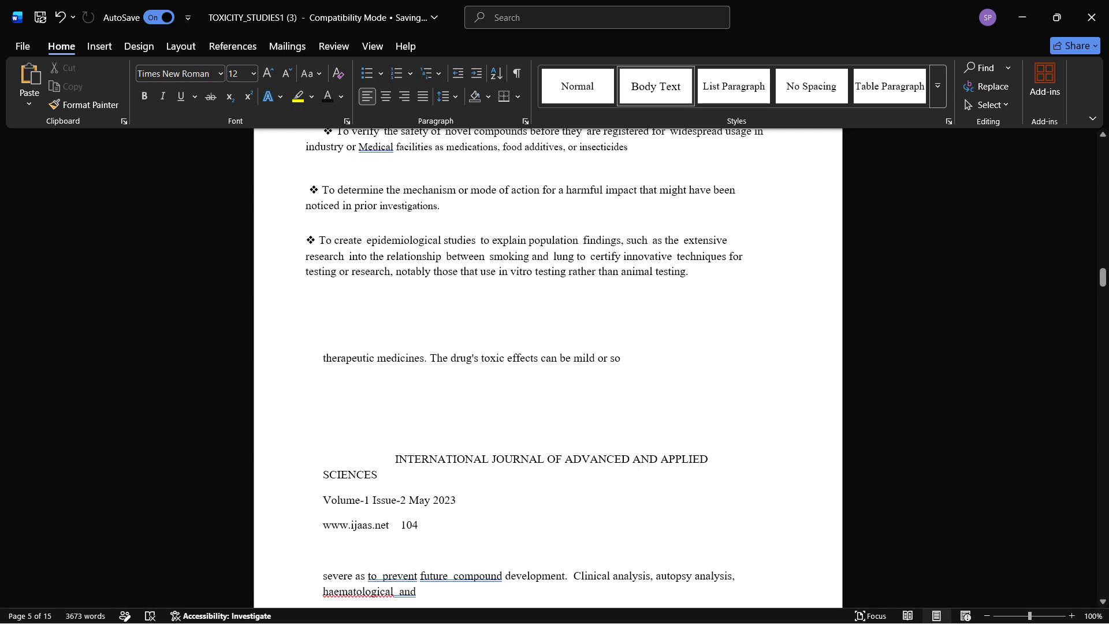
left_click_drag(313, 356, 343, 373)
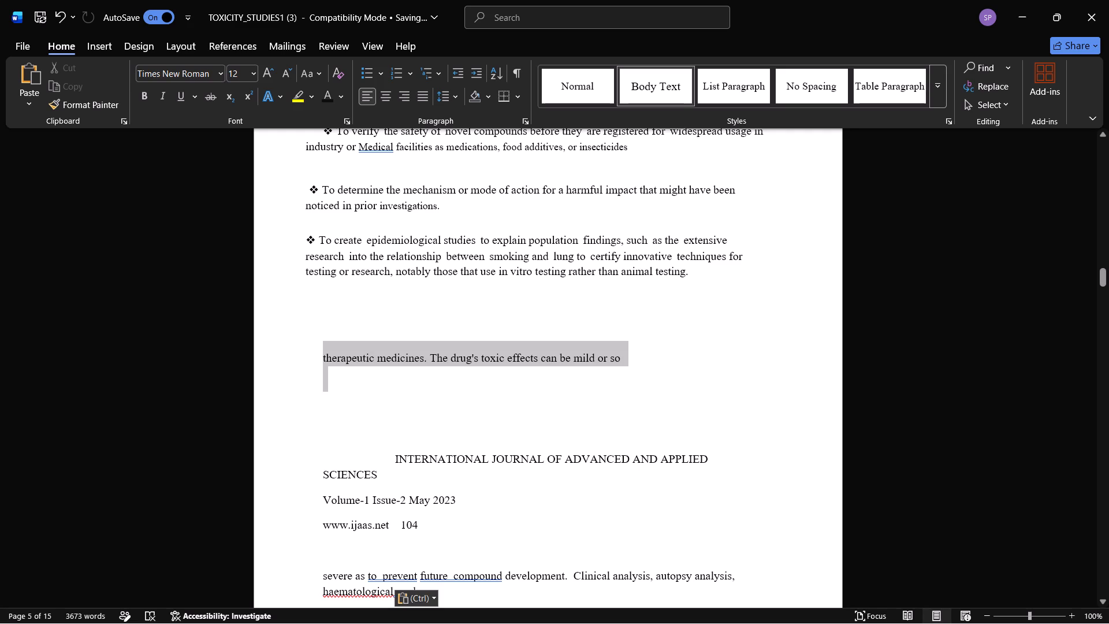
left_click_drag(343, 373, 484, 521)
scroll(486, 456, "down", 2)
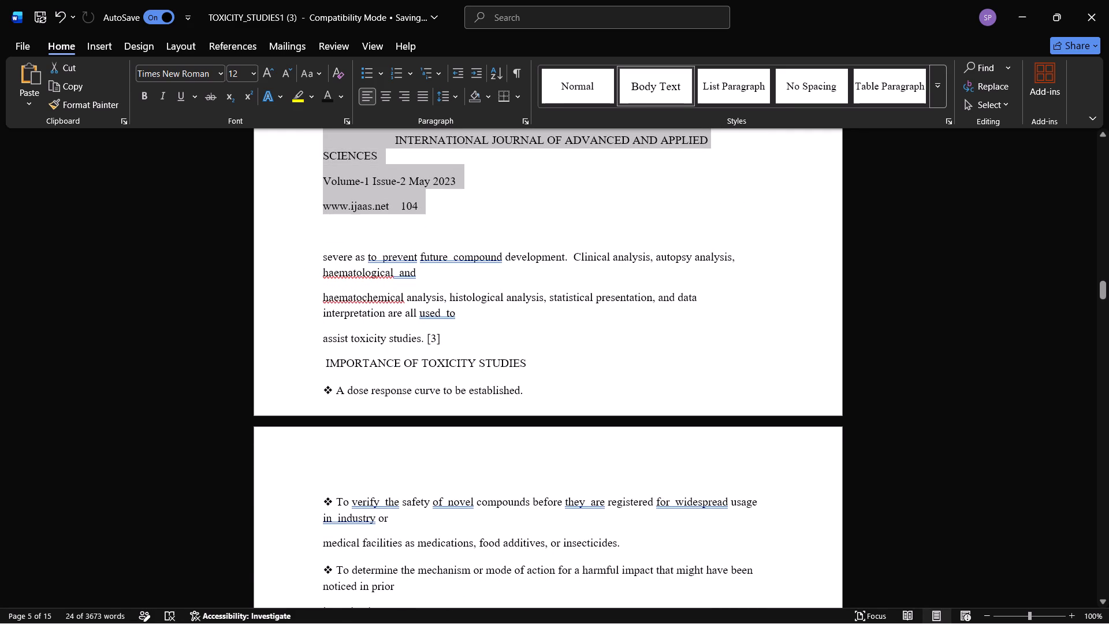
key("BackSpace")
Delete the pasted text from "severe as to prevent future compound development" through the bullet line ending "in industry or".
scroll(427, 229, "up", 1)
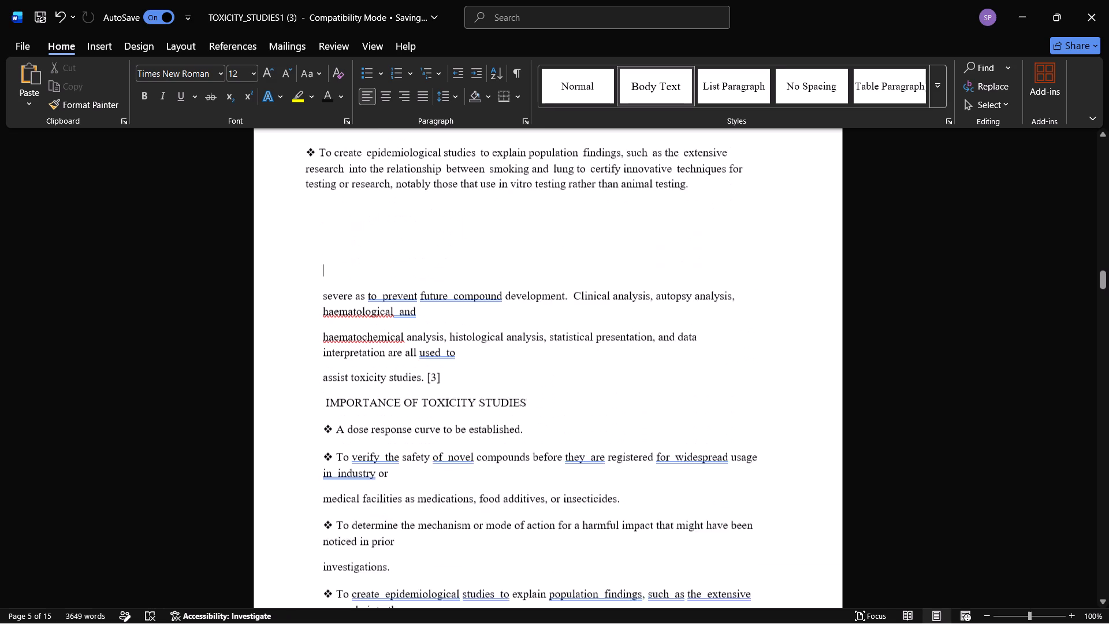
scroll(427, 229, "up", 1)
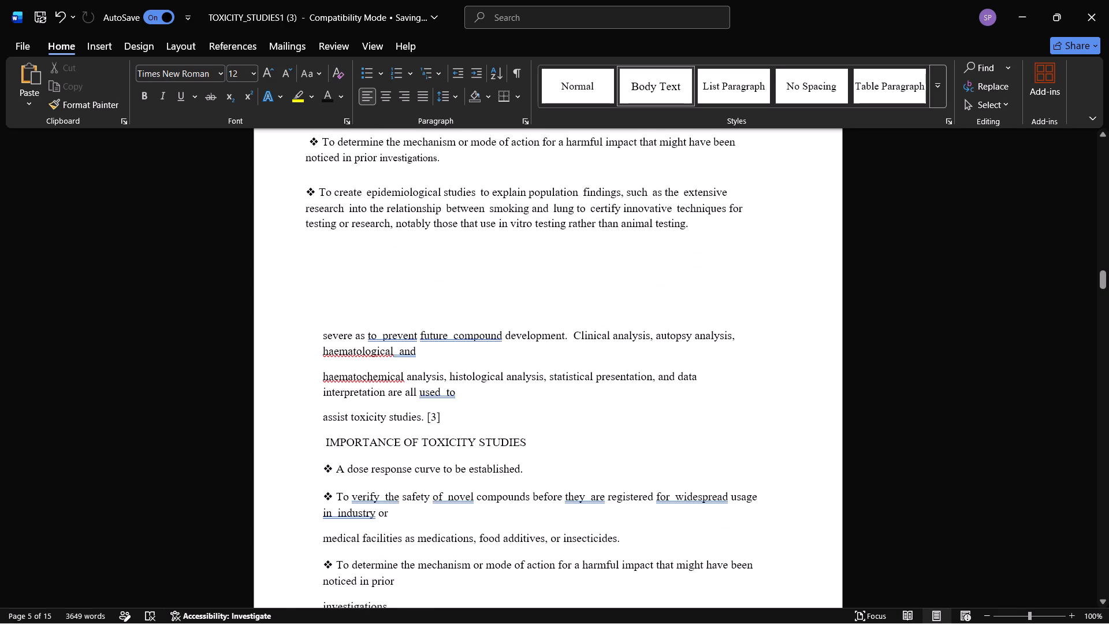
left_click(317, 327)
left_click_drag(317, 327, 477, 520)
scroll(477, 520, "down", 1)
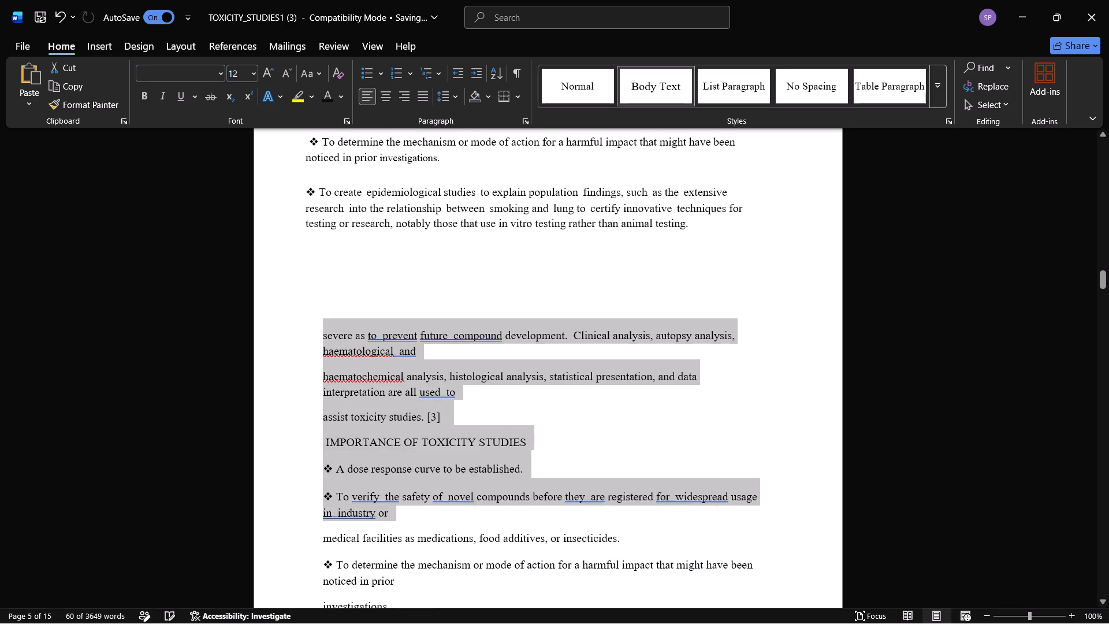
scroll(477, 520, "down", 2)
scroll(477, 520, "up", 1)
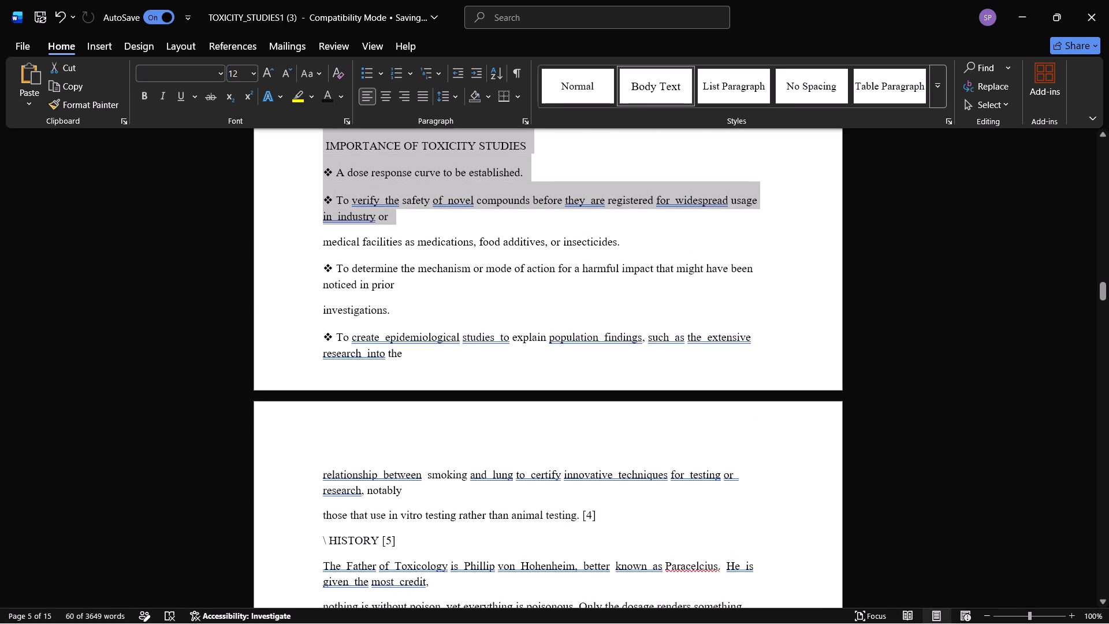
key("BackSpace")
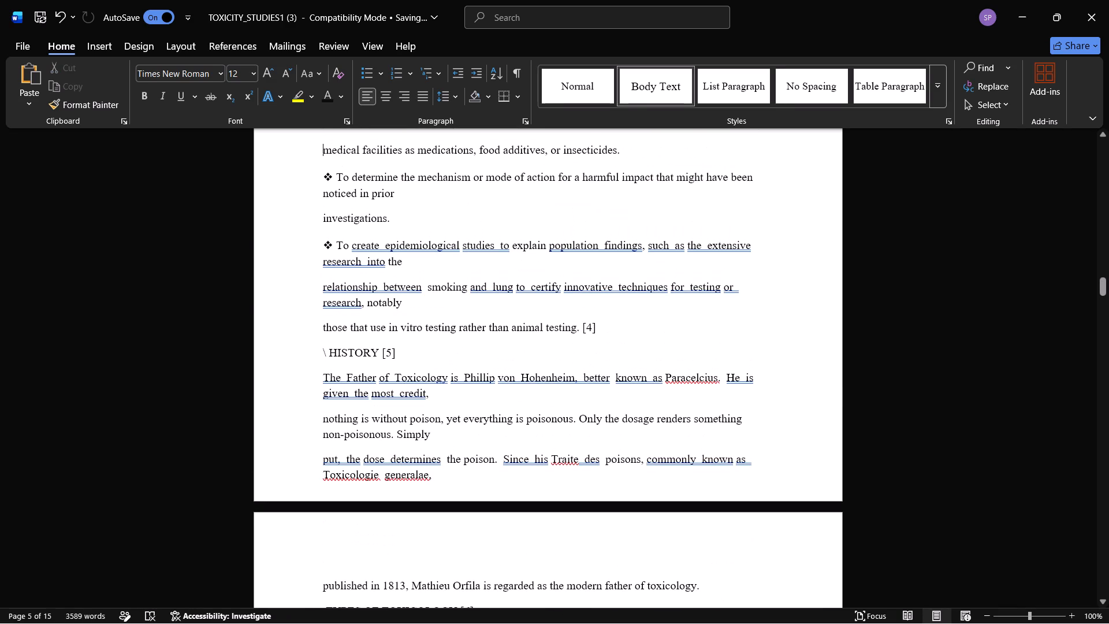
Delete the pasted text from "medical facilities as medications" through the HISTORY paragraph, up to partway into the word "regarded".
scroll(373, 315, "up", 1)
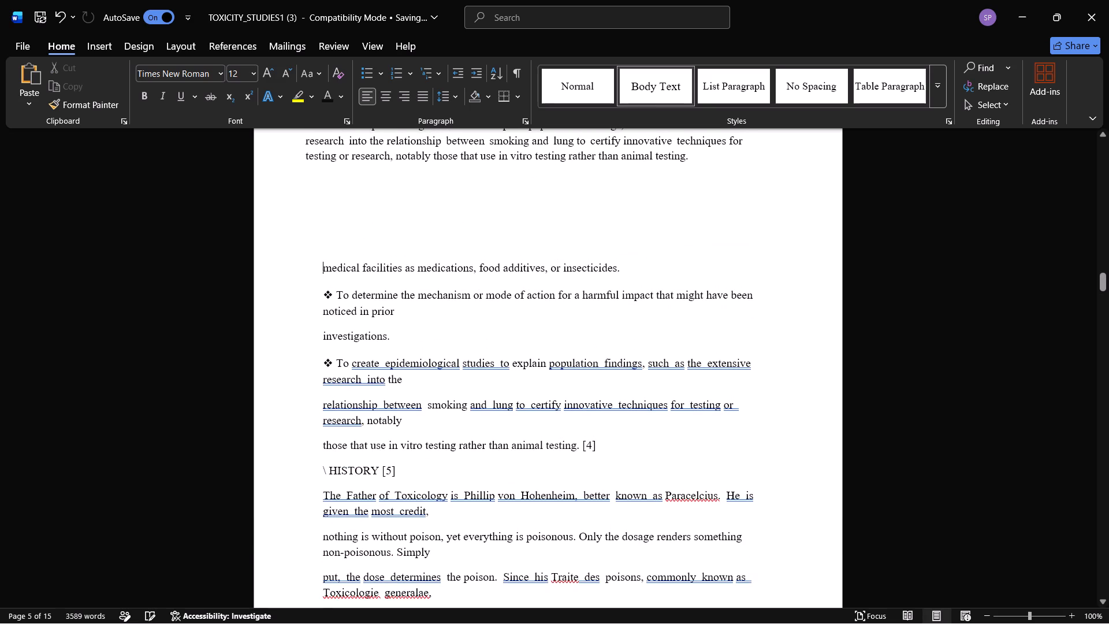
left_click_drag(317, 264, 518, 604)
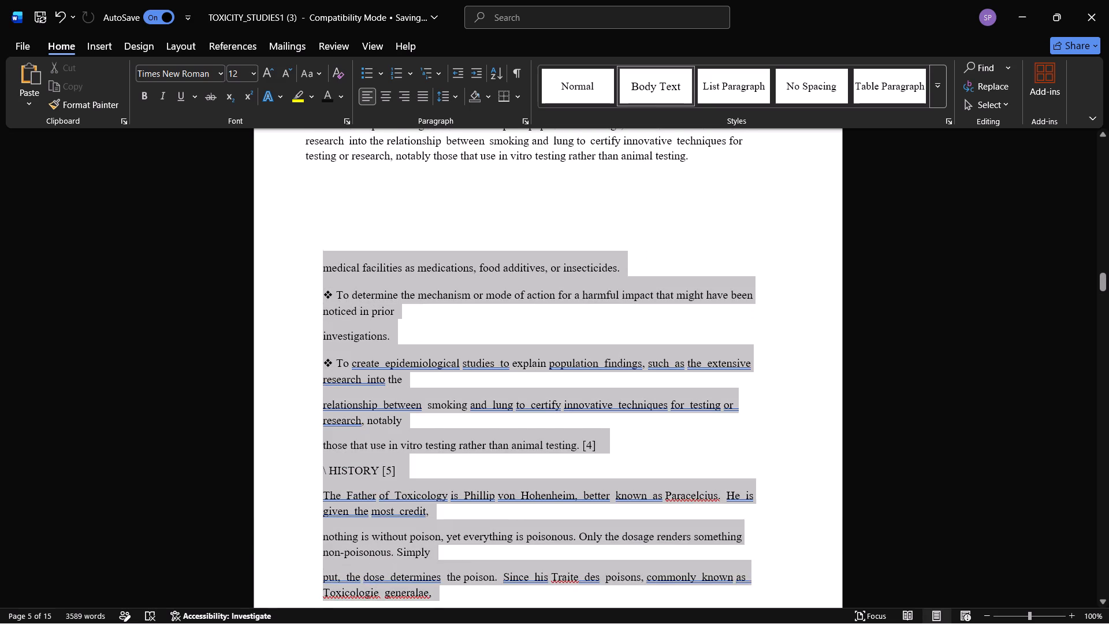
left_click_drag(518, 604, 518, 623)
key("BackSpace")
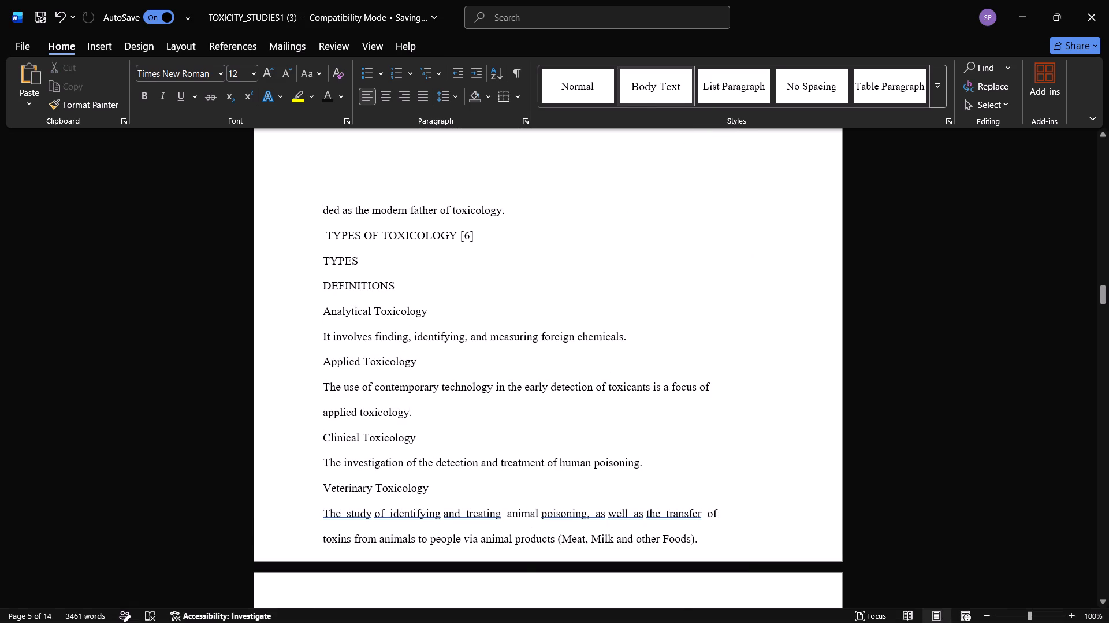
Delete the pasted text from "ded as the modern father of toxicology" through the "Forensic Toxicology" line.
double_click(314, 211)
triple_click(314, 208)
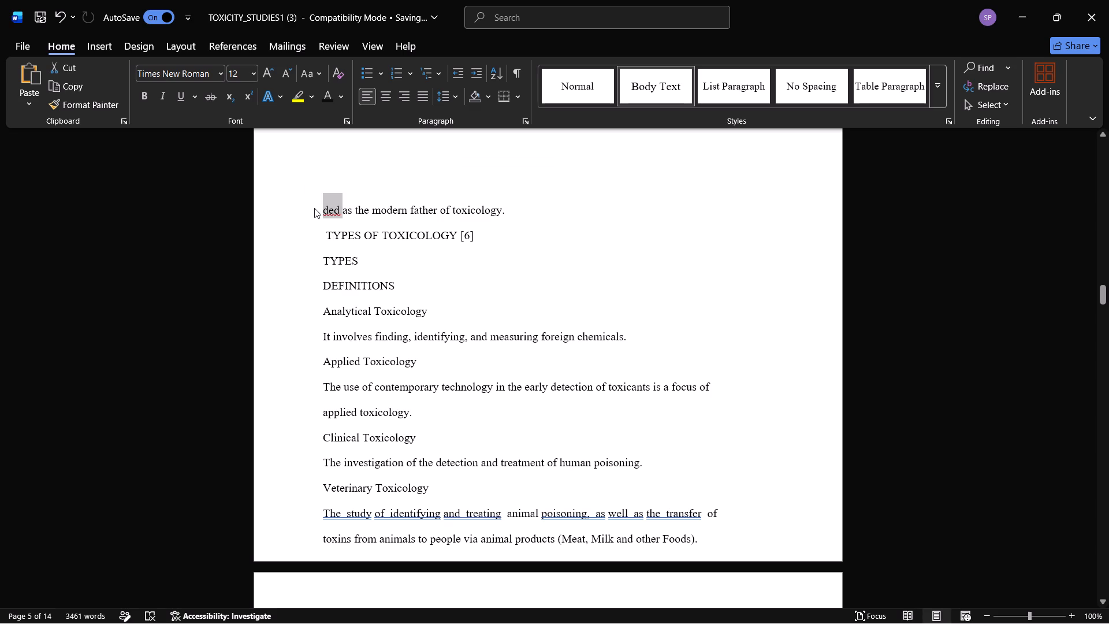
left_click_drag(314, 208, 520, 581)
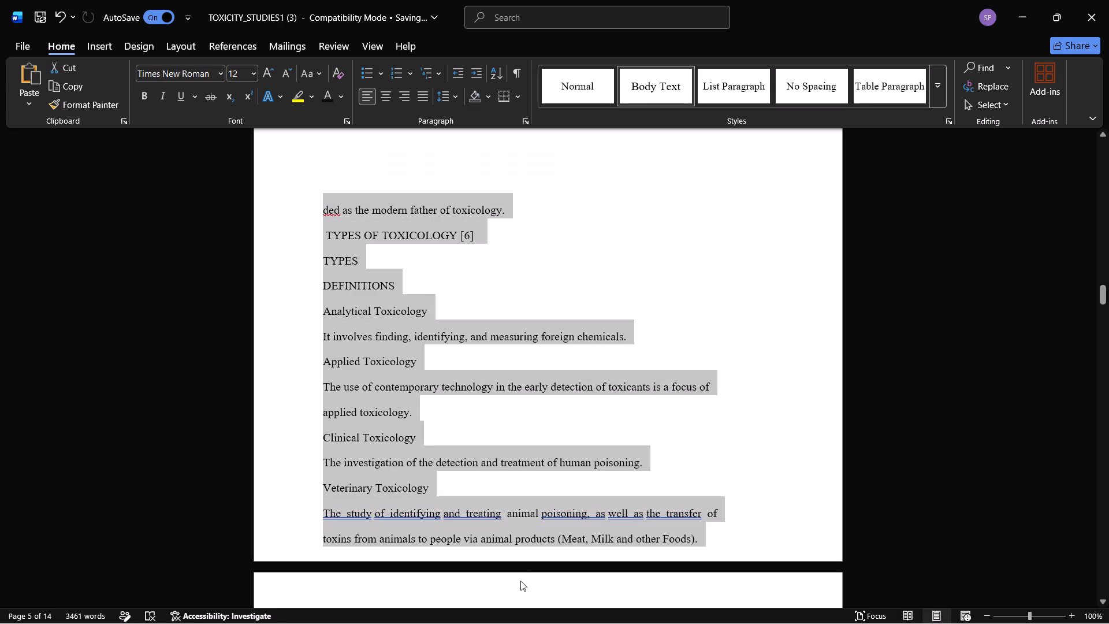
scroll(520, 581, "down", 3)
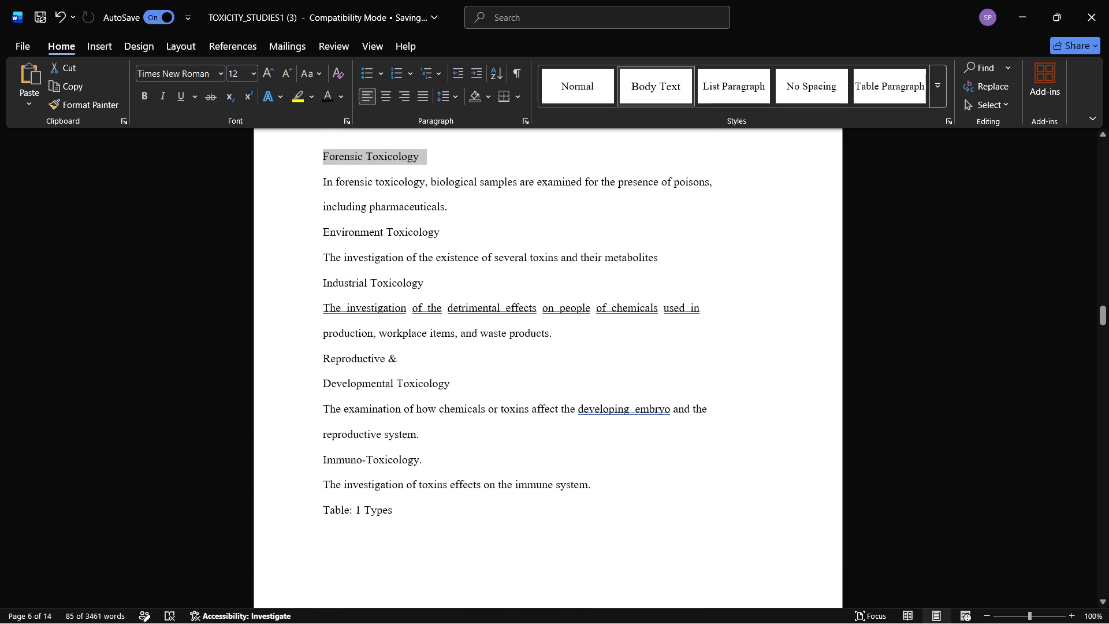
scroll(526, 521, "down", 1)
scroll(526, 521, "up", 5)
scroll(526, 521, "down", 1)
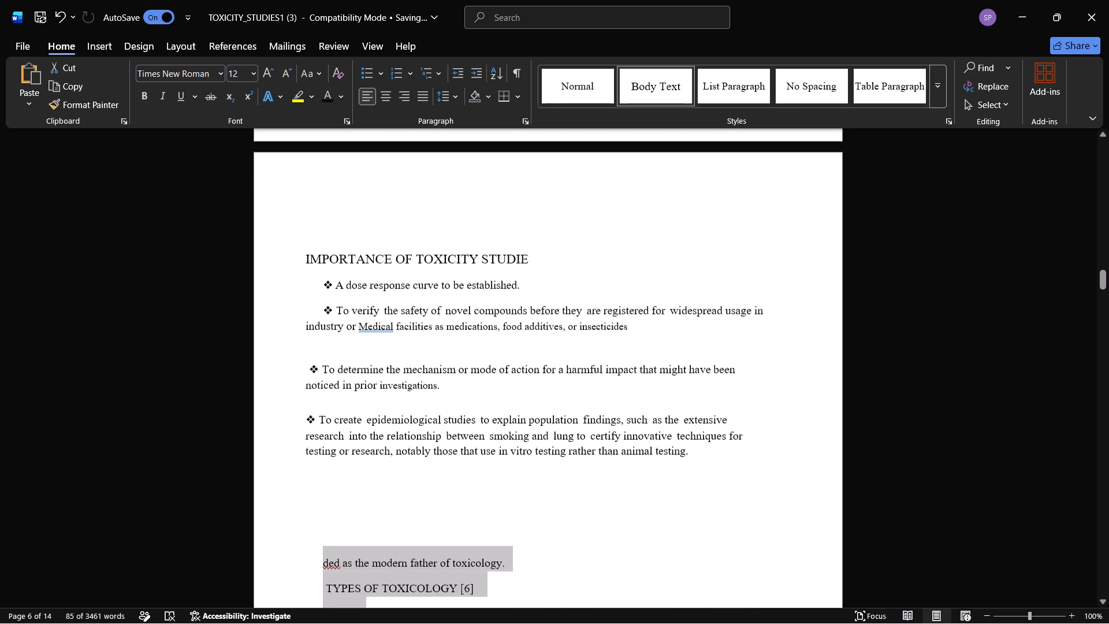
scroll(526, 521, "down", 3)
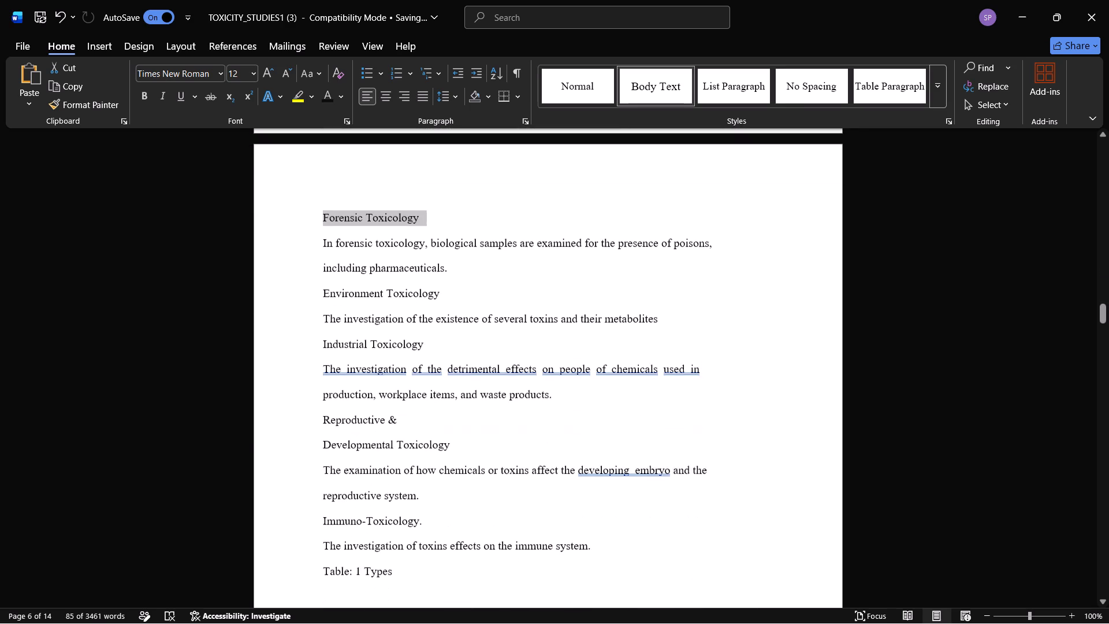
scroll(526, 521, "down", 1)
key("BackSpace")
Delete the remaining pasted text from "In forensic toxicology, biological samples" through the "Table: 1 Types" line.
scroll(526, 521, "up", 1)
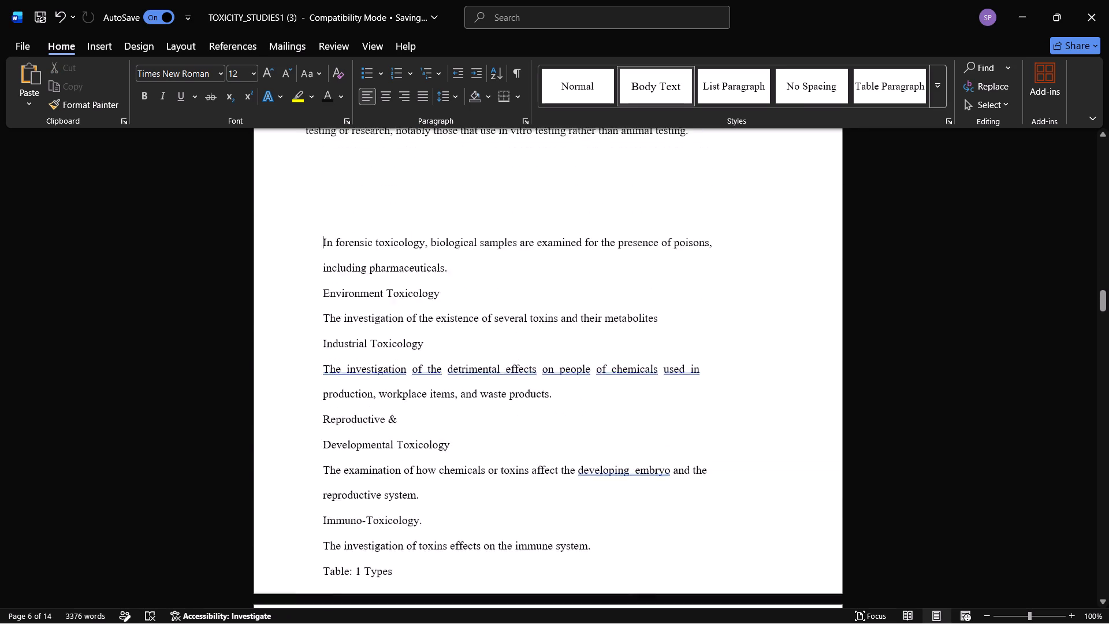
scroll(526, 521, "up", 1)
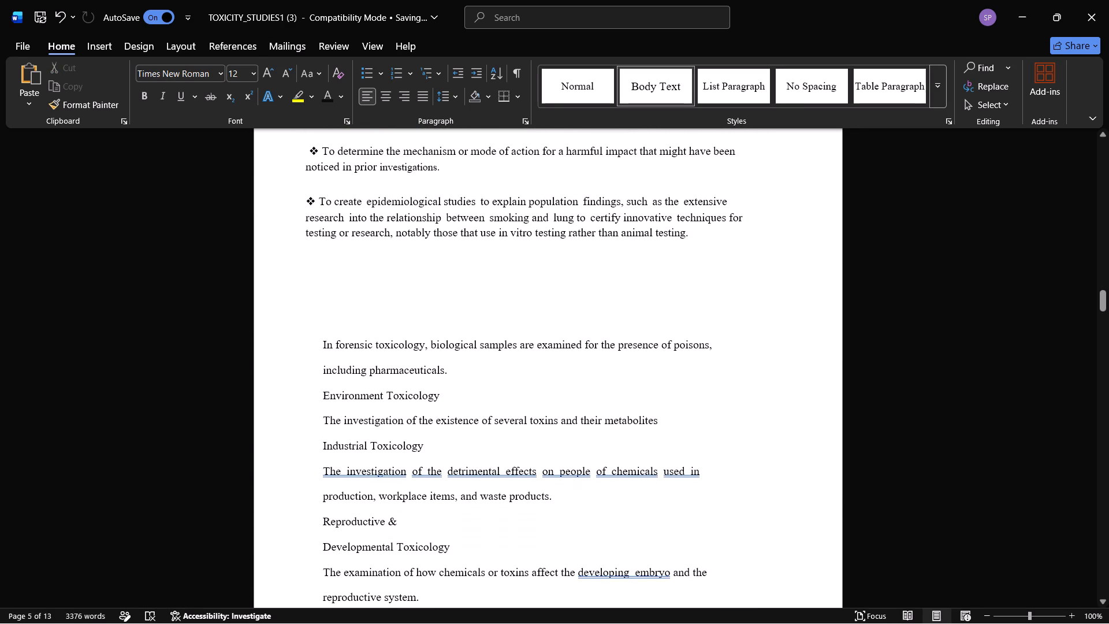
left_click_drag(317, 337, 483, 558)
scroll(483, 558, "down", 3)
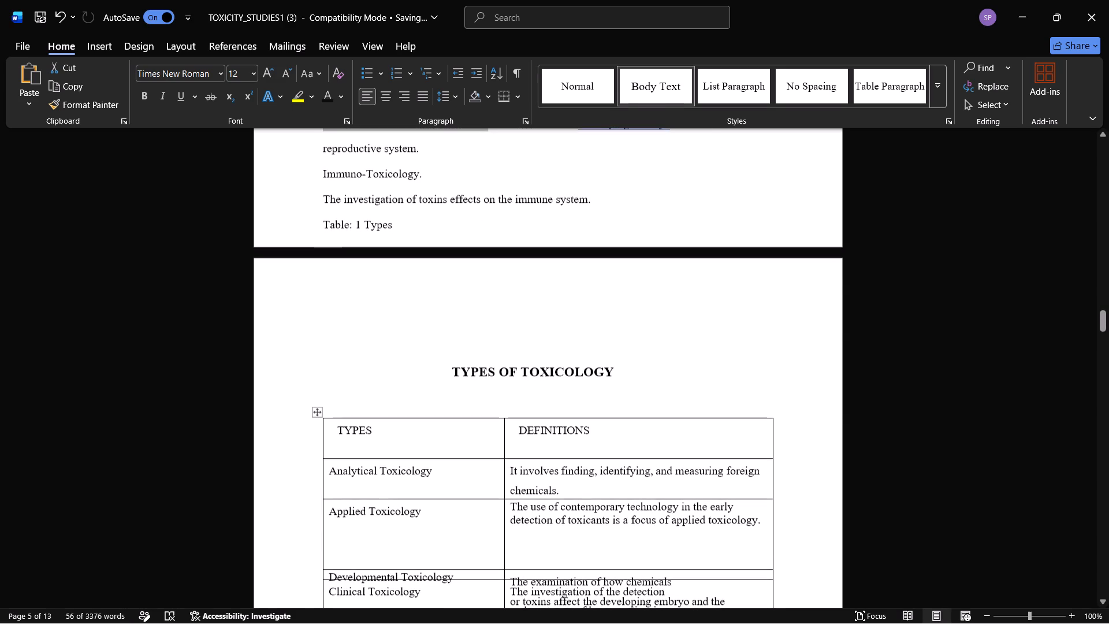
key("BackSpace")
scroll(483, 558, "up", 1)
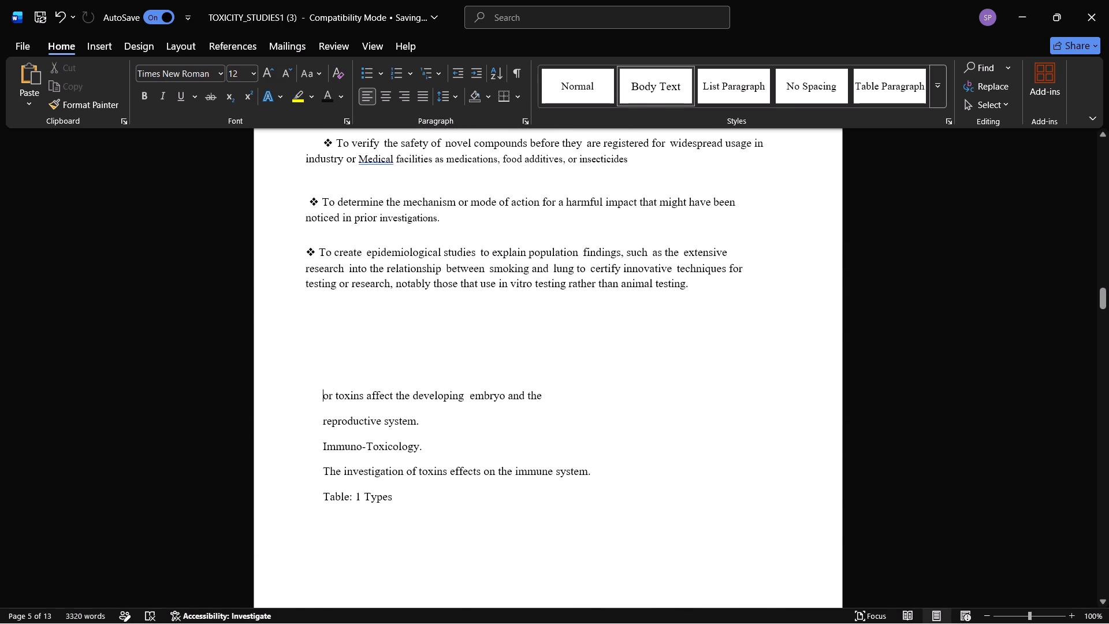
left_click_drag(322, 382, 394, 480)
key("BackSpace")
Review the rest of the document from the TYPES OF TOXICOLOGY table through to the end of the reference list.
scroll(394, 480, "down", 5)
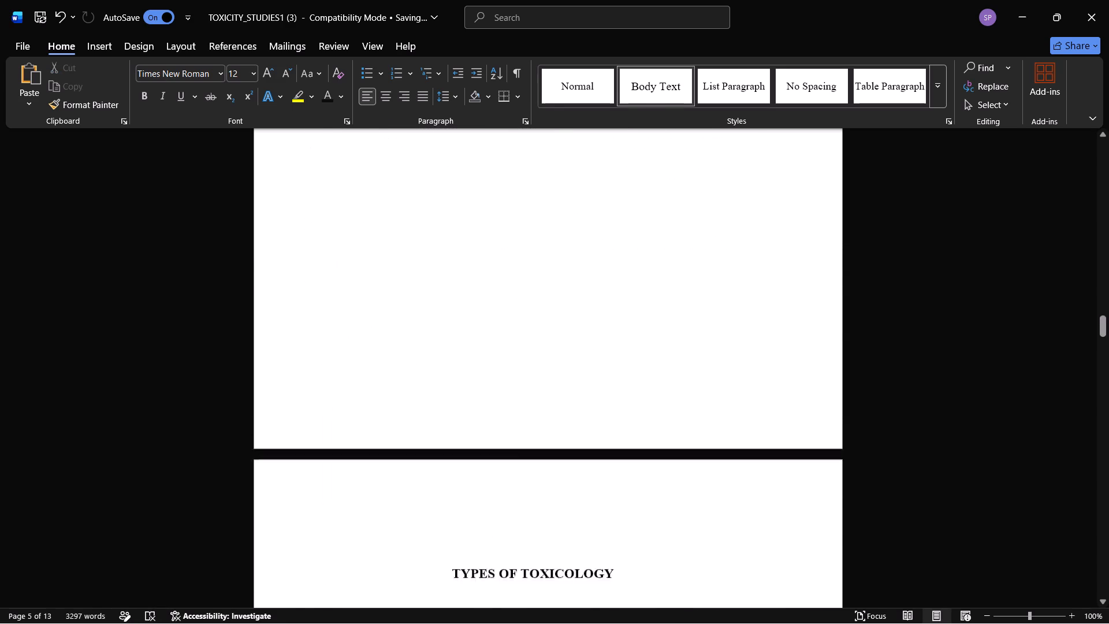
scroll(394, 480, "down", 4)
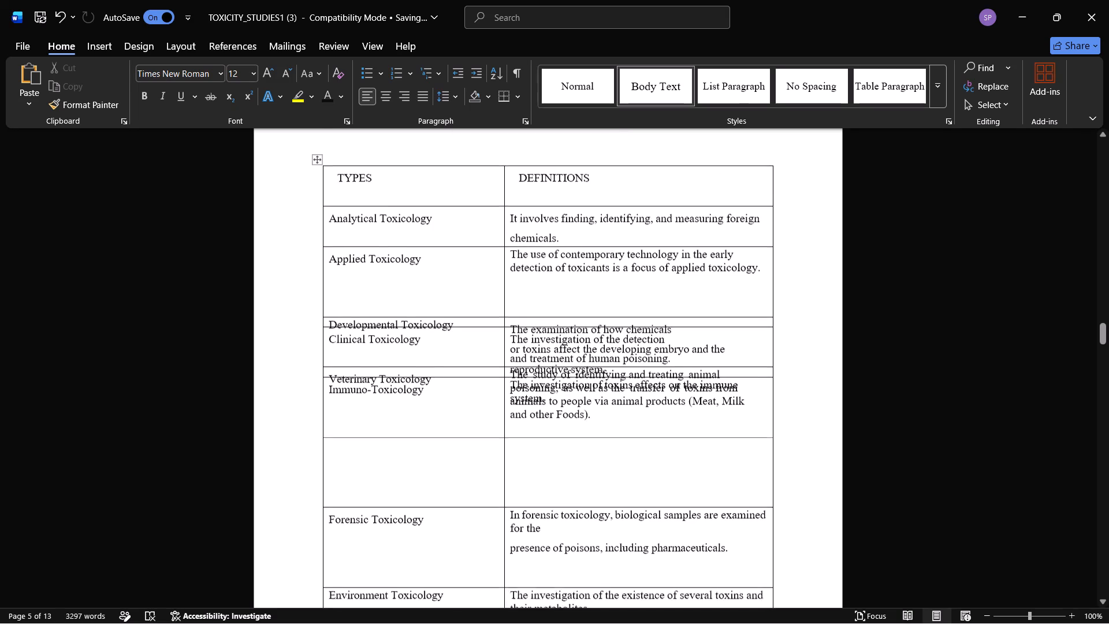
scroll(394, 480, "down", 3)
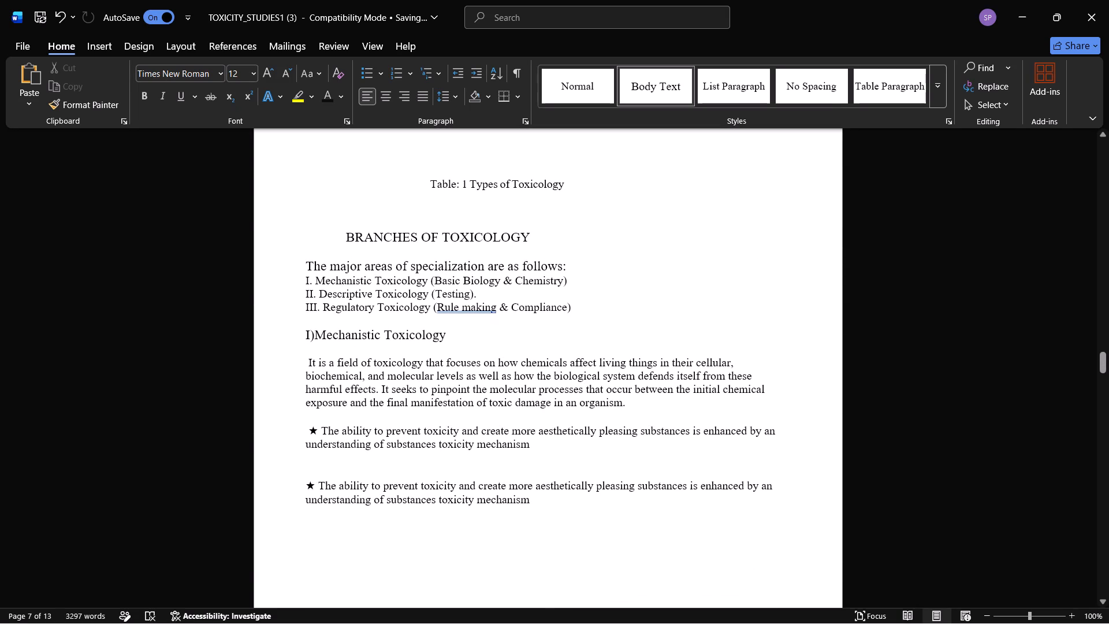
scroll(394, 480, "down", 2)
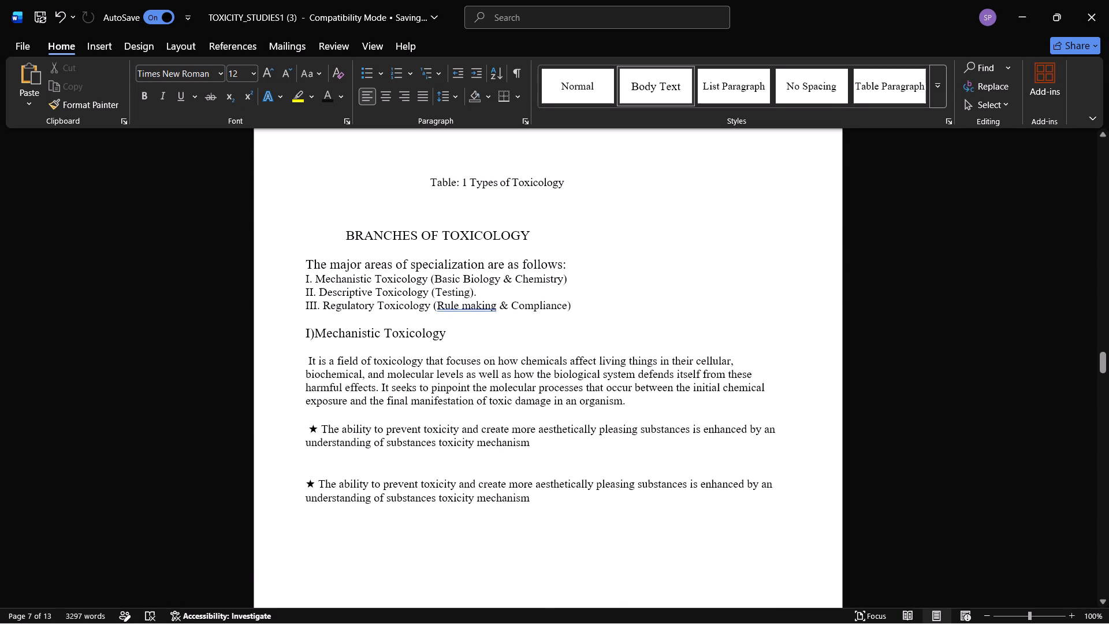
scroll(394, 480, "down", 1)
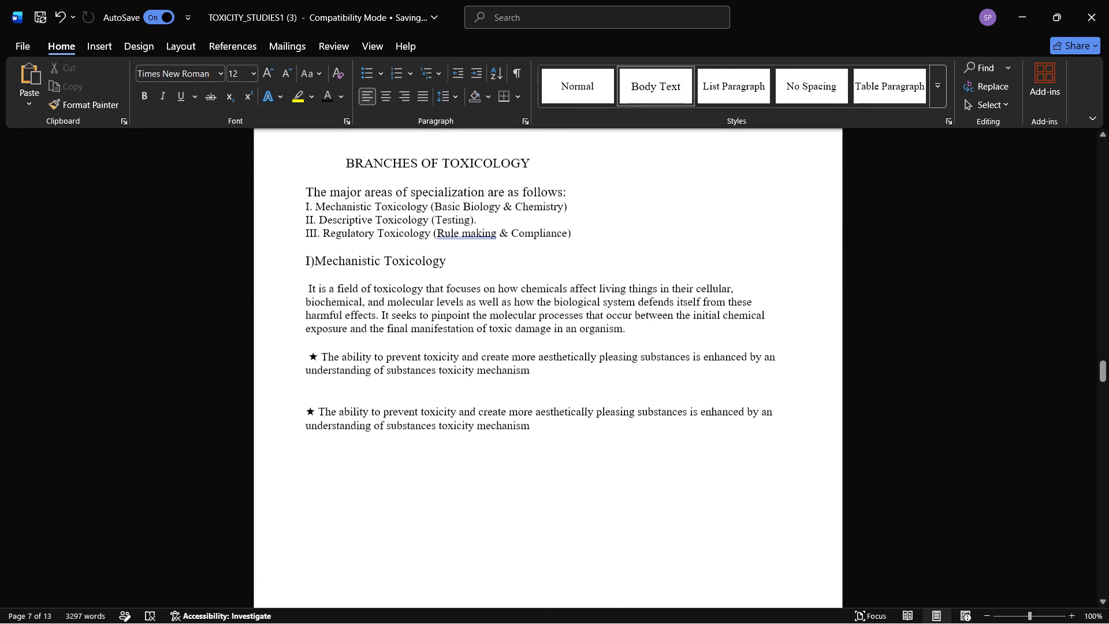
scroll(394, 480, "down", 4)
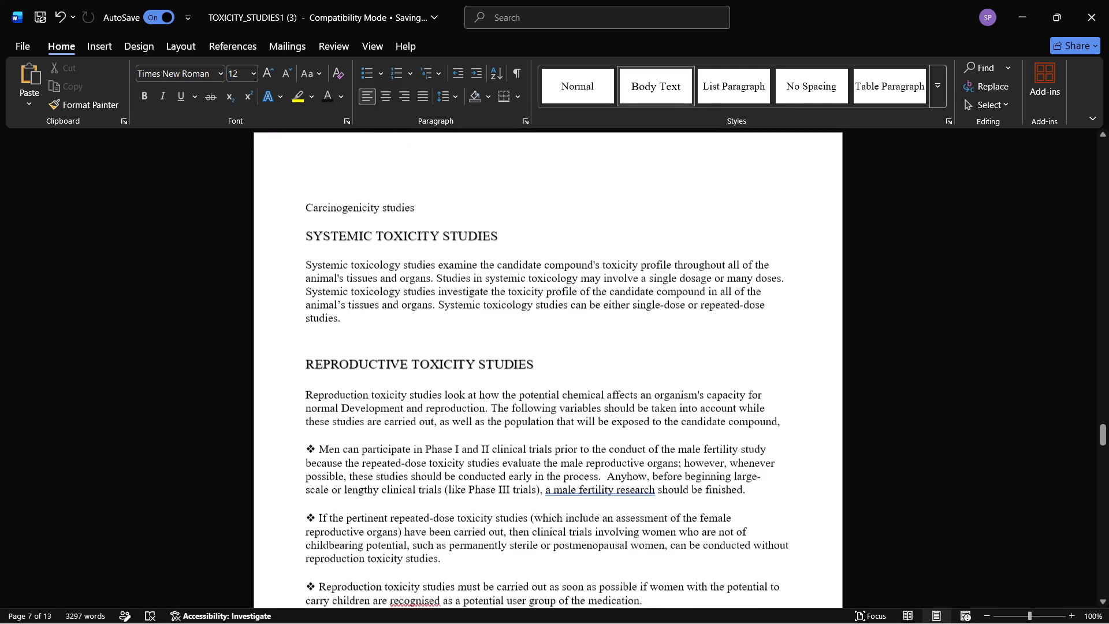
scroll(394, 480, "down", 6)
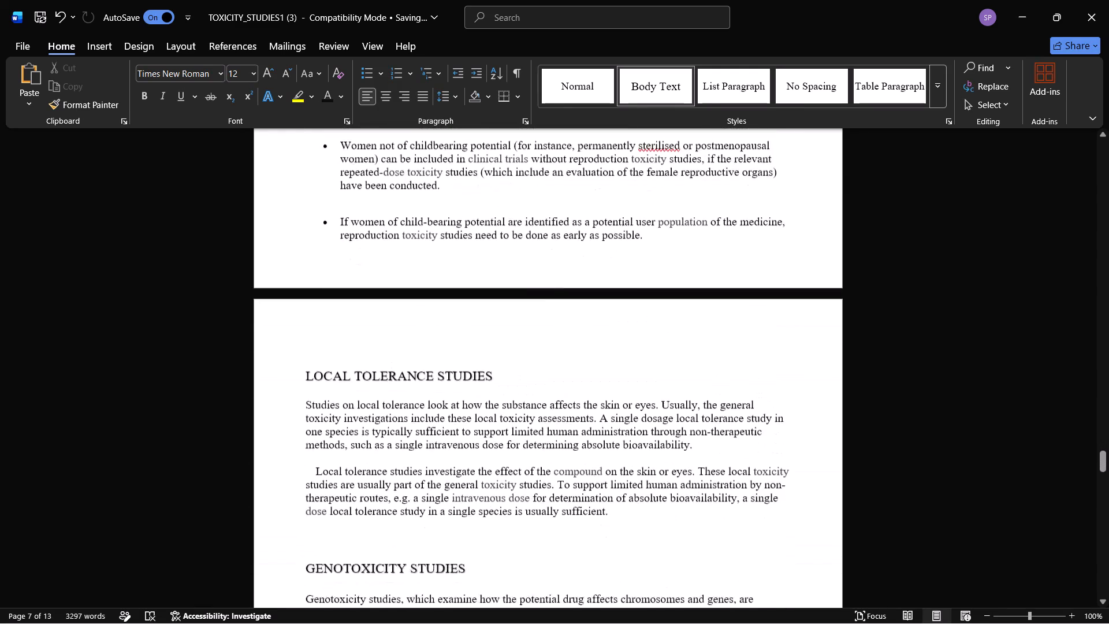
scroll(394, 480, "down", 3)
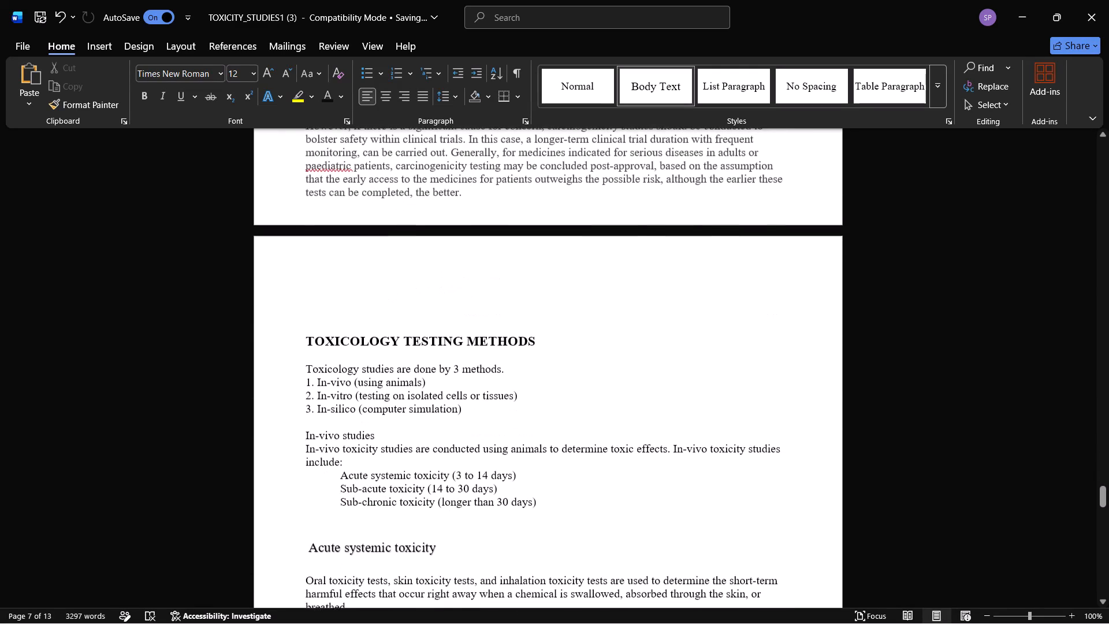
scroll(394, 480, "down", 2)
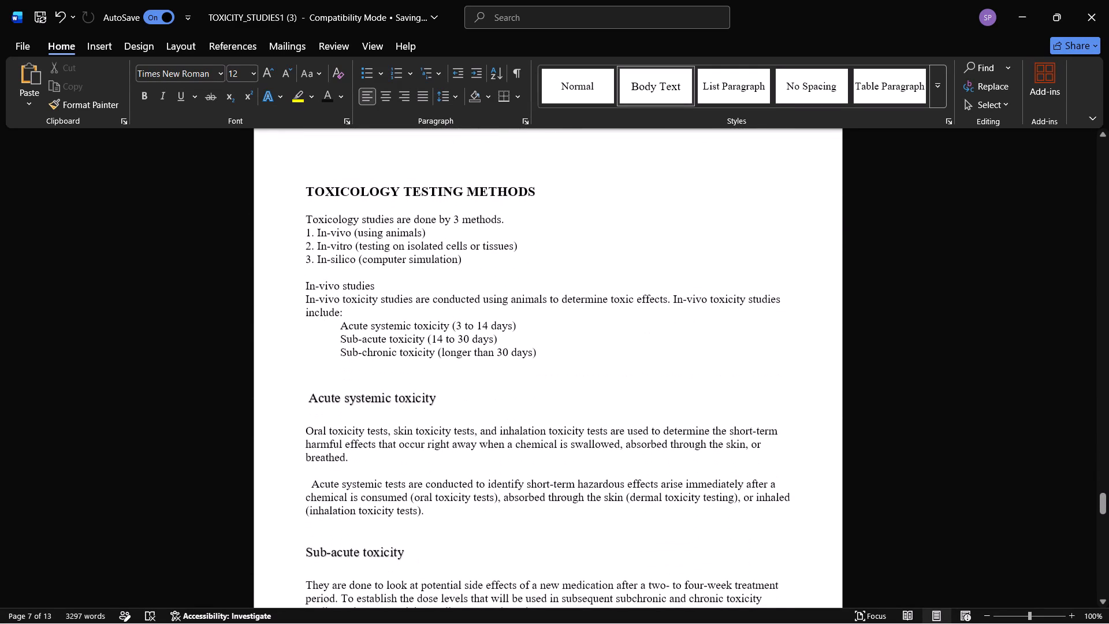
scroll(394, 480, "down", 4)
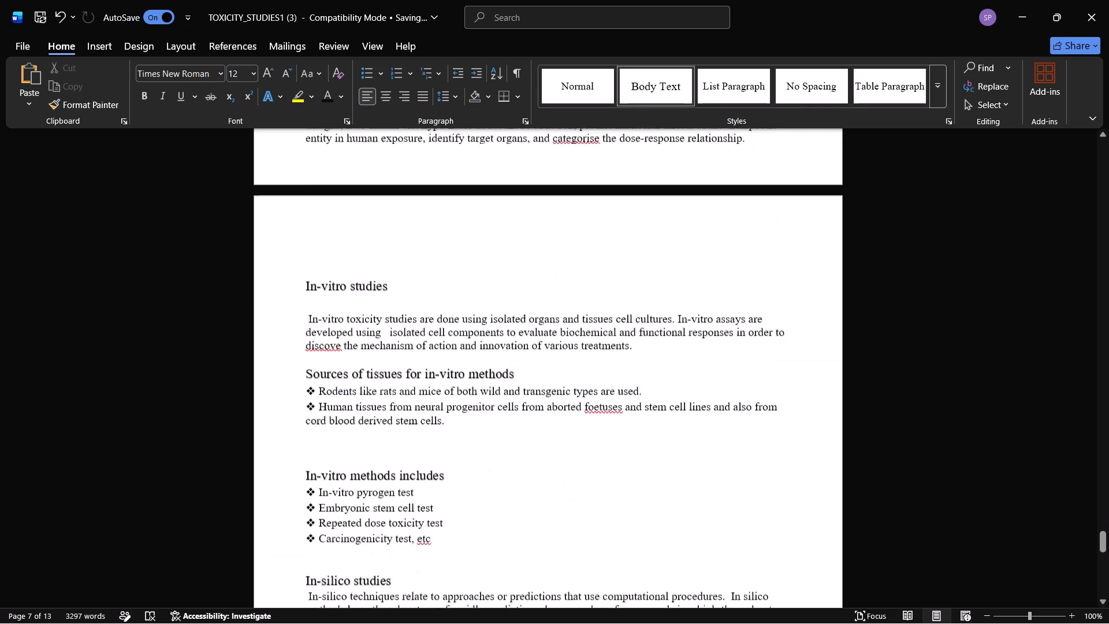
scroll(394, 480, "down", 4)
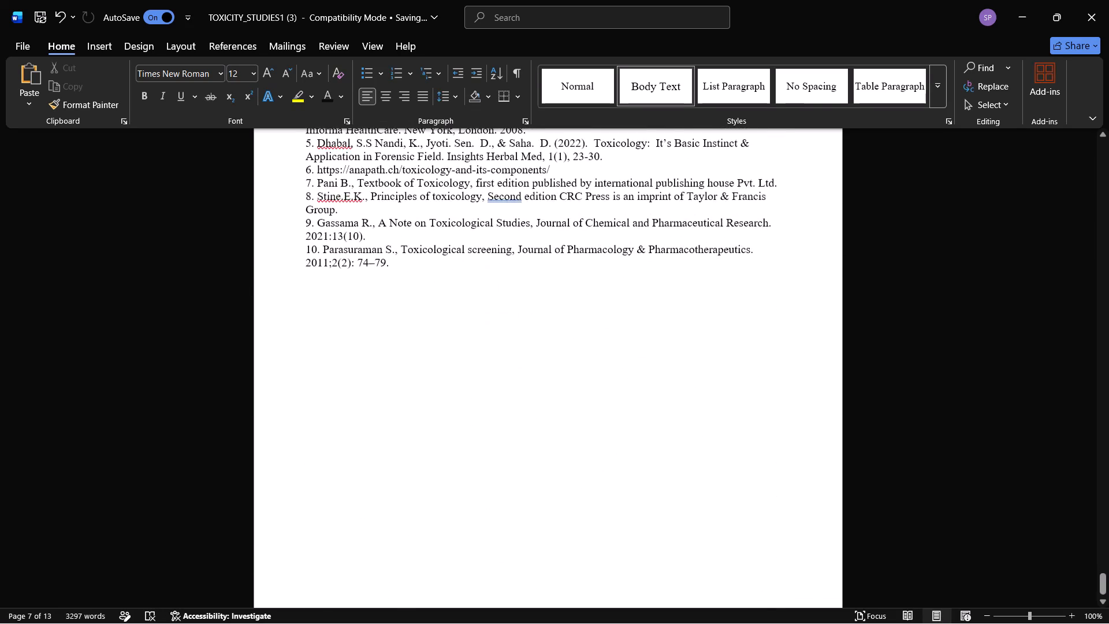
Recheck the pages between the Mechanistic Toxicology section and the reference list.
scroll(394, 480, "up", 10)
scroll(394, 480, "up", 12)
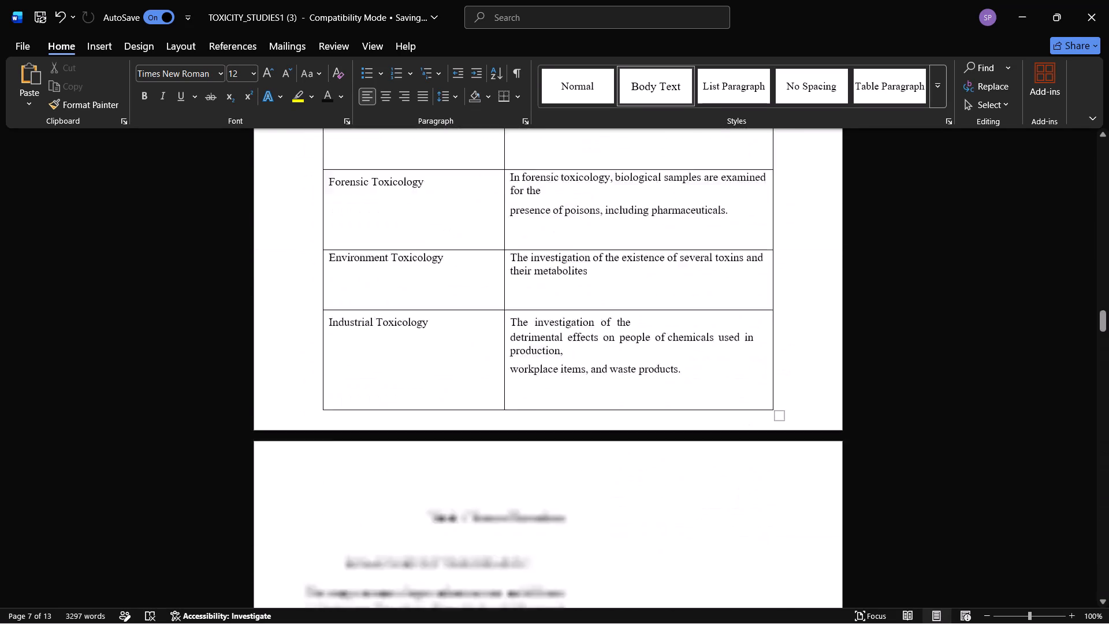
scroll(394, 480, "up", 1)
scroll(394, 480, "down", 3)
scroll(487, 225, "down", 3)
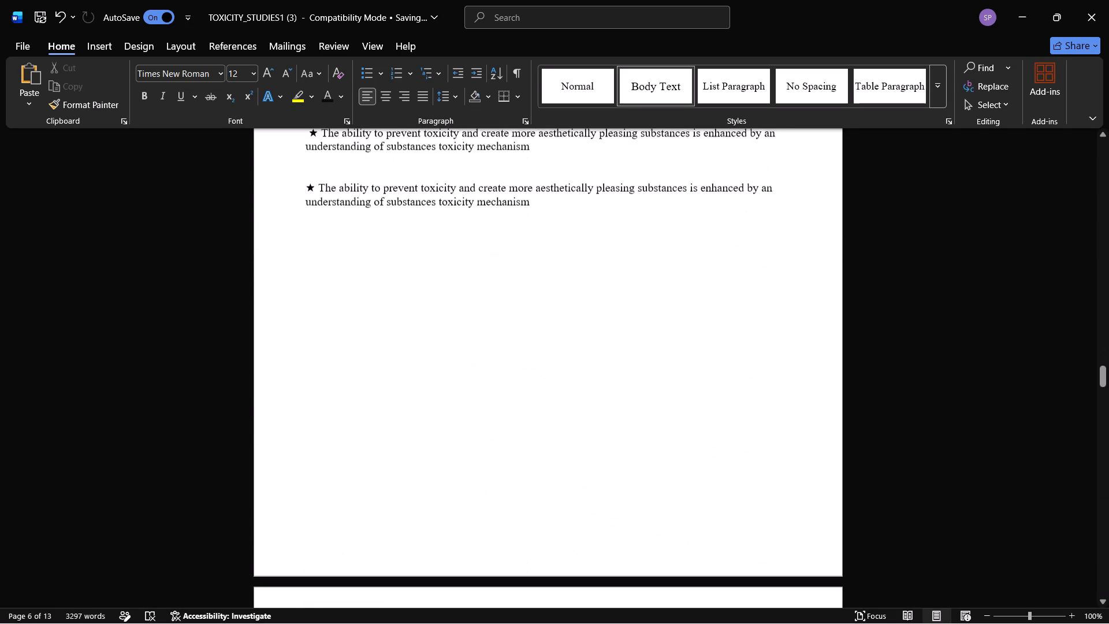
left_click(484, 244)
triple_click(484, 244)
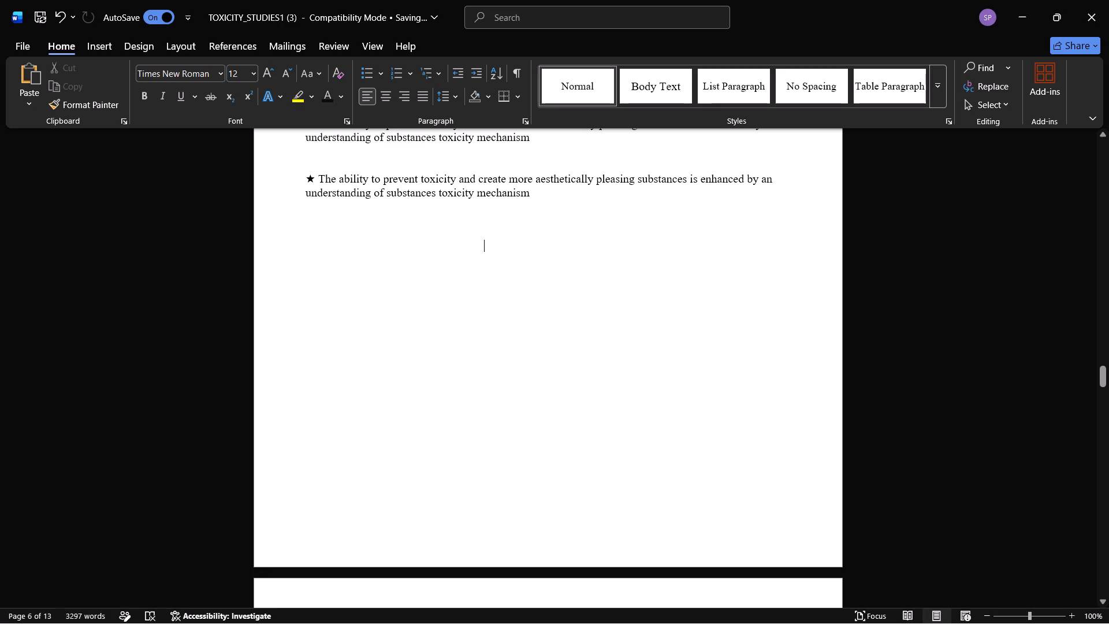
left_click(484, 244)
scroll(415, 271, "down", 3)
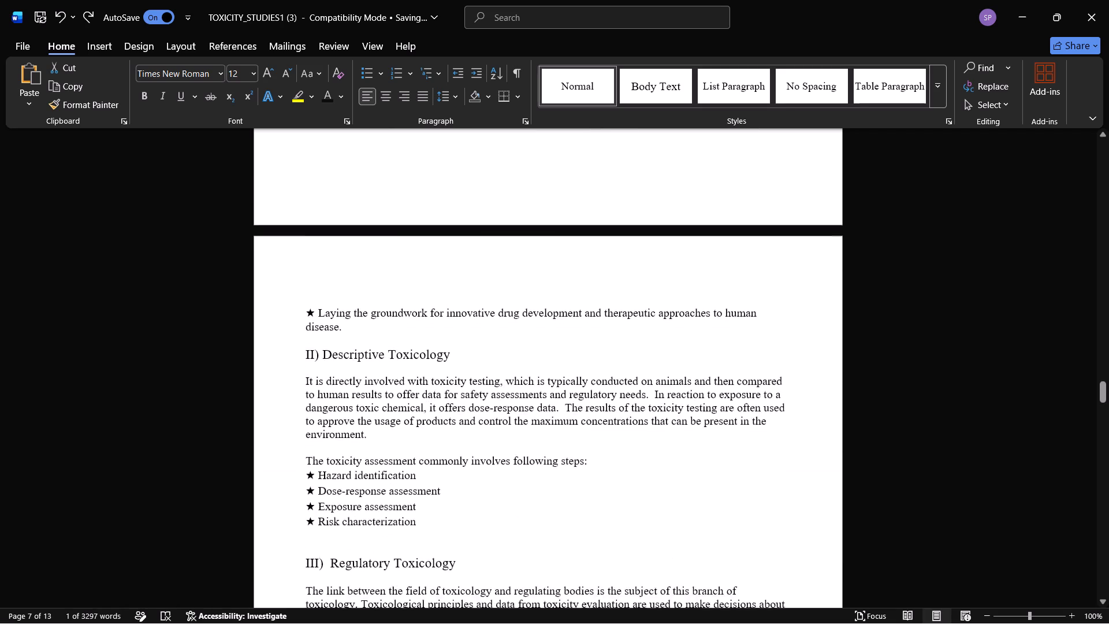
scroll(415, 271, "down", 1)
left_click(415, 271)
scroll(415, 271, "down", 4)
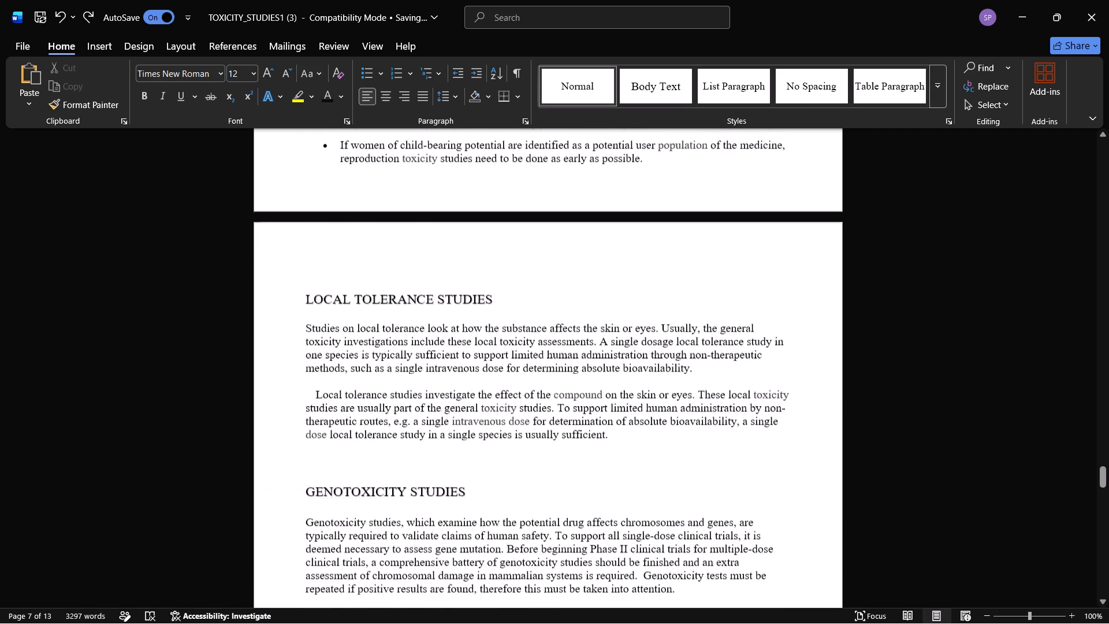
scroll(415, 271, "down", 4)
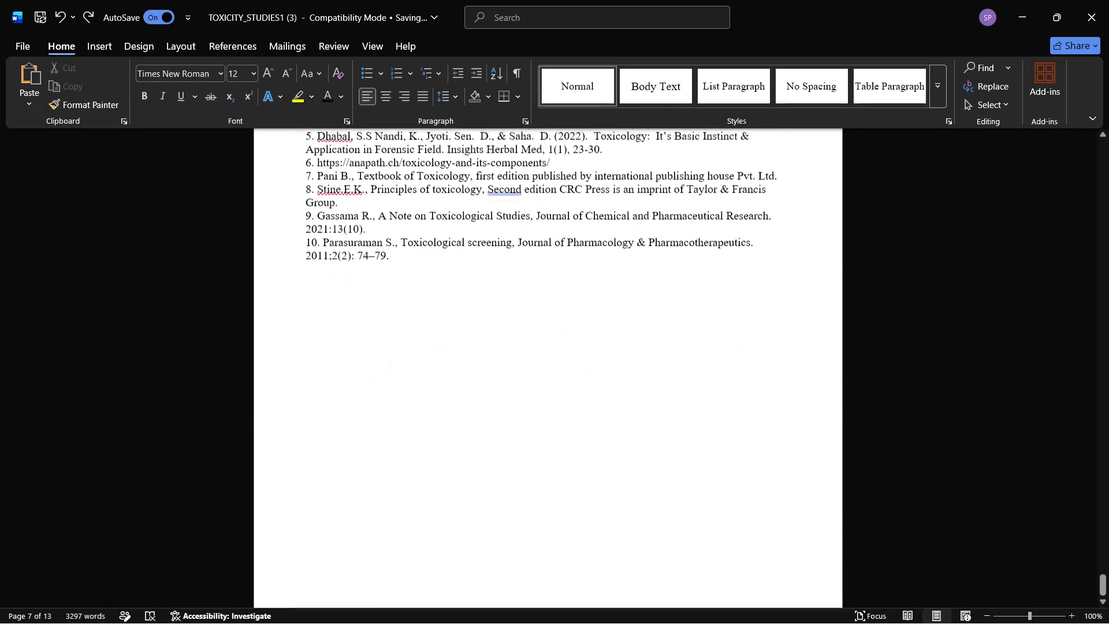
left_click(386, 400)
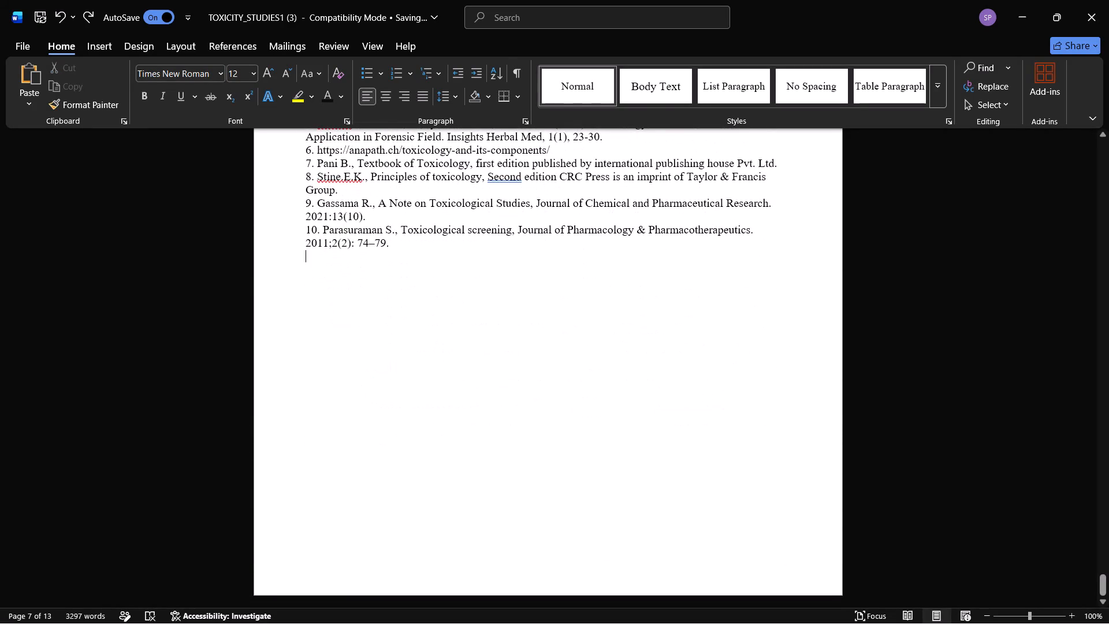
right_click(386, 400)
left_click(336, 400)
scroll(336, 400, "up", 3)
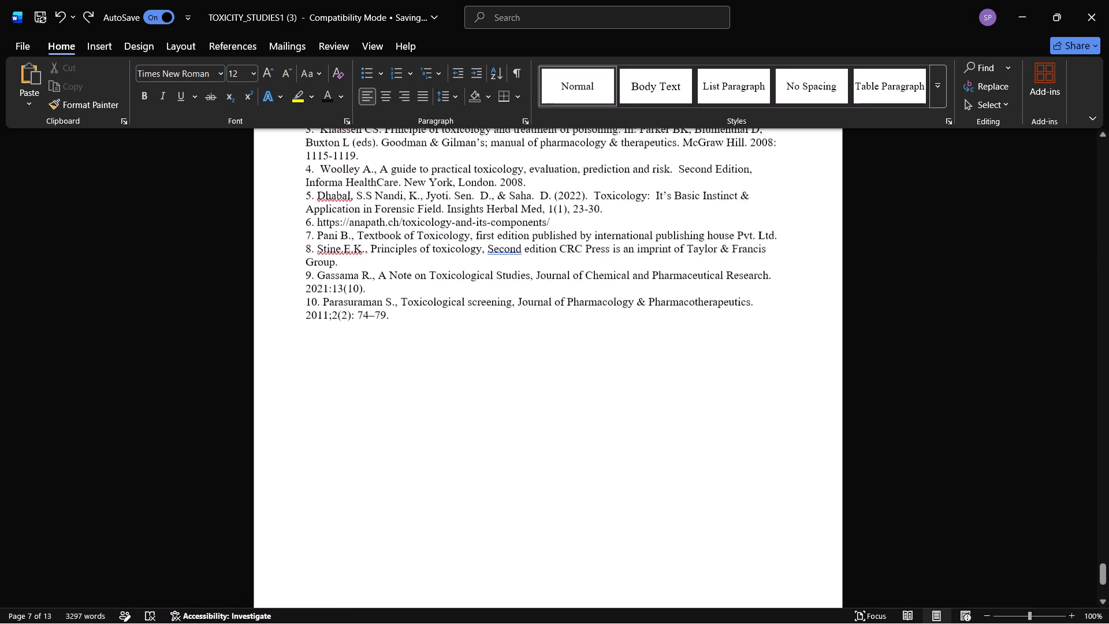
scroll(336, 400, "up", 6)
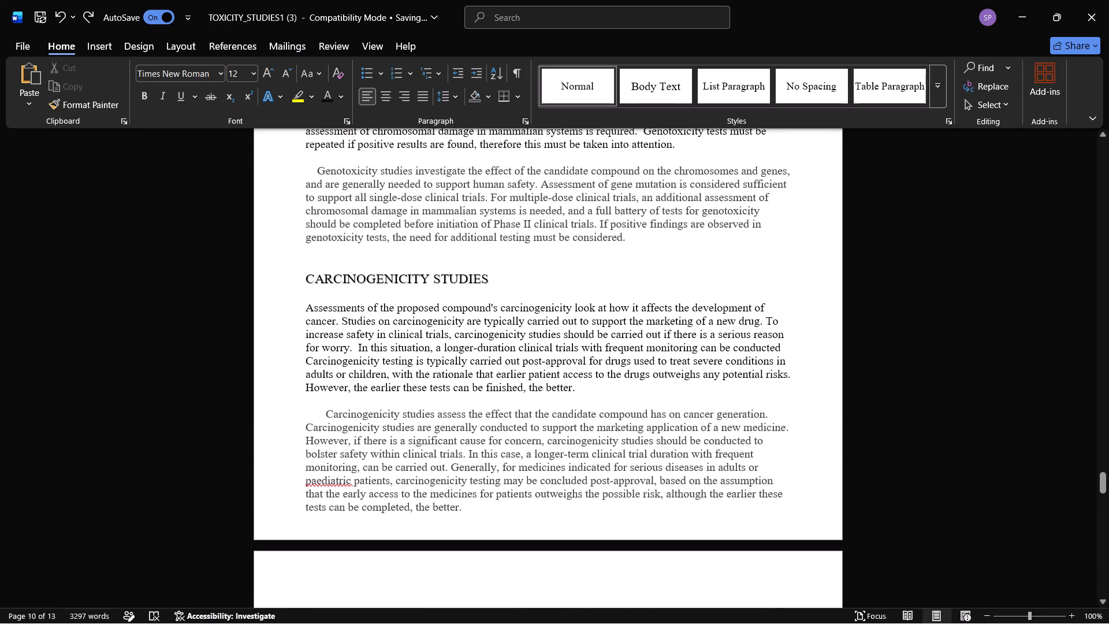
scroll(336, 400, "up", 11)
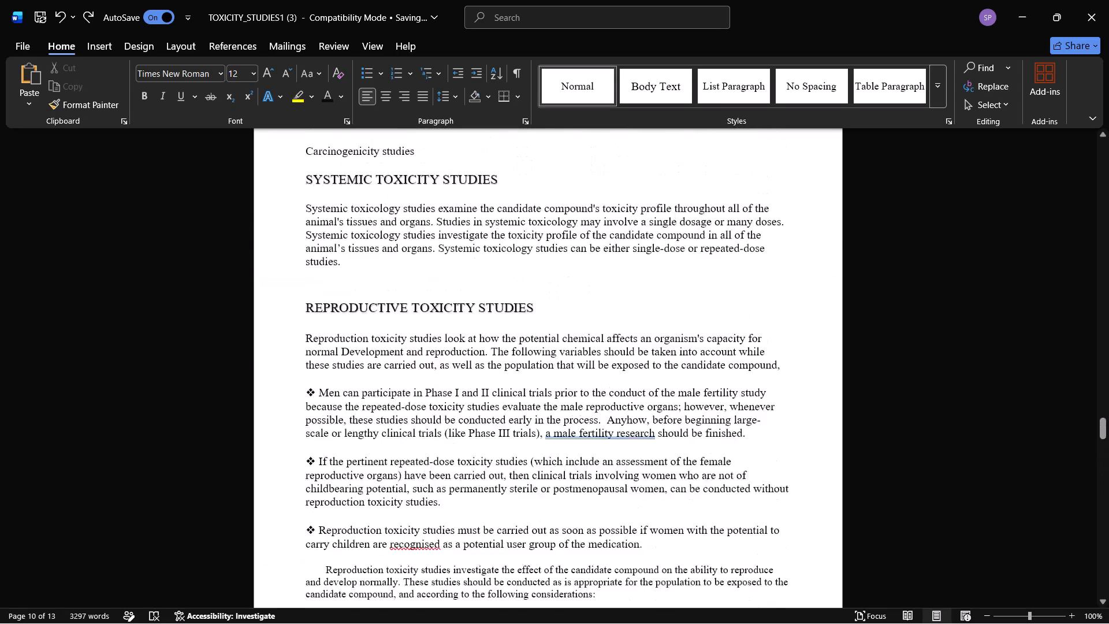
scroll(336, 400, "up", 7)
scroll(327, 623, "up", 3)
scroll(327, 623, "right", 1)
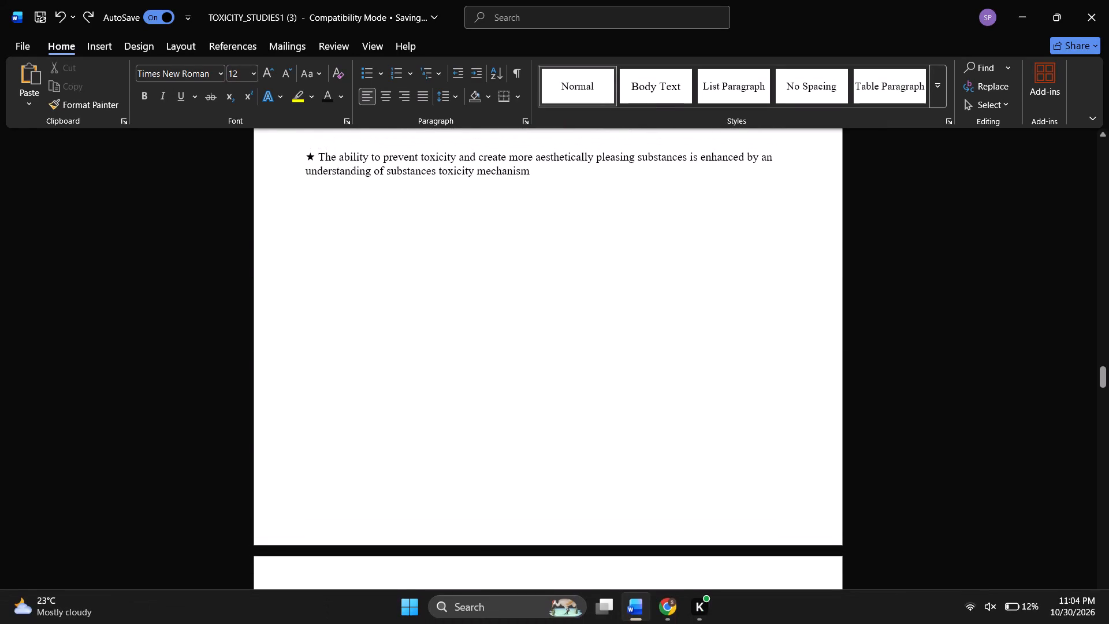
Close the TOXICITY_STUDIES1 document.
left_click(1092, 8)
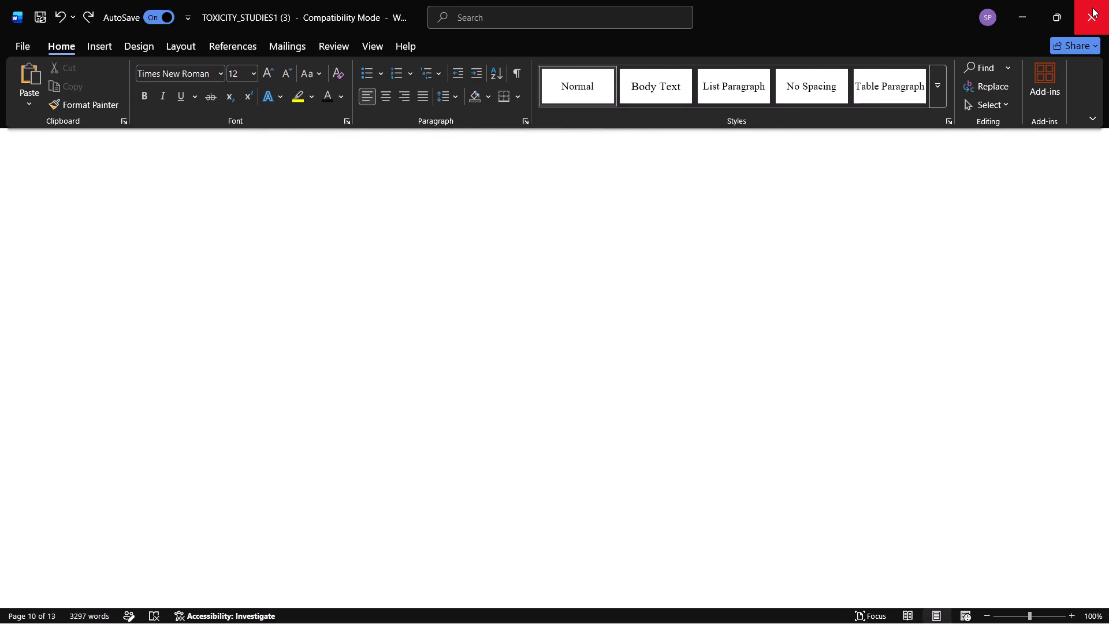
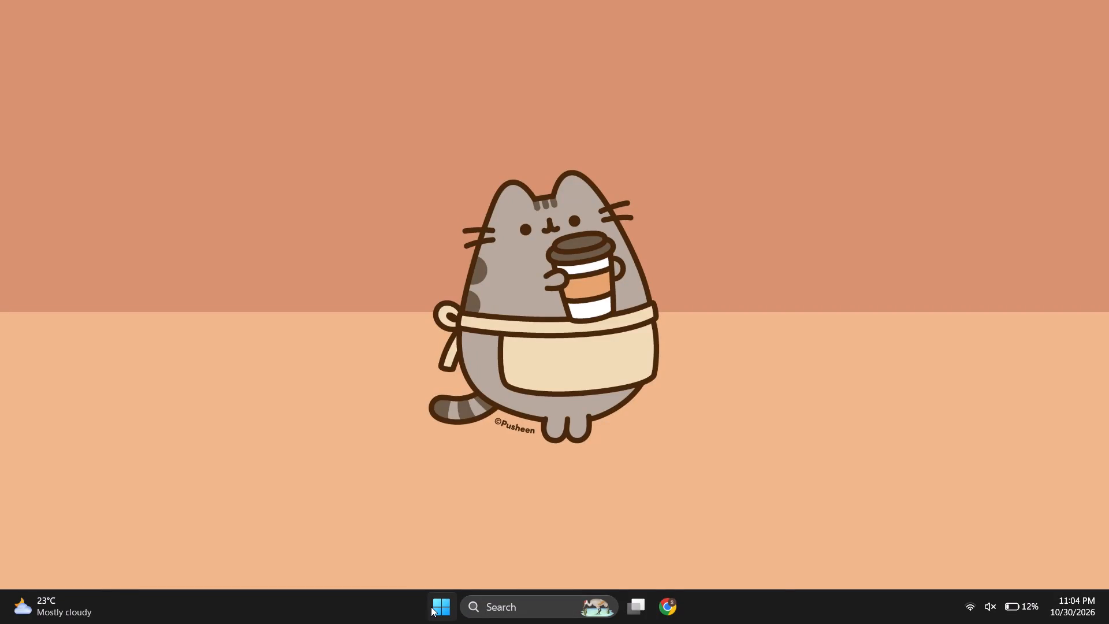
Reopen the TOXICITY_STUDIES1 document from the recently used files.
left_click(431, 607)
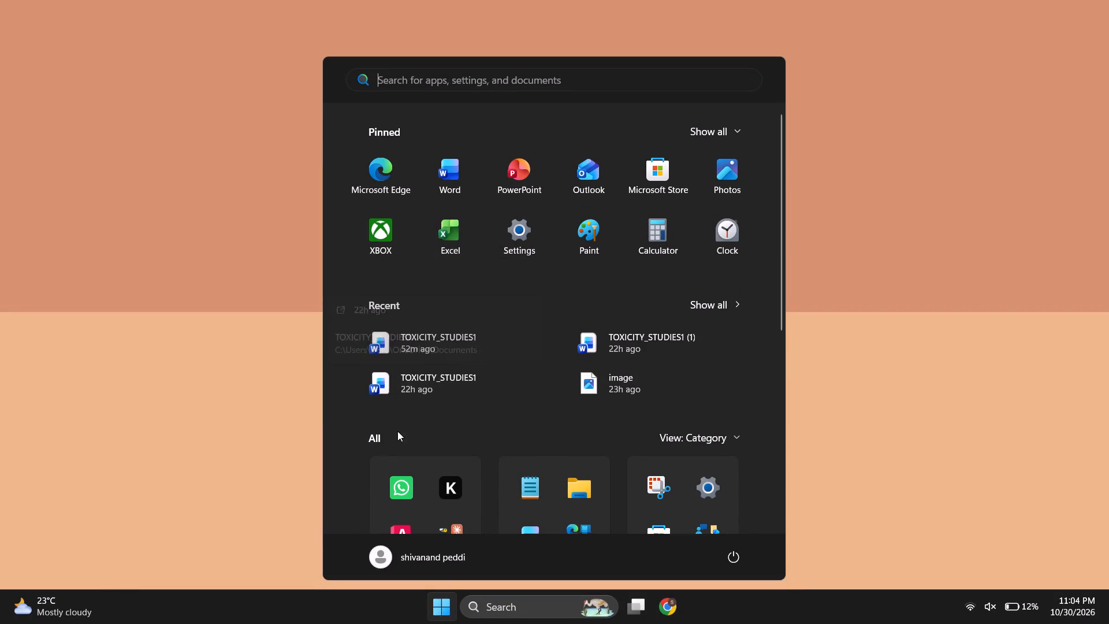
double_click(416, 372)
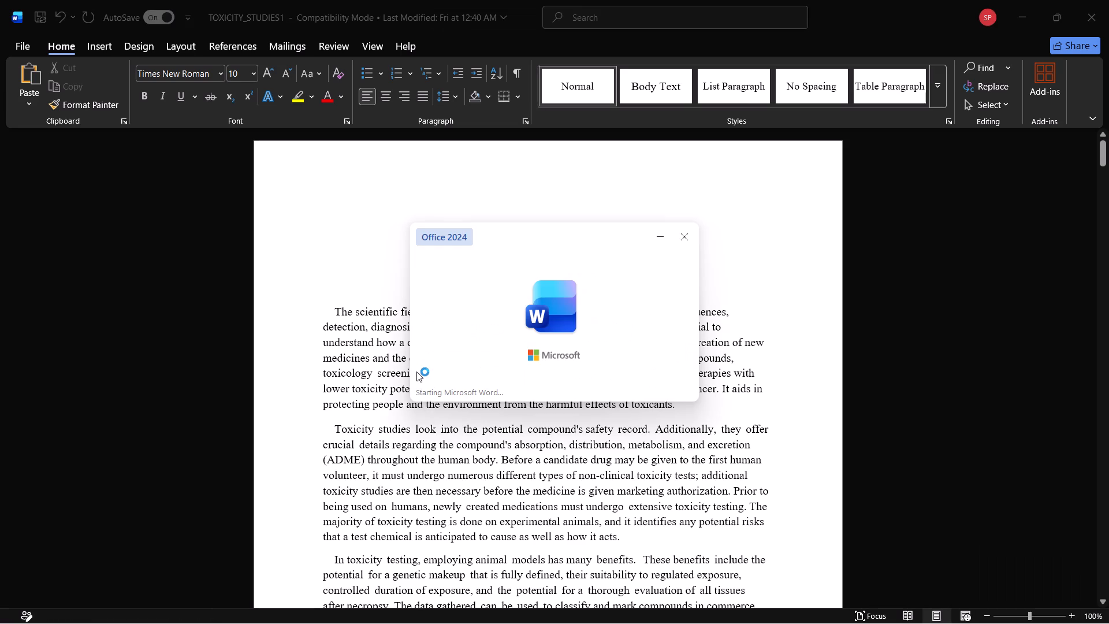
scroll(416, 372, "down", 1)
left_click(675, 238)
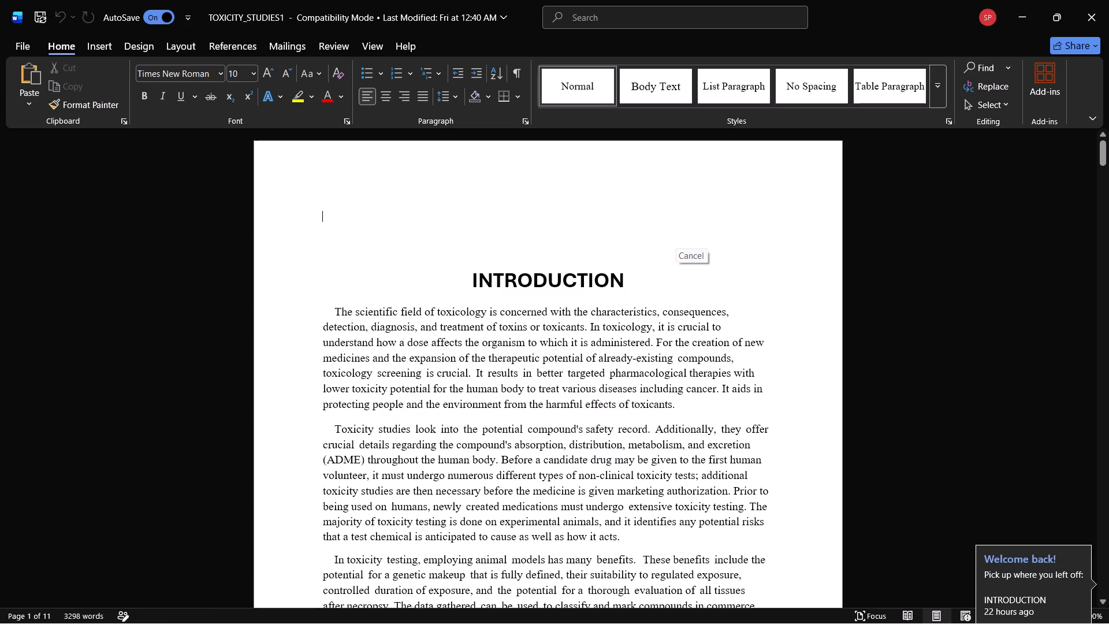
Review the whole document from the INTRODUCTION through to the REFERENCES list for spacing and formatting.
scroll(675, 238, "down", 8)
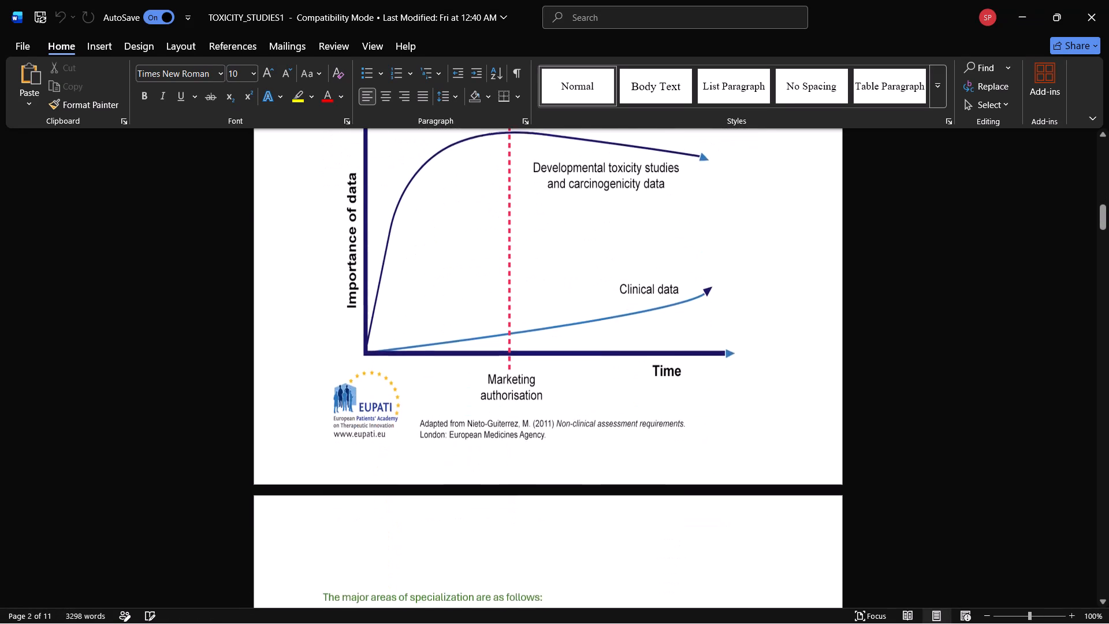
scroll(675, 238, "down", 3)
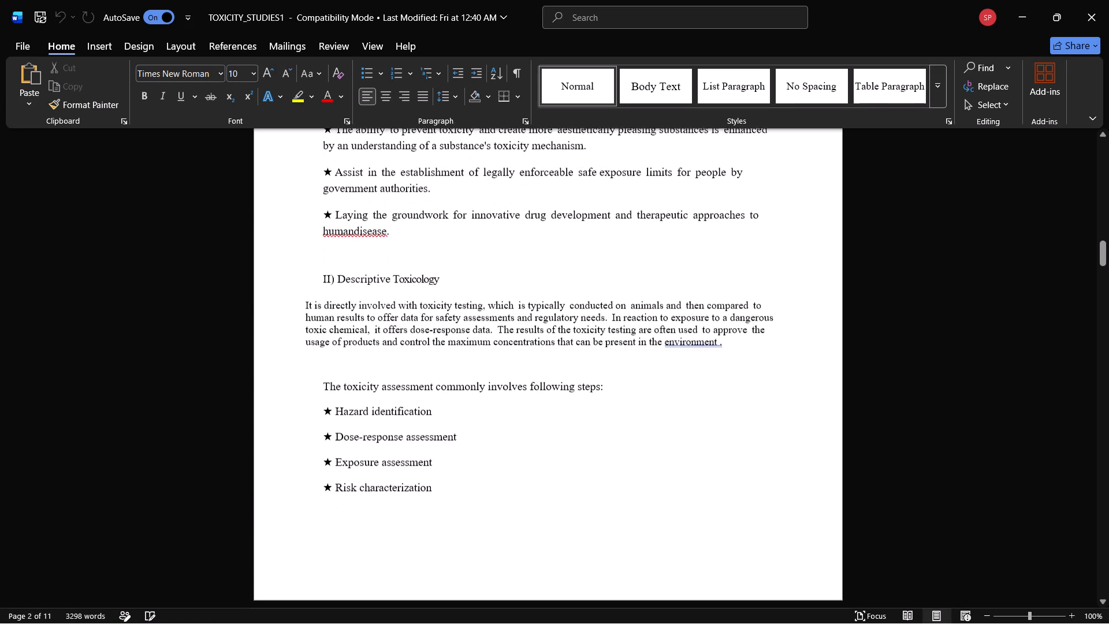
scroll(675, 238, "down", 7)
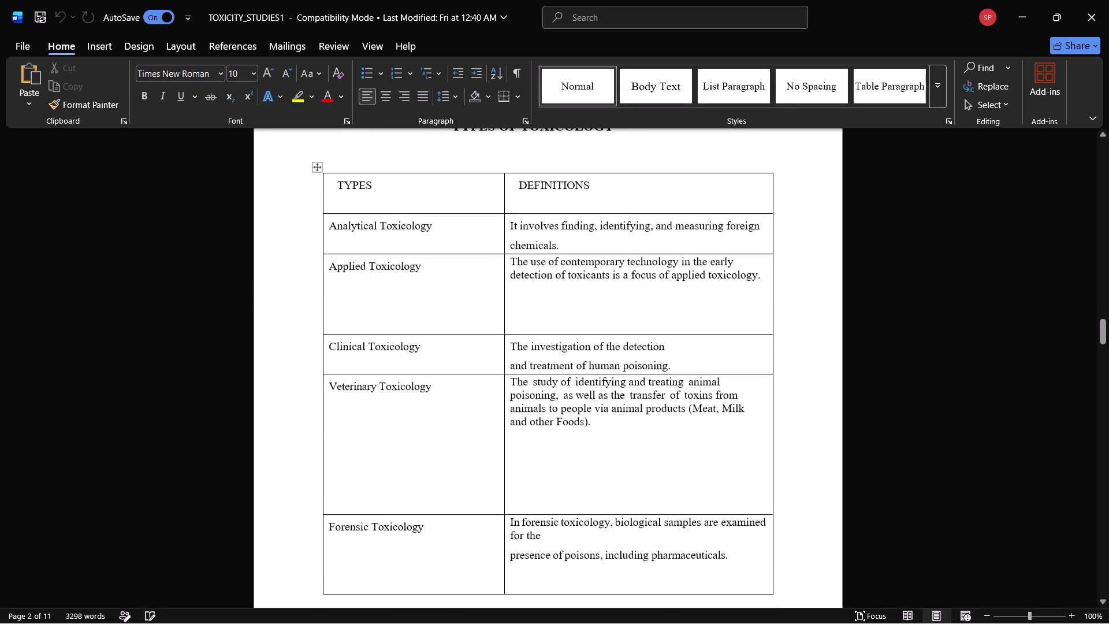
scroll(675, 238, "down", 7)
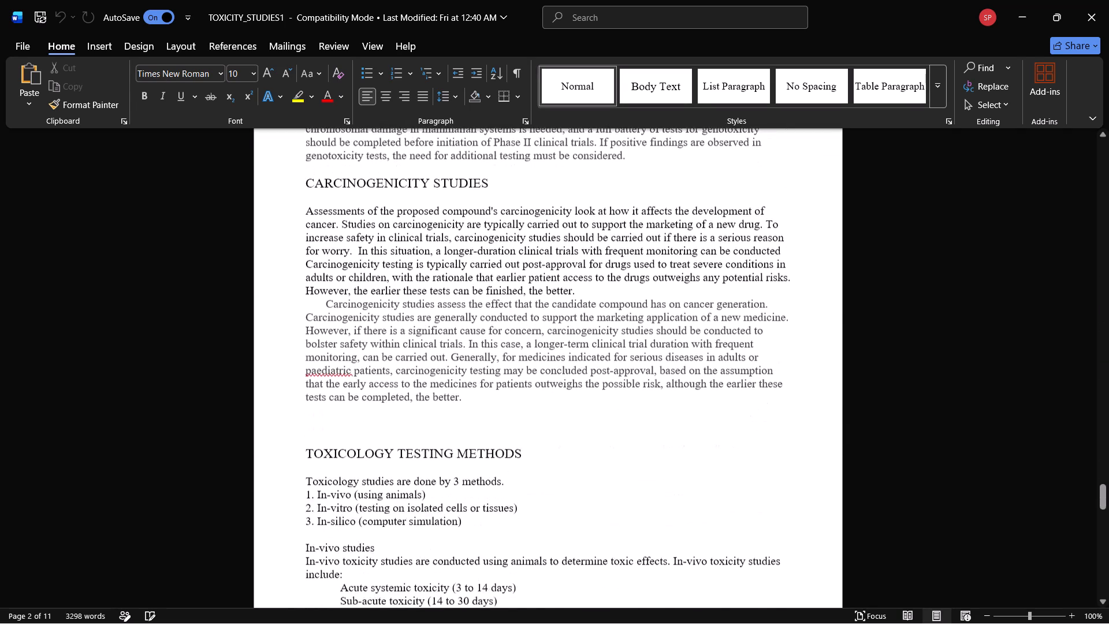
scroll(675, 238, "down", 11)
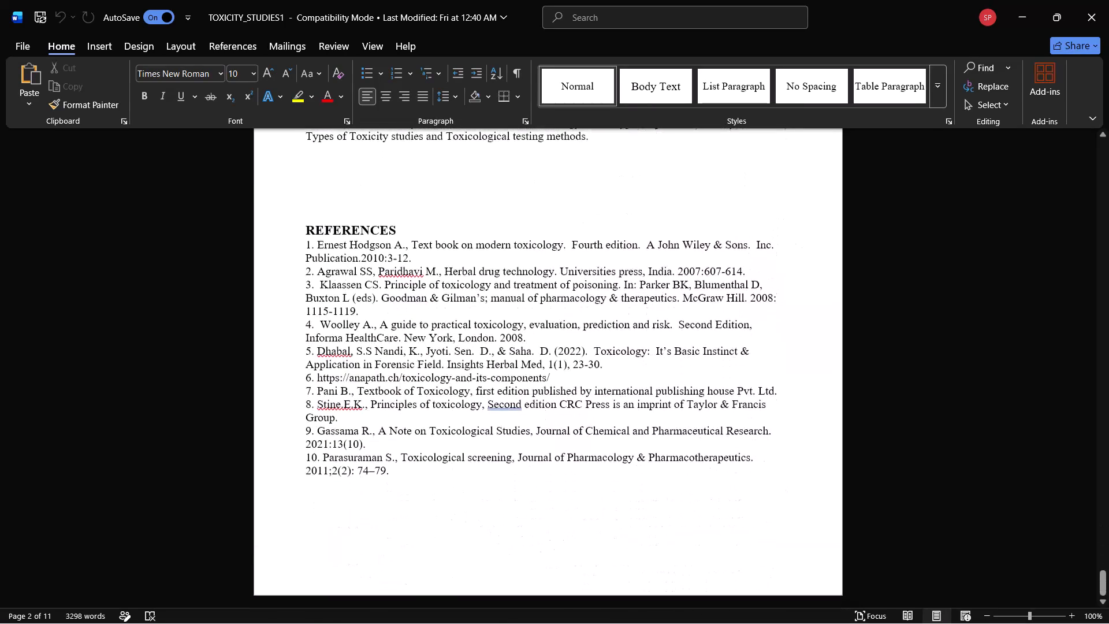
scroll(675, 238, "down", 2)
Insert a blank line after "are all used to assist toxicity studies", before the "Toxicity studies investigate the safety profile" paragraph.
scroll(675, 238, "up", 10)
scroll(675, 238, "up", 13)
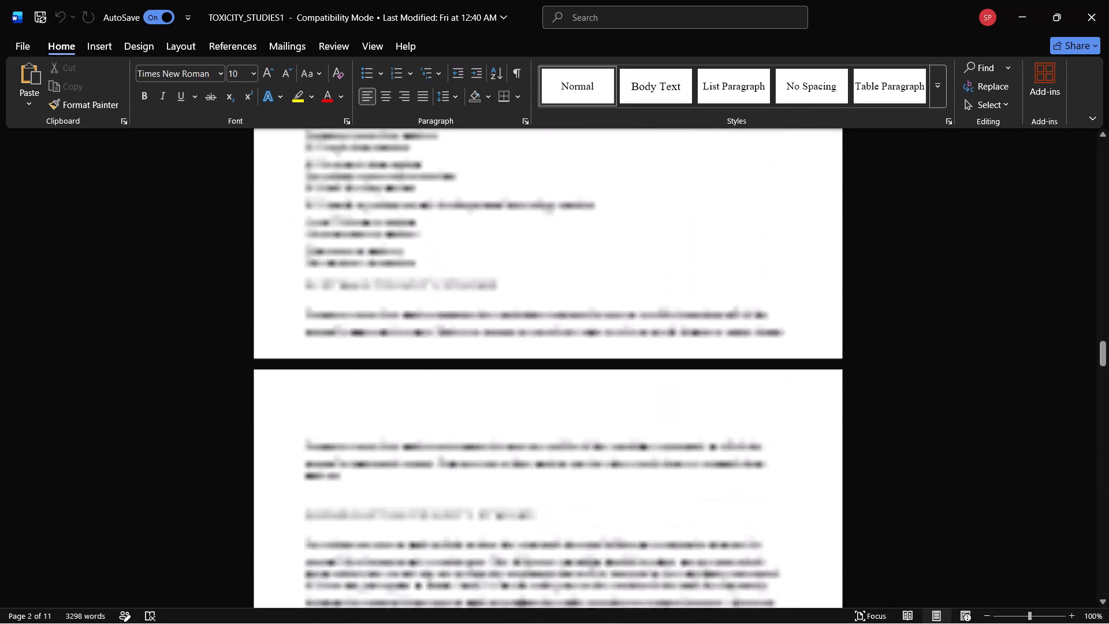
scroll(675, 238, "up", 9)
scroll(675, 238, "down", 3)
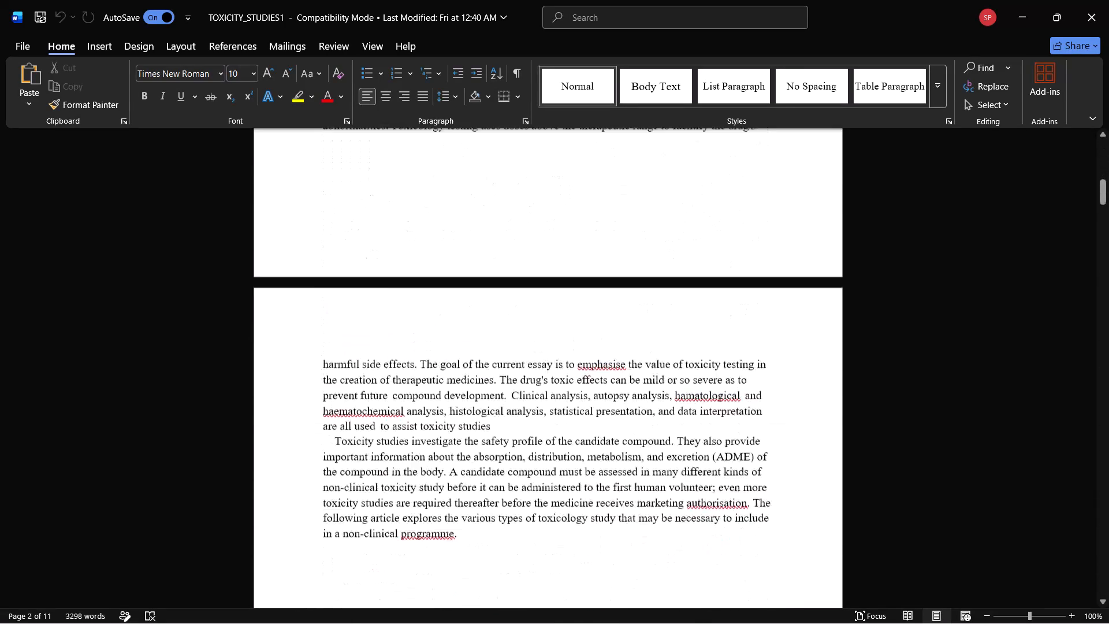
scroll(675, 238, "up", 2)
scroll(675, 238, "down", 1)
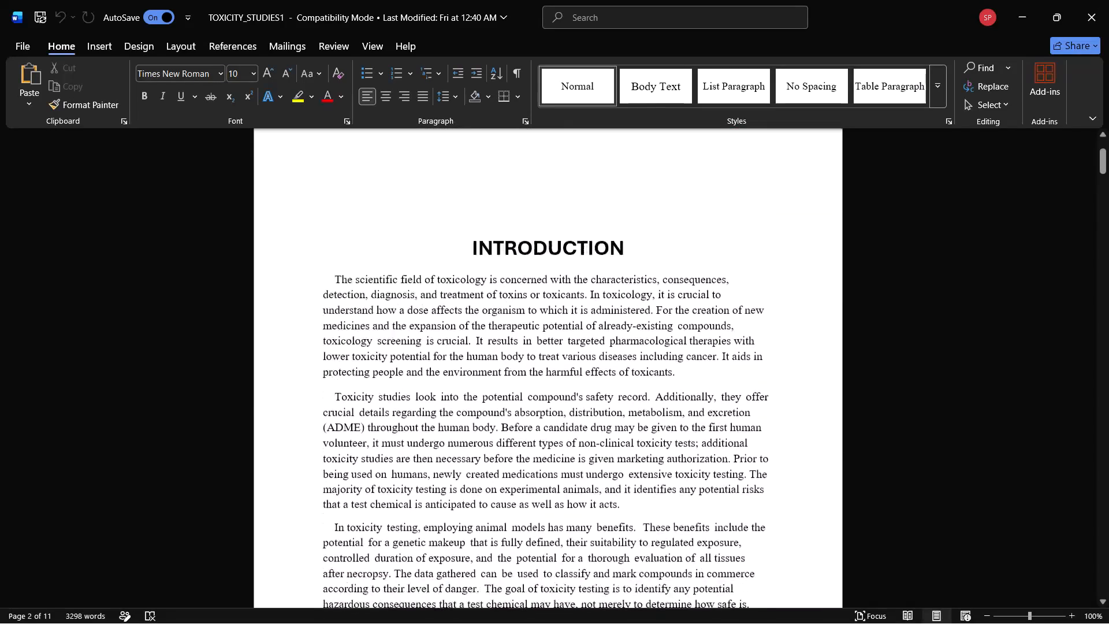
scroll(675, 238, "down", 4)
scroll(675, 244, "up", 2)
scroll(610, 228, "left", 1)
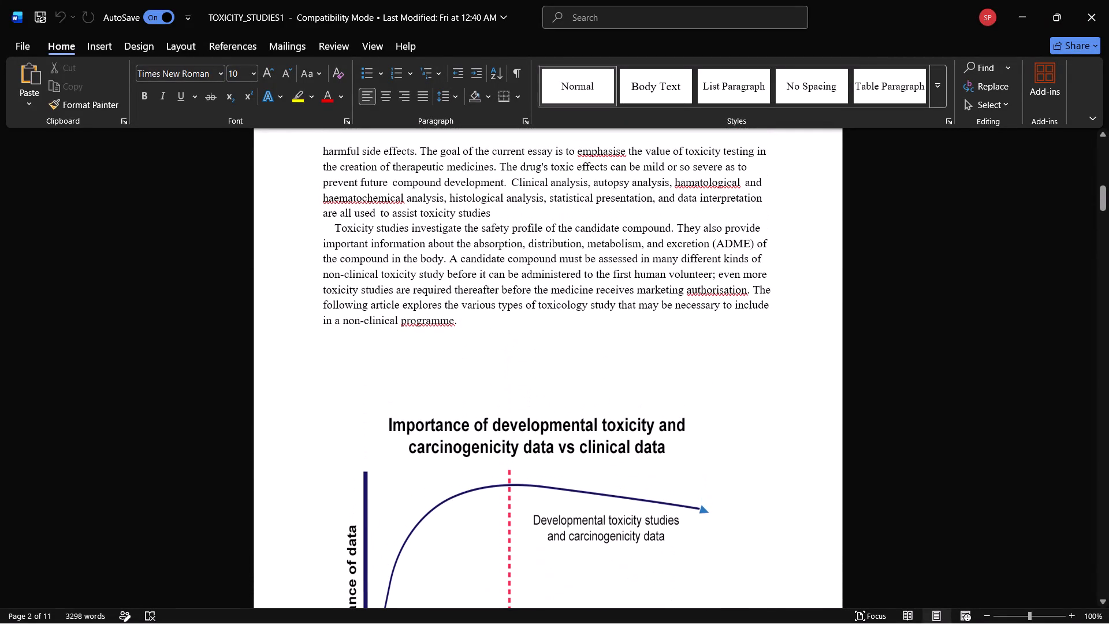
left_click(500, 215)
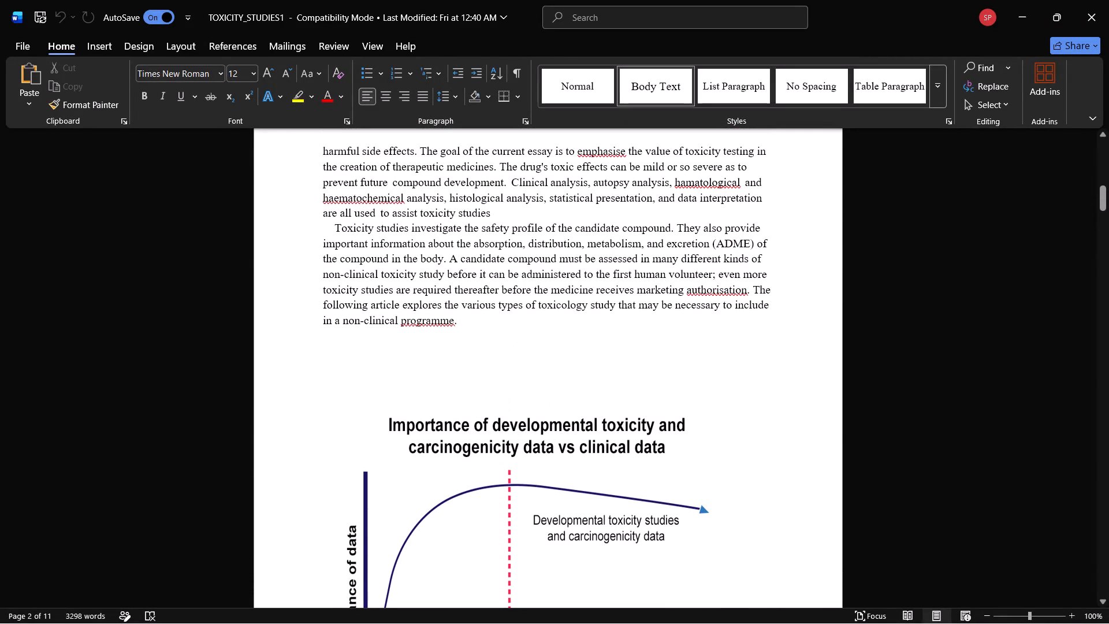
key("Return")
Insert a blank line between the INTRODUCTION heading and the paragraph beginning "The scientific field of toxicology".
scroll(500, 215, "up", 1)
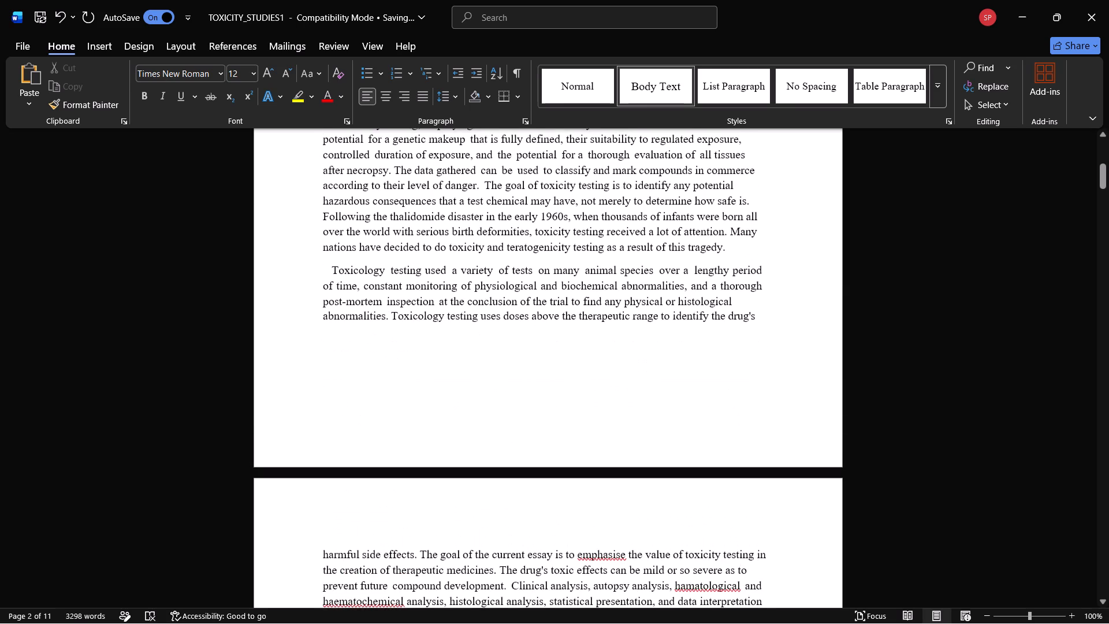
scroll(500, 215, "up", 3)
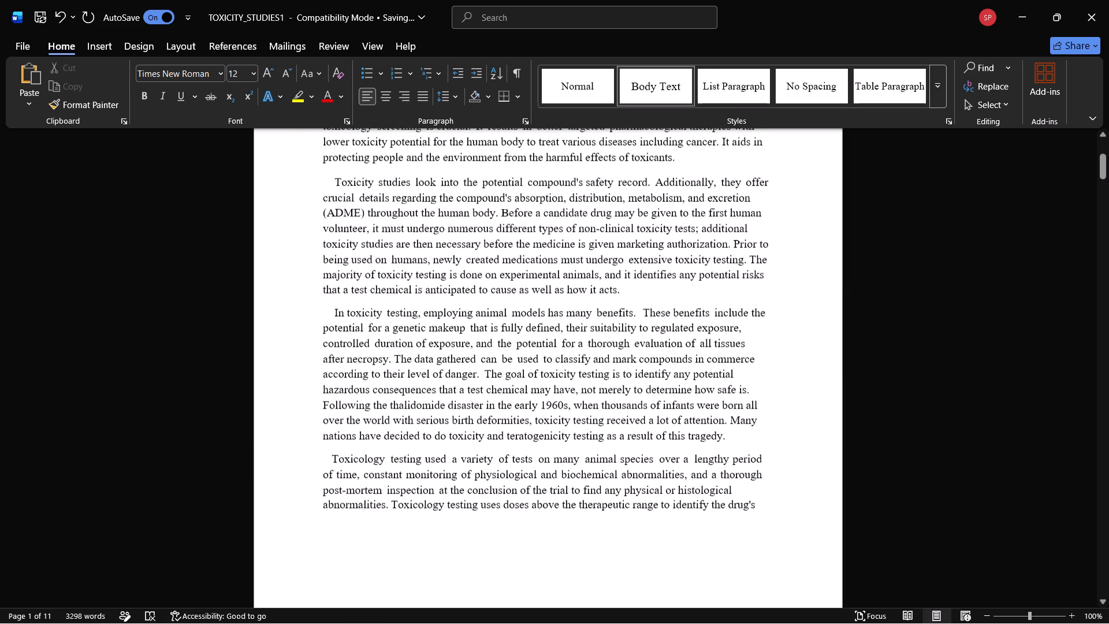
scroll(500, 215, "up", 1)
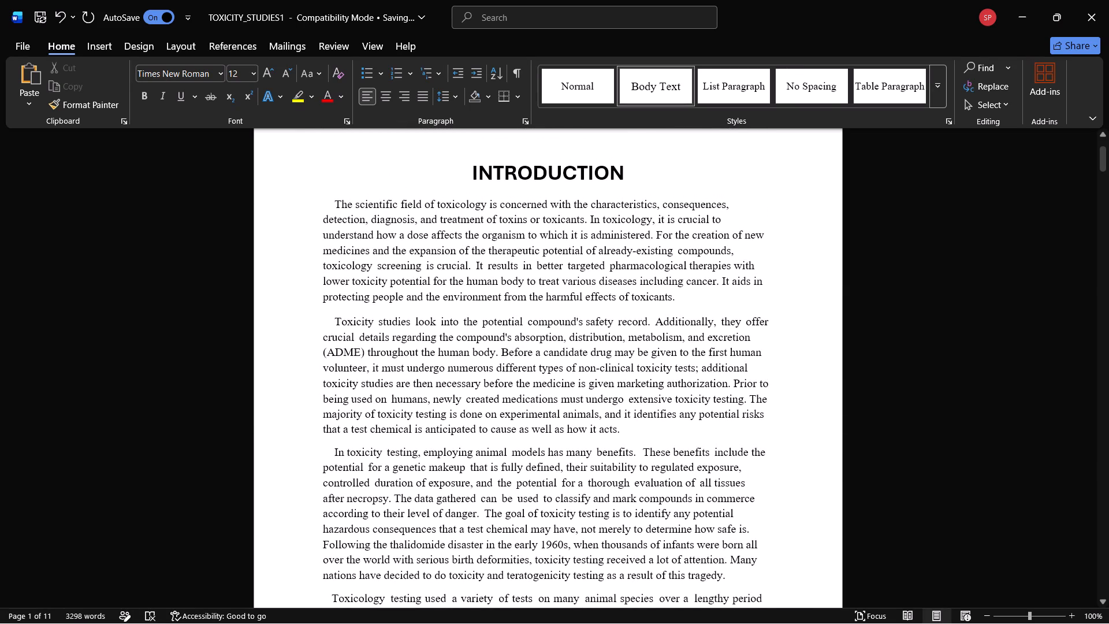
left_click(328, 200)
key("Return")
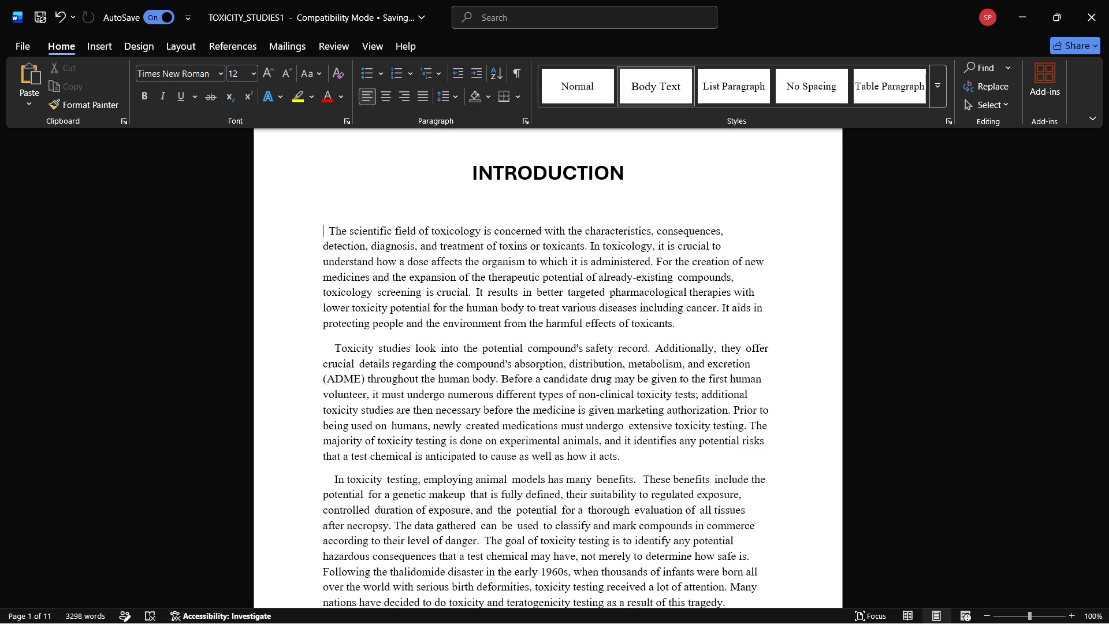
Format the line "The major areas of specialization are as follows:" as black 14 pt Times New Roman.
scroll(328, 200, "down", 4)
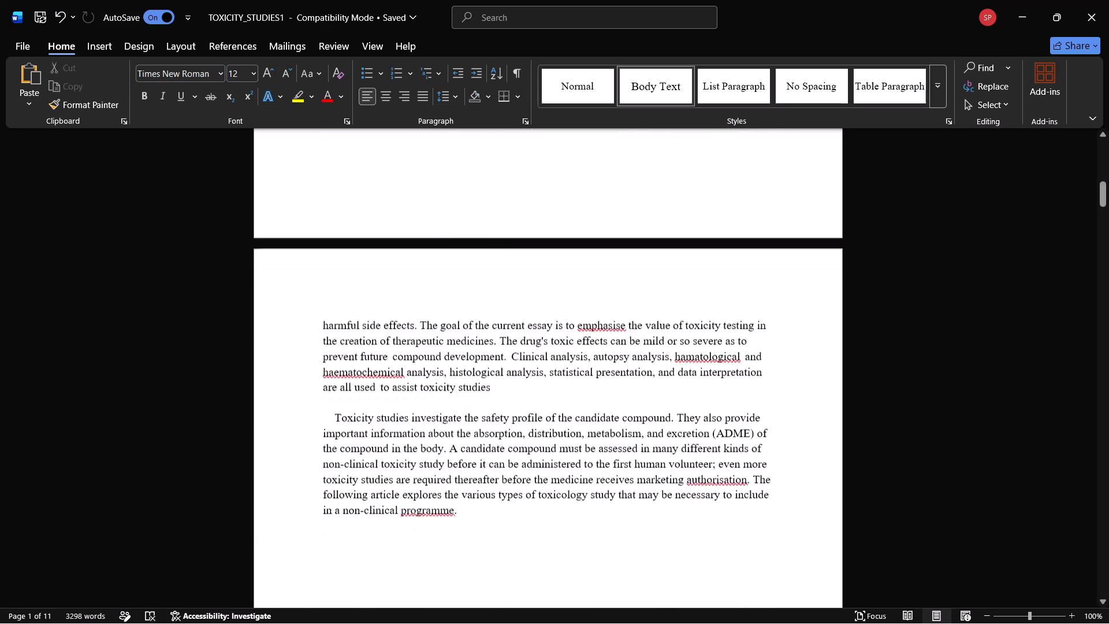
scroll(328, 200, "down", 5)
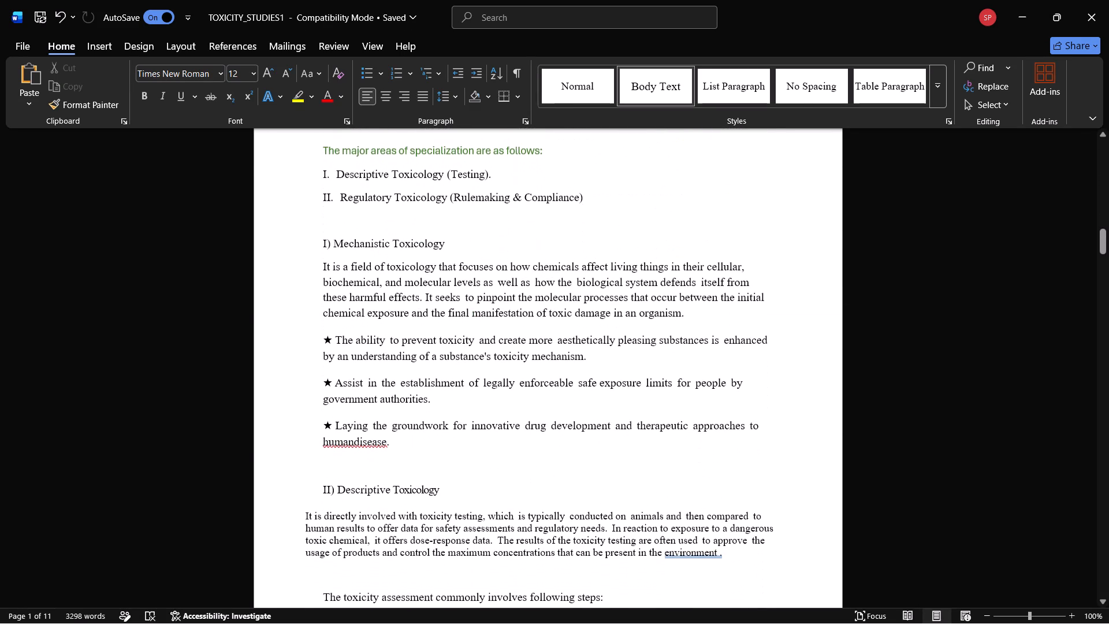
scroll(328, 200, "up", 1)
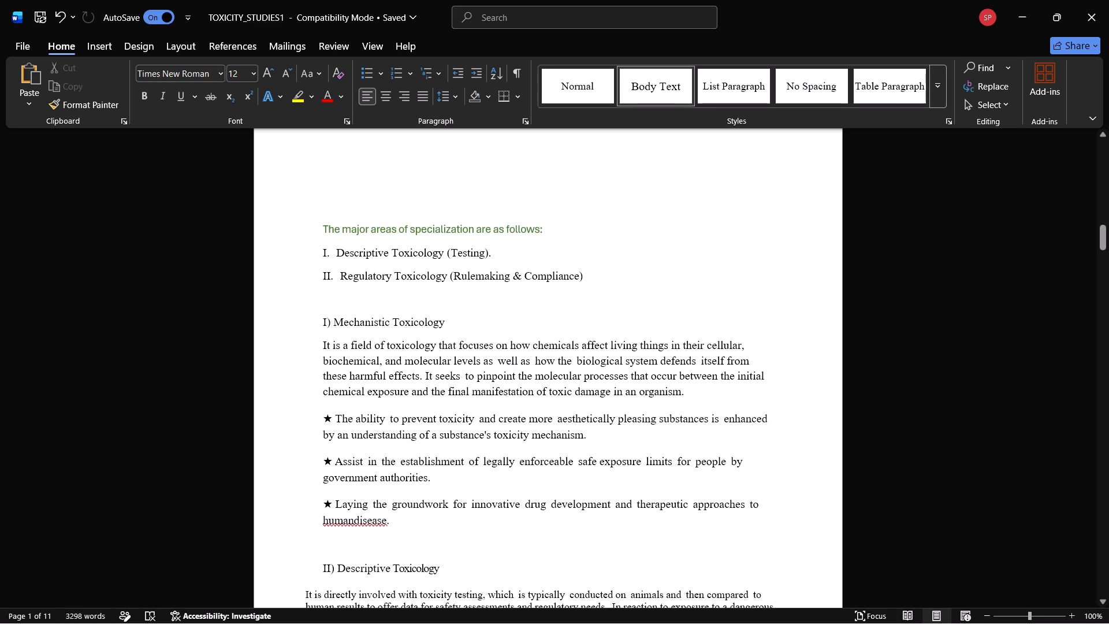
left_click_drag(322, 230, 556, 231)
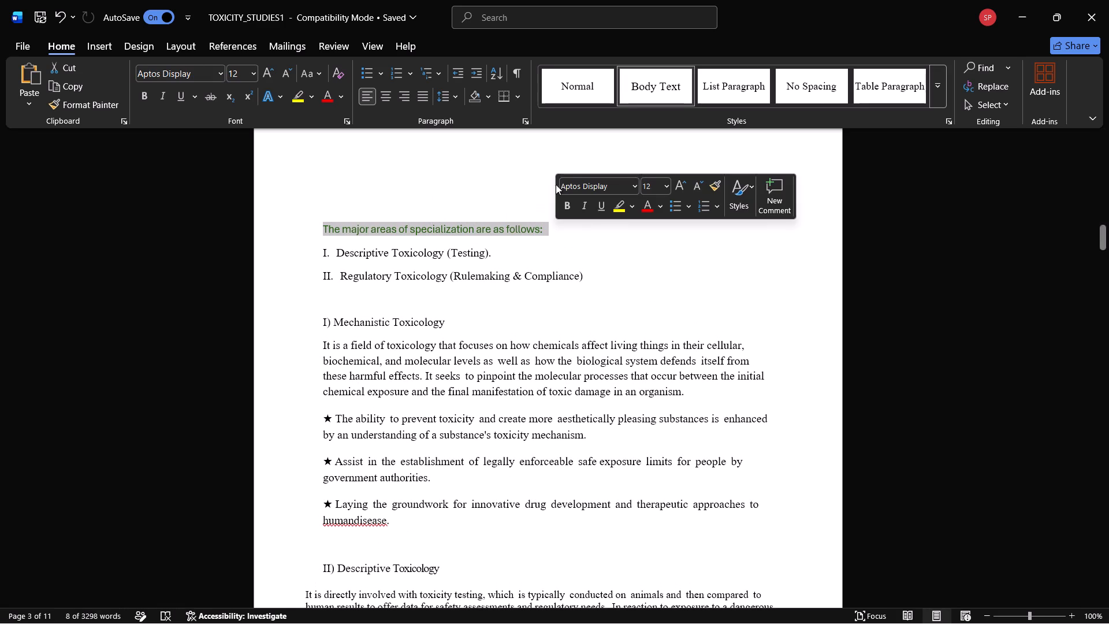
left_click(676, 187)
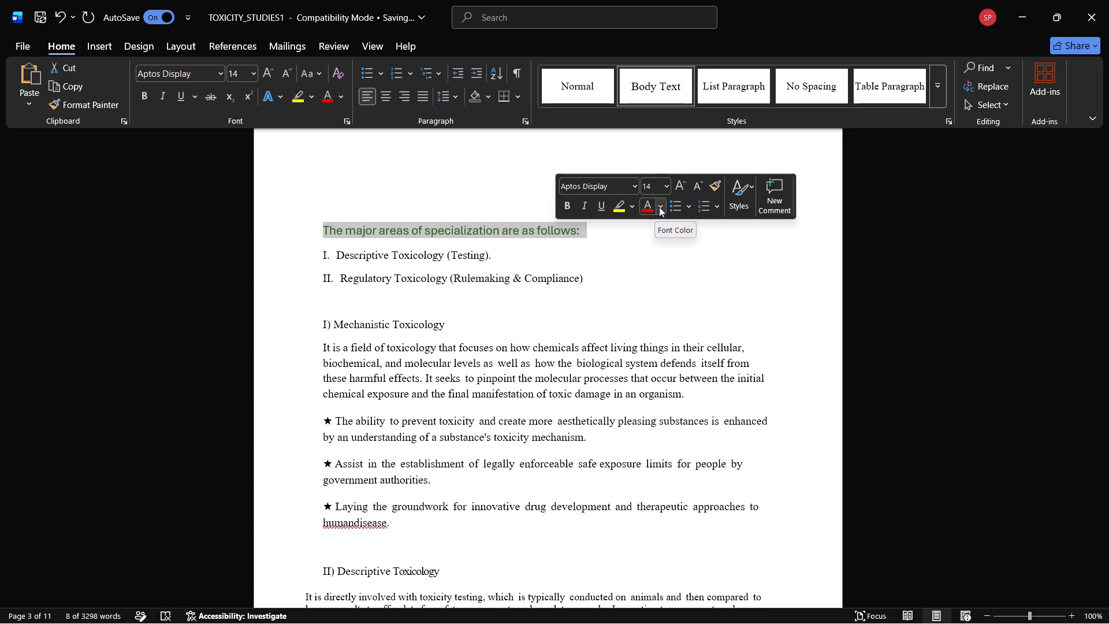
left_click(660, 207)
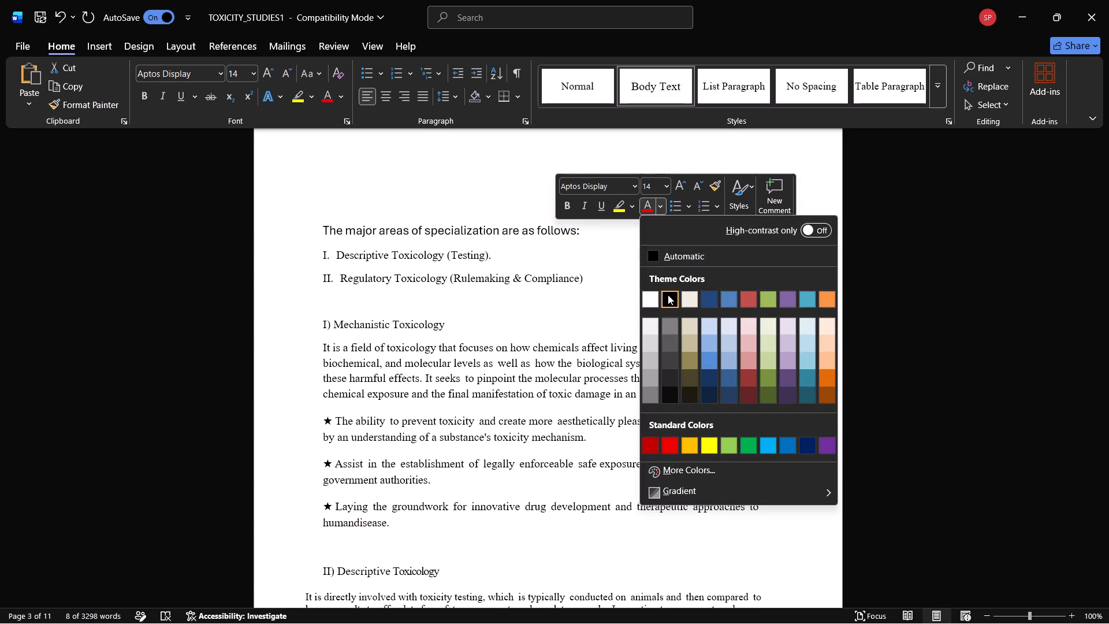
left_click(668, 295)
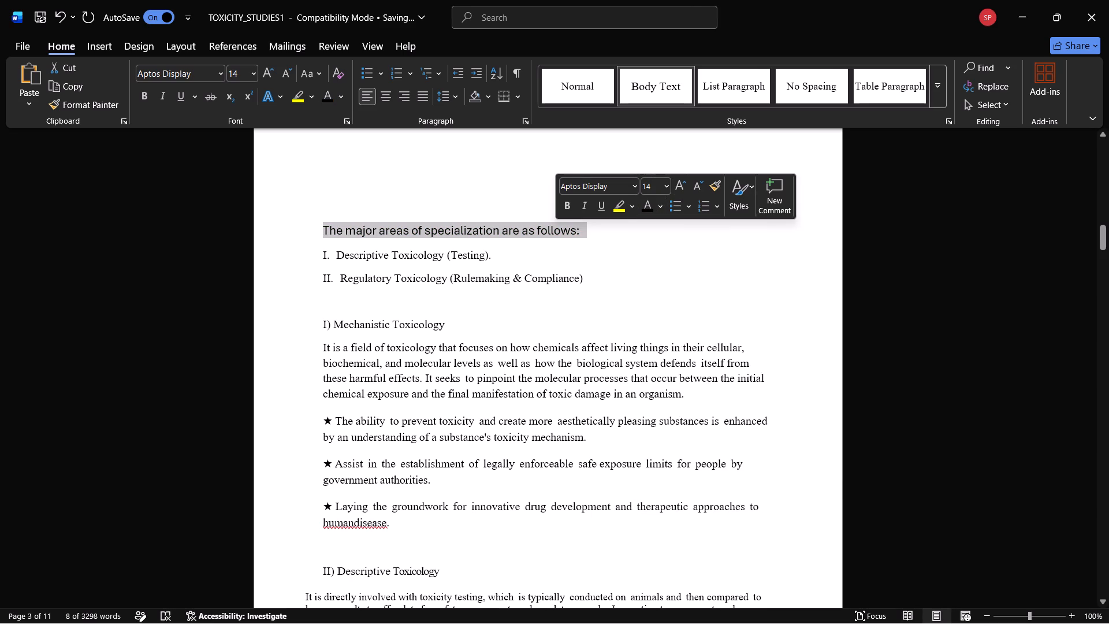
left_click(215, 74)
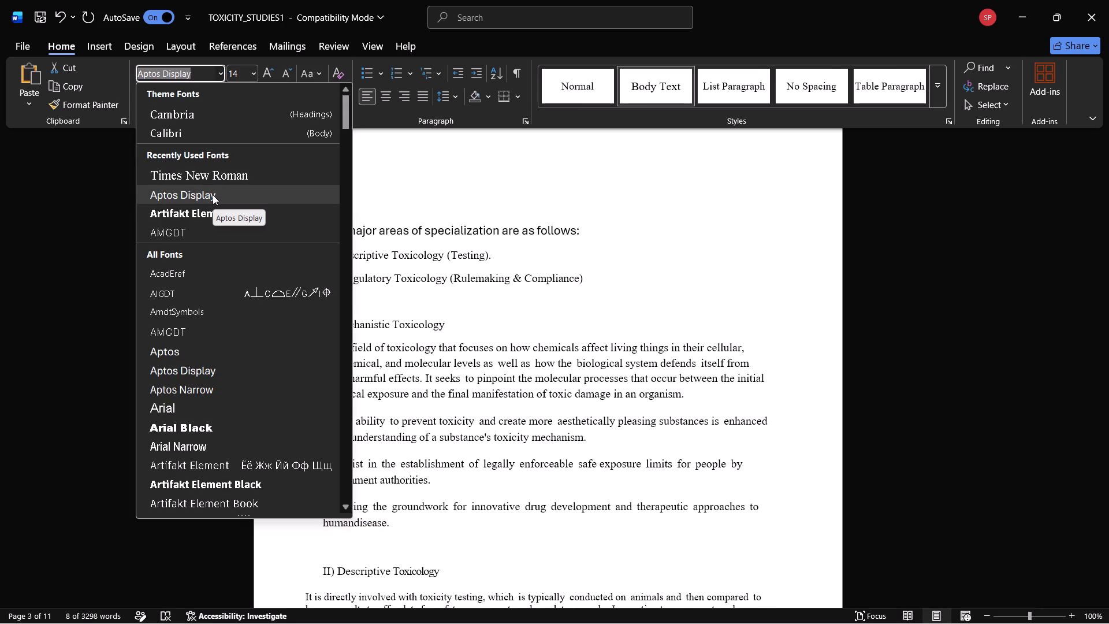
left_click(213, 177)
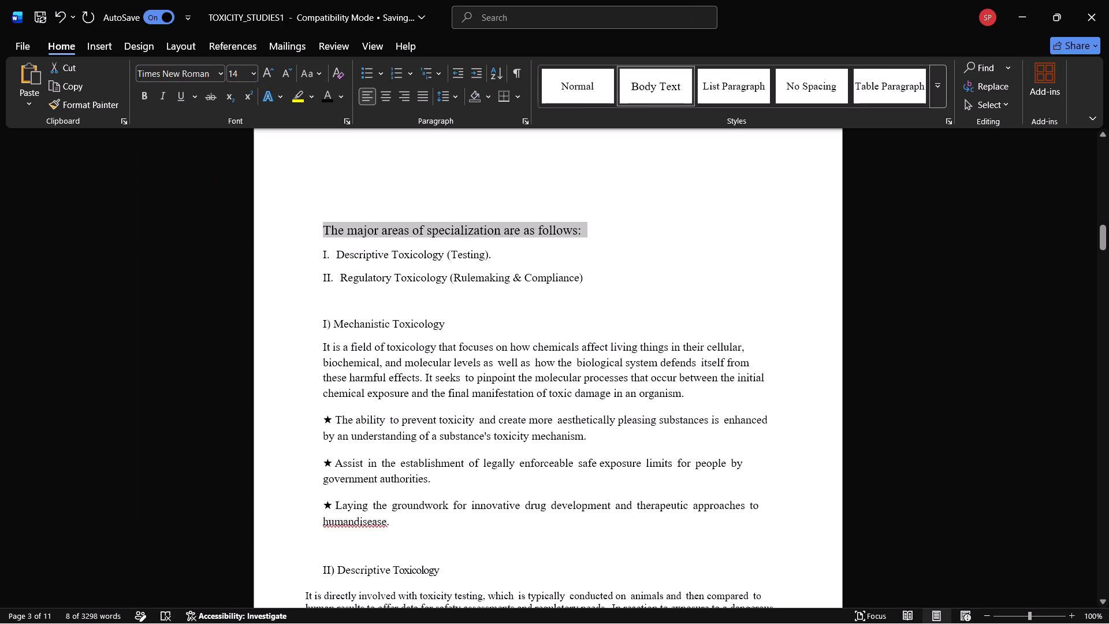
left_click(233, 251)
Increase the font size of the "Descriptive Toxicology" section heading text to 14 pt.
scroll(233, 251, "down", 2)
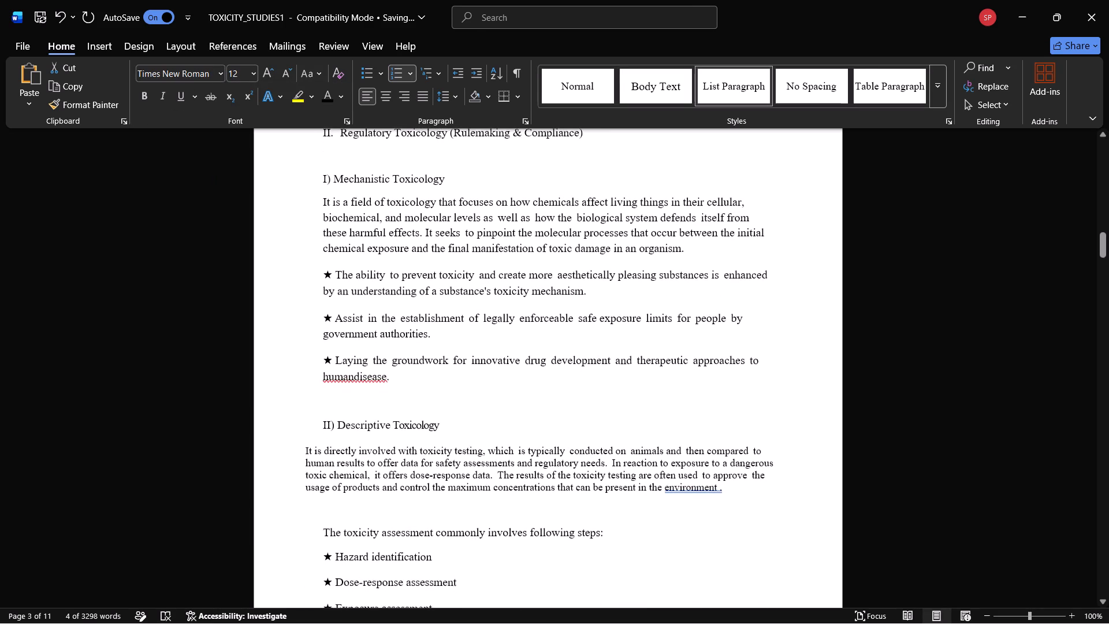
scroll(233, 251, "down", 1)
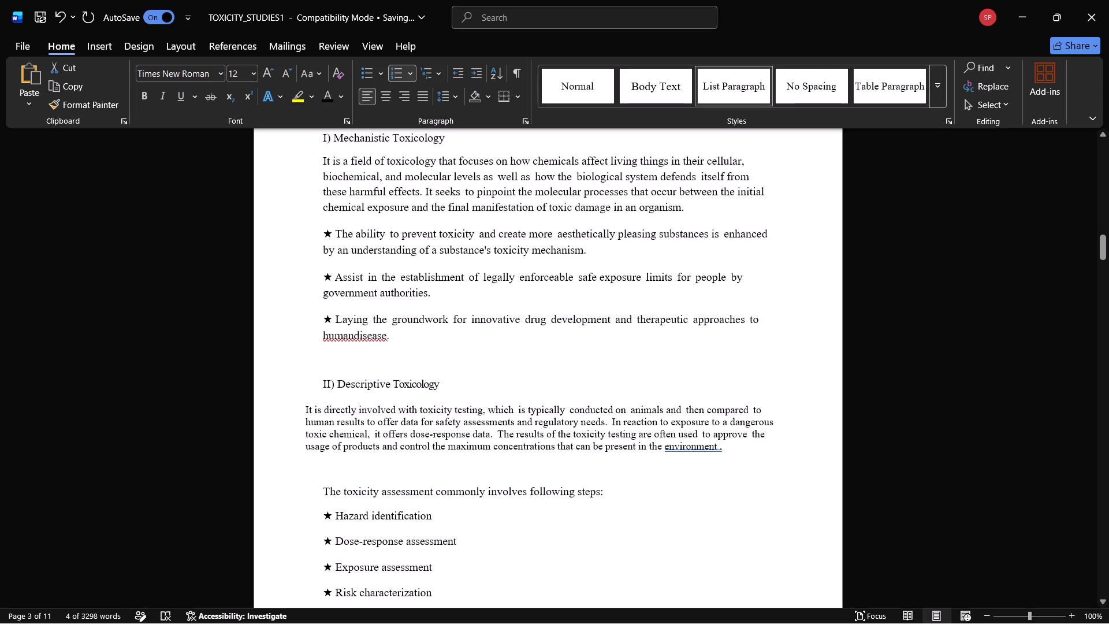
left_click_drag(315, 380, 441, 385)
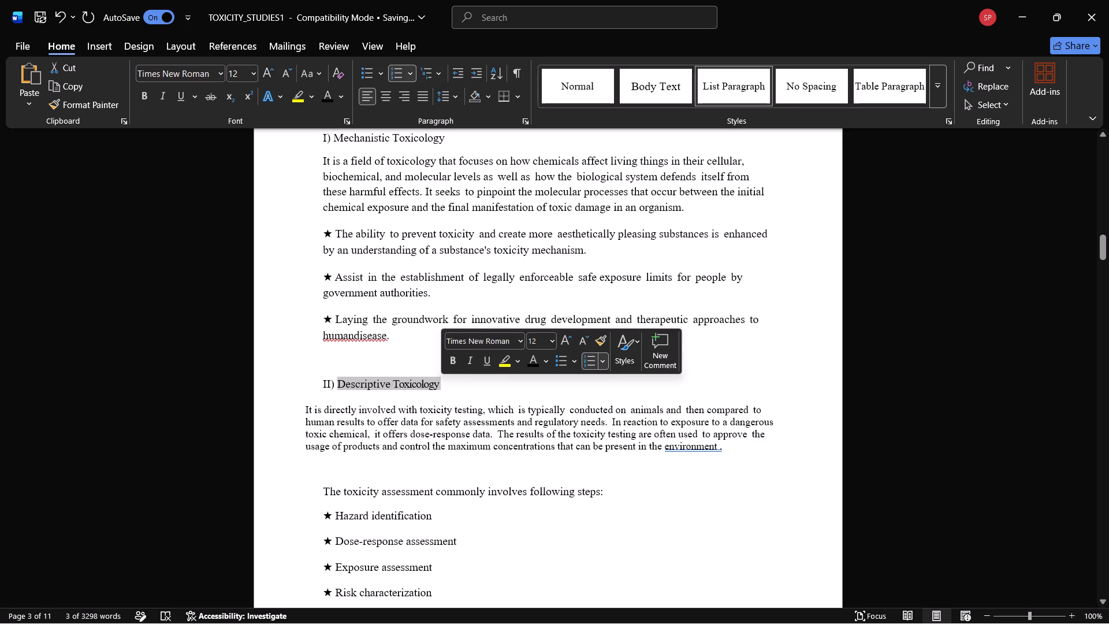
left_click(560, 338)
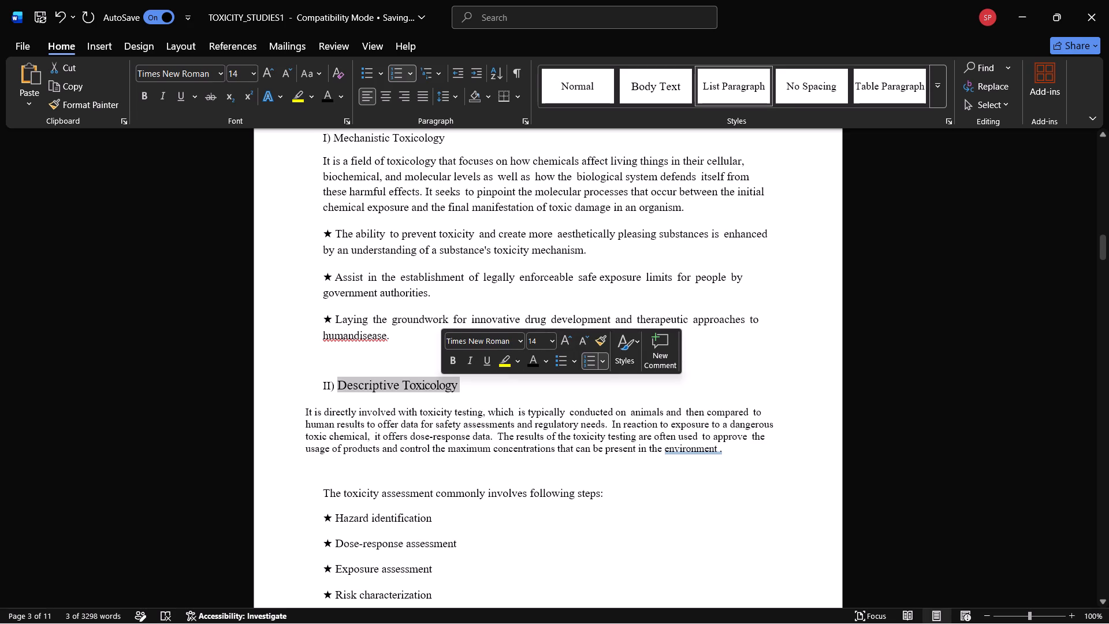
Increase the I) and II) numerals of the Mechanistic and Descriptive Toxicology headings to 14 pt.
left_click_drag(315, 381, 331, 382)
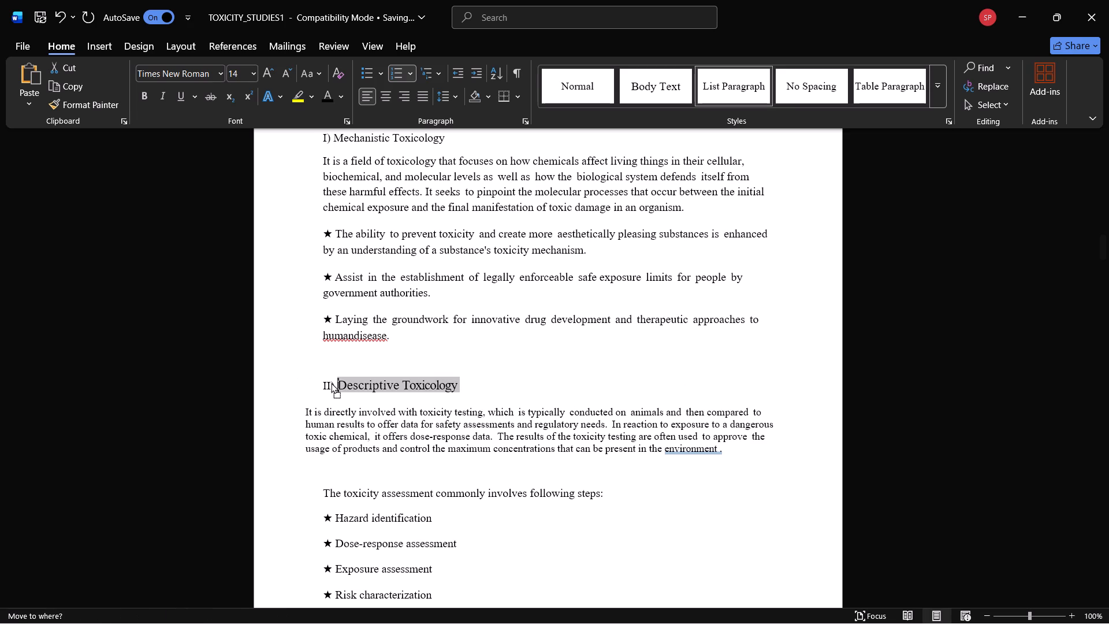
left_click_drag(331, 382, 331, 381)
left_click_drag(331, 381, 337, 387)
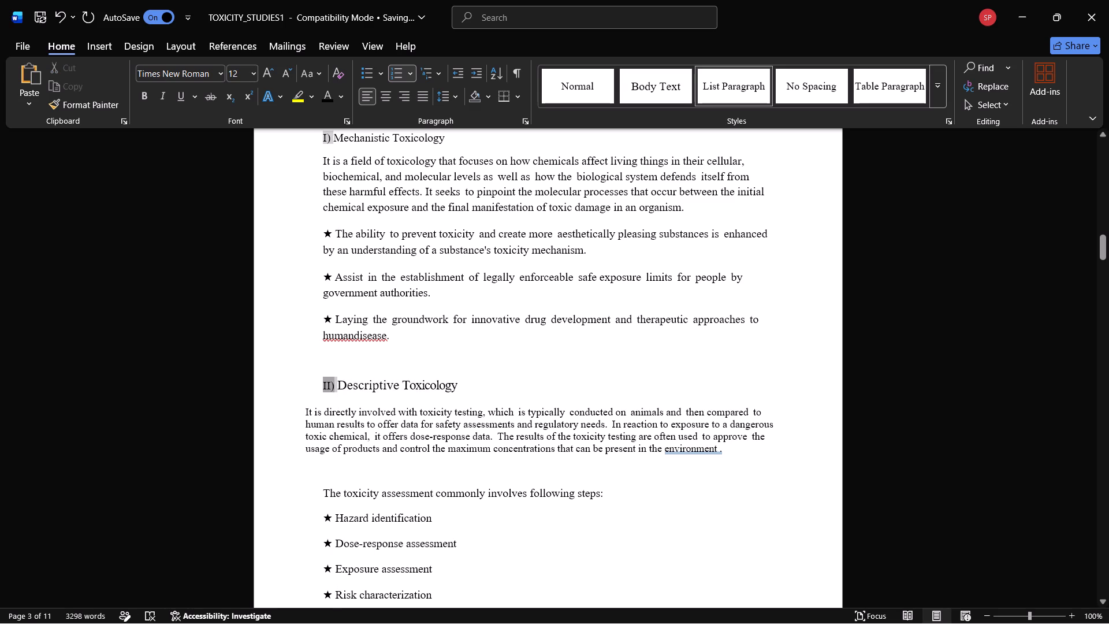
left_click(265, 73)
scroll(265, 73, "up", 2)
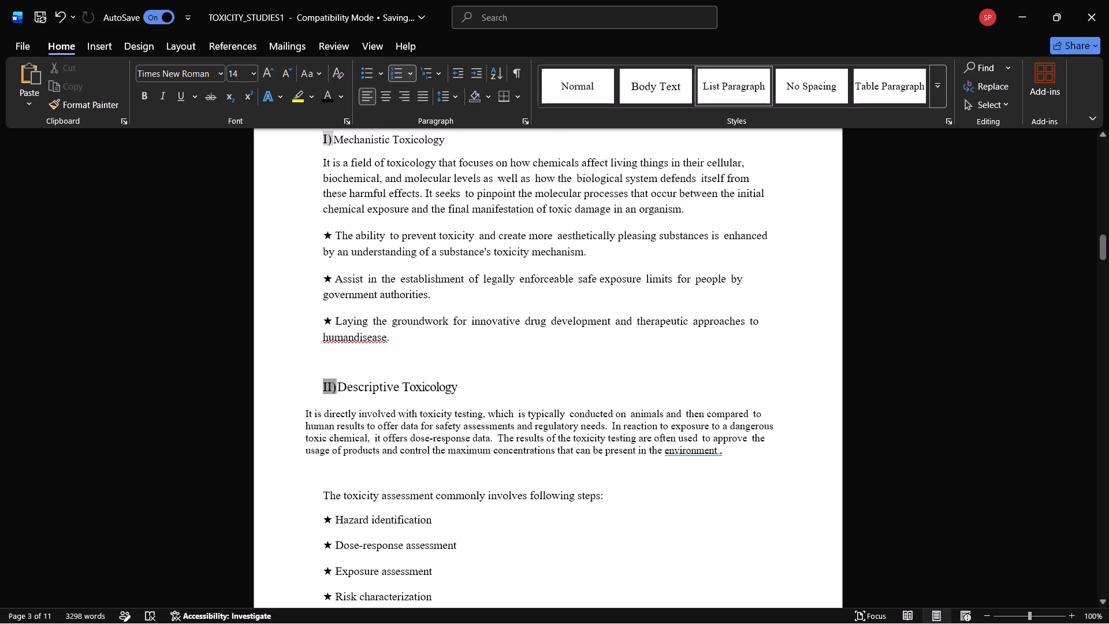
scroll(292, 268, "up", 1)
scroll(292, 268, "down", 1)
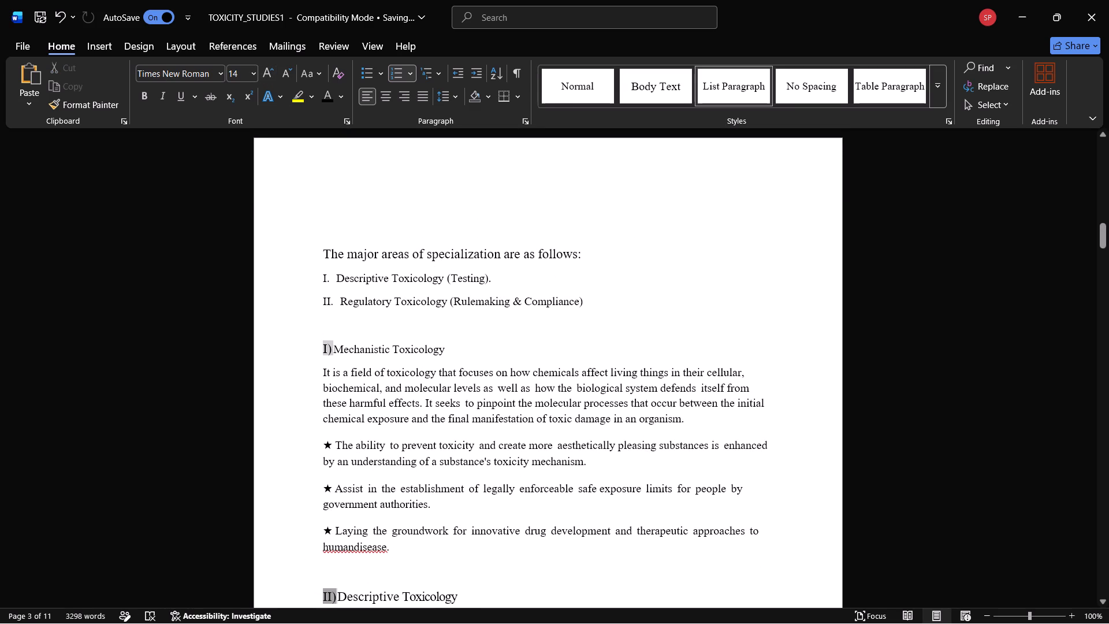
Increase the font size of the "Mechanistic Toxicology" heading text to 14 pt.
left_click(314, 348)
left_click_drag(314, 348, 414, 355)
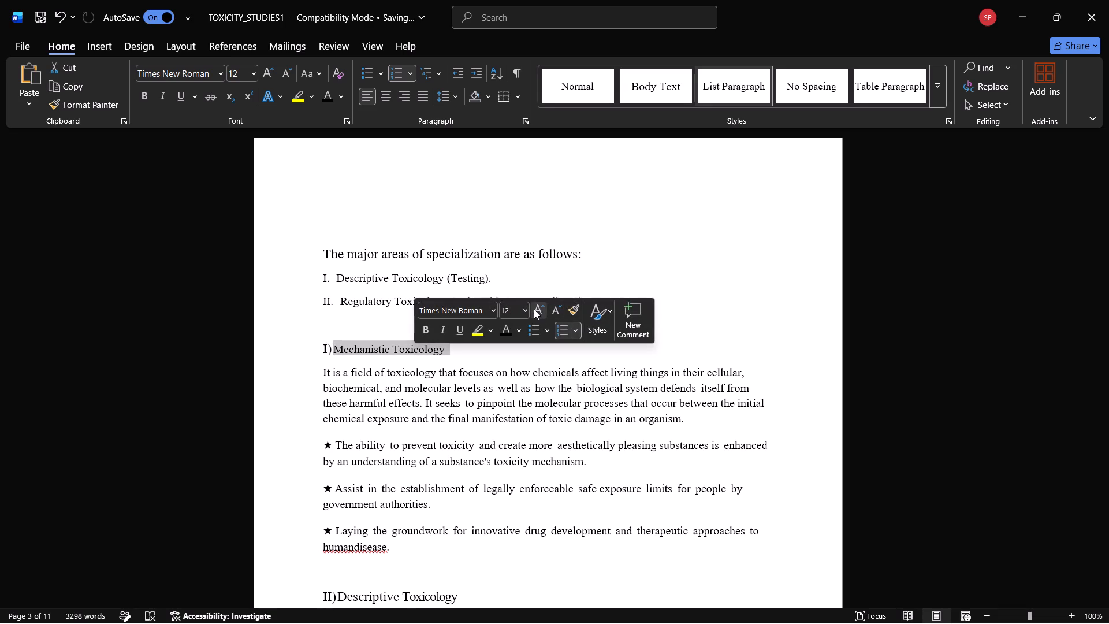
left_click(534, 309)
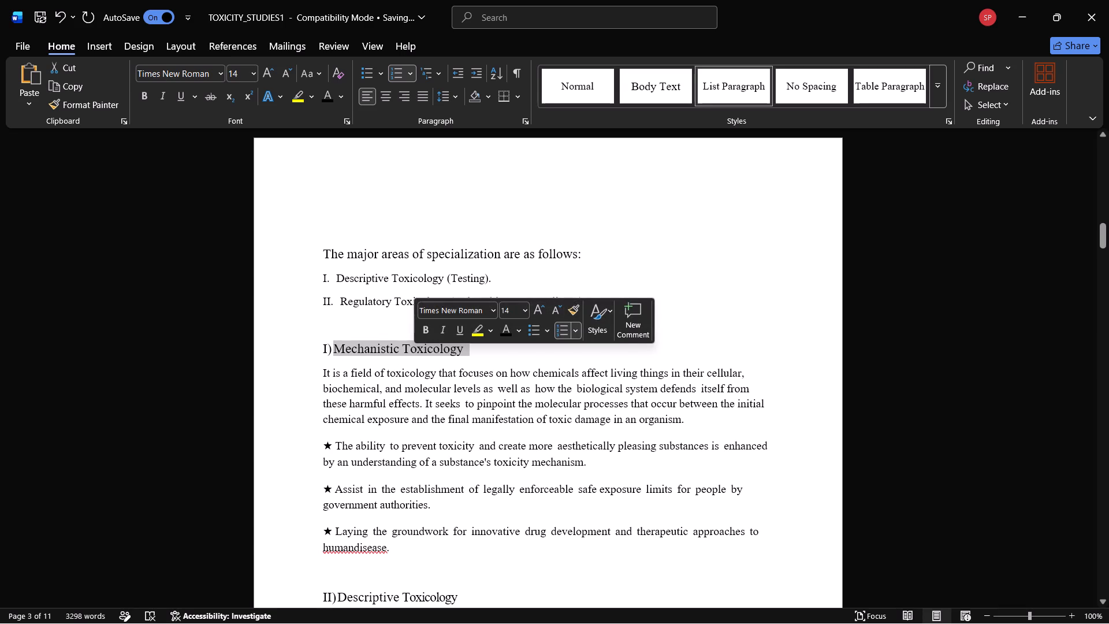
left_click_drag(318, 343, 340, 342)
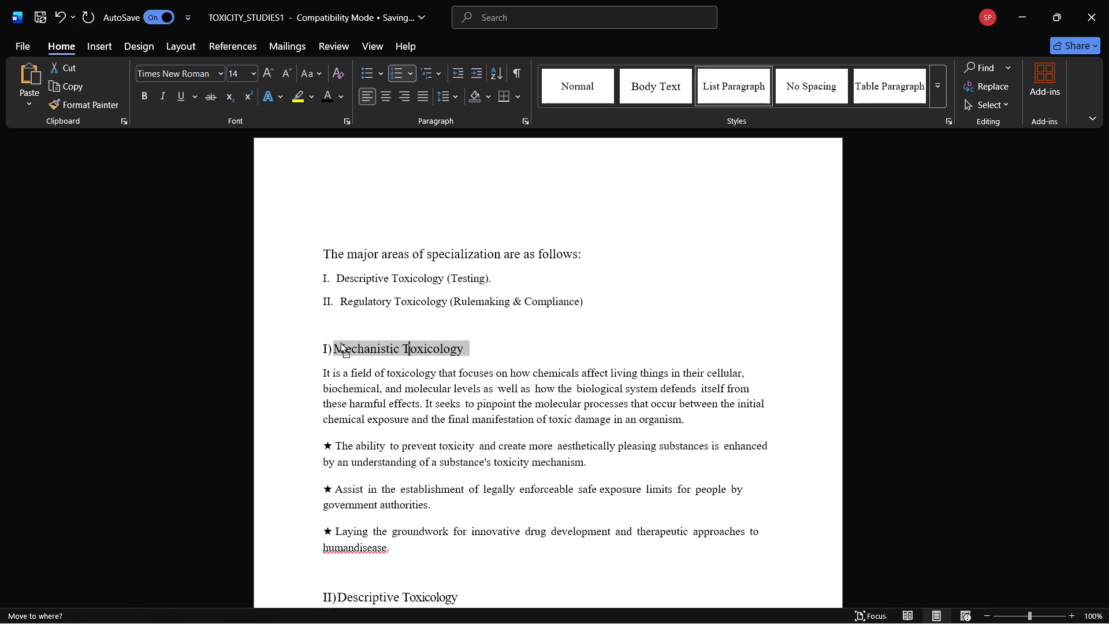
left_click_drag(340, 342, 293, 343)
Increase the font size of the "Regulatory Toxicology" heading text under numeral III) to 14 pt.
scroll(312, 343, "left", 1)
scroll(293, 343, "down", 4)
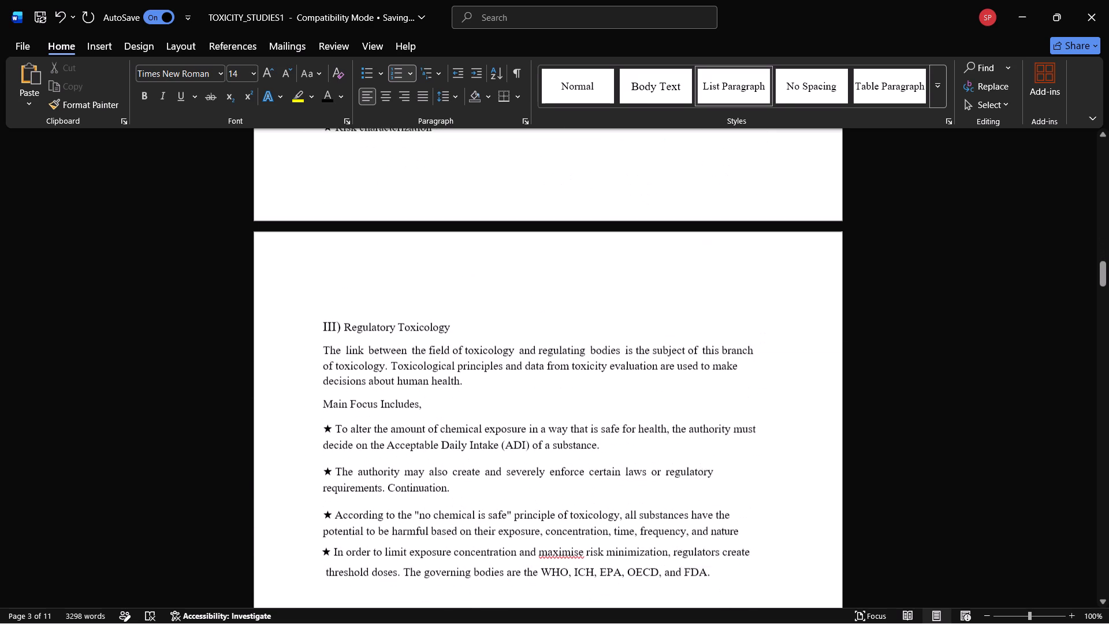
left_click_drag(320, 292, 424, 305)
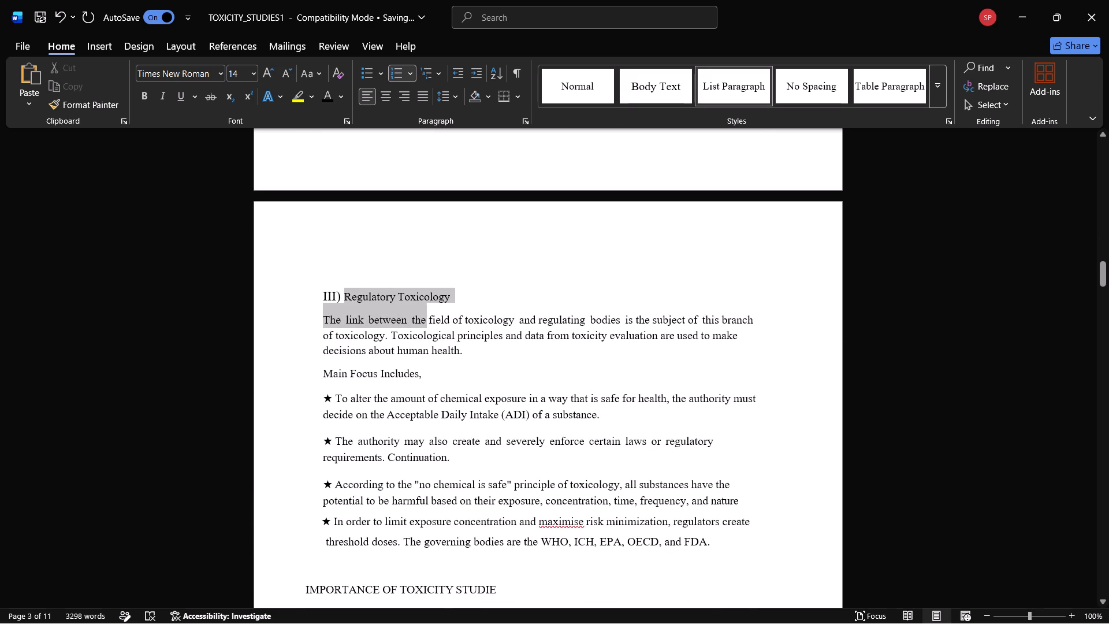
left_click_drag(424, 305, 435, 289)
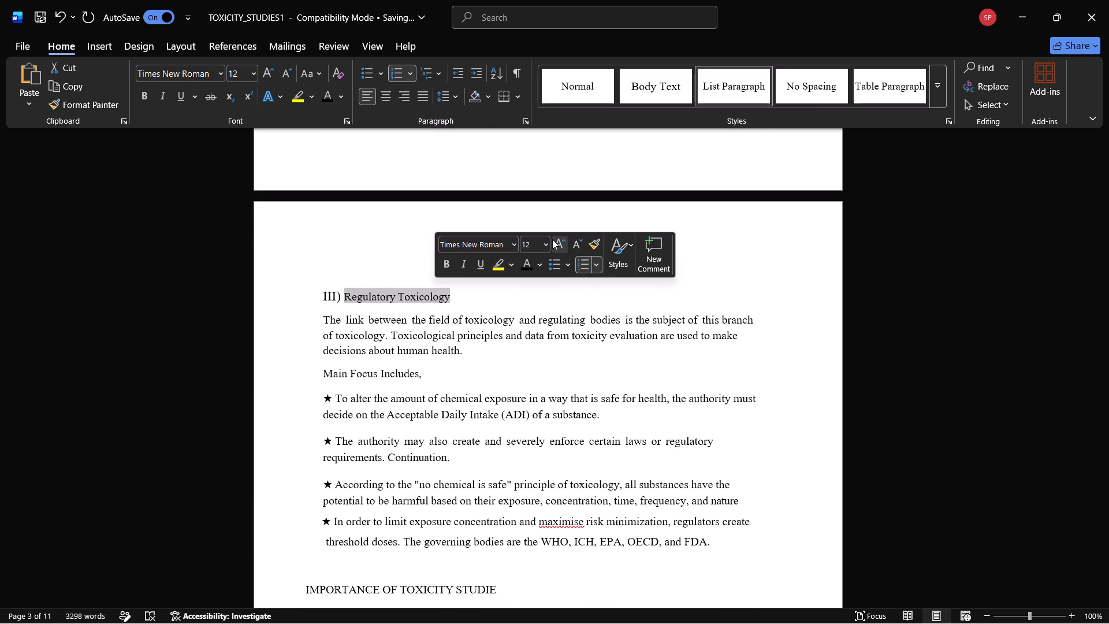
left_click(552, 239)
Make the "IMPORTANCE OF TOXICITY STUDIE" heading bold and increase it to 14 pt.
scroll(552, 239, "up", 1)
scroll(552, 239, "down", 1)
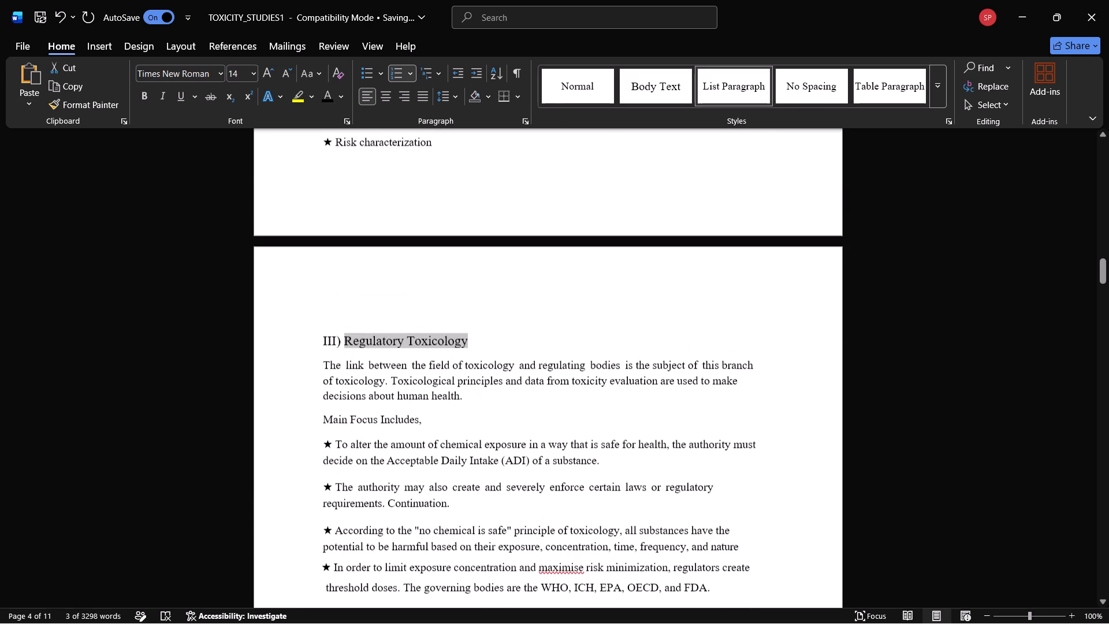
scroll(552, 239, "down", 1)
scroll(552, 239, "up", 3)
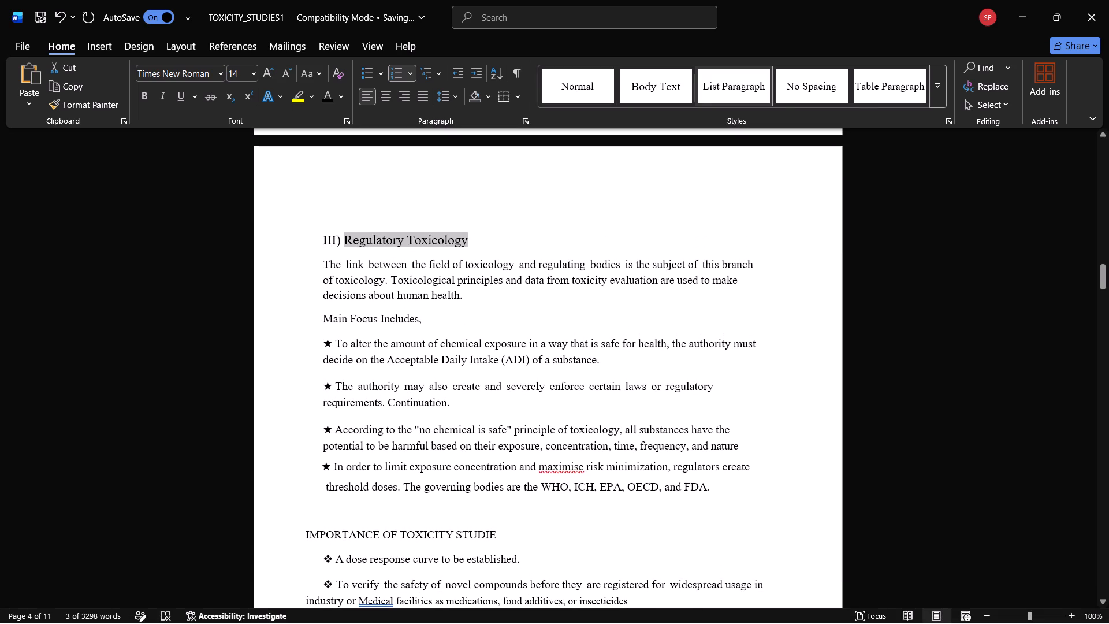
left_click_drag(294, 529, 433, 536)
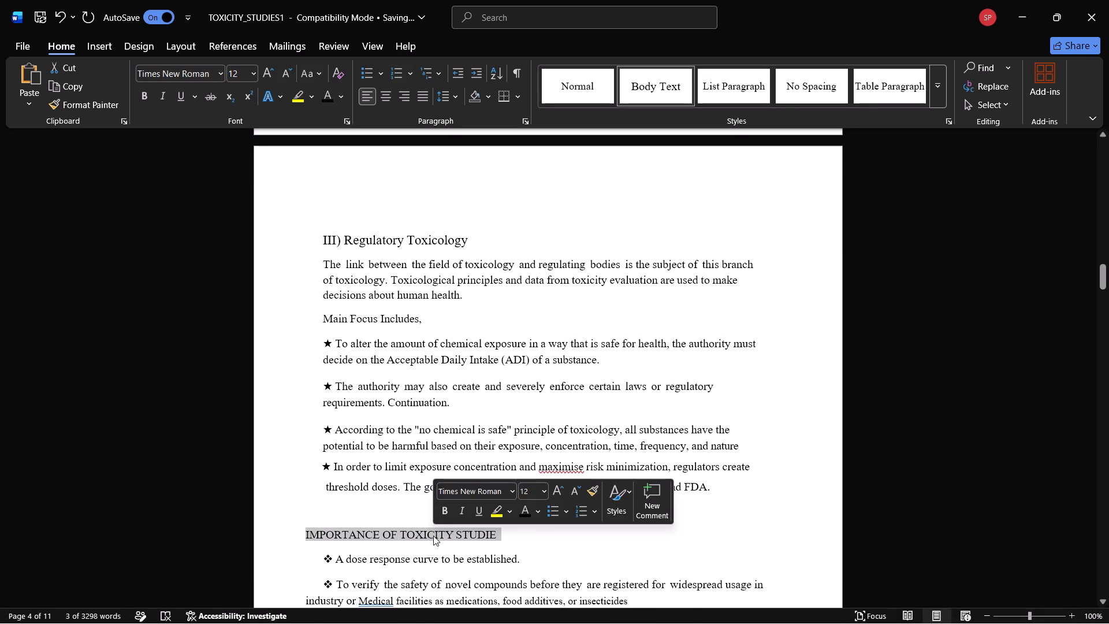
left_click(449, 515)
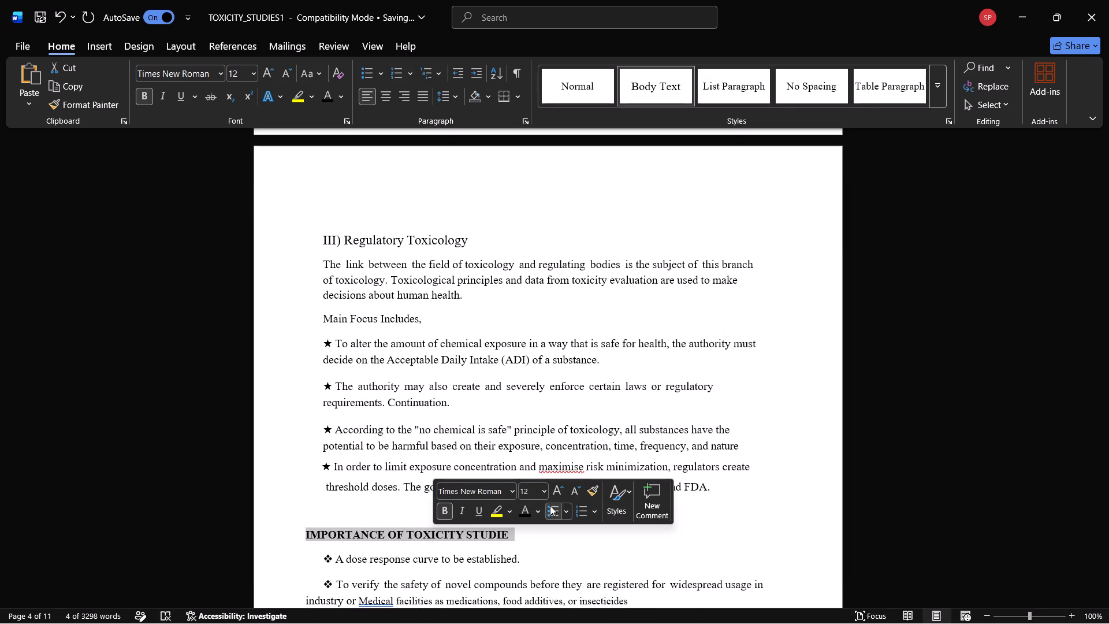
left_click(554, 490)
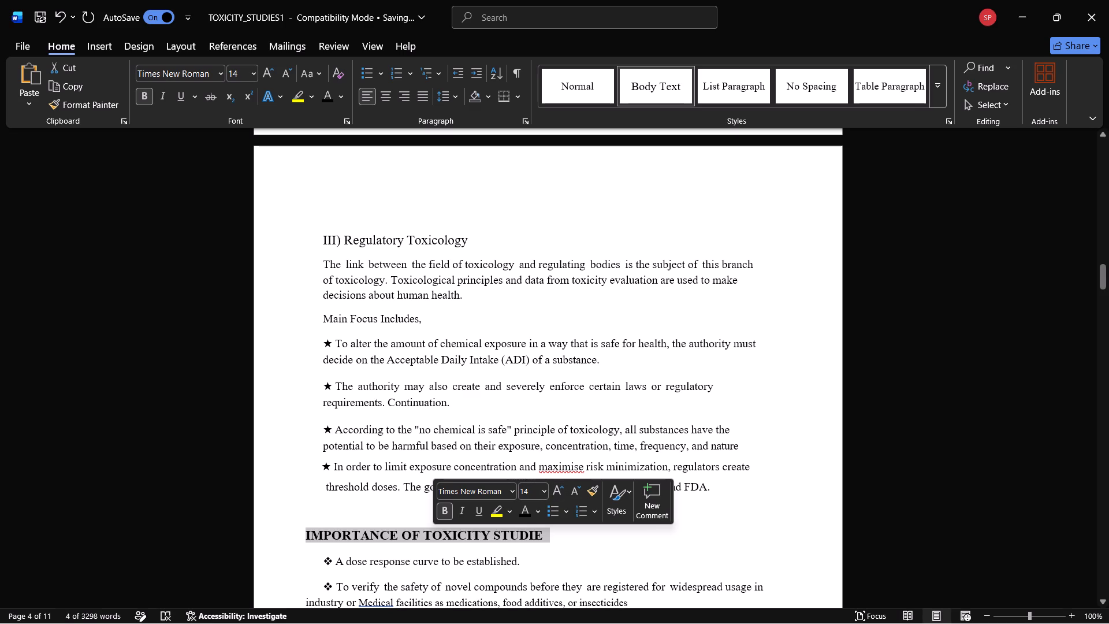
Apply the plain black preset text effect to the Regulatory, Descriptive and Mechanistic Toxicology section headings.
left_click_drag(312, 238, 448, 236)
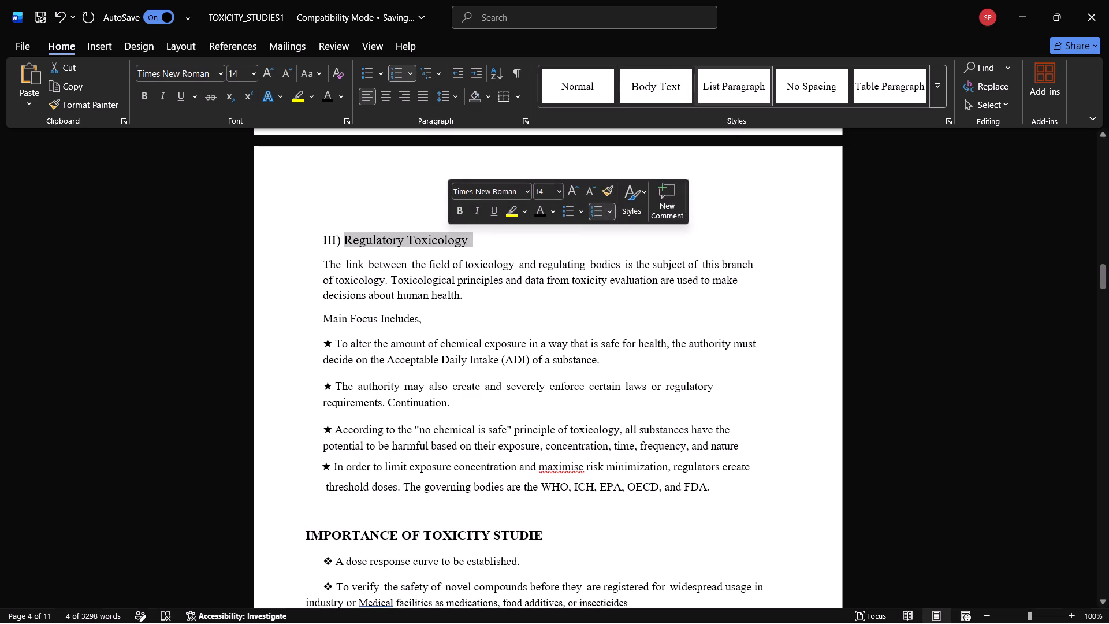
left_click(280, 96)
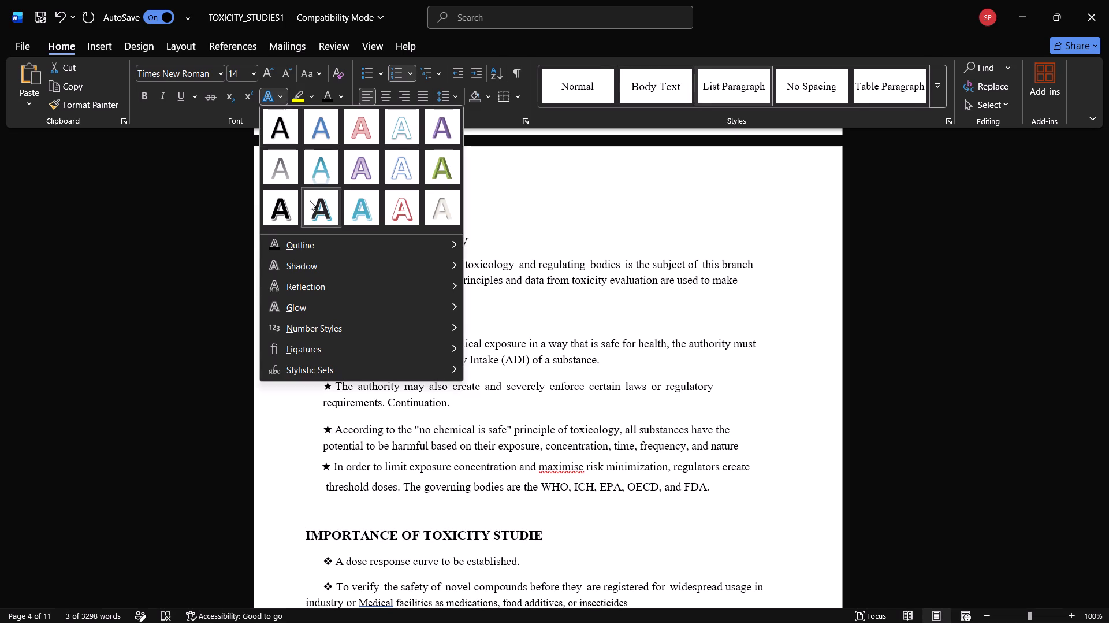
left_click(269, 136)
scroll(299, 326, "up", 1)
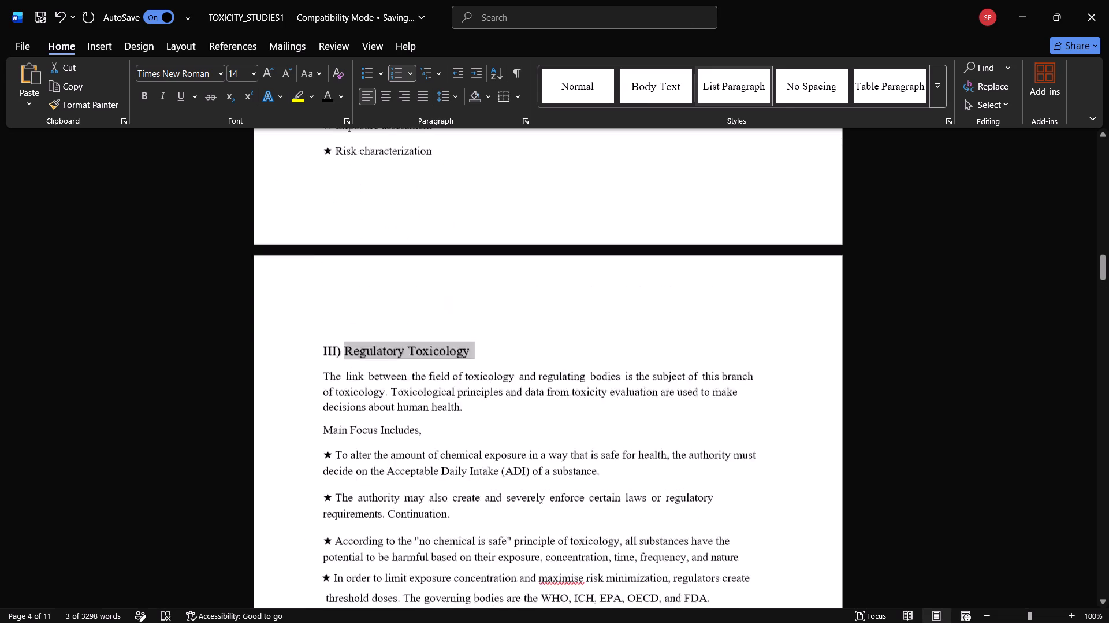
scroll(299, 326, "up", 2)
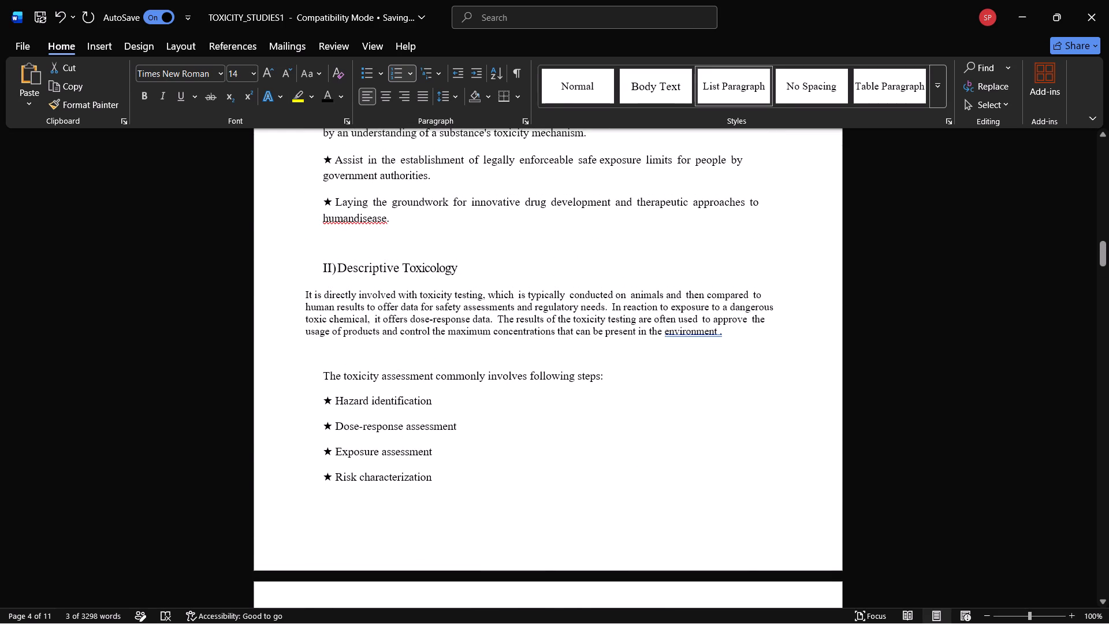
left_click_drag(310, 265, 496, 262)
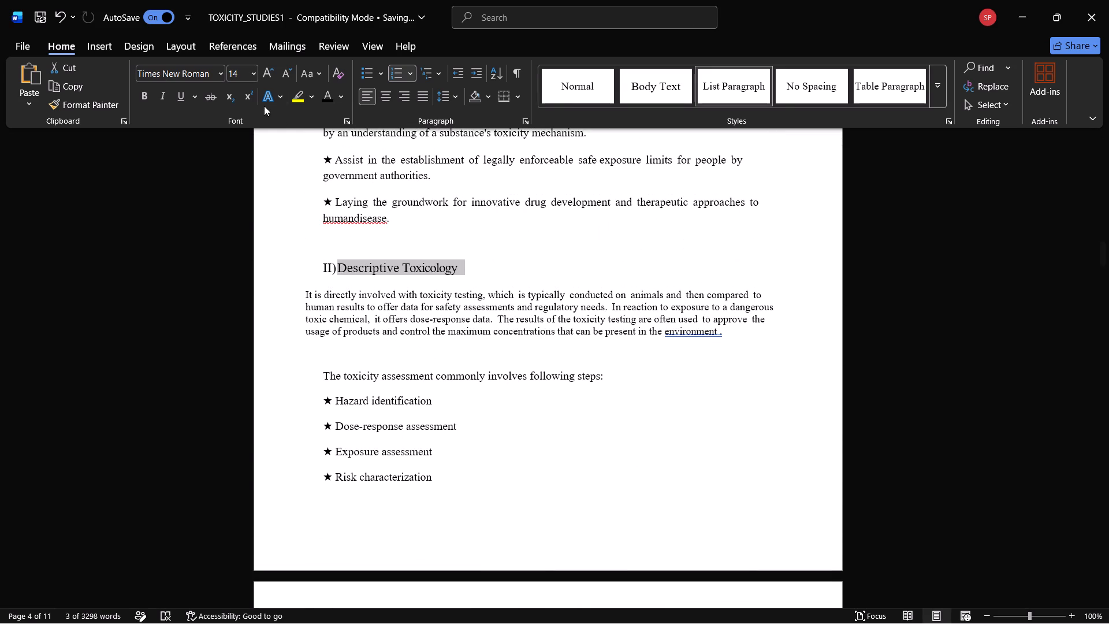
left_click(265, 99)
left_click(276, 137)
scroll(276, 137, "up", 2)
left_click_drag(308, 357, 460, 363)
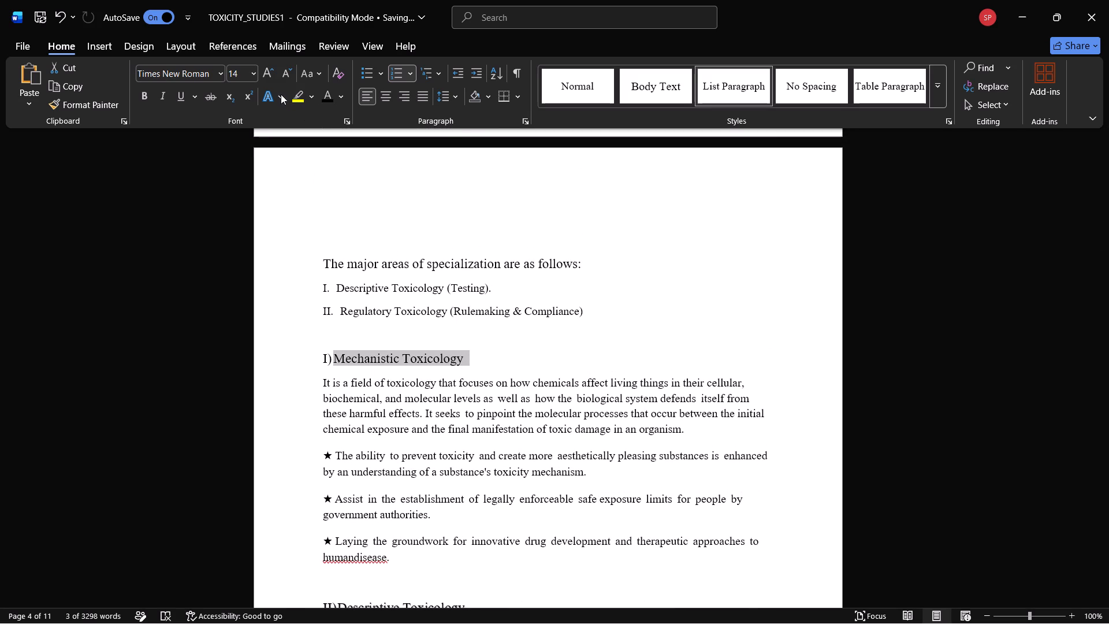
left_click_drag(279, 92, 278, 128)
left_click(278, 128)
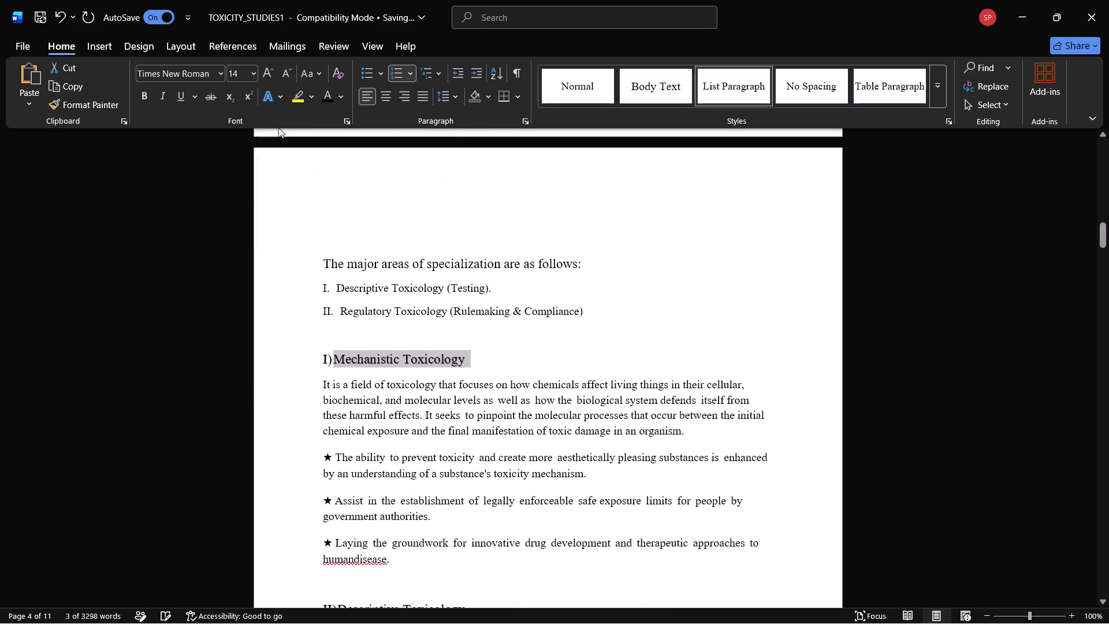
Review heading and paragraph formatting from the INTRODUCTION page through the "IMPORTANCE OF TOXICITY STUDIE" section.
scroll(278, 128, "up", 1)
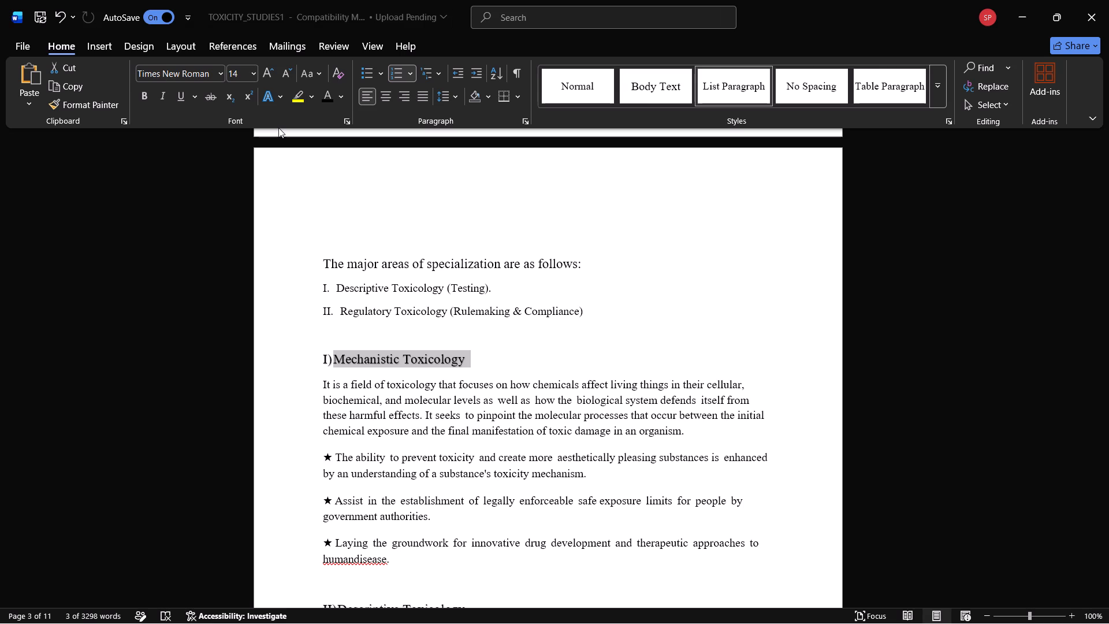
scroll(278, 128, "up", 2)
scroll(278, 128, "left", 1)
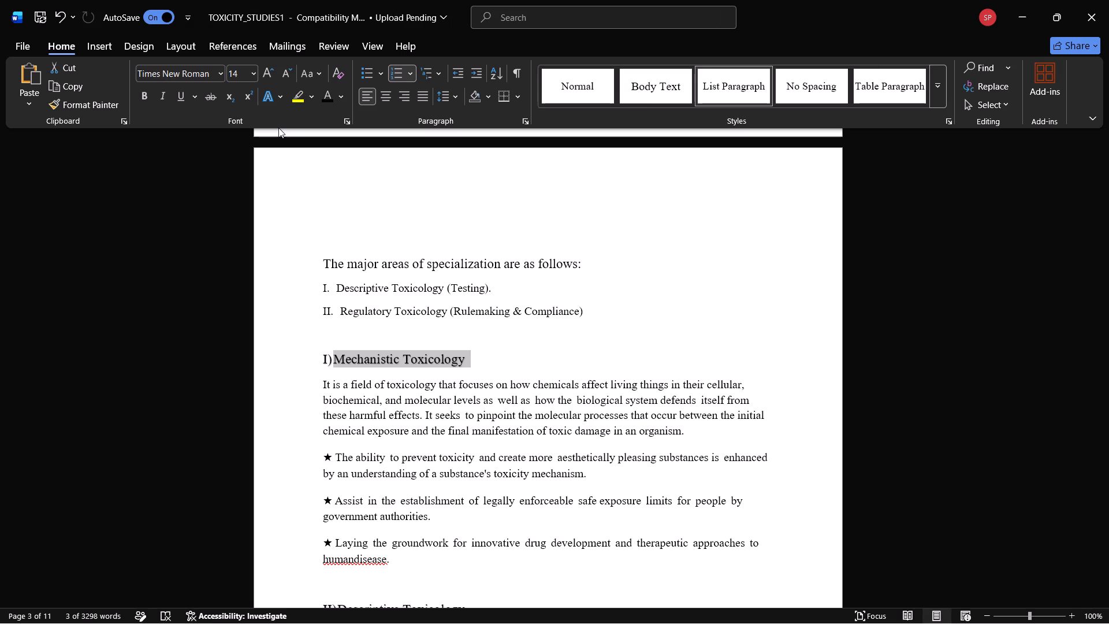
scroll(296, 241, "up", 3)
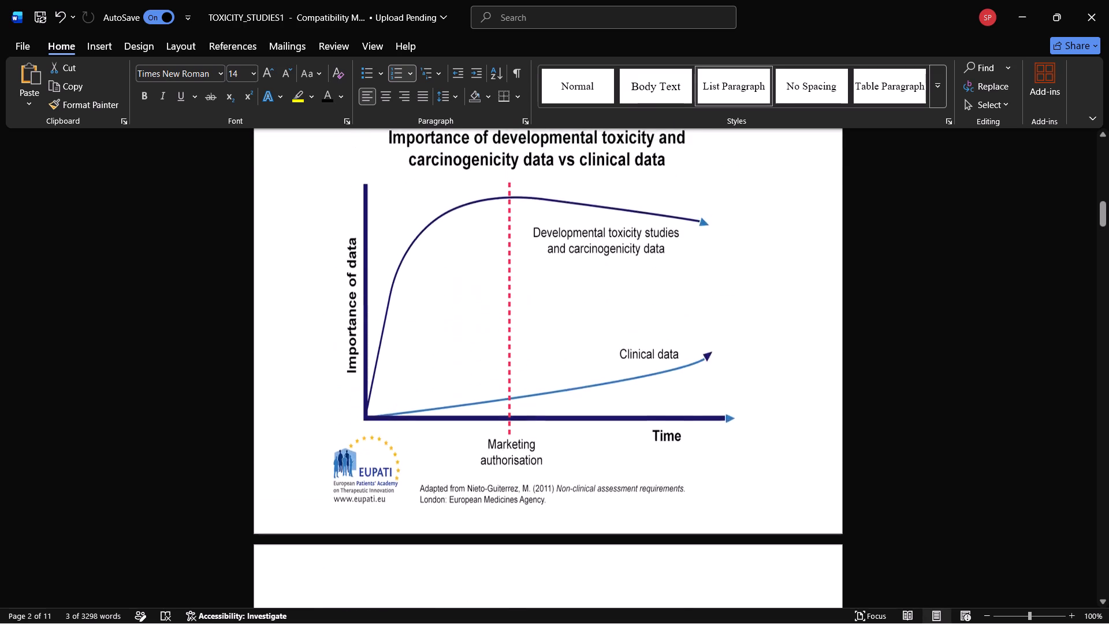
scroll(296, 241, "up", 4)
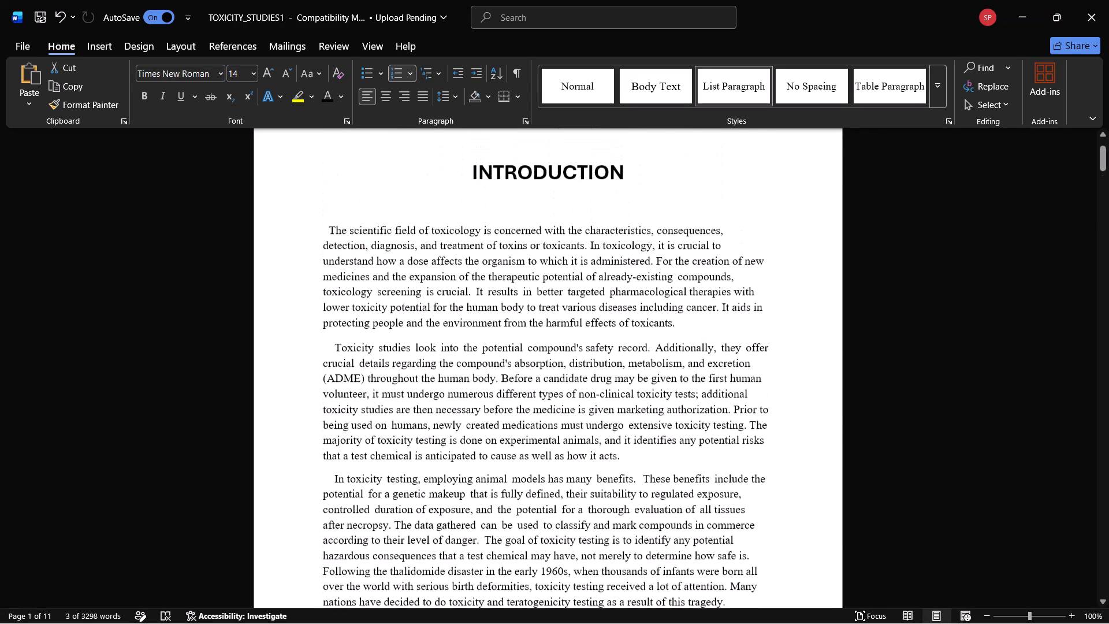
scroll(296, 241, "down", 5)
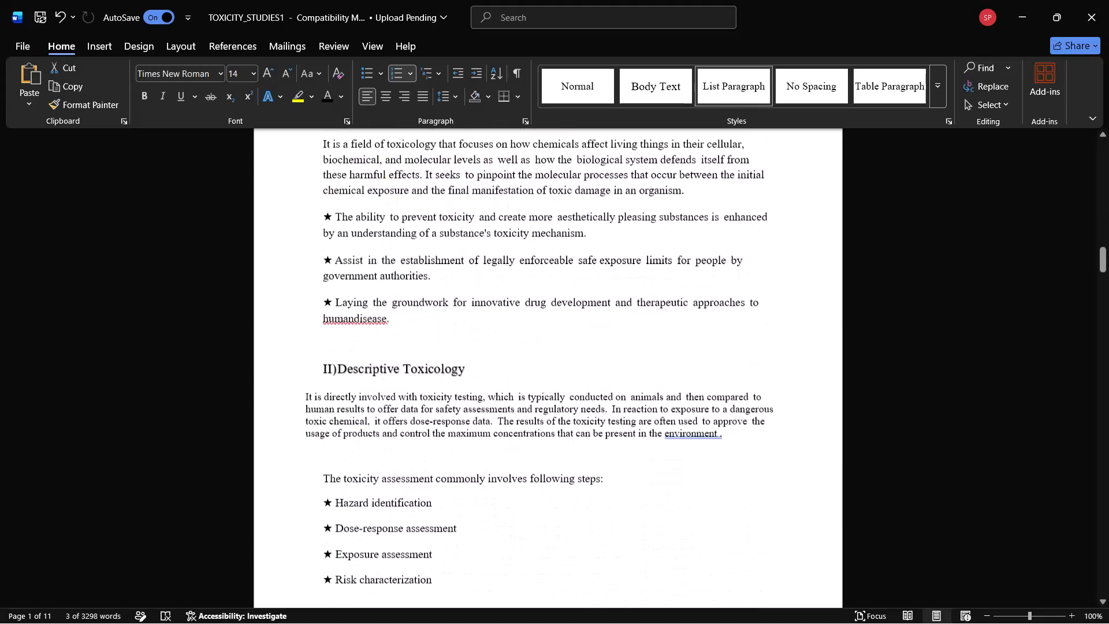
scroll(296, 241, "down", 4)
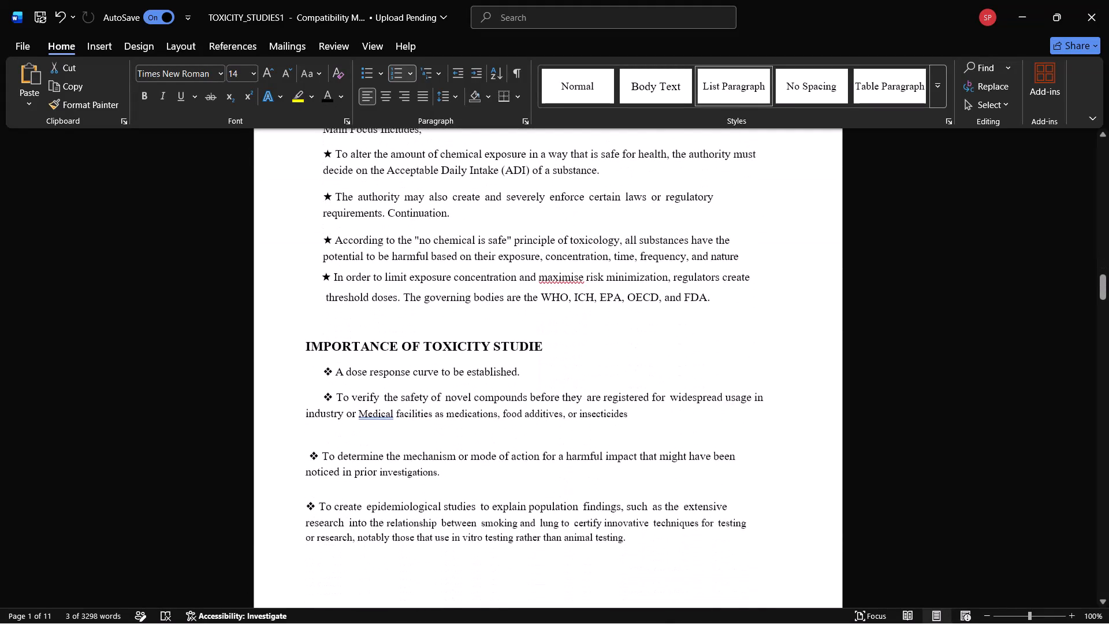
scroll(296, 241, "down", 2)
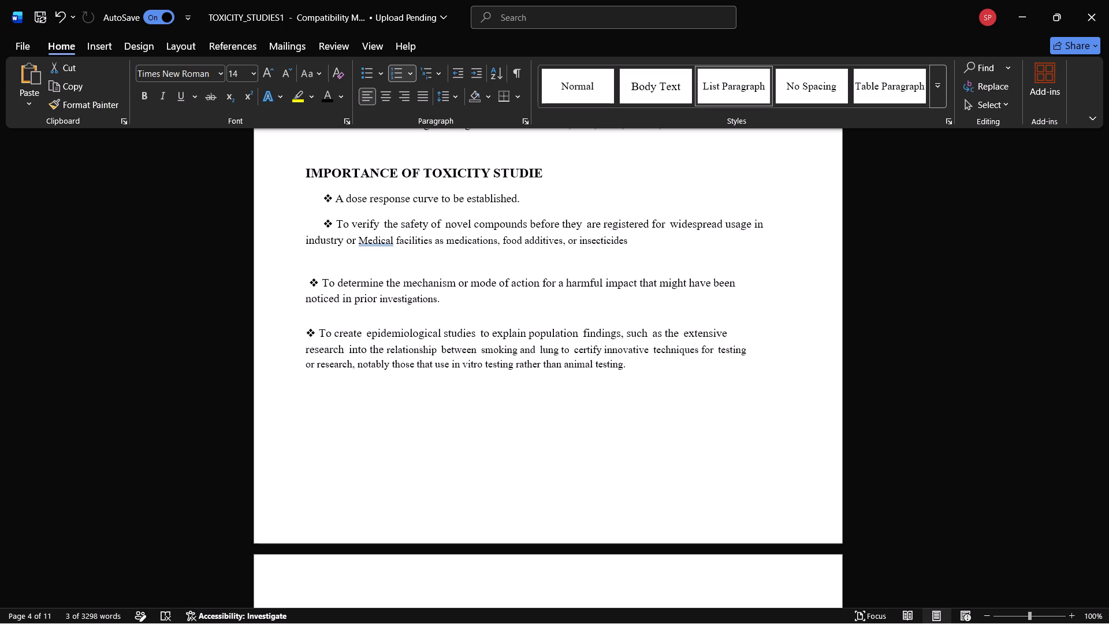
scroll(296, 241, "up", 1)
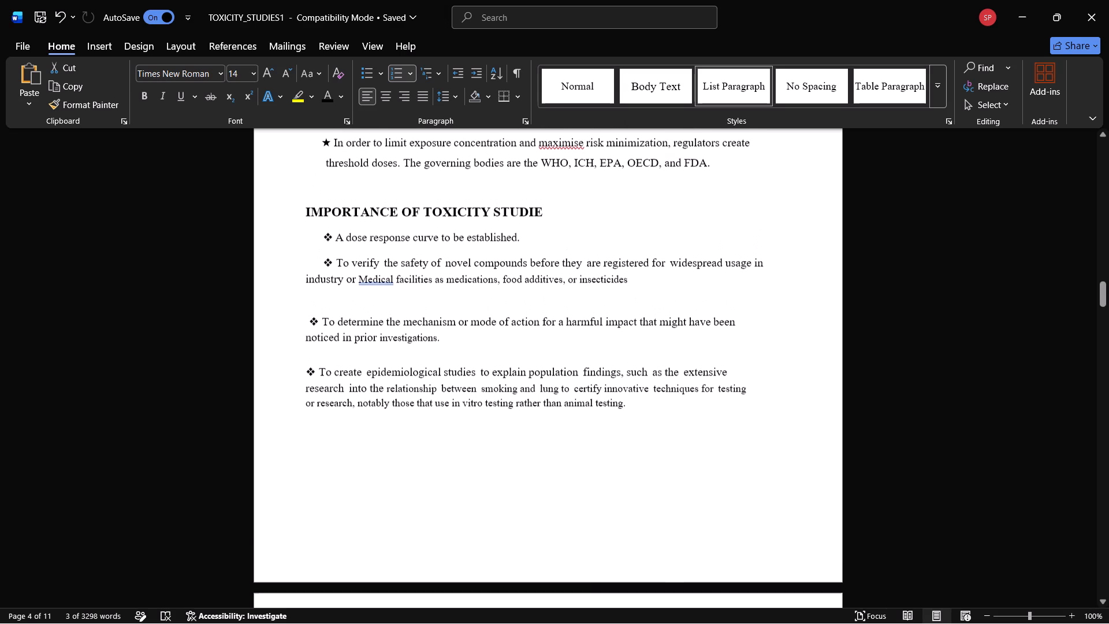
scroll(296, 241, "up", 1)
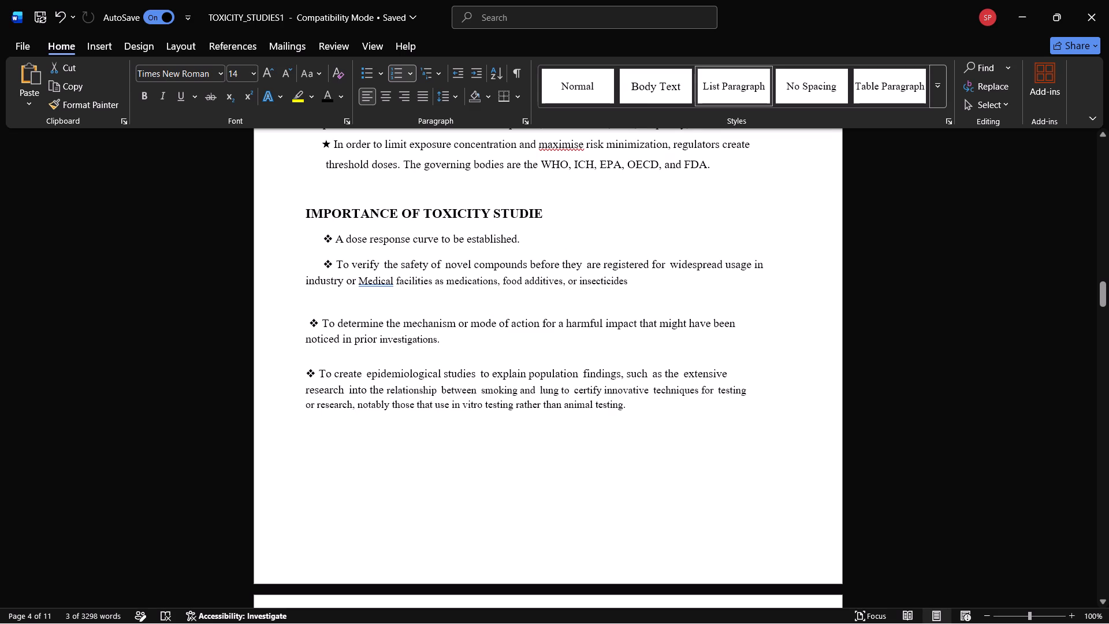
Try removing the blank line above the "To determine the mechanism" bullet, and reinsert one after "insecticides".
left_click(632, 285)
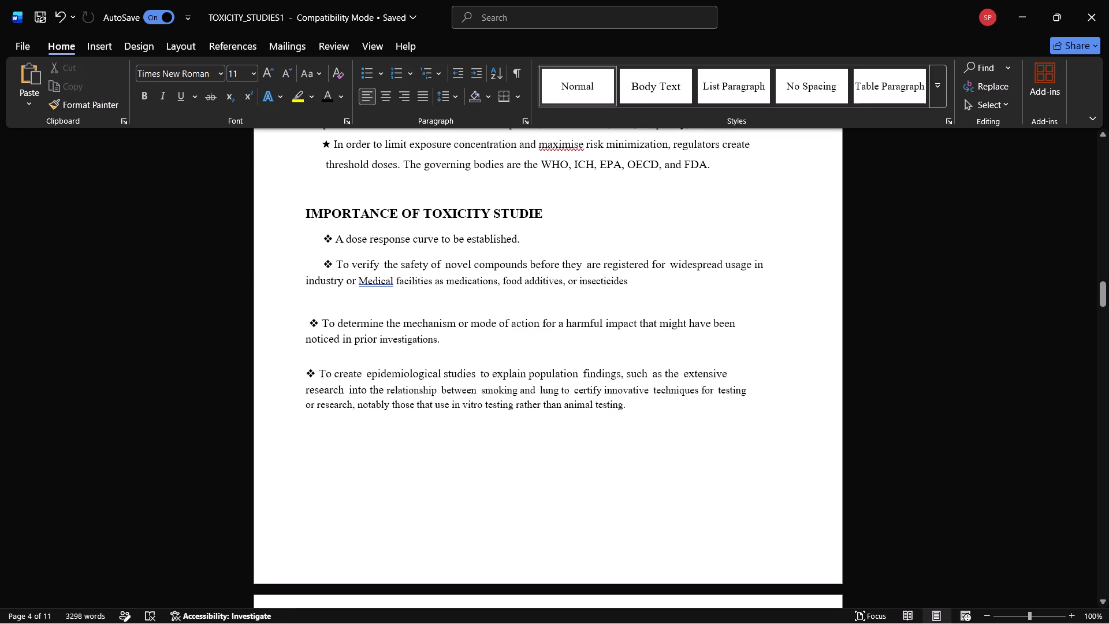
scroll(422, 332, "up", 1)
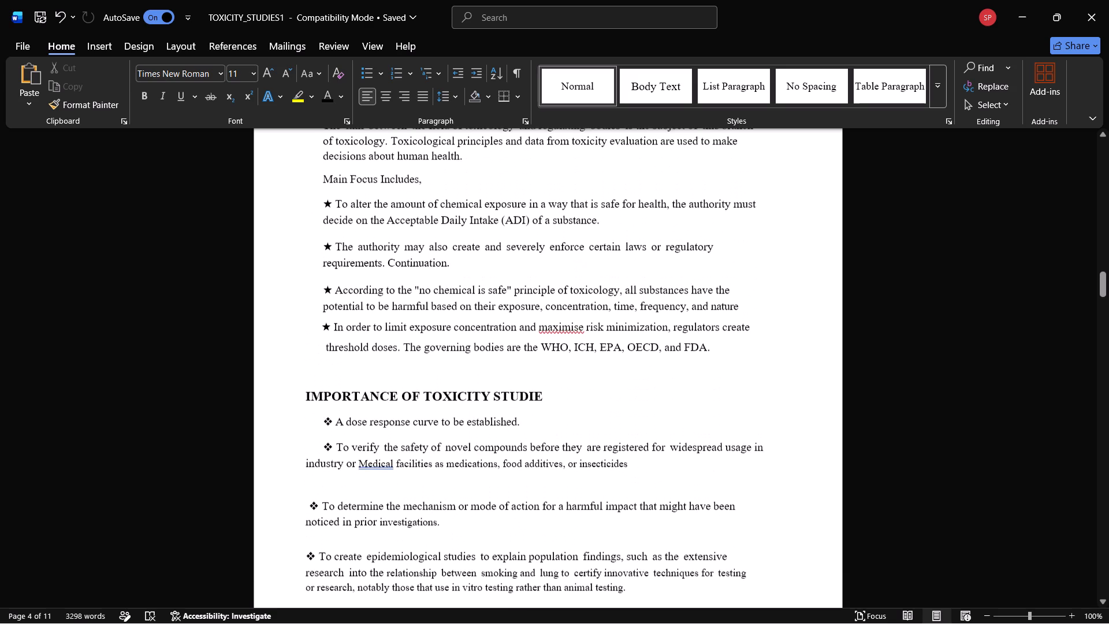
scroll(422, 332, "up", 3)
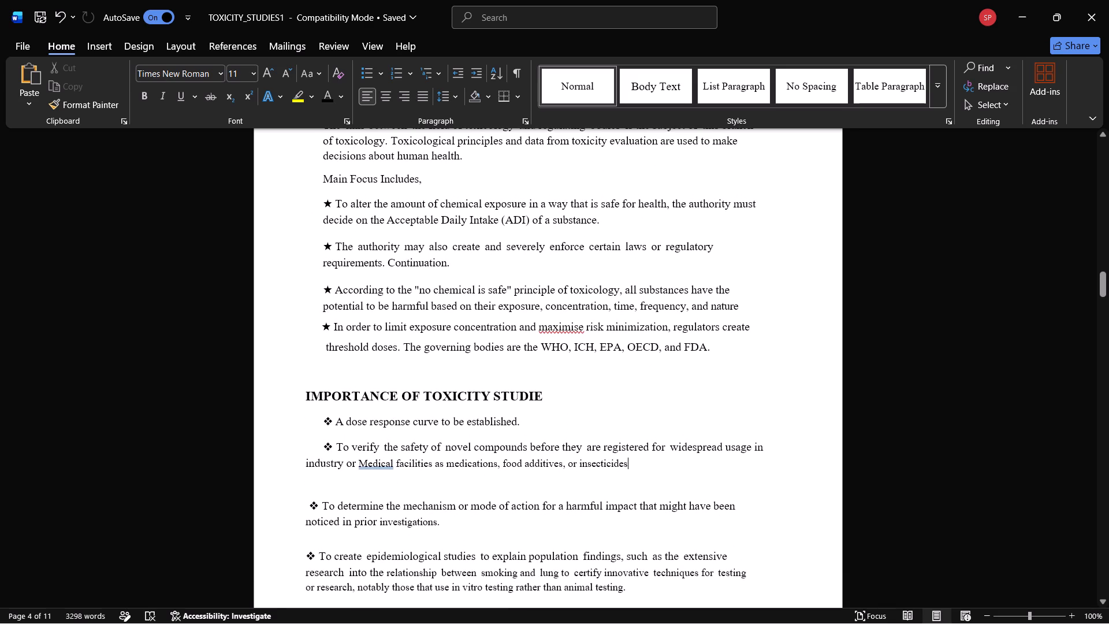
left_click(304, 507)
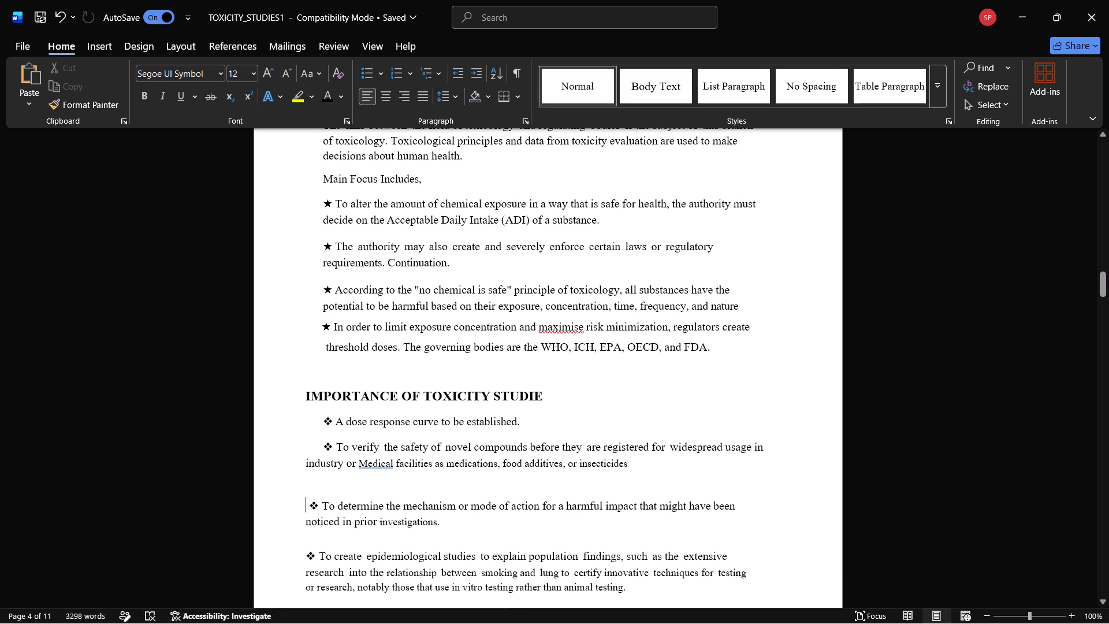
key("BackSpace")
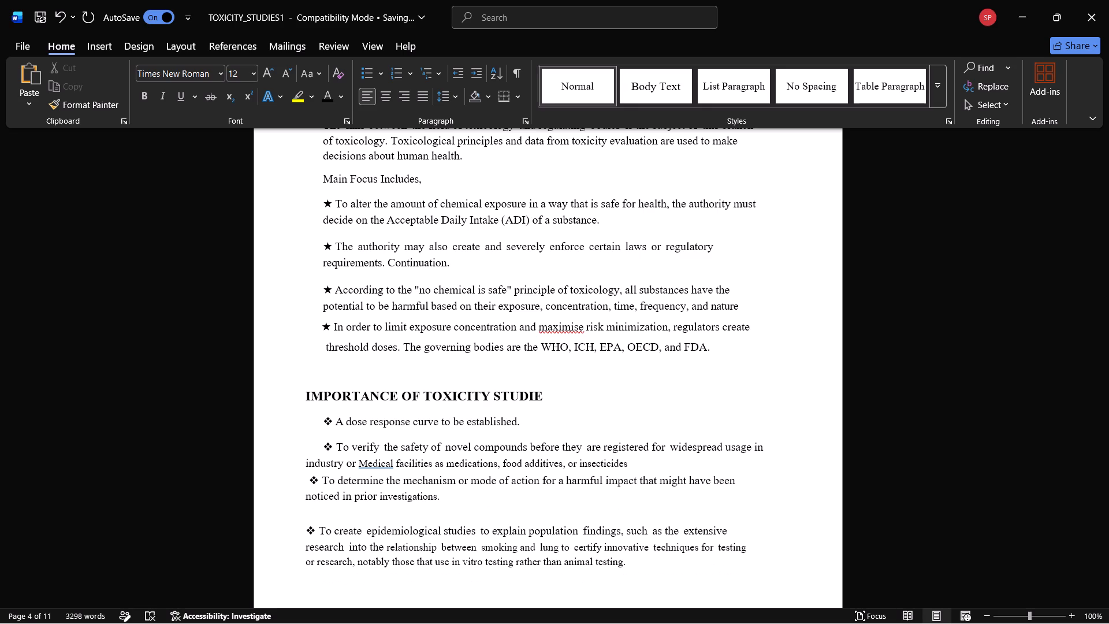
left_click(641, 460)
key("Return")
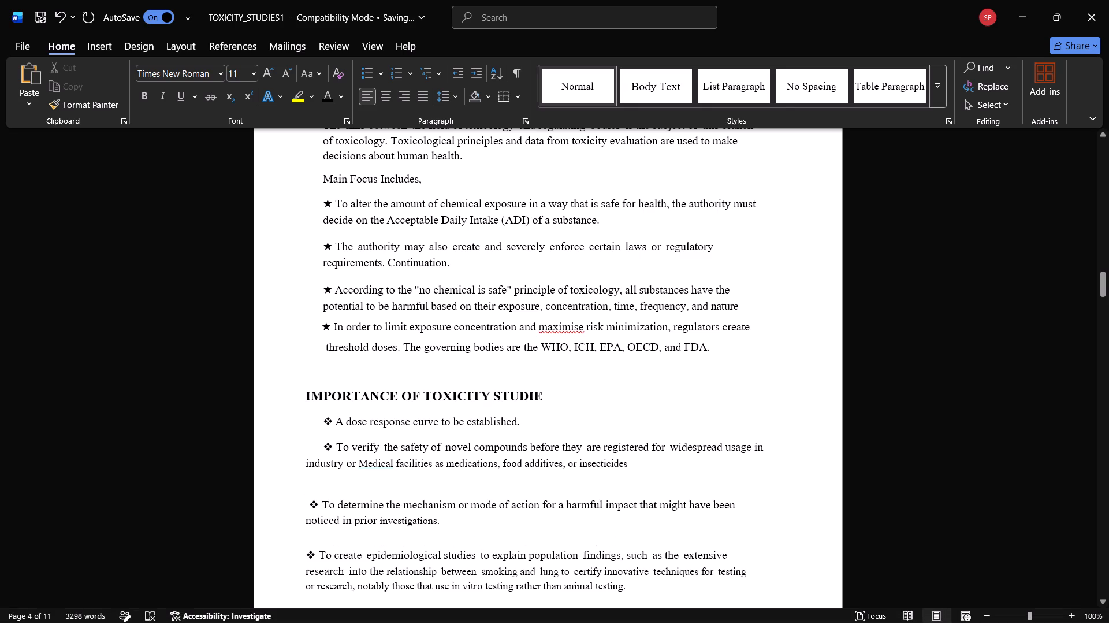
Indent the "To determine the mechanism or mode of action" bullet by adding three spaces before its symbol.
left_click(308, 508)
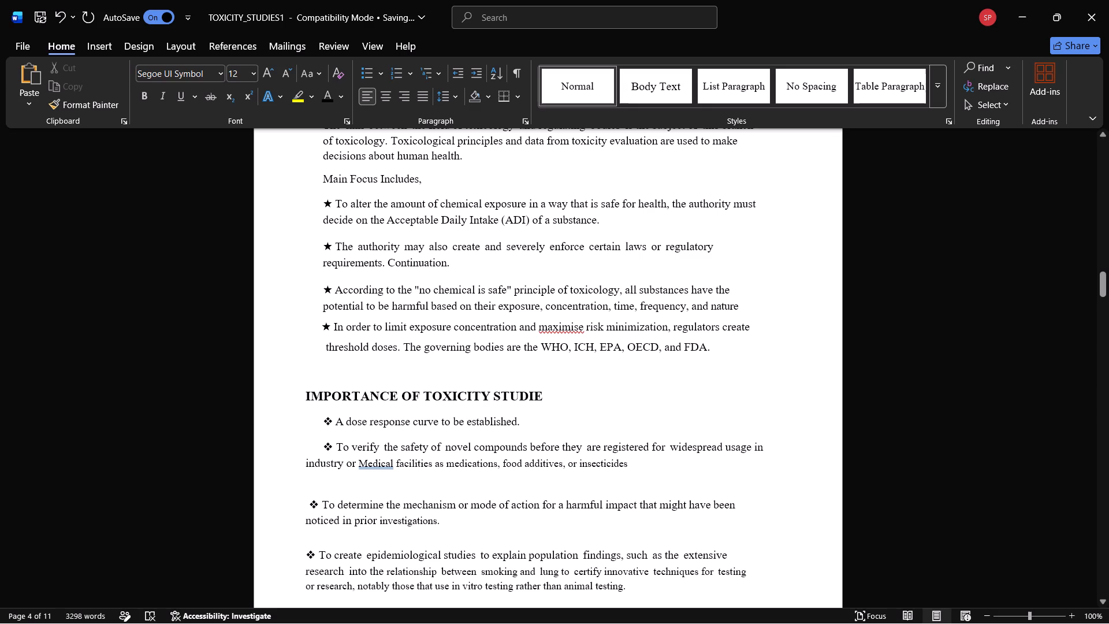
key("space")
key("space")
key("space")
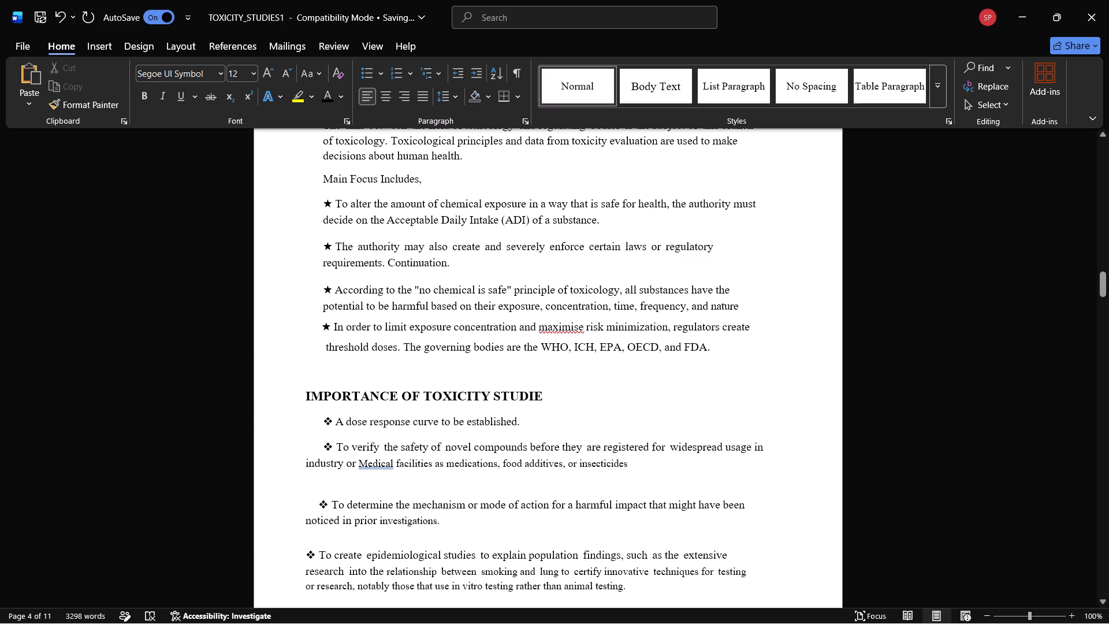
Indent the "To create epidemiological studies" bullet by adding three spaces before its symbol.
left_click(295, 558)
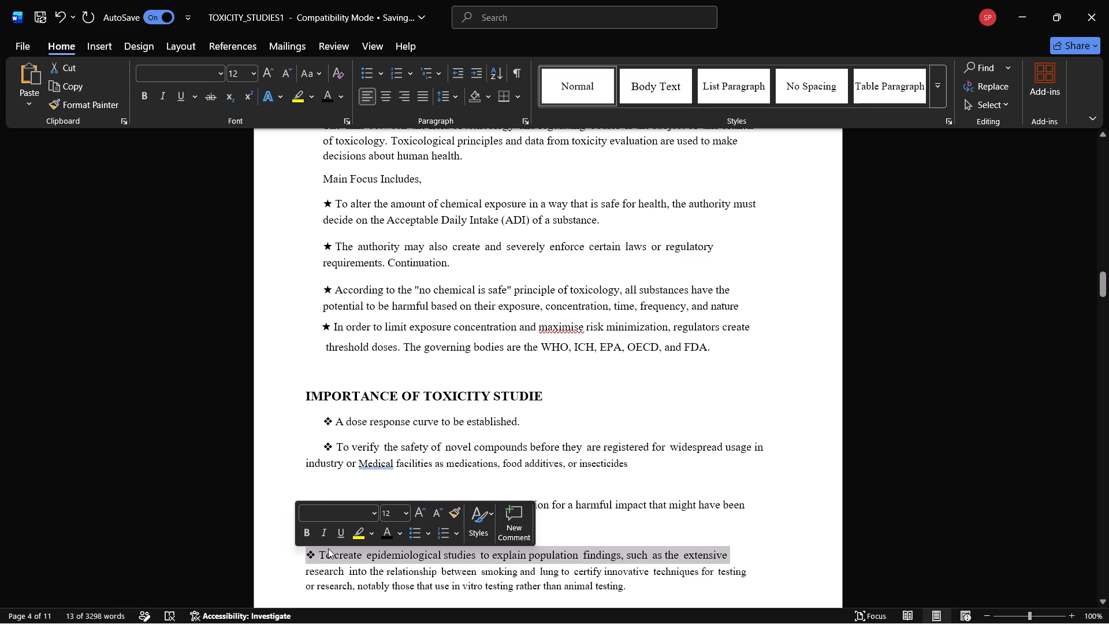
left_click(297, 545)
left_click(325, 549)
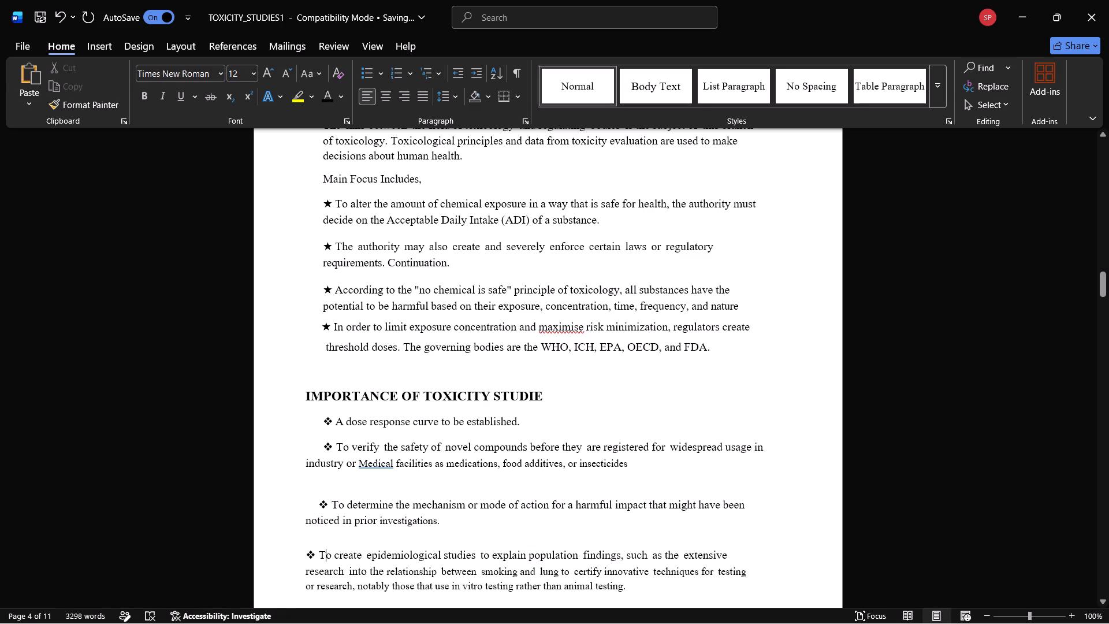
left_click(306, 555)
key("space")
key("space")
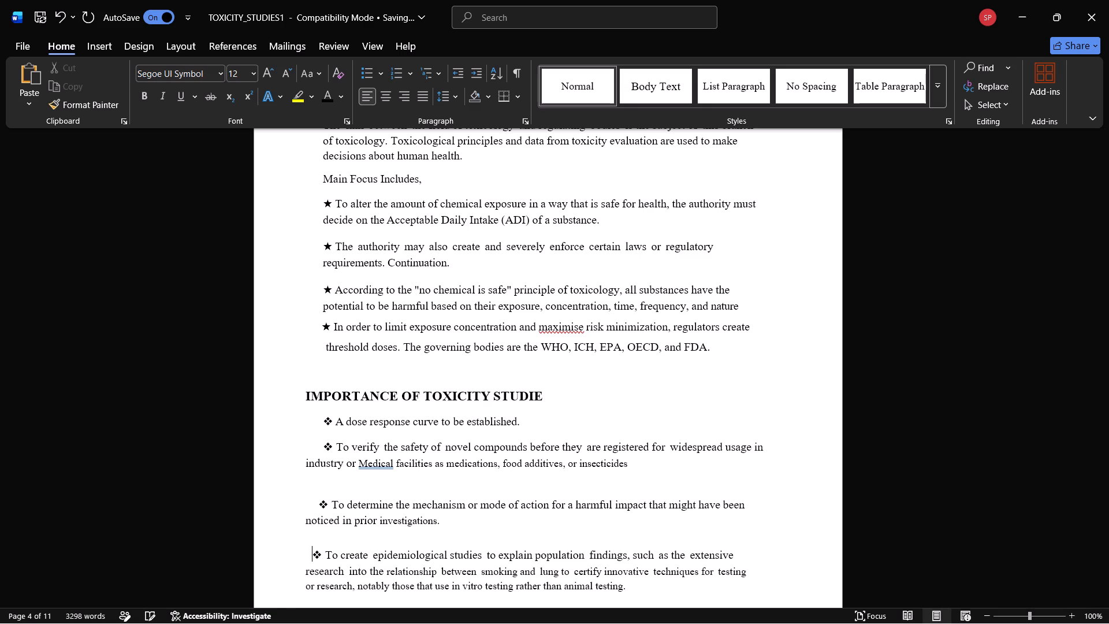
key("space")
Make the HISTORY heading above the Father of Toxicology paragraph bold.
scroll(306, 555, "up", 2)
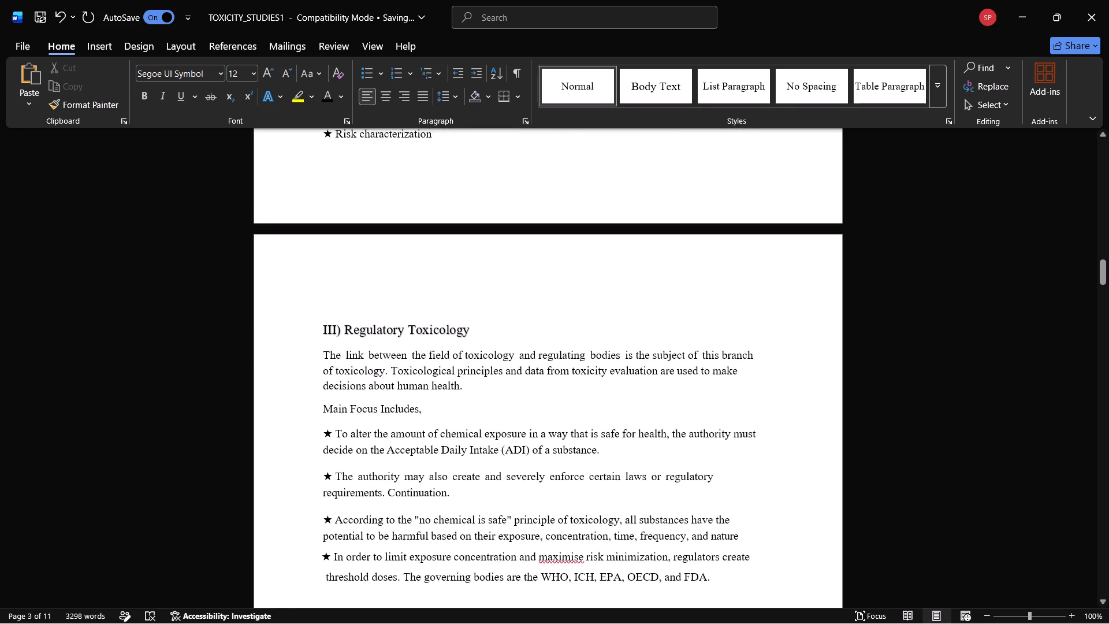
scroll(306, 555, "down", 6)
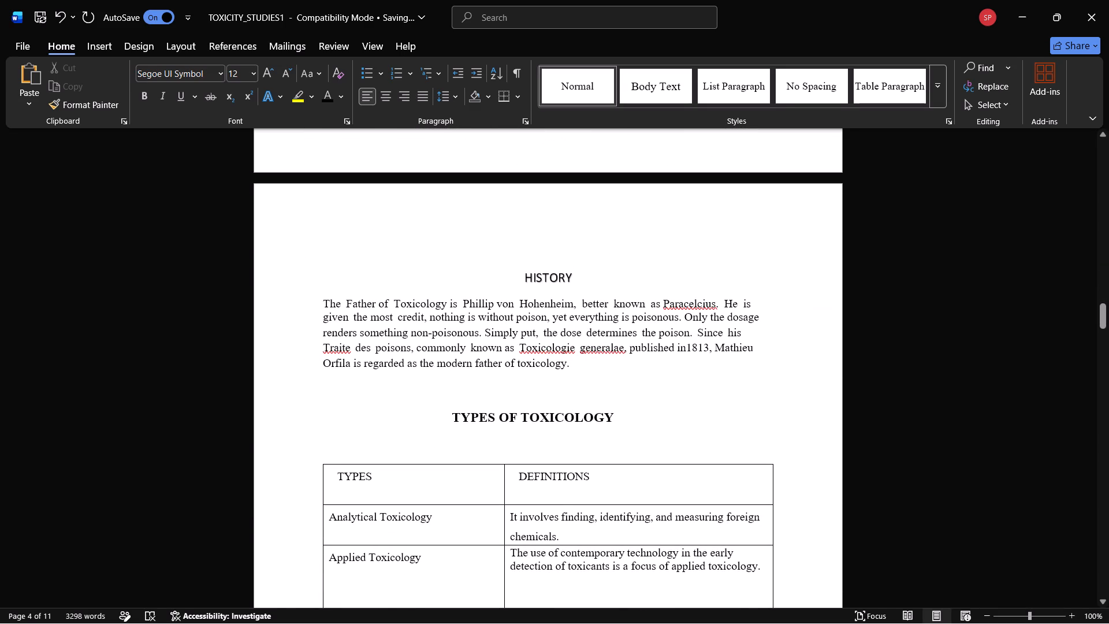
left_click_drag(522, 274, 583, 277)
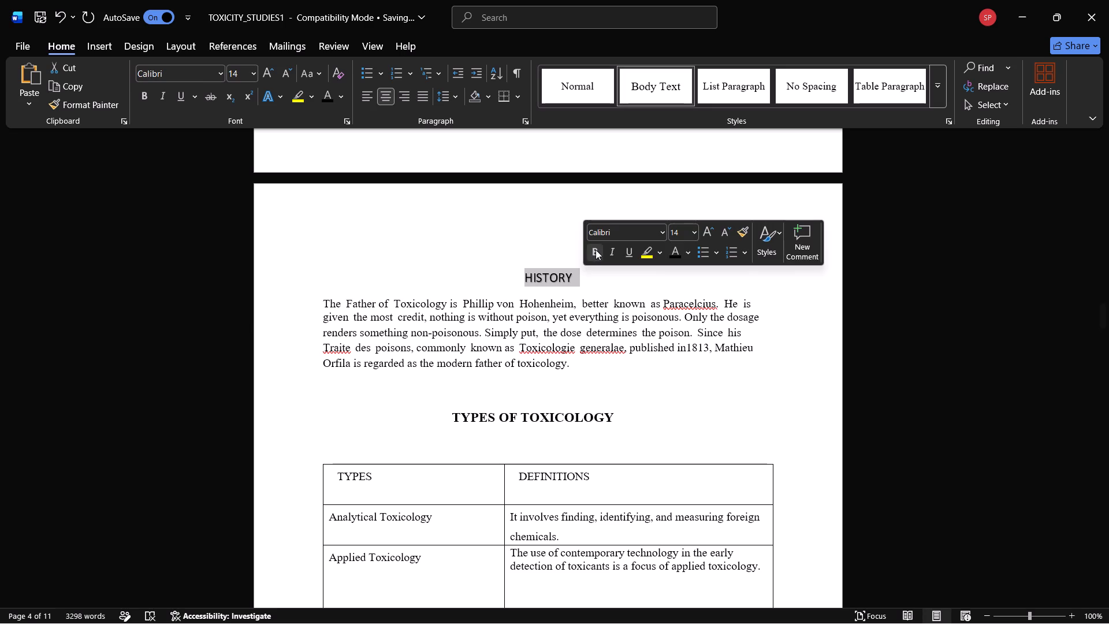
left_click(596, 250)
Enlarge "The major areas of specialization are as follows" under BRANCHES OF TOXICOLOGY to 14 pt and add a blank line after it.
scroll(415, 426, "down", 1)
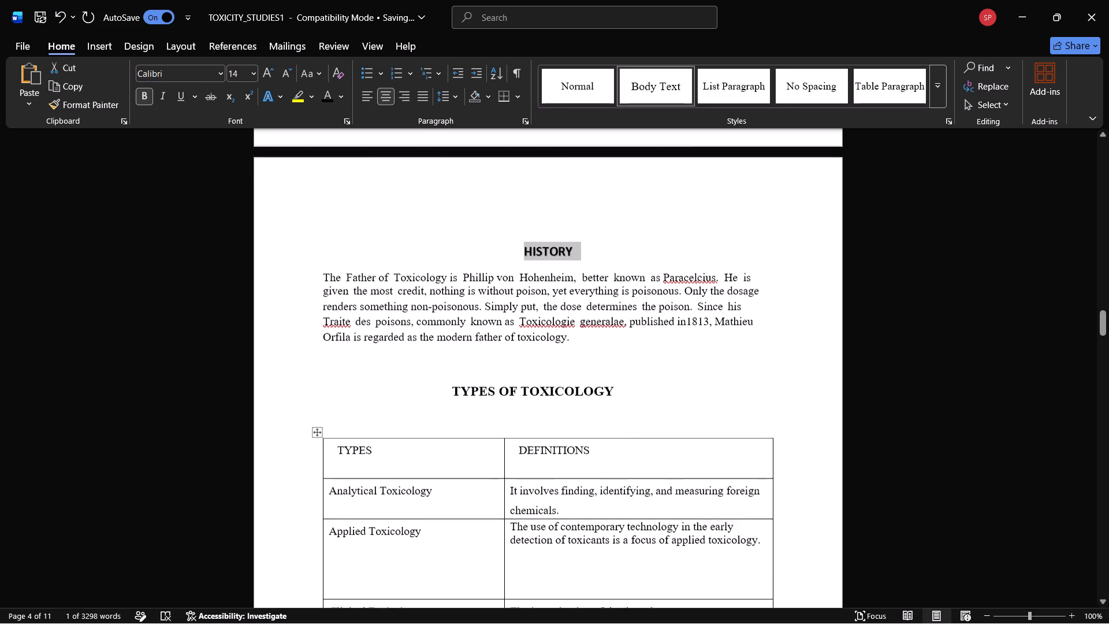
scroll(415, 426, "down", 5)
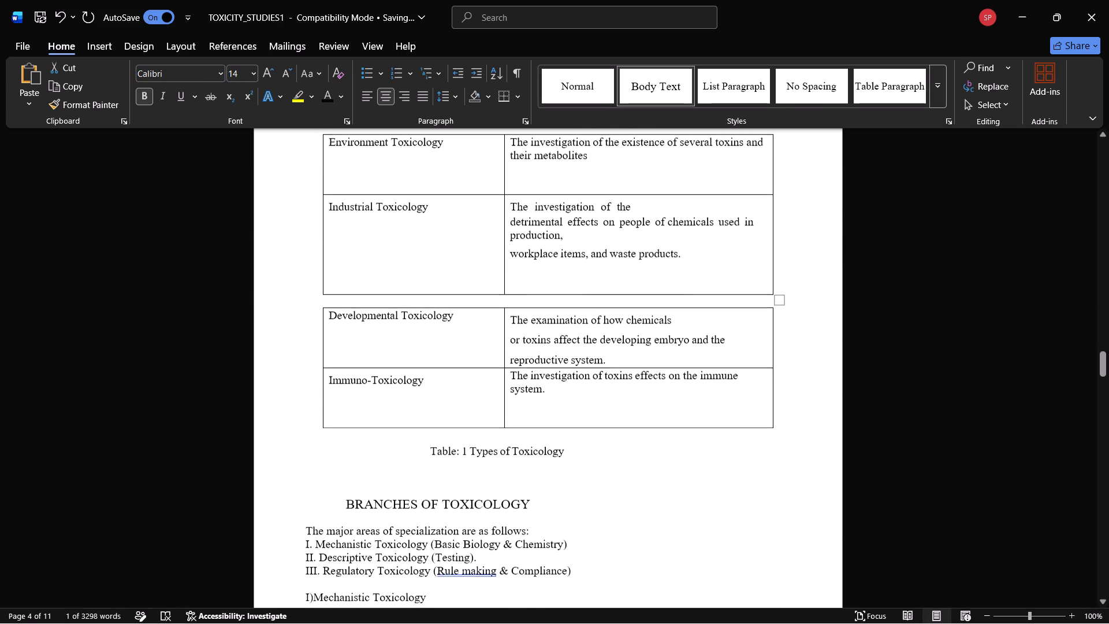
scroll(415, 426, "down", 1)
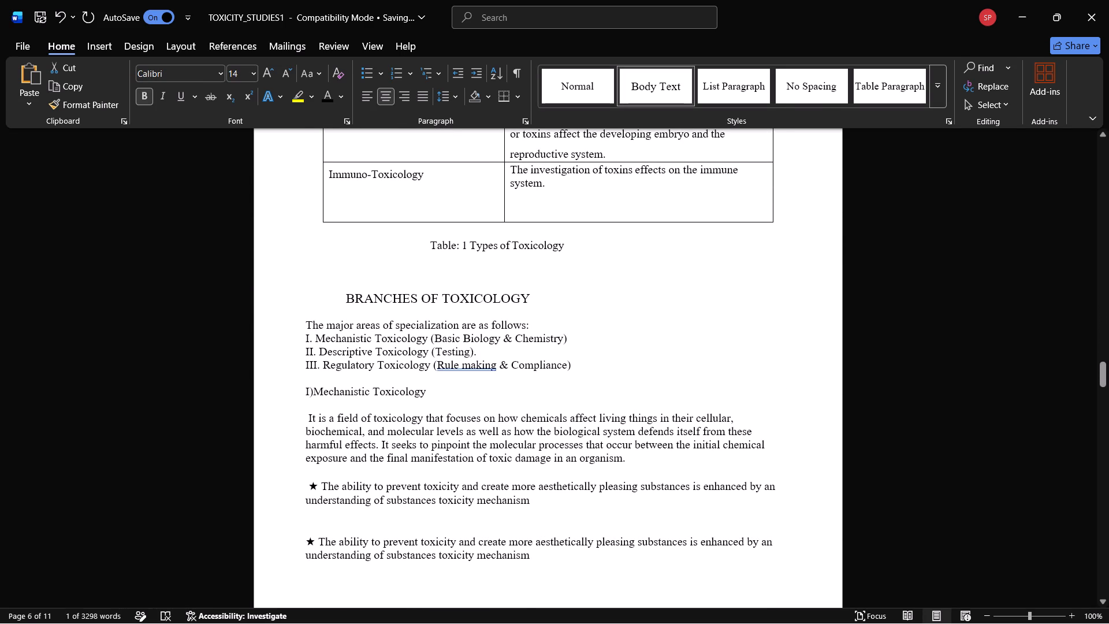
scroll(328, 363, "down", 1)
scroll(328, 363, "up", 1)
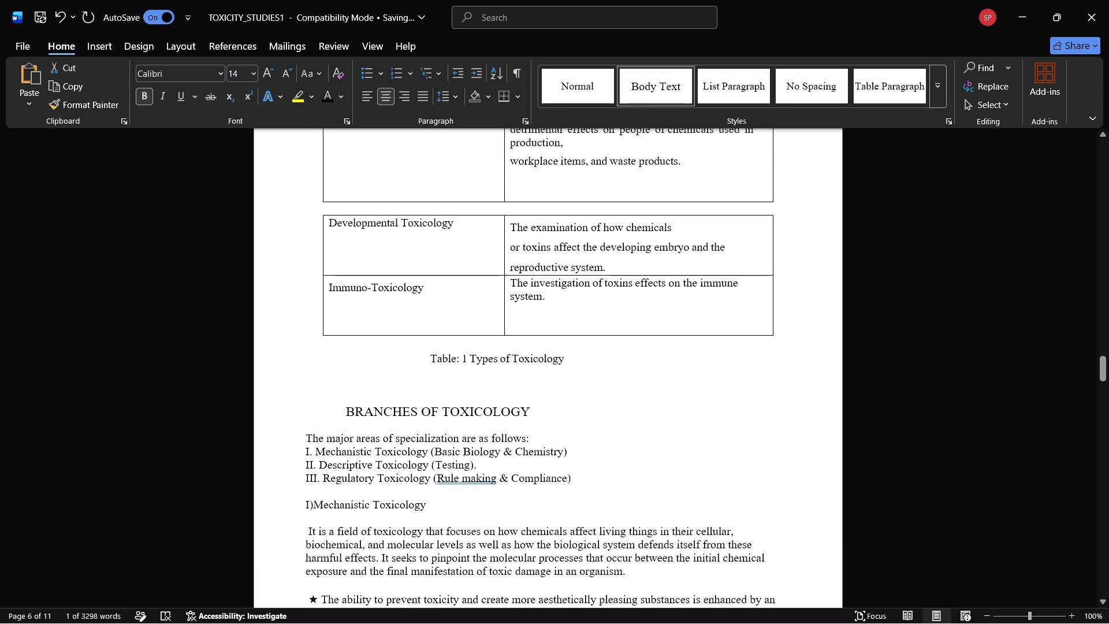
scroll(328, 363, "up", 1)
left_click_drag(303, 436, 512, 429)
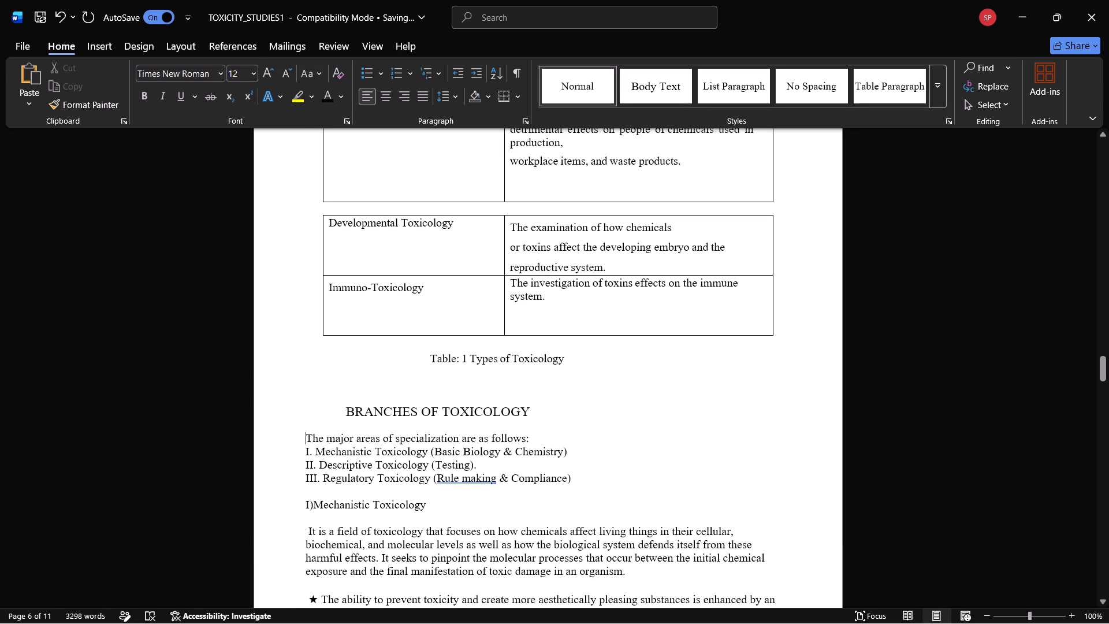
left_click_drag(308, 437, 504, 438)
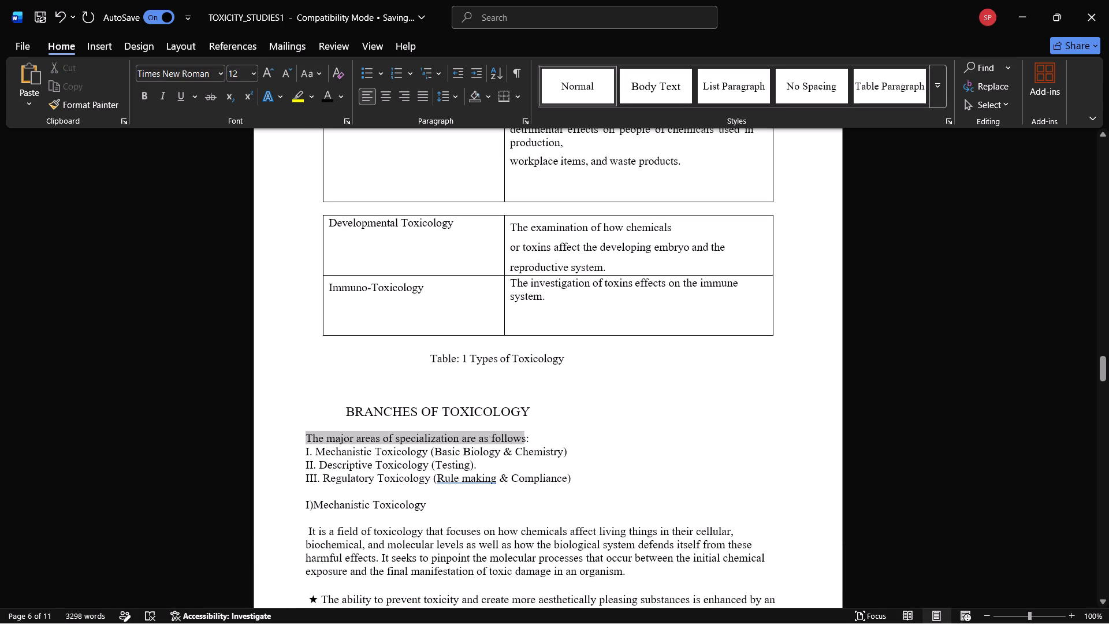
left_click_drag(504, 438, 516, 439)
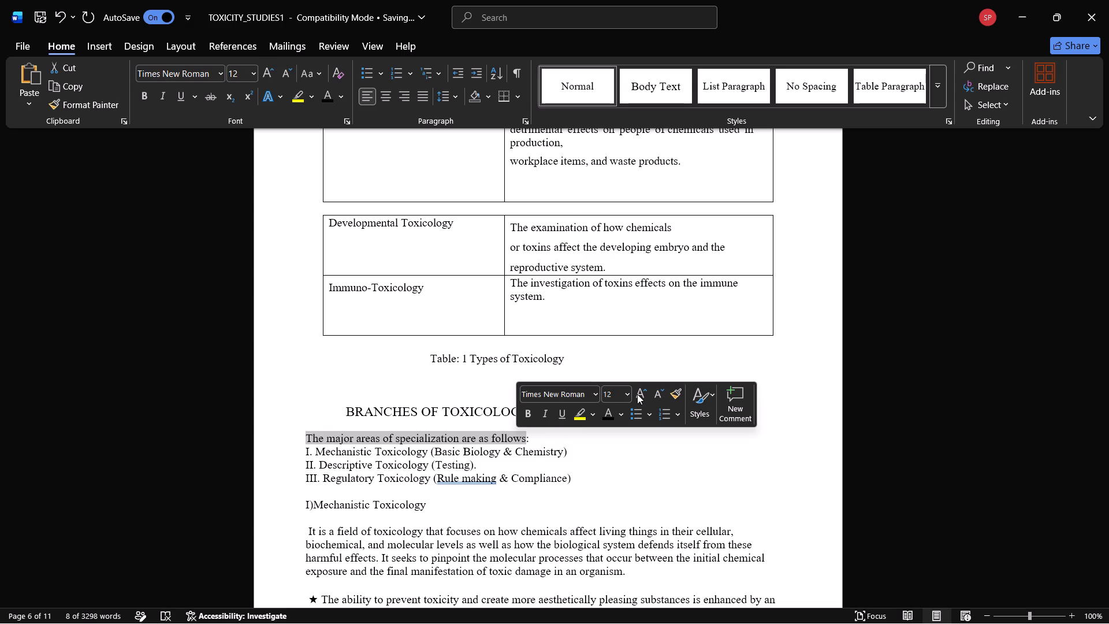
left_click(637, 394)
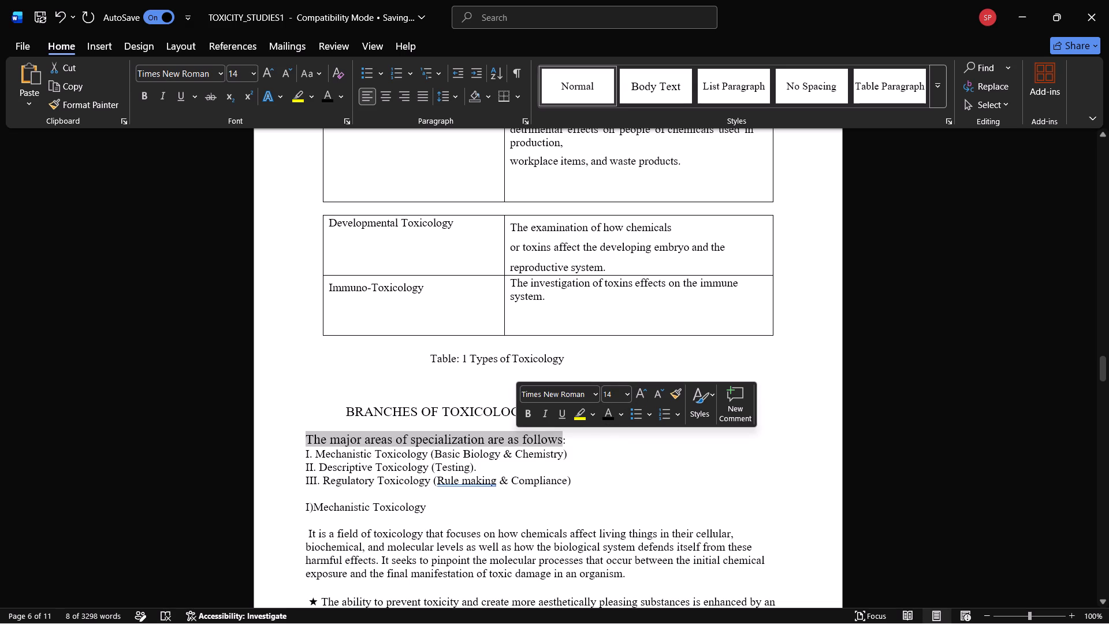
left_click(593, 441)
key("Return")
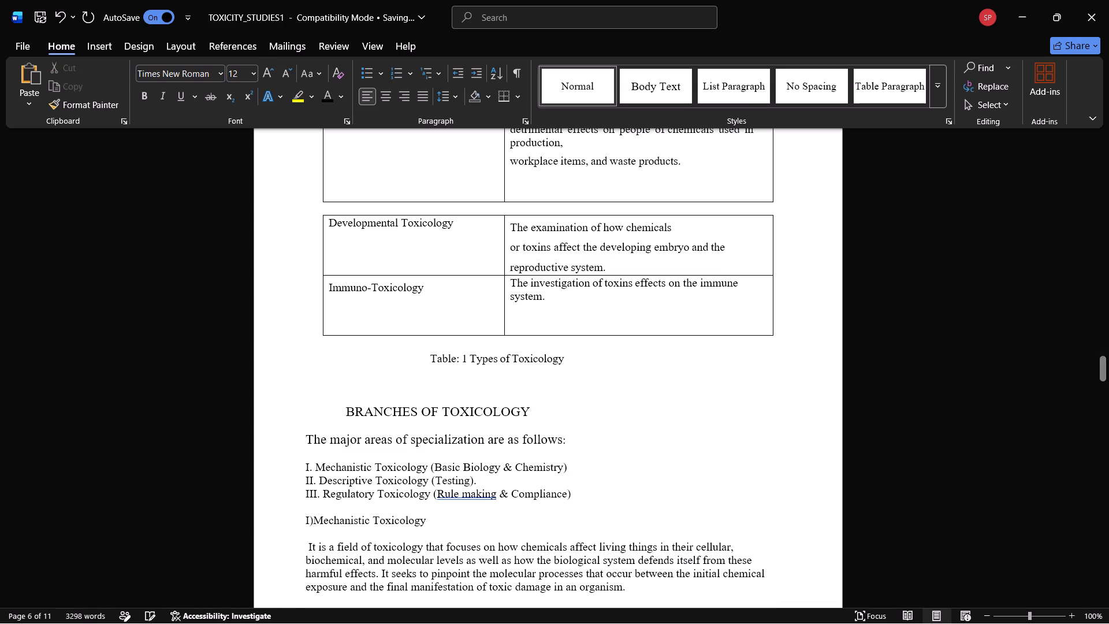
Set the "I)Mechanistic Toxicology" heading under BRANCHES OF TOXICOLOGY to 14 pt and apply the plain black preset text effect.
scroll(593, 441, "down", 2)
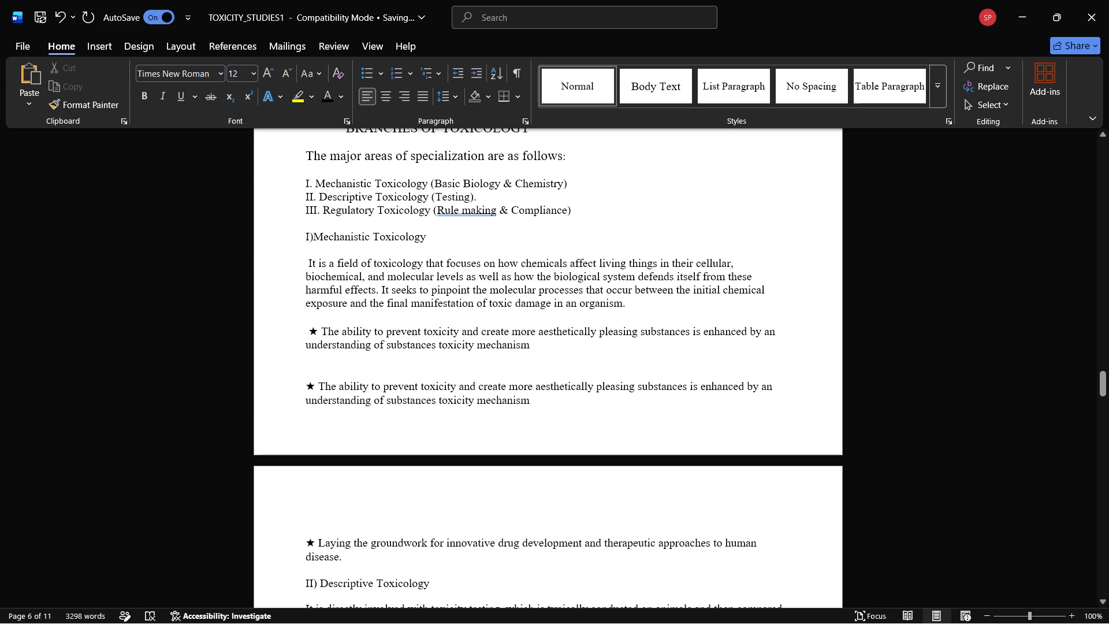
left_click_drag(295, 236, 386, 237)
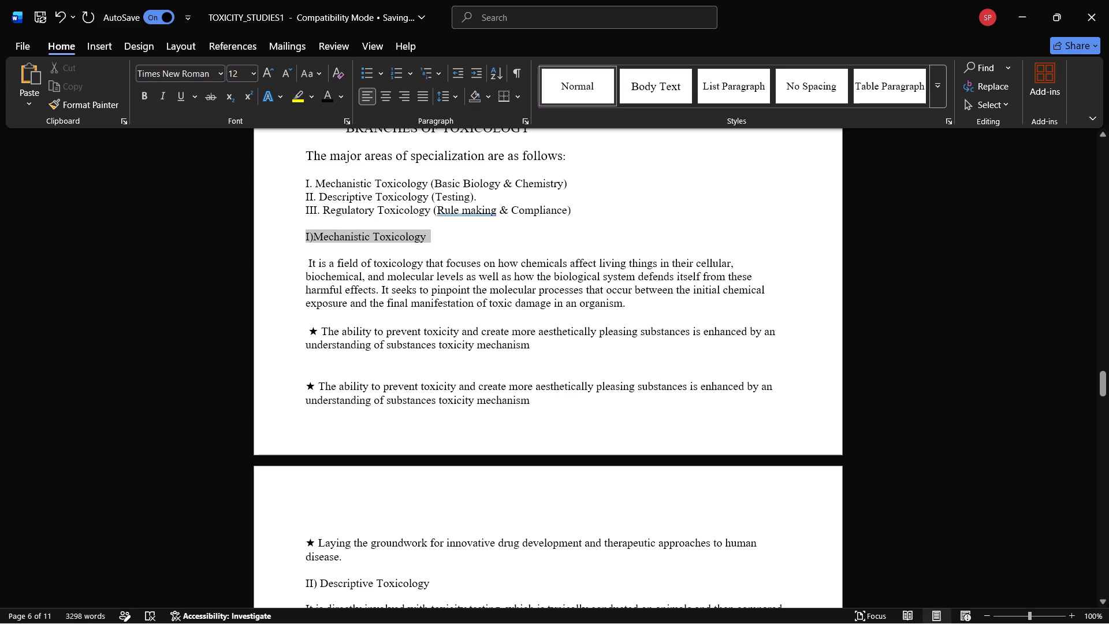
left_click_drag(386, 237, 400, 238)
left_click(519, 187)
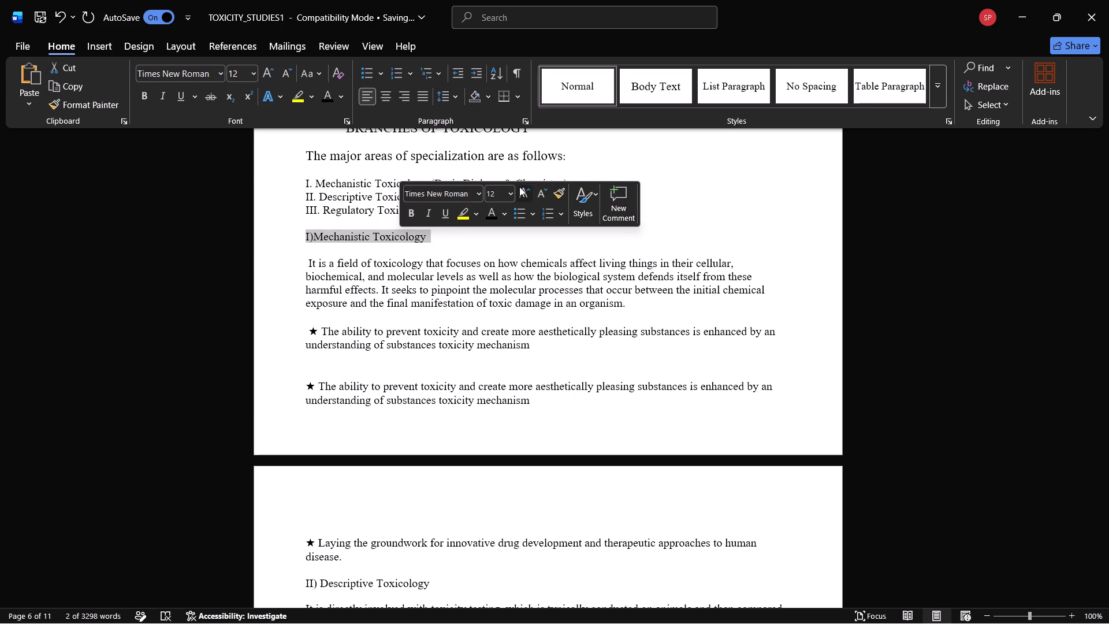
left_click(284, 95)
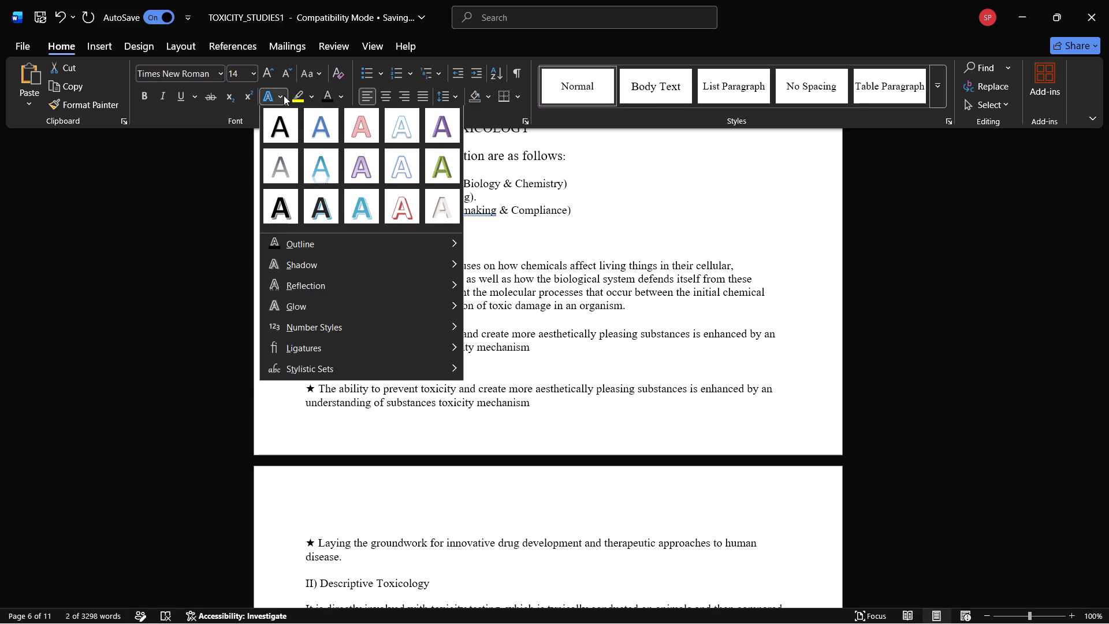
left_click(284, 125)
Set the "II) Descriptive Toxicology" heading on page 7 to 14 pt and apply the plain black preset text effect.
scroll(302, 279, "down", 1)
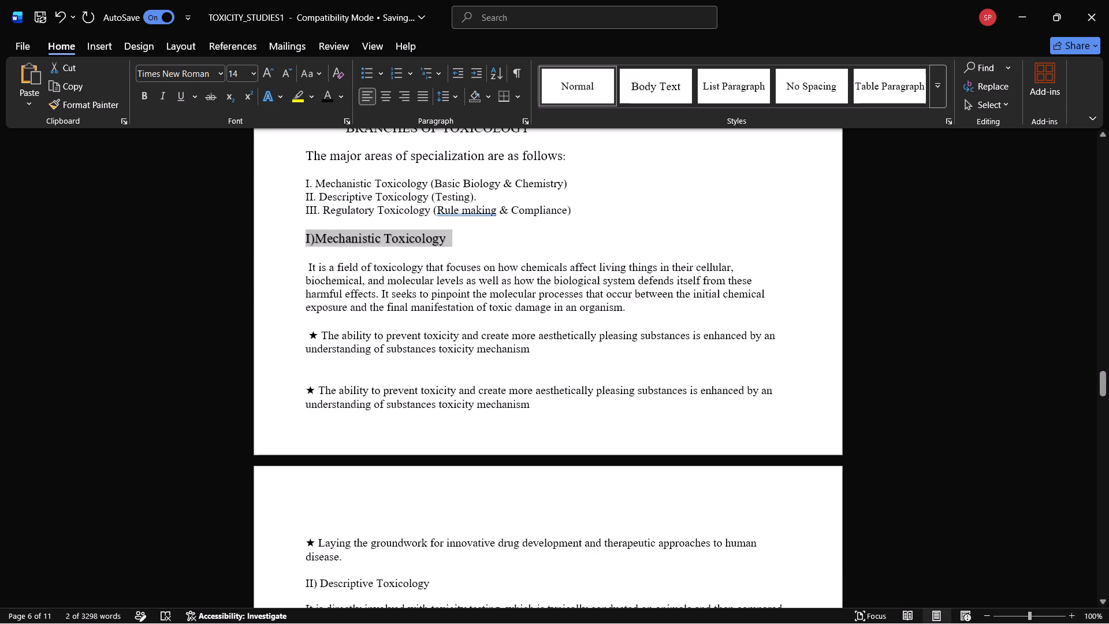
scroll(302, 279, "down", 1)
triple_click(300, 384)
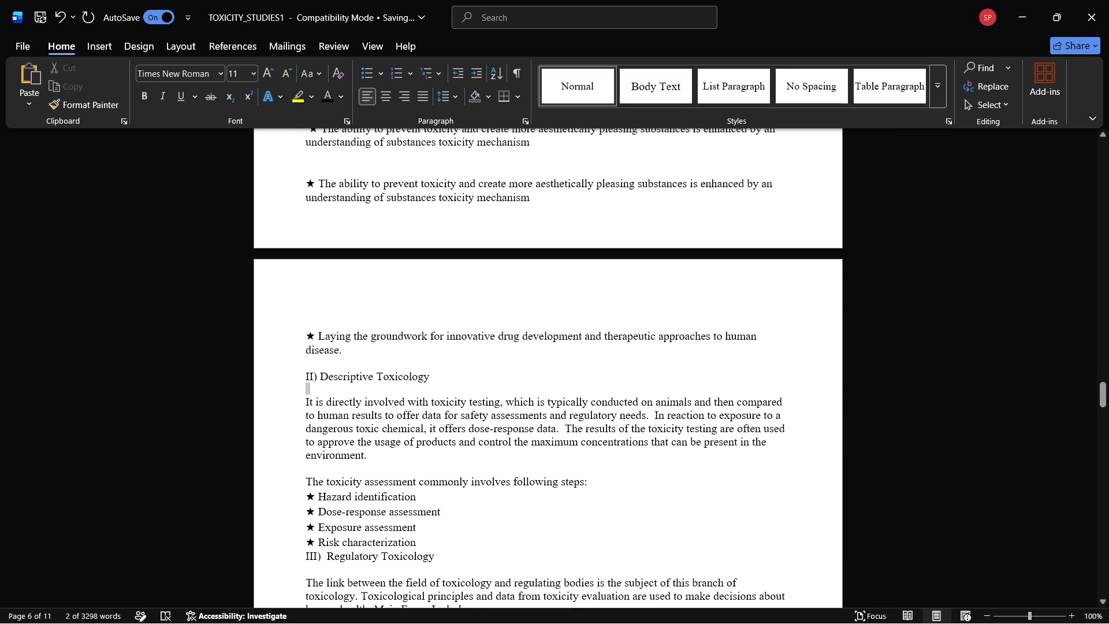
left_click(300, 384)
double_click(299, 381)
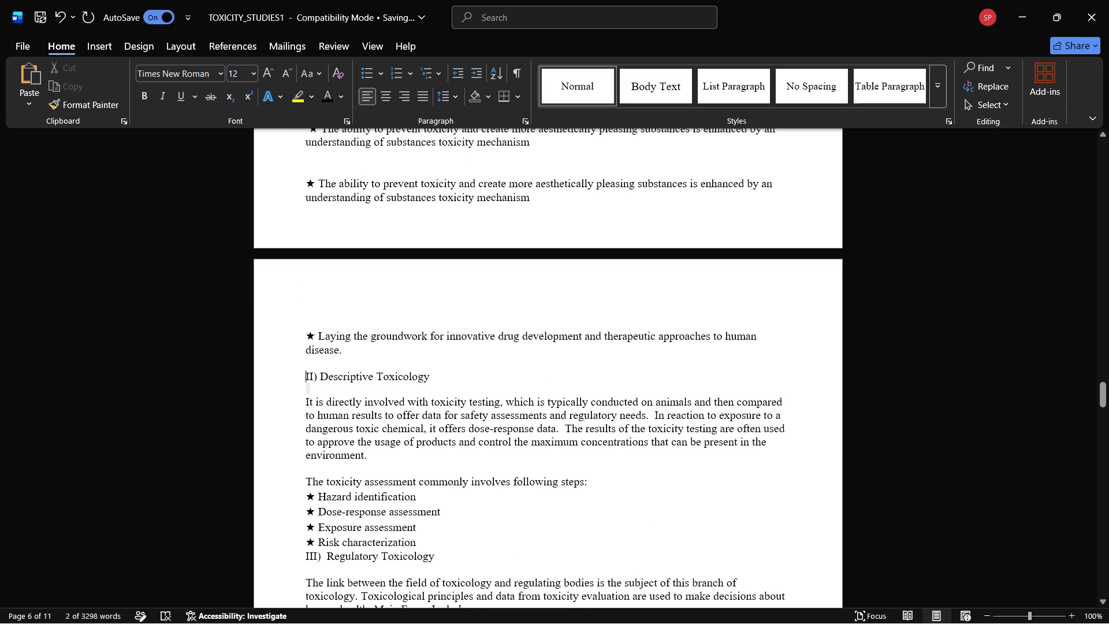
double_click(299, 381)
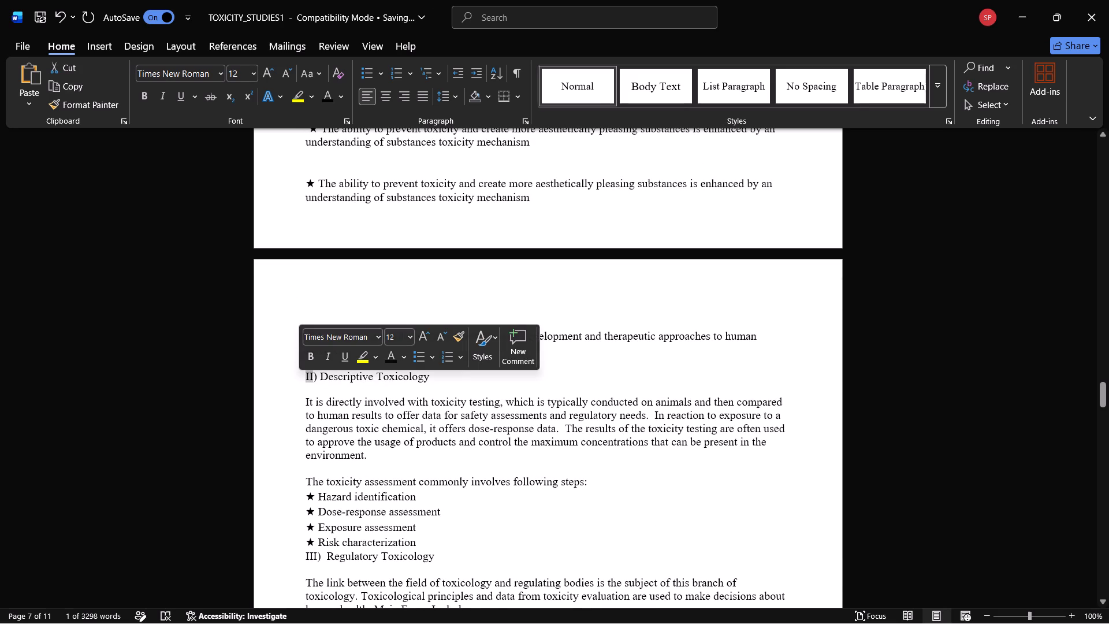
left_click_drag(294, 376, 370, 378)
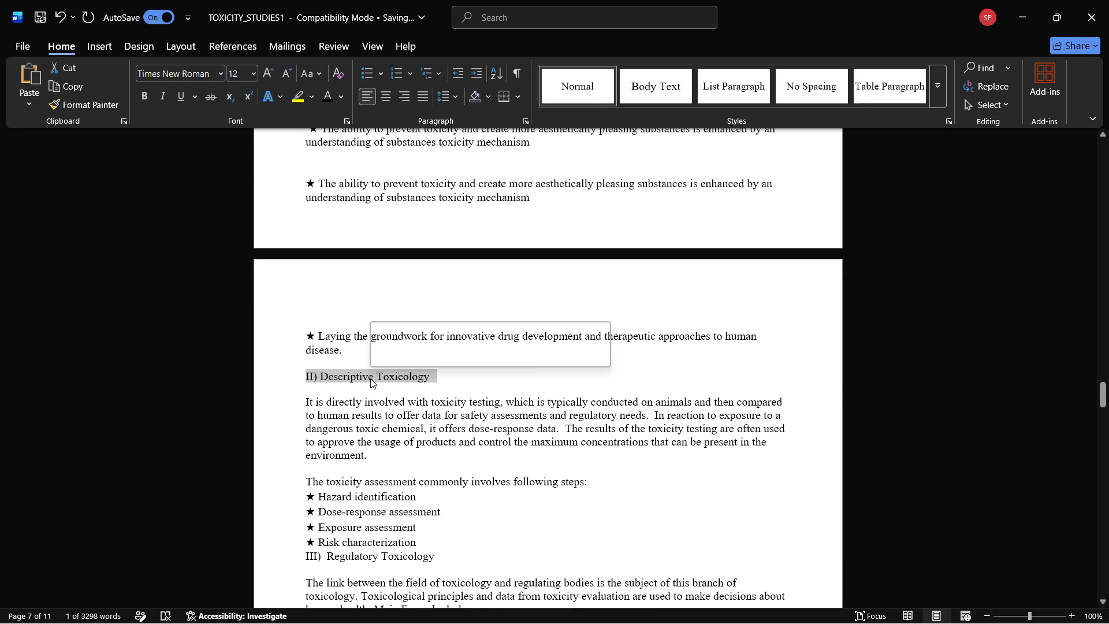
left_click(499, 328)
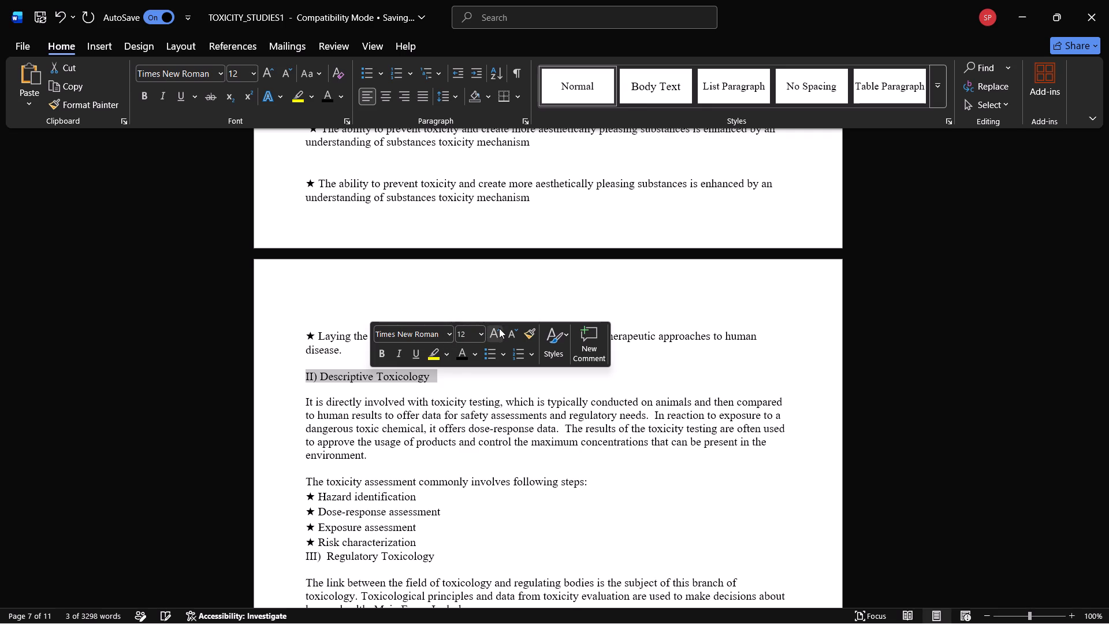
left_click(276, 92)
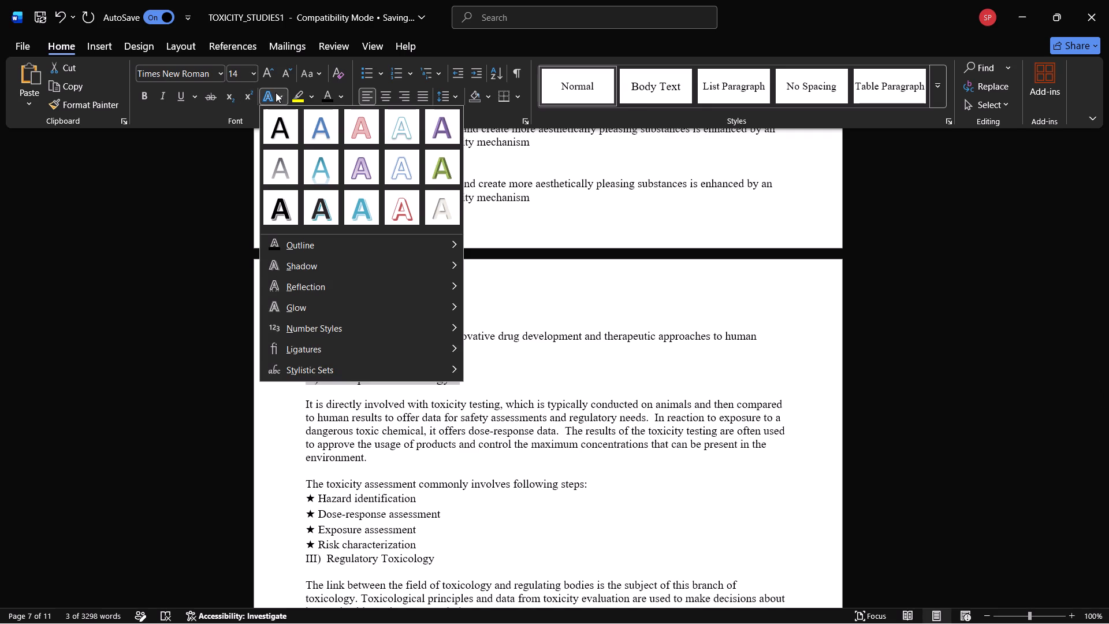
left_click(280, 129)
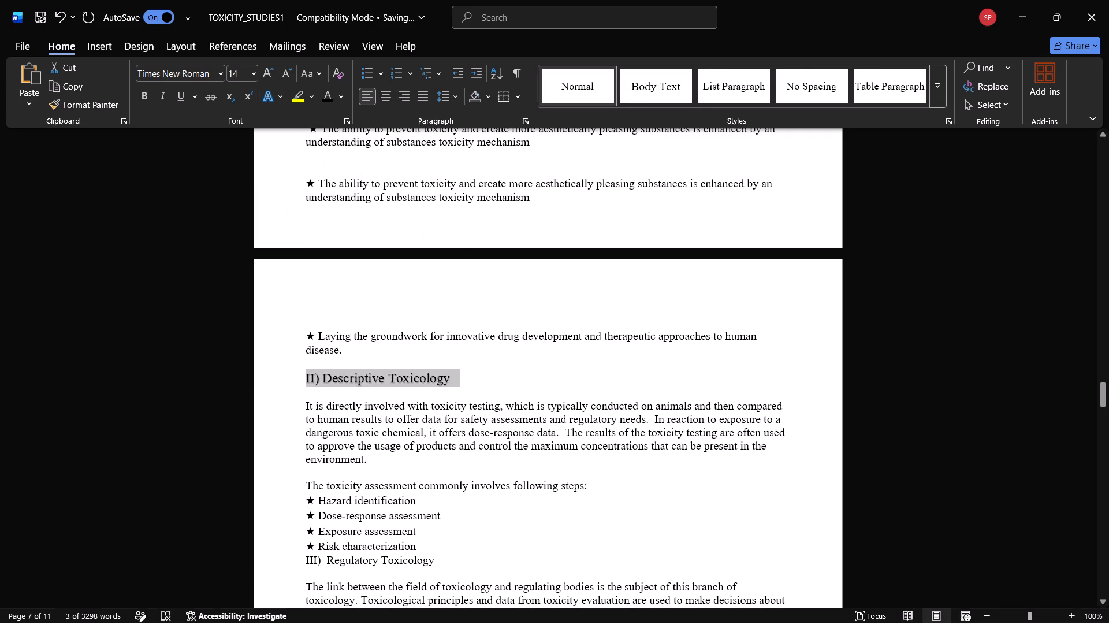
Insert a blank line before each of the four star bullets under the III) Regulatory Toxicology paragraph.
scroll(316, 296, "down", 3)
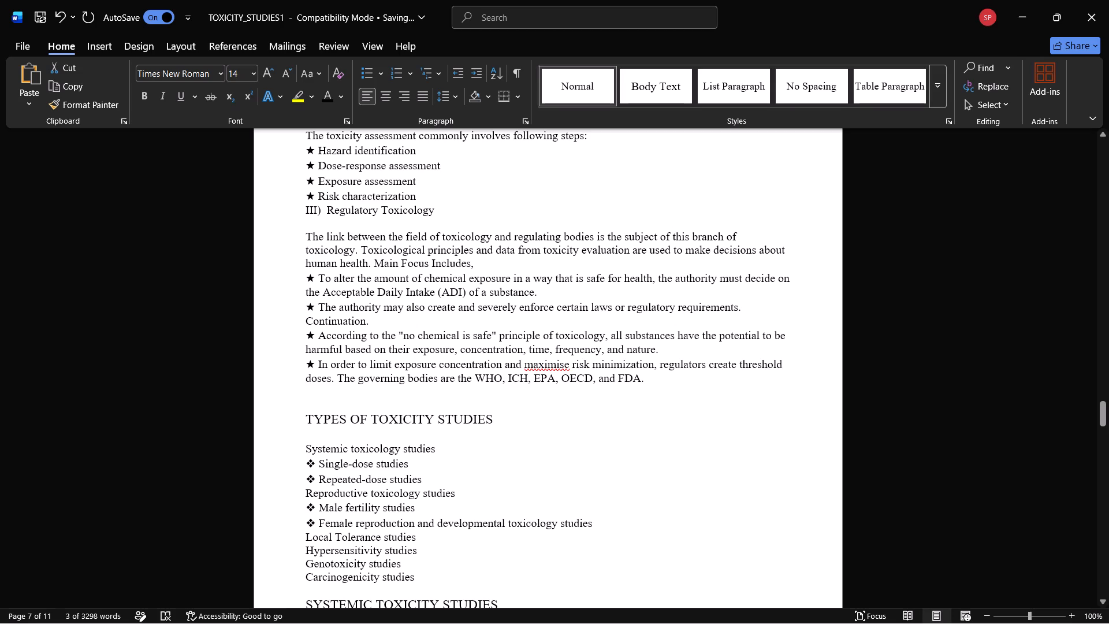
left_click(302, 279)
key("Return")
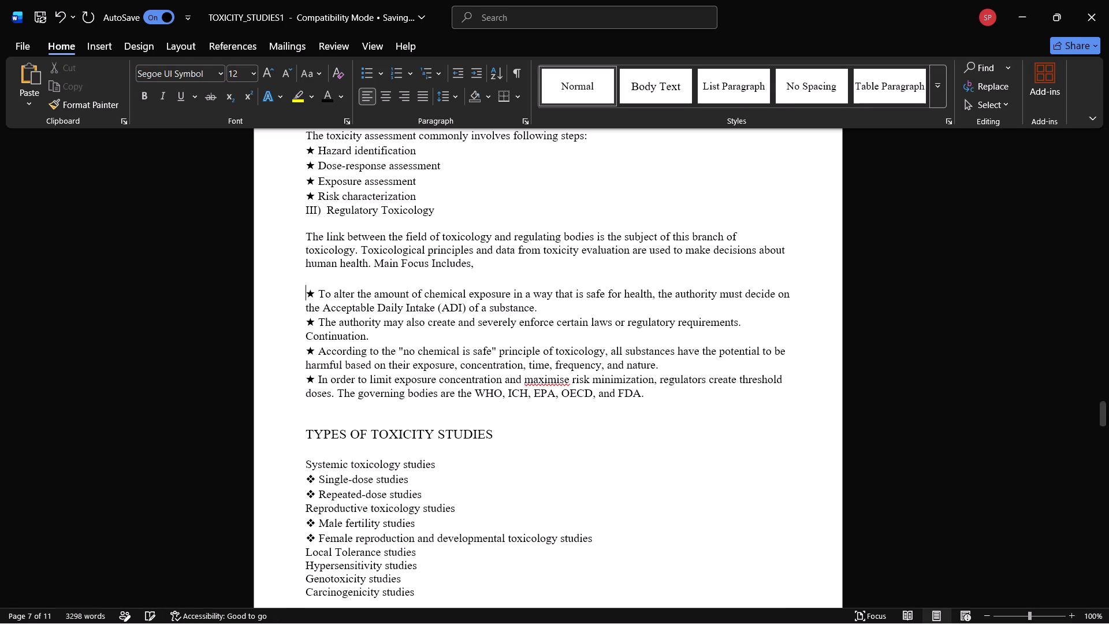
left_click(295, 318)
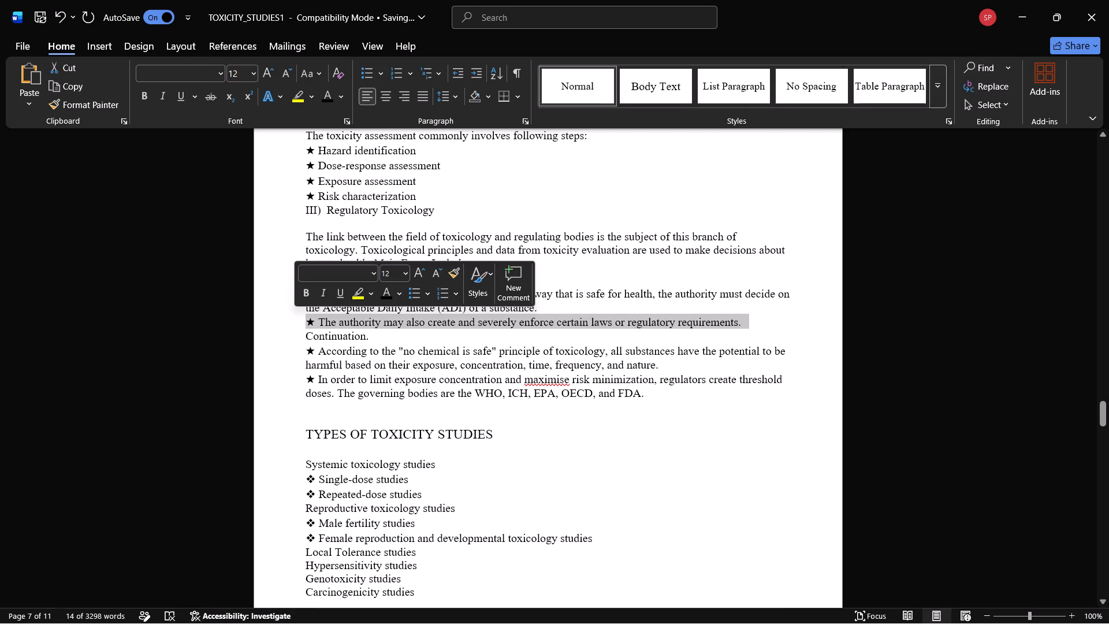
left_click(302, 316)
key("Return")
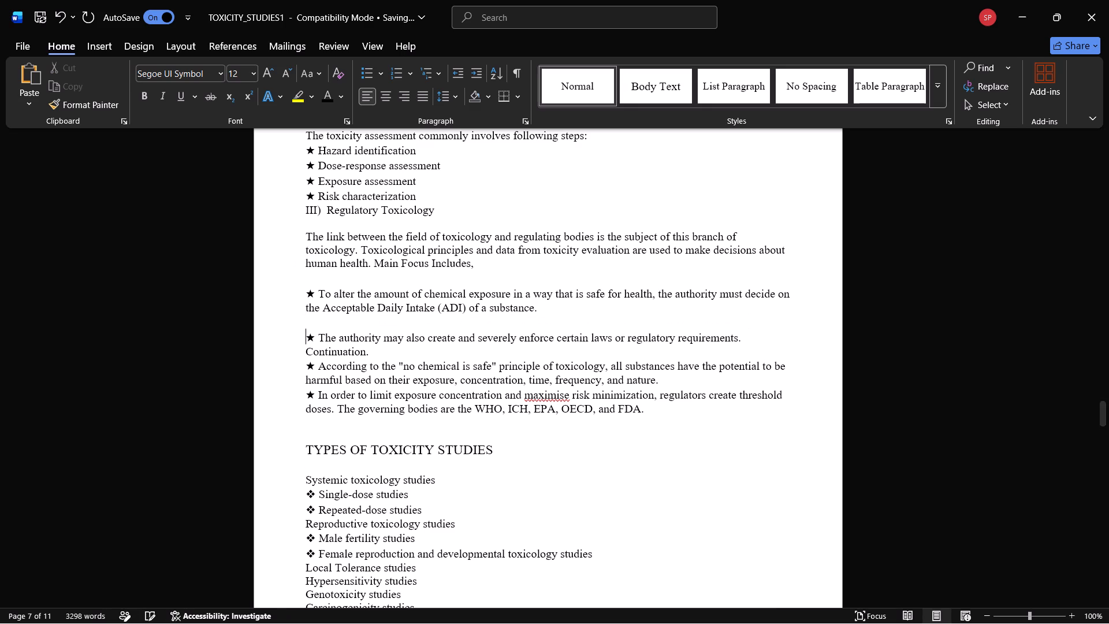
left_click_drag(302, 316, 292, 391)
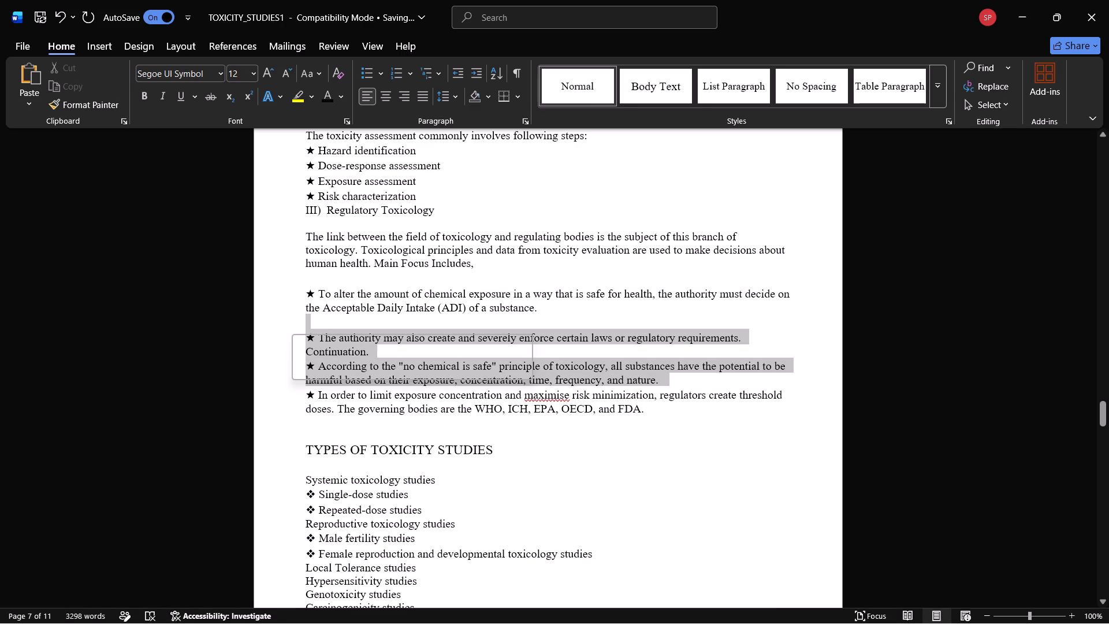
left_click(294, 361)
left_click(282, 366)
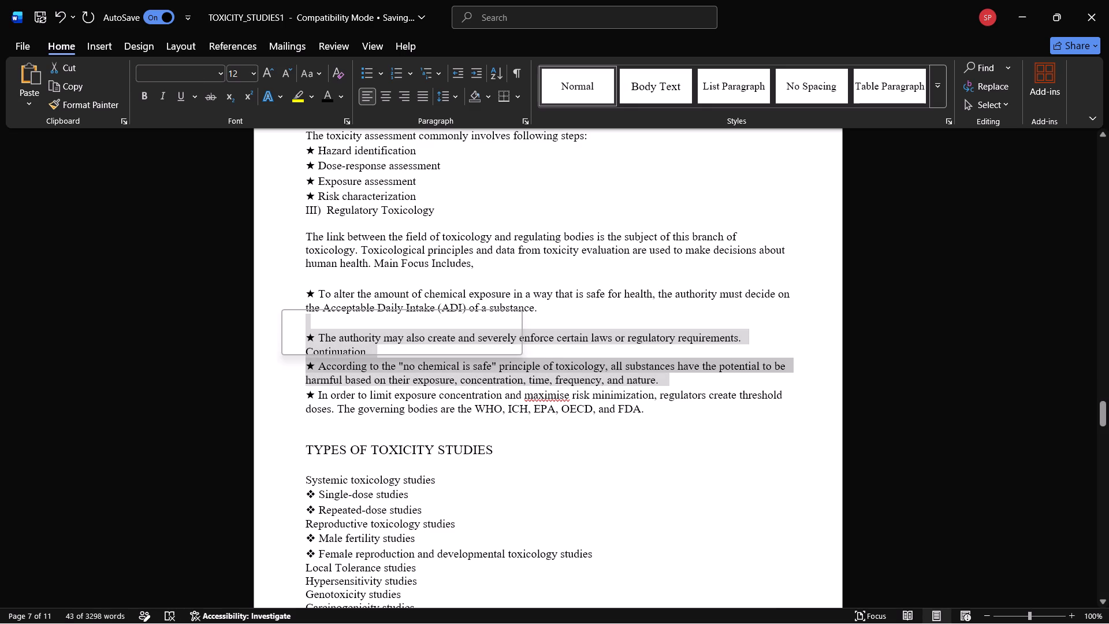
left_click(299, 363)
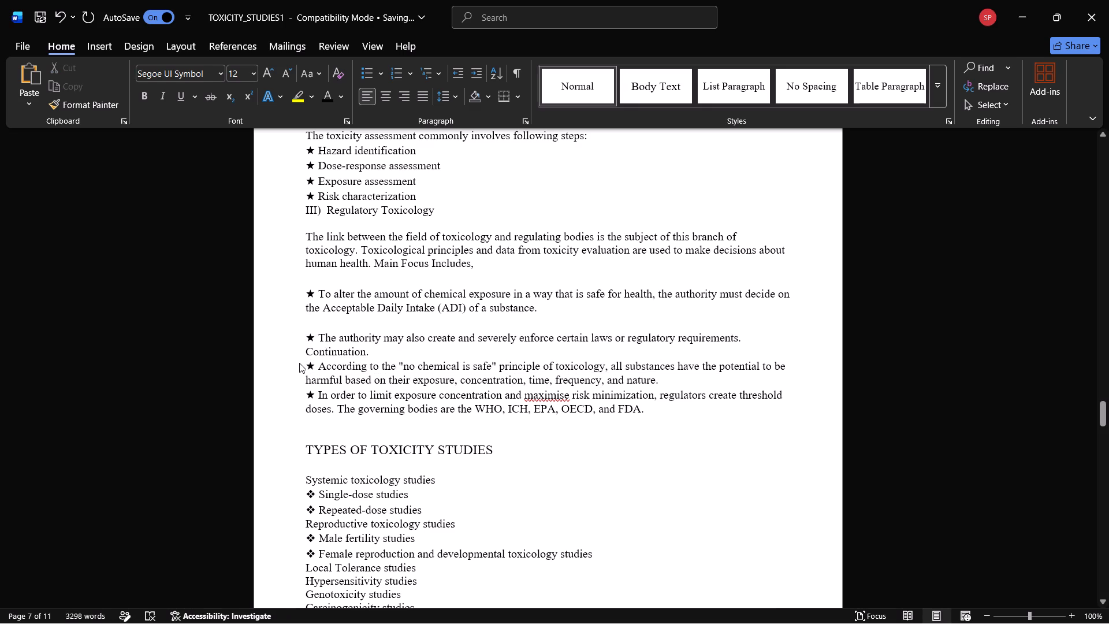
key("Return")
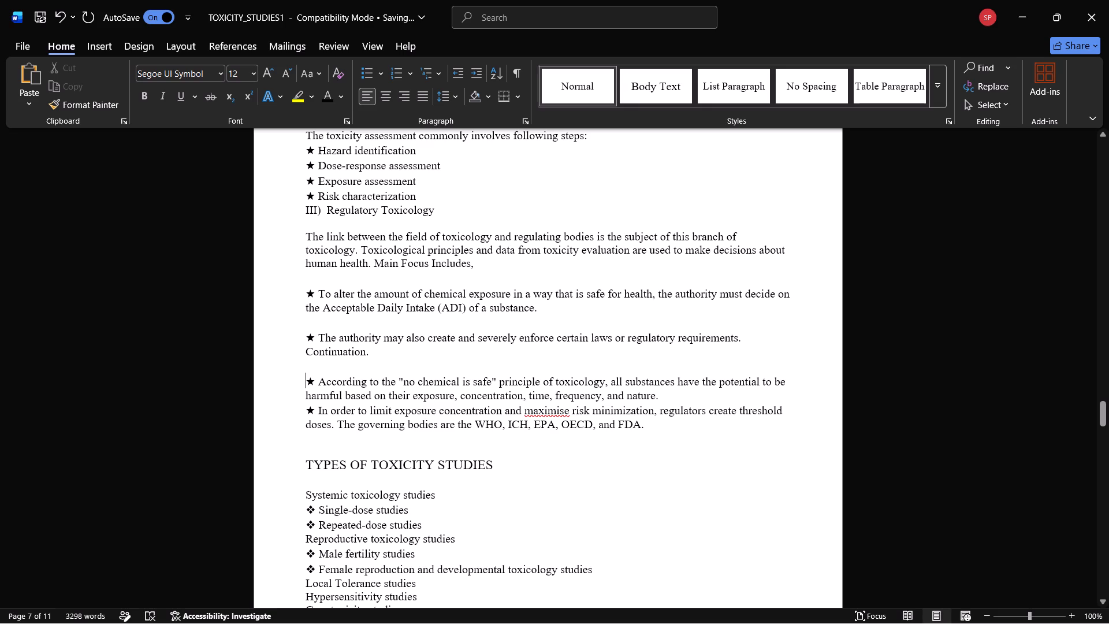
left_click(302, 406)
key("Return")
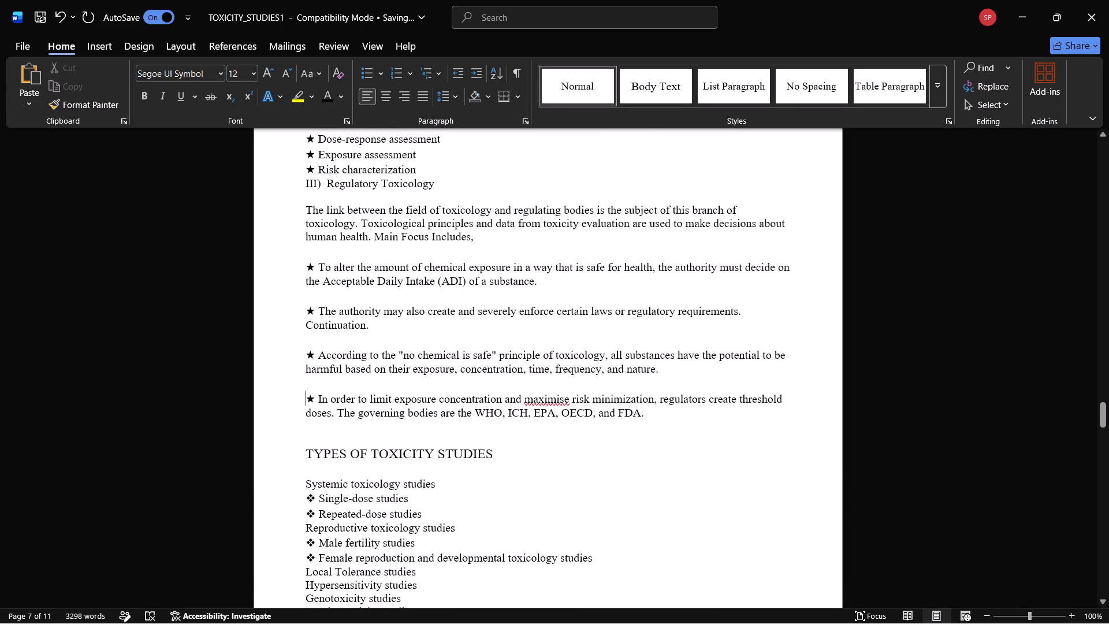
Add two blank lines between the "Risk characterization" bullet and the "III) Regulatory Toxicology" heading.
left_click(424, 170)
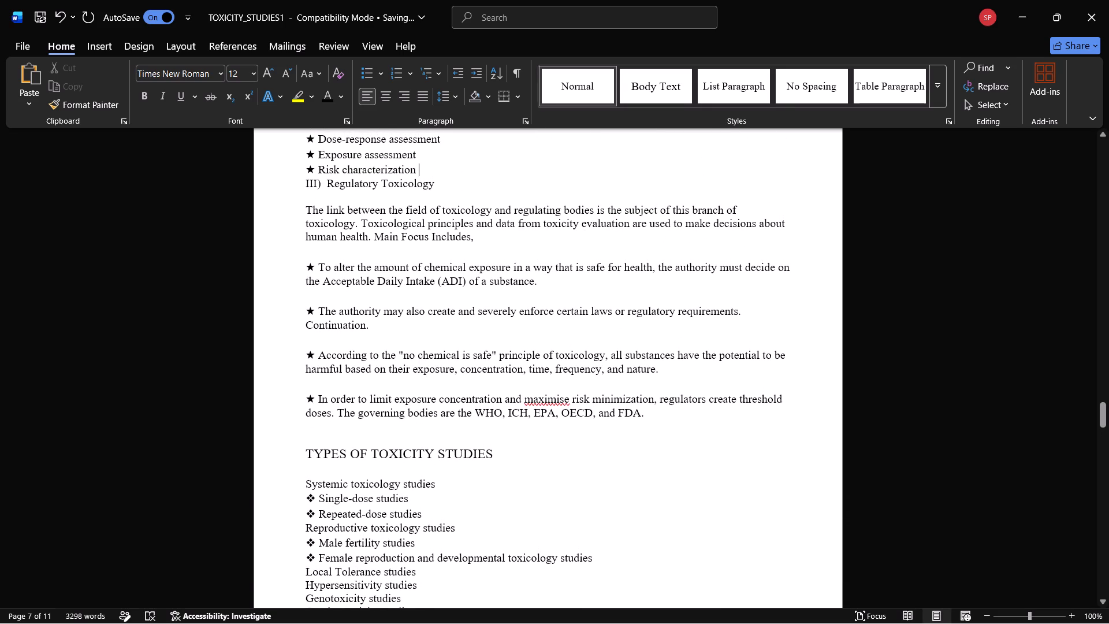
key("Return")
key("Return")
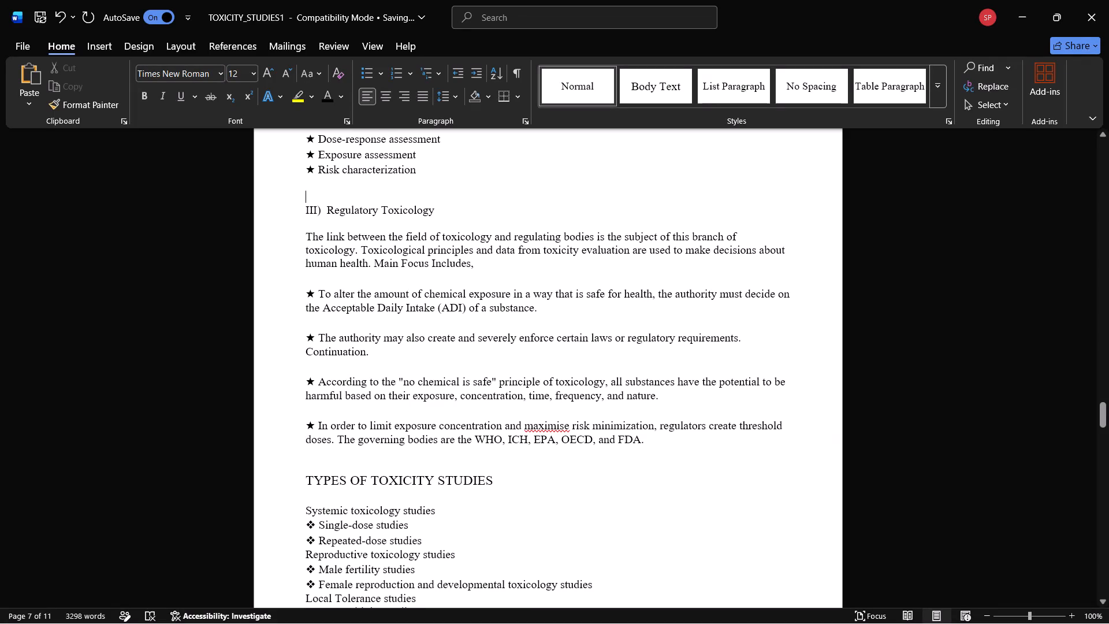
Set the "III) Regulatory Toxicology" heading to 14 pt and apply the plain black preset text effect.
left_click_drag(295, 212, 410, 203)
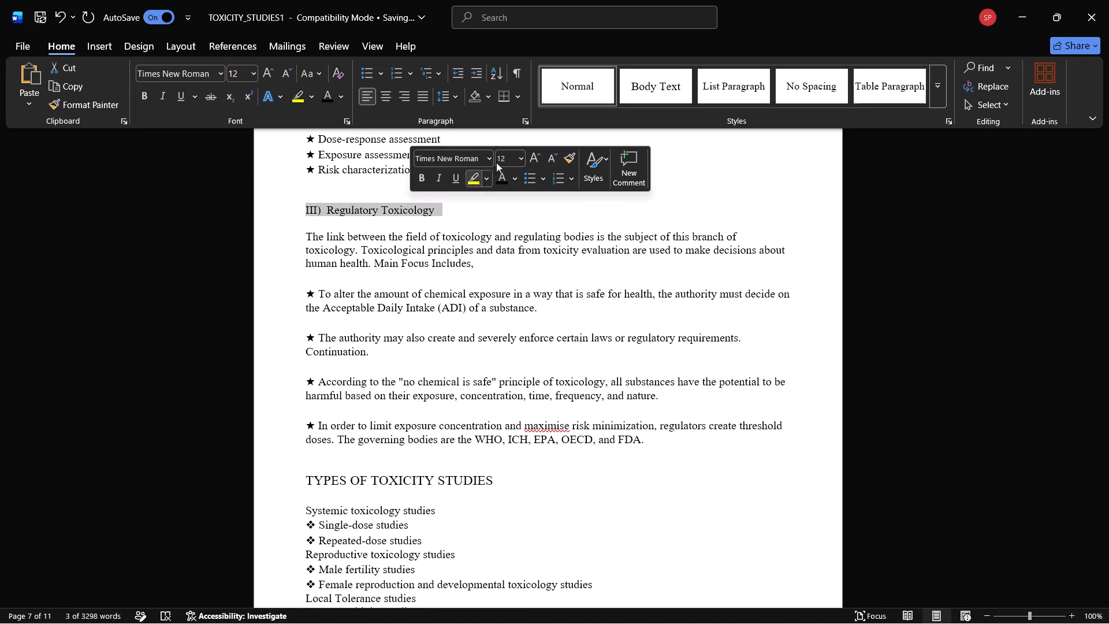
left_click(531, 159)
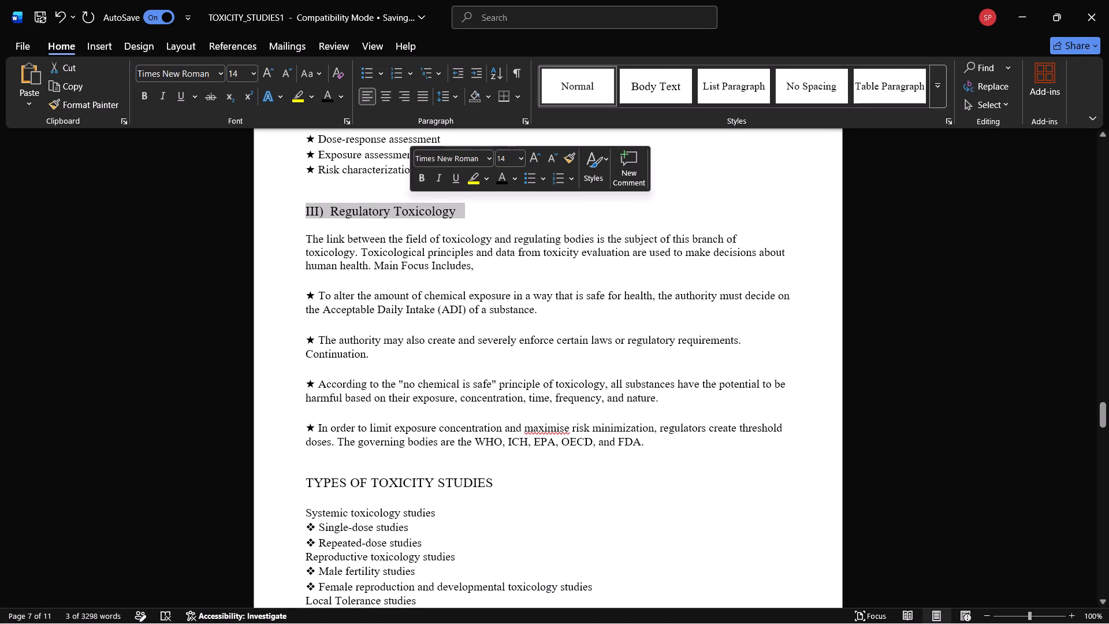
left_click(265, 98)
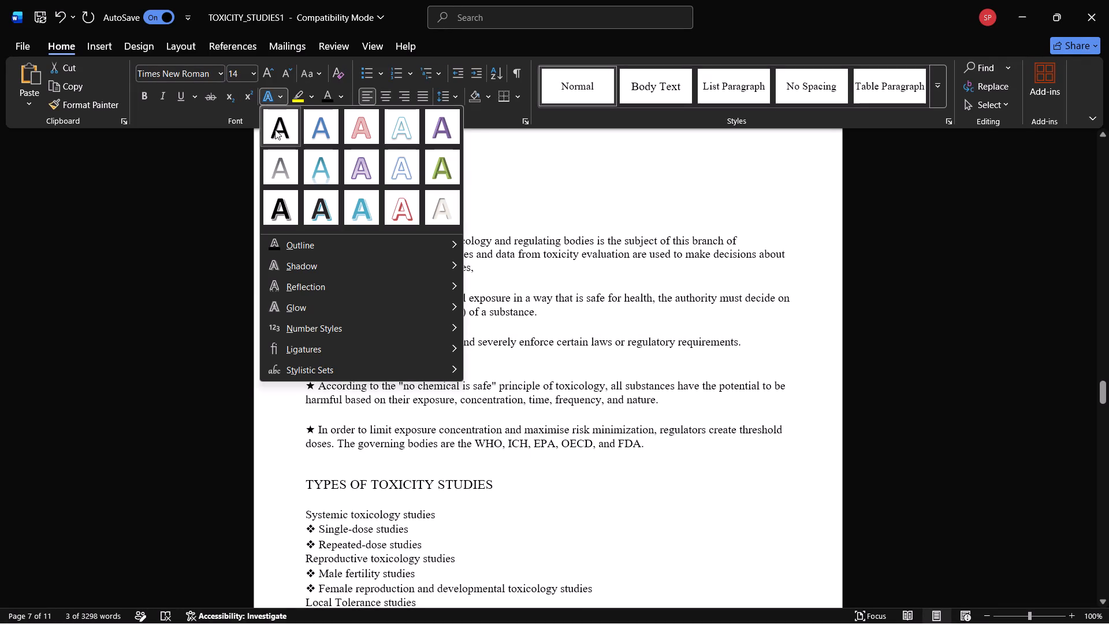
left_click(275, 129)
scroll(303, 112, "down", 1)
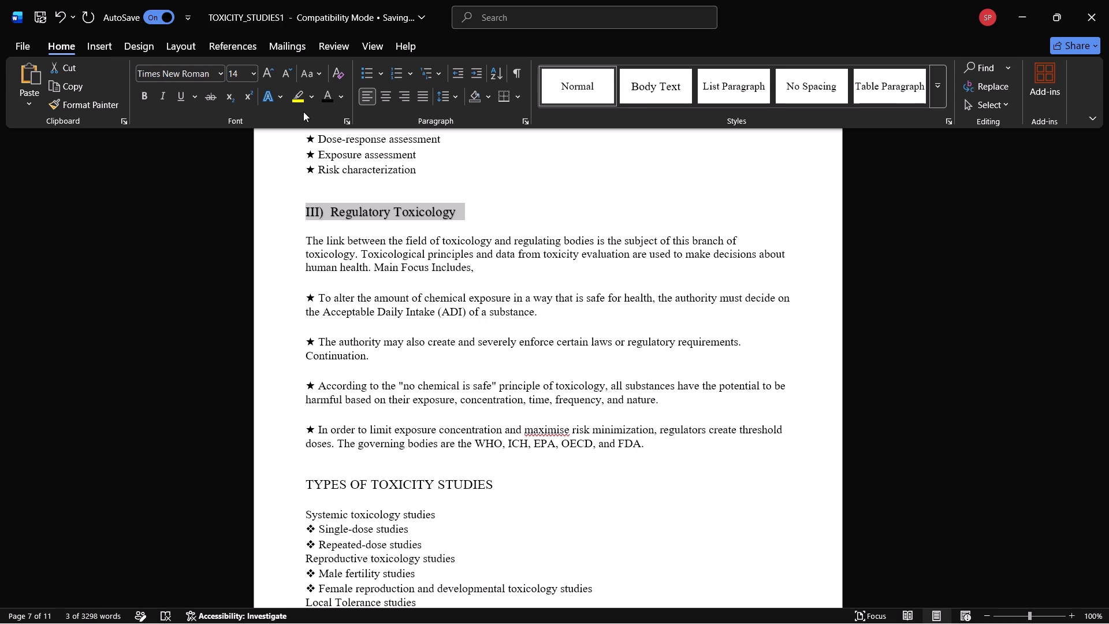
scroll(303, 112, "down", 1)
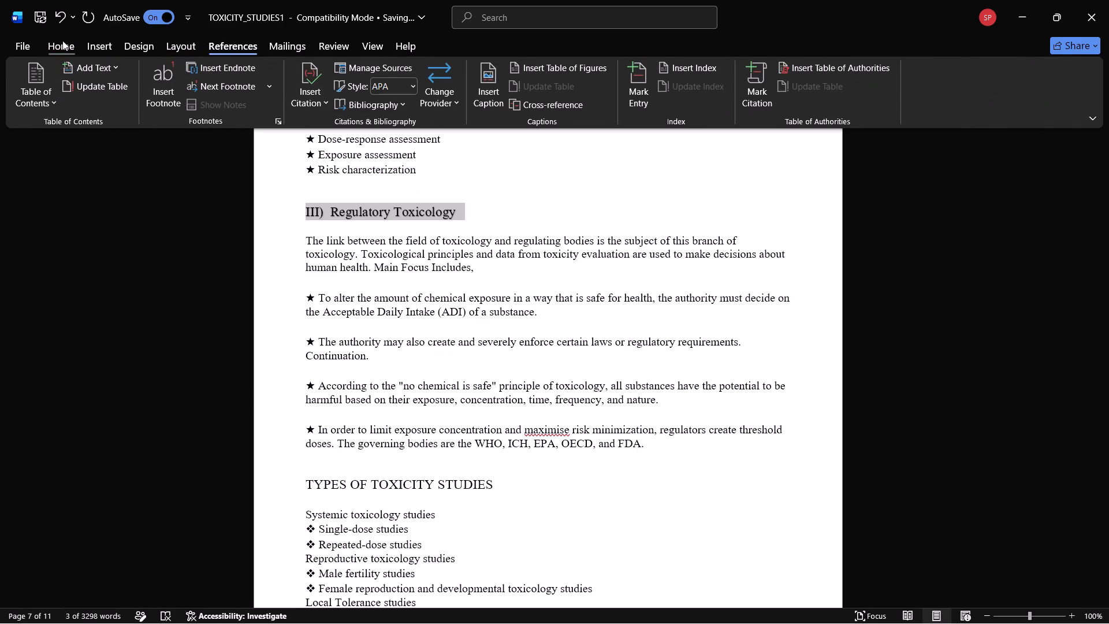
left_click_drag(62, 40, 304, 210)
Dismiss the low-battery alert covering the document.
scroll(304, 210, "down", 2)
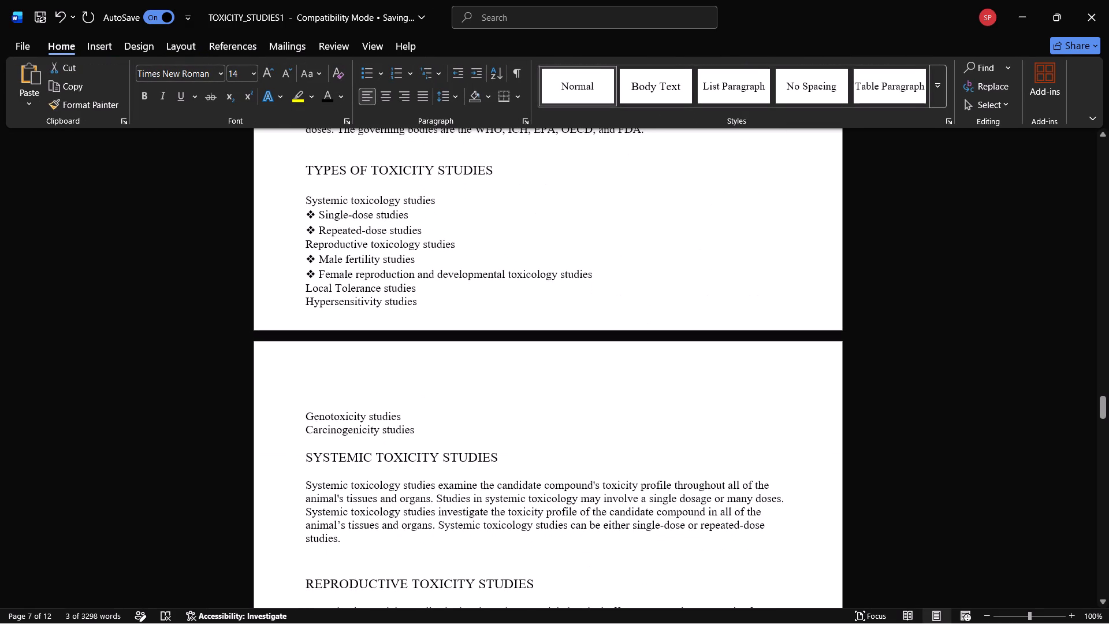
scroll(304, 210, "down", 1)
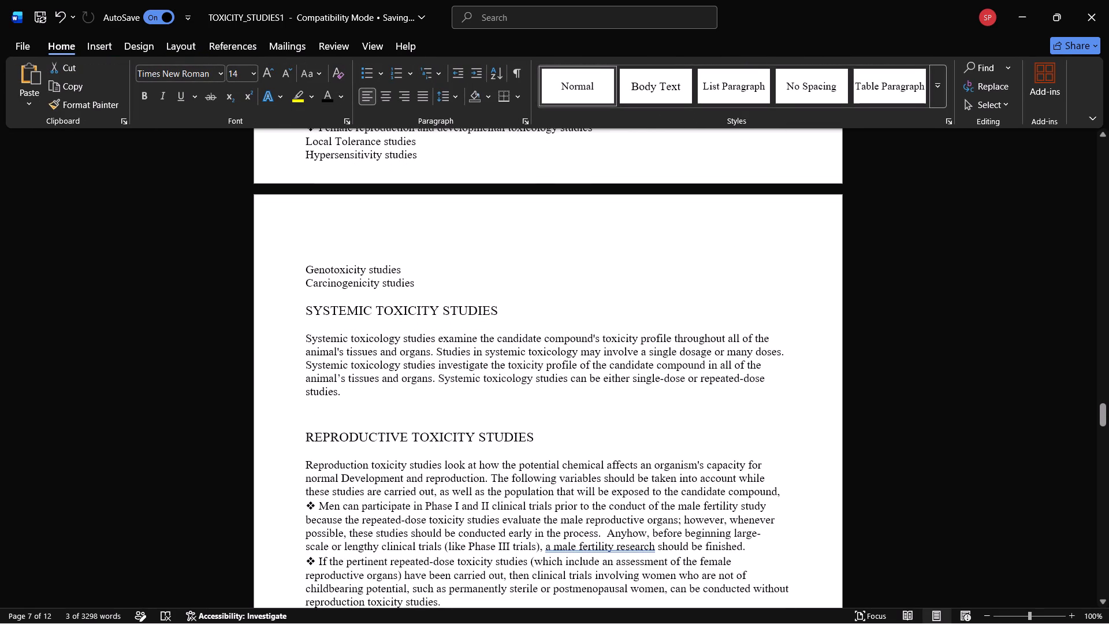
left_click_drag(300, 309, 574, 337)
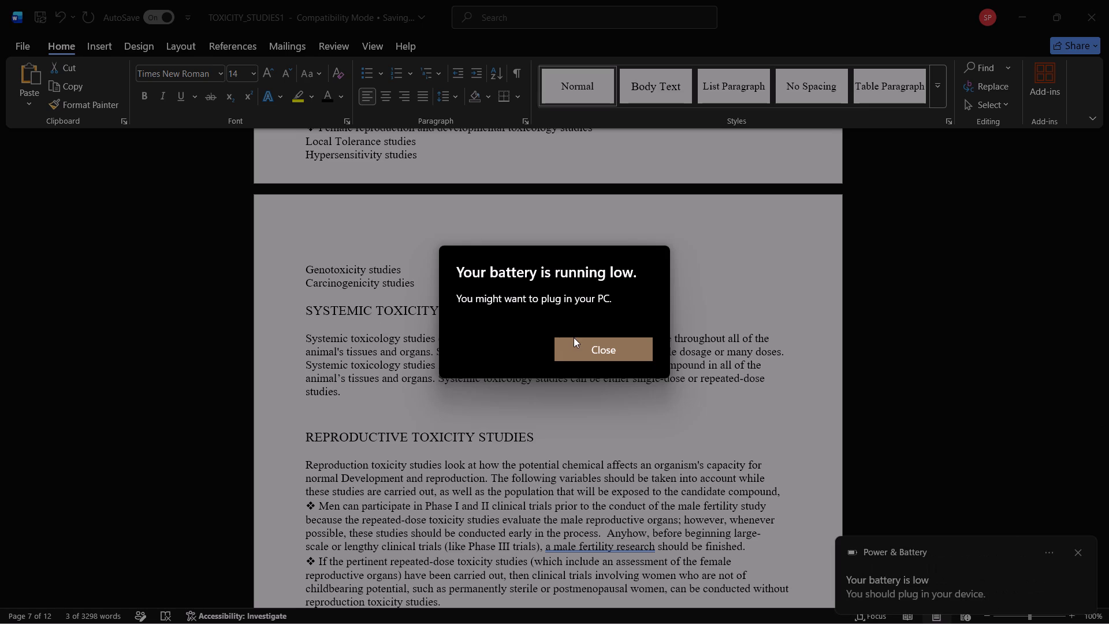
left_click(574, 337)
left_click(580, 349)
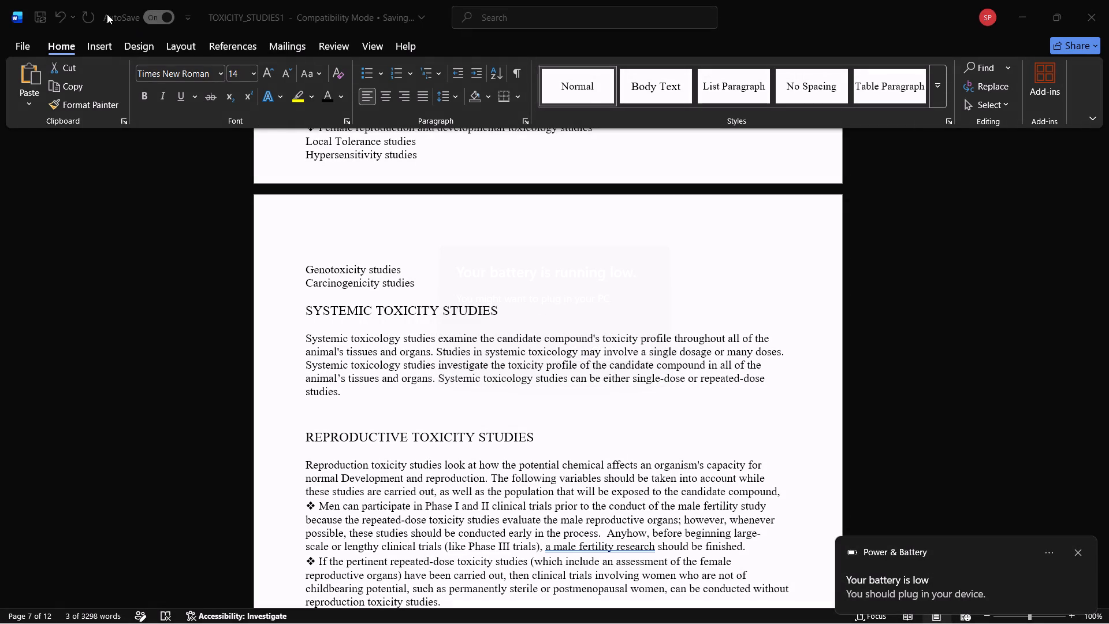
Save a copy of the document as "TOXICITY_STUDIES 2" in the OneDrive Documents folder, as a Word Document.
left_click(29, 51)
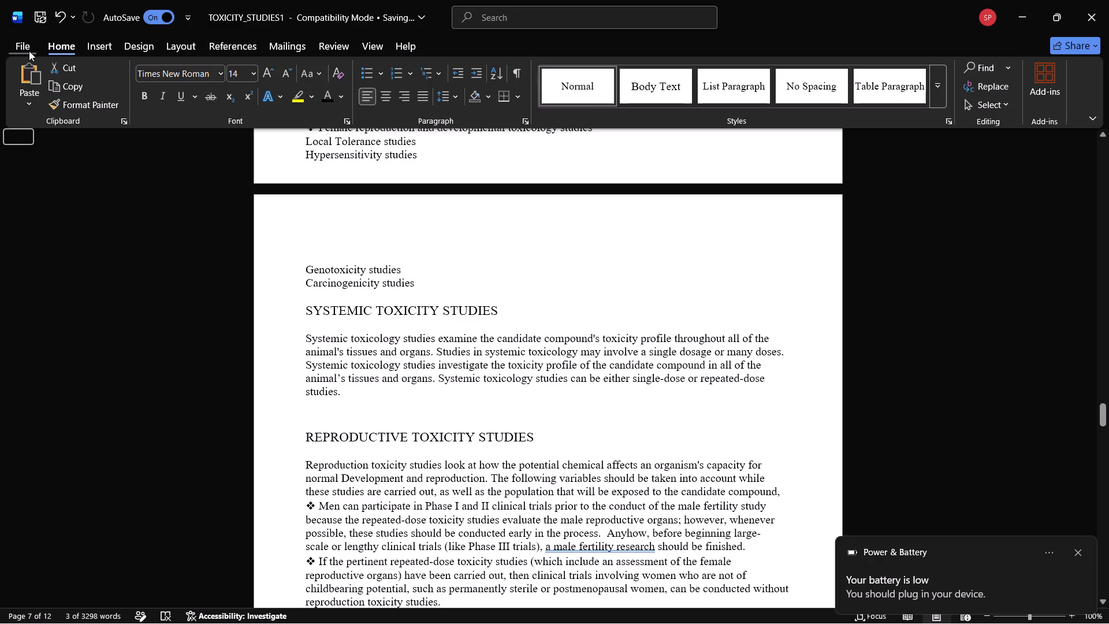
left_click(9, 43)
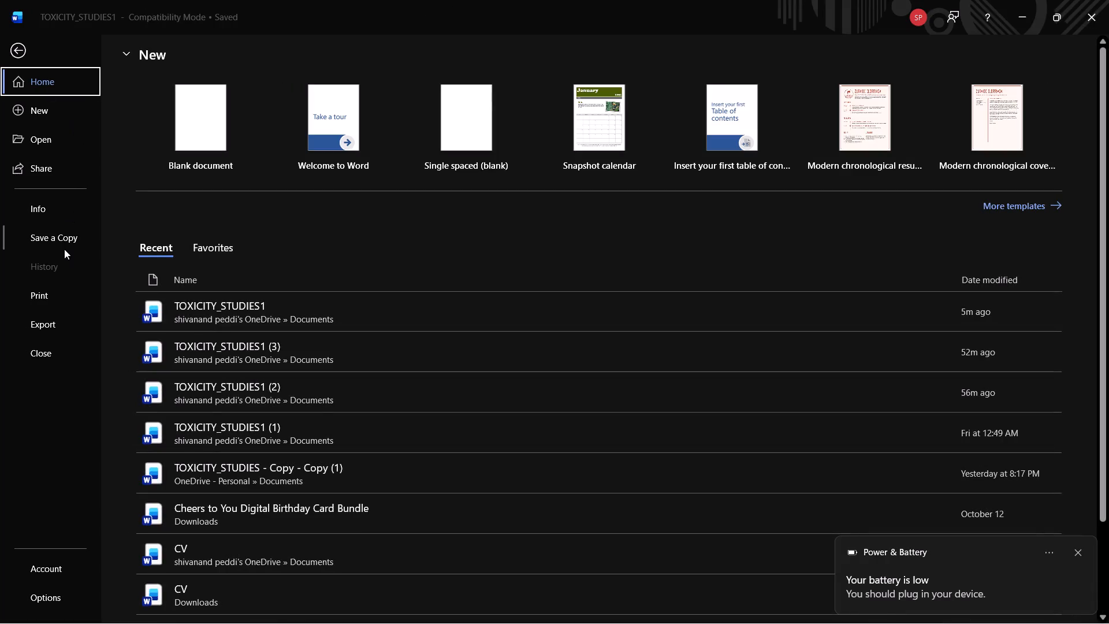
left_click(66, 233)
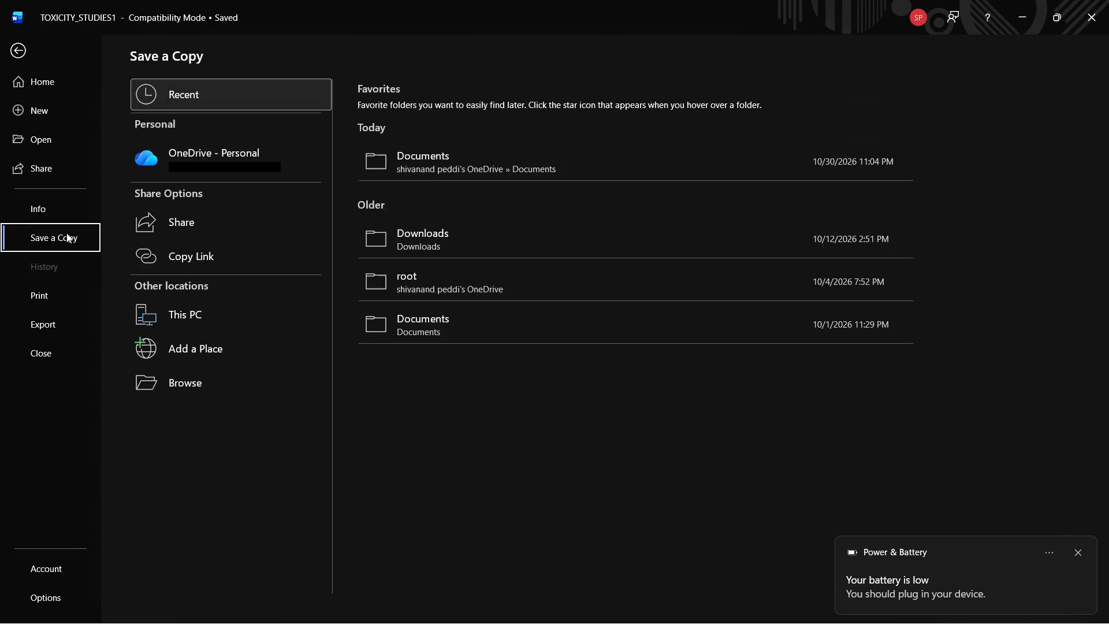
left_click(445, 144)
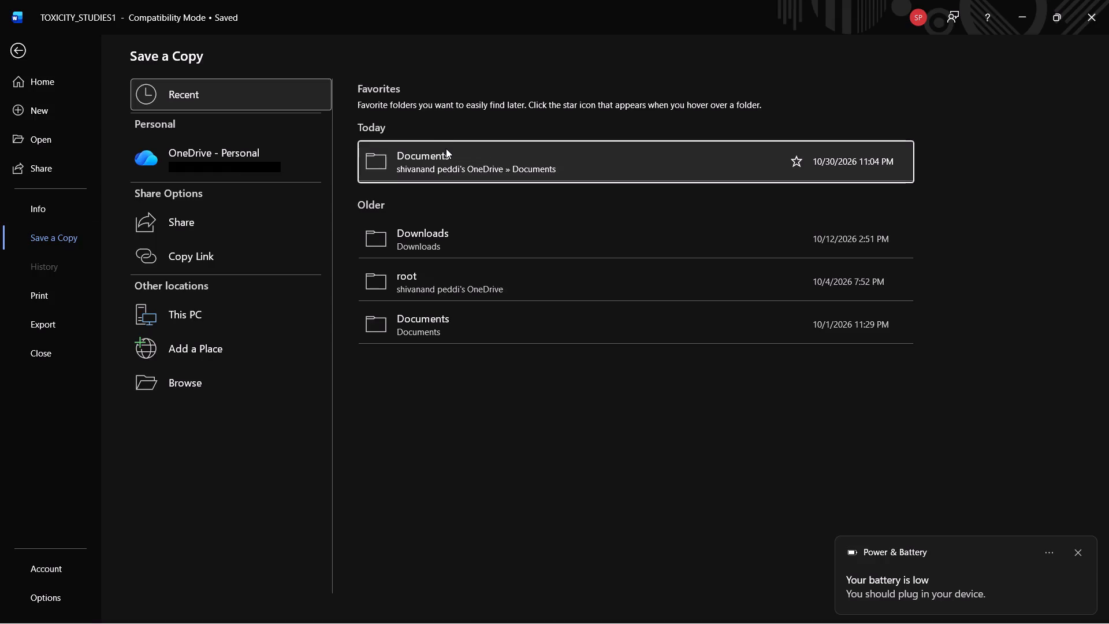
double_click(446, 148)
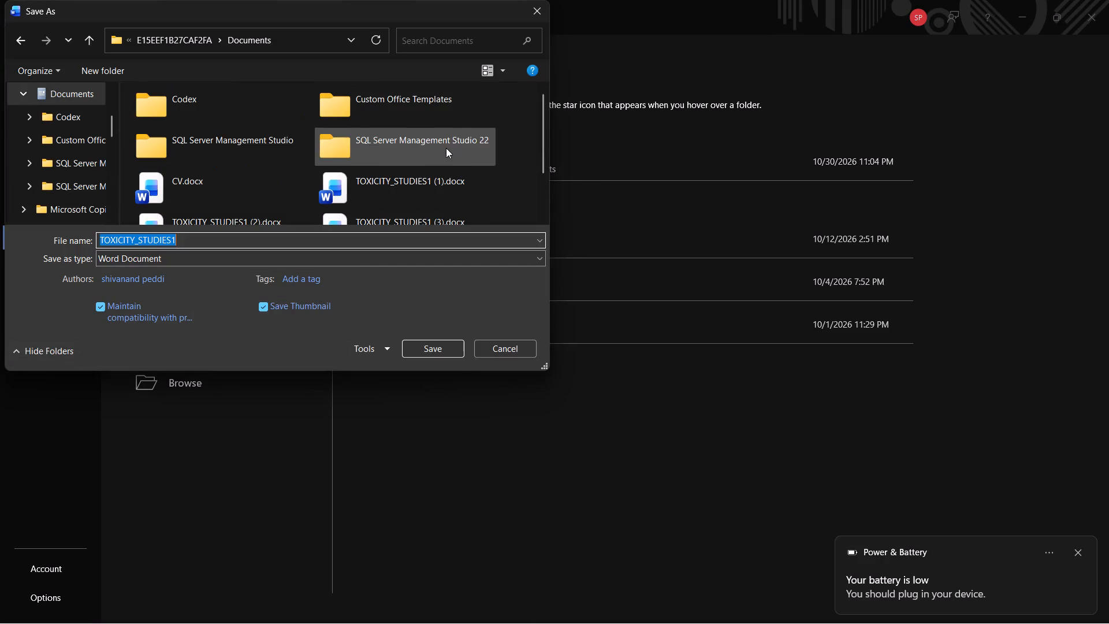
left_click(189, 236)
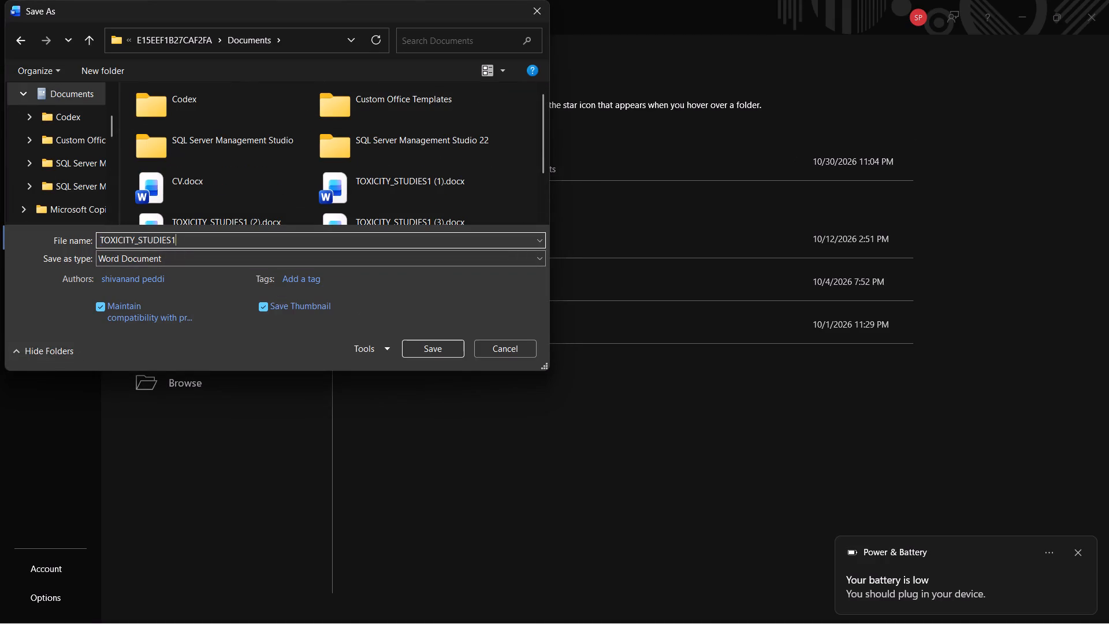
key("space")
key("space")
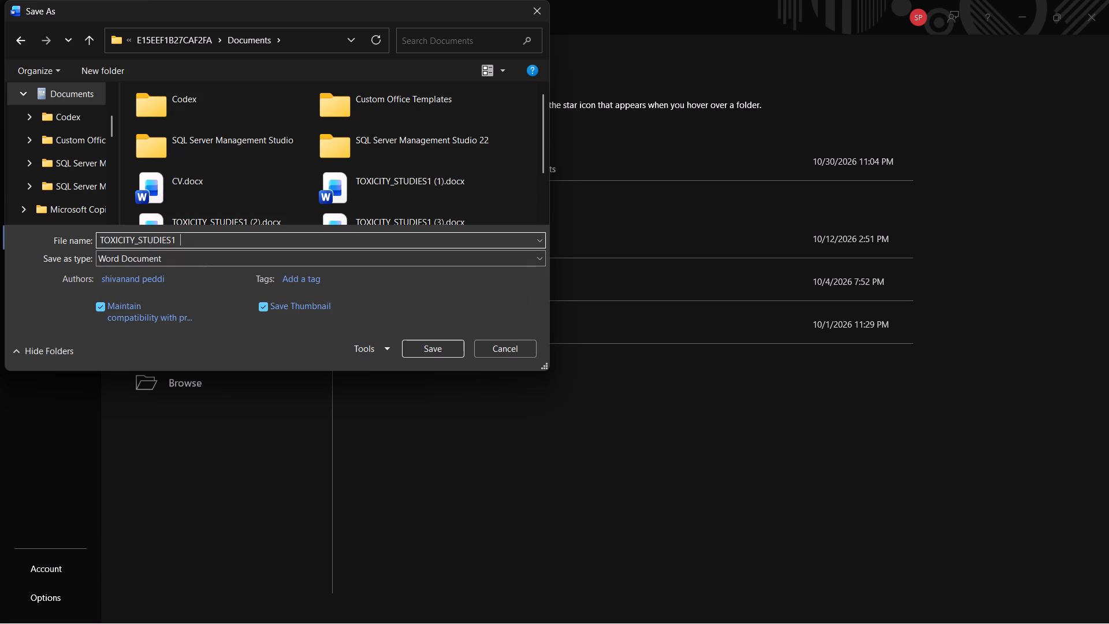
key("space")
key("space")
key("space")
key("BackSpace")
key("BackSpace")
key("BackSpace")
key("BackSpace")
key("BackSpace")
key("BackSpace")
key("space")
type("2")
left_click(432, 346)
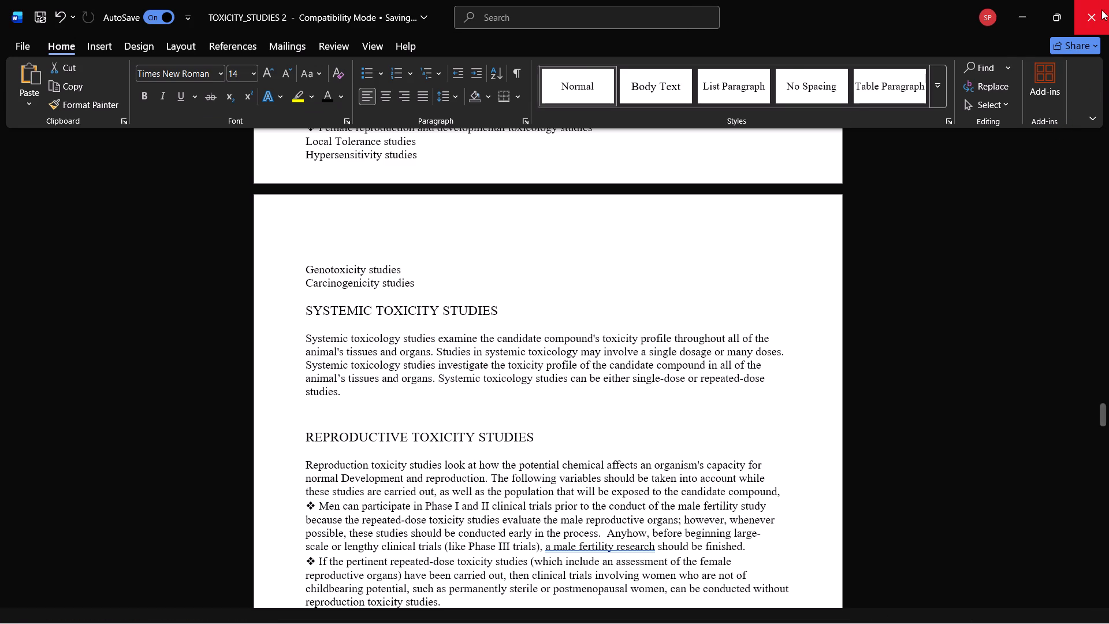
Close the TOXICITY_STUDIES 2 document window.
left_click(1088, 26)
triple_click(1088, 26)
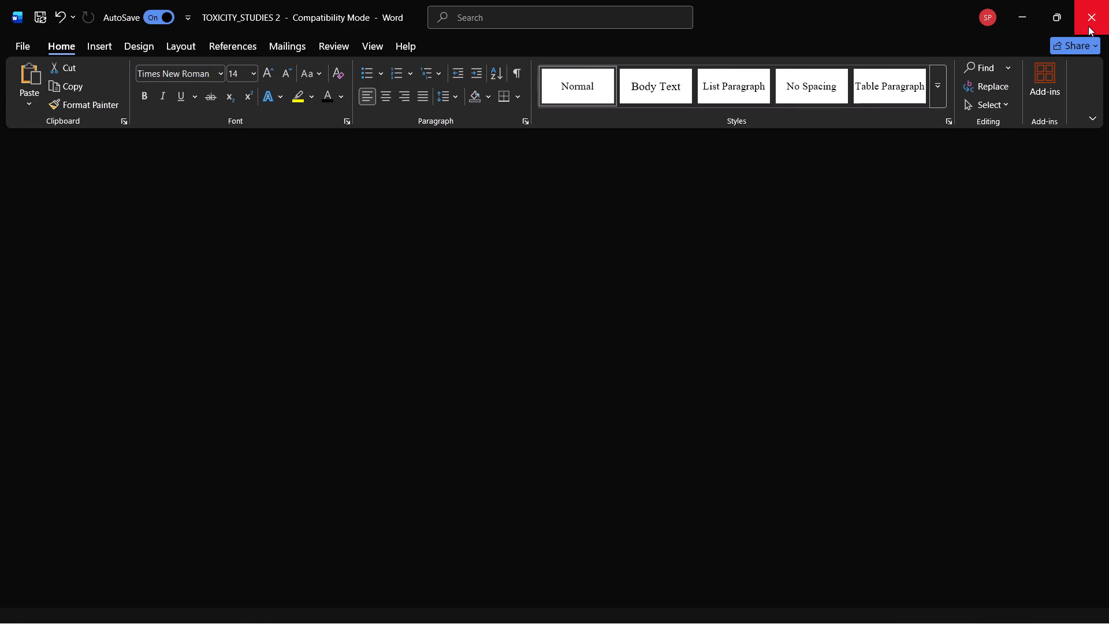
triple_click(1088, 26)
left_click(1088, 26)
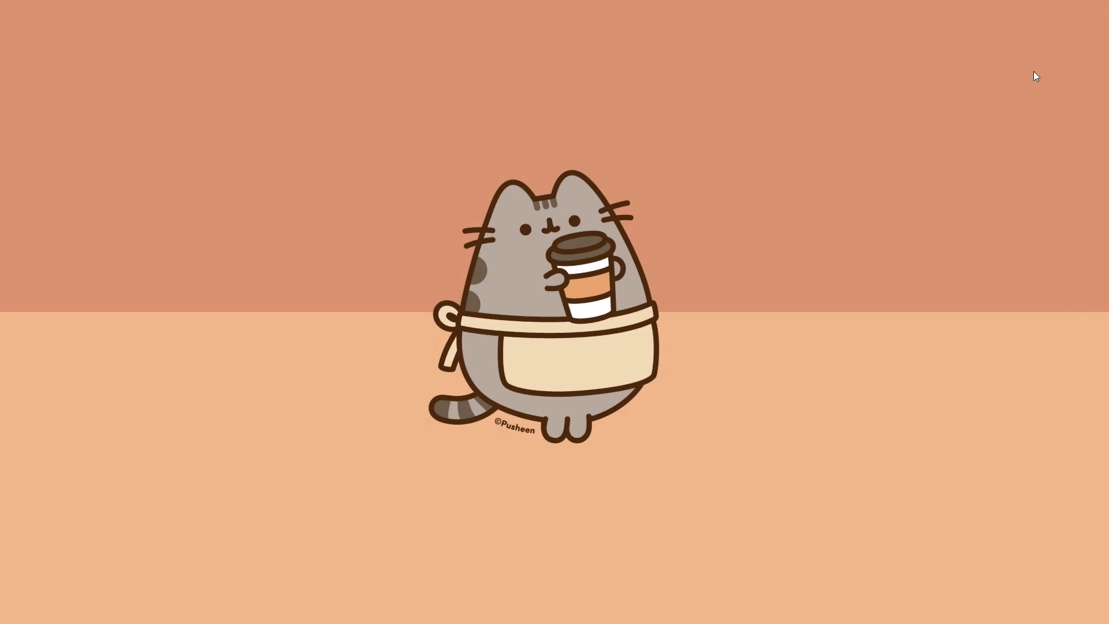